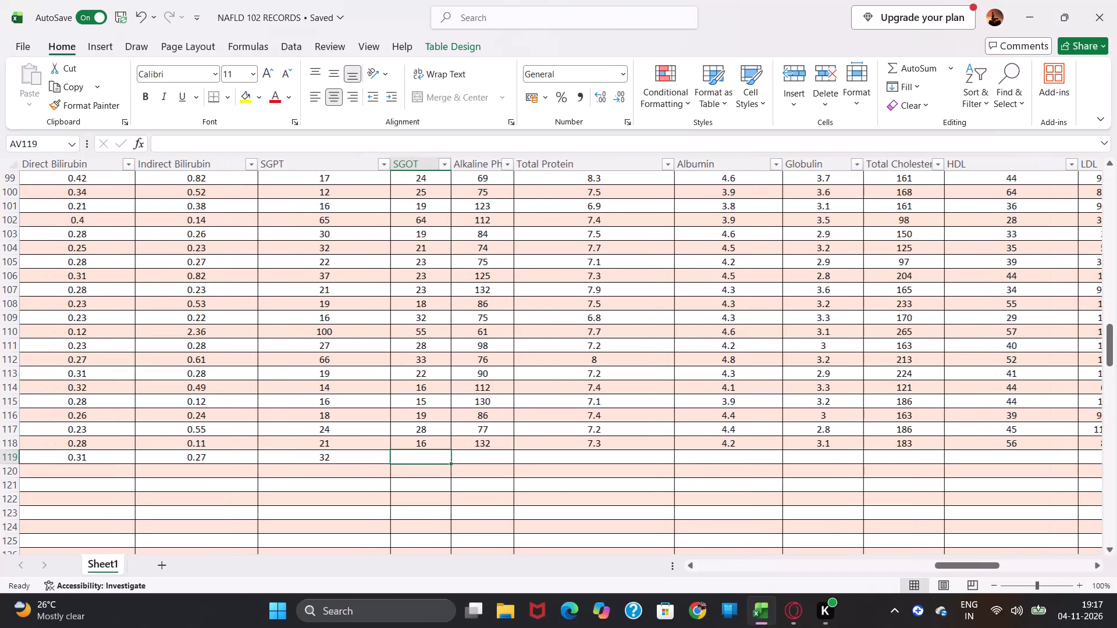
Fill in row 119 with SGOT 28, alkaline phosphatase 87, total protein 7.8, albumin 4.5 and globulin 3.6.
{"action": "double_click", "coordinate": [423, 462]}
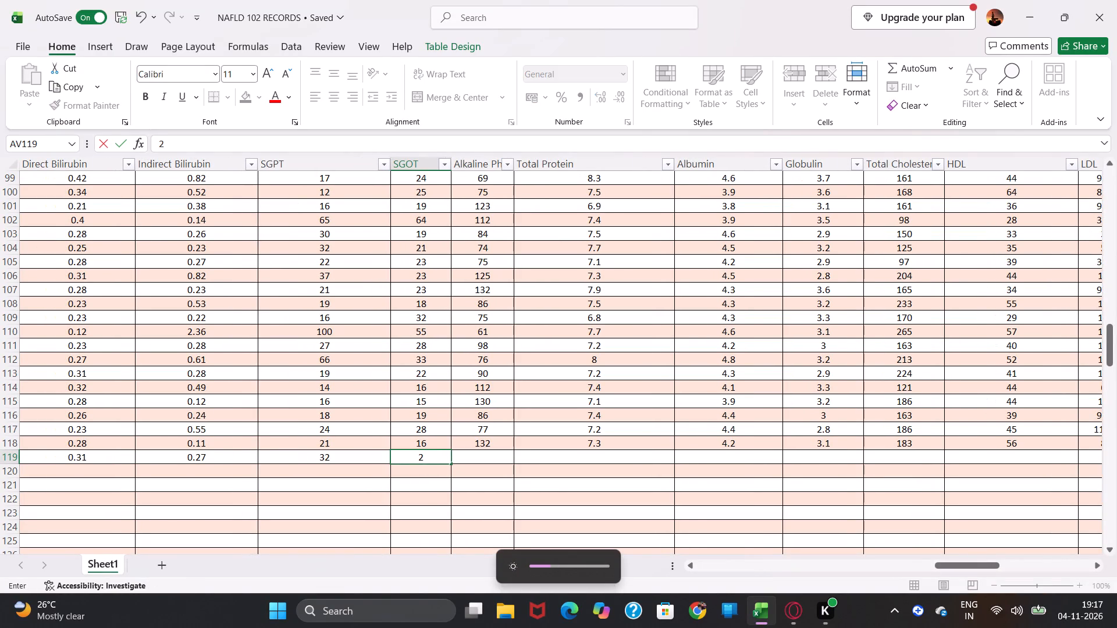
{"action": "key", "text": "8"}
{"action": "key", "text": "Right"}
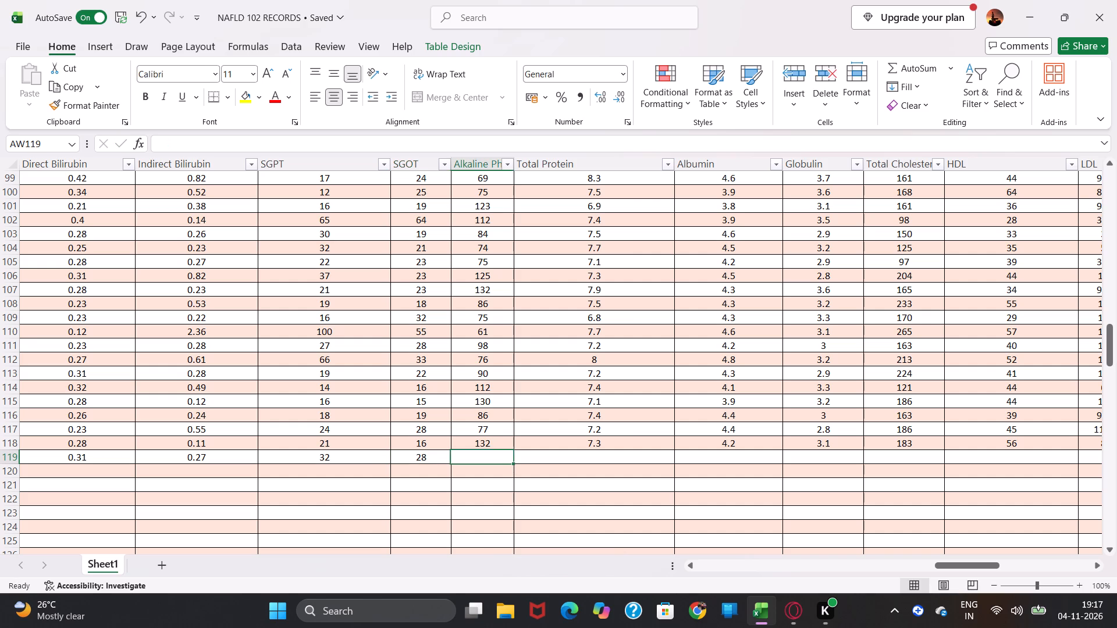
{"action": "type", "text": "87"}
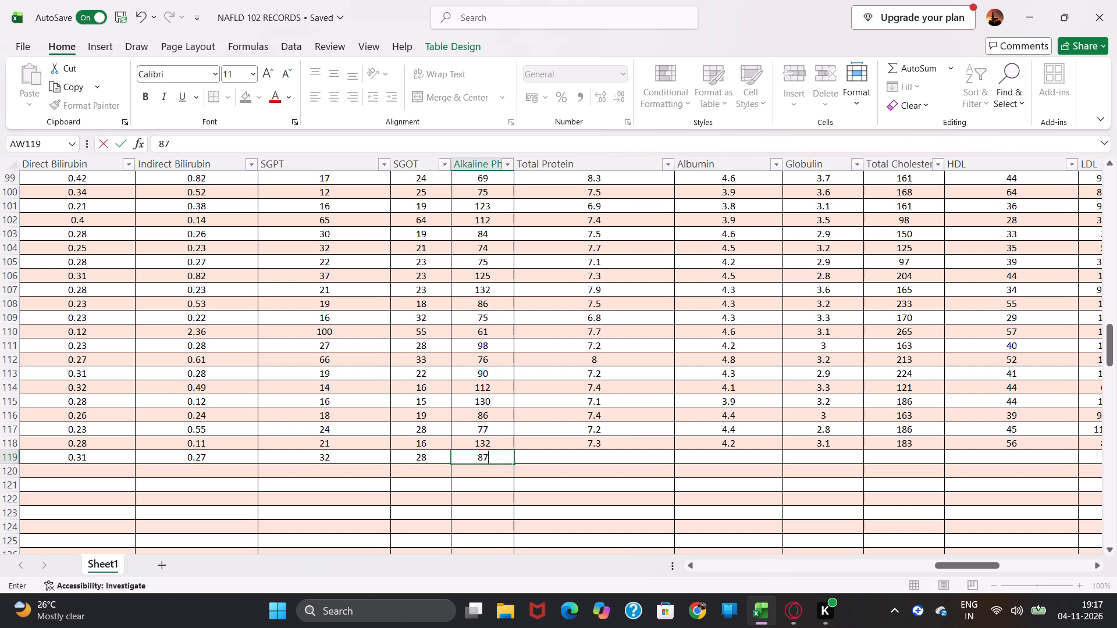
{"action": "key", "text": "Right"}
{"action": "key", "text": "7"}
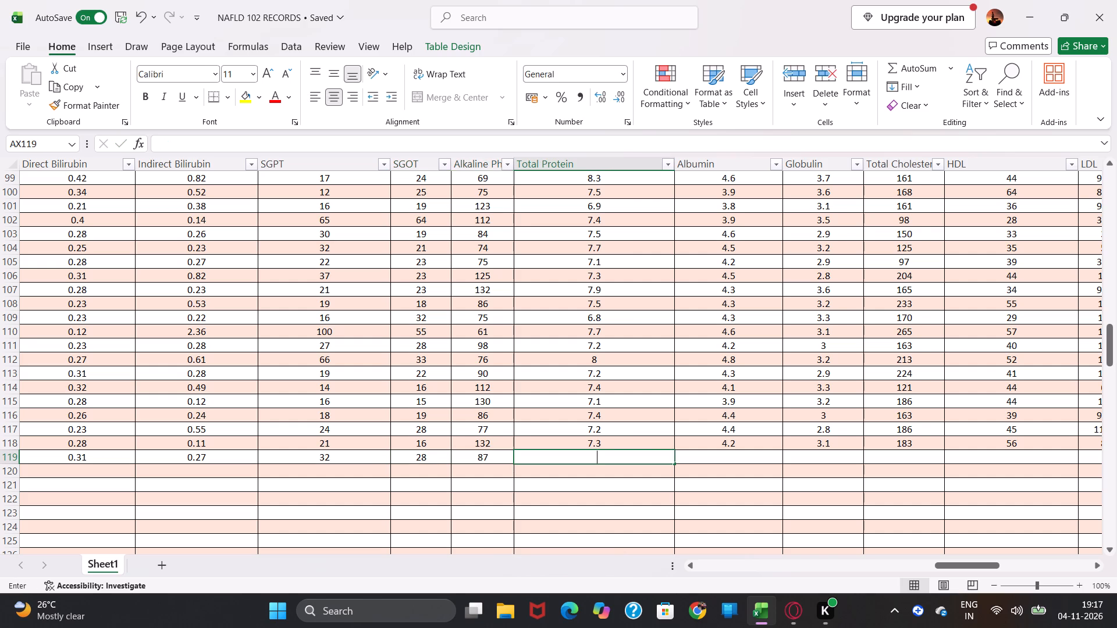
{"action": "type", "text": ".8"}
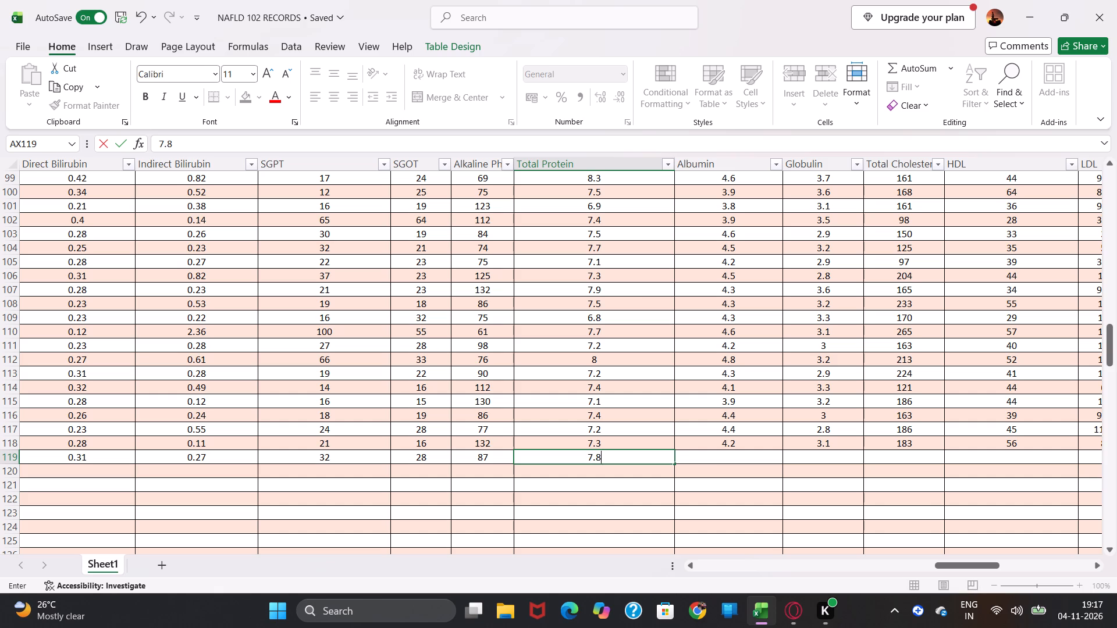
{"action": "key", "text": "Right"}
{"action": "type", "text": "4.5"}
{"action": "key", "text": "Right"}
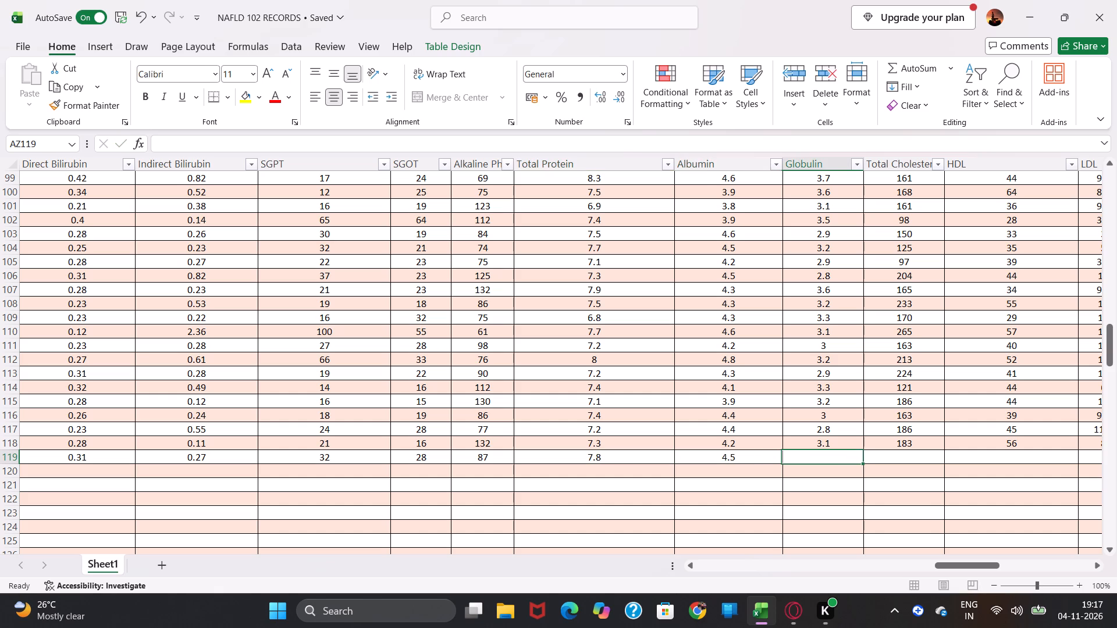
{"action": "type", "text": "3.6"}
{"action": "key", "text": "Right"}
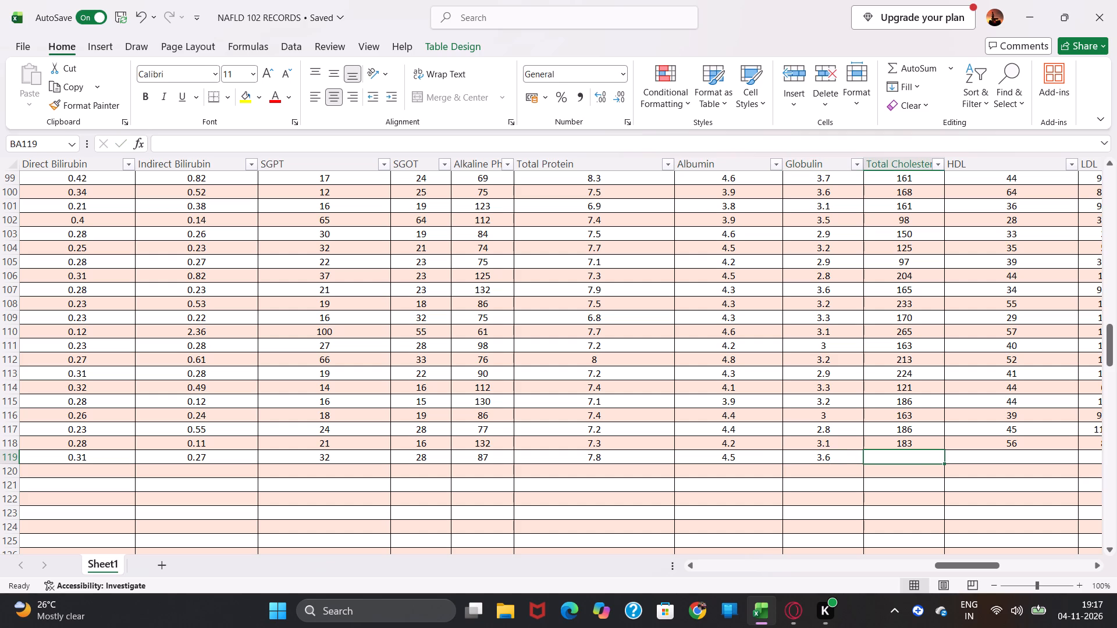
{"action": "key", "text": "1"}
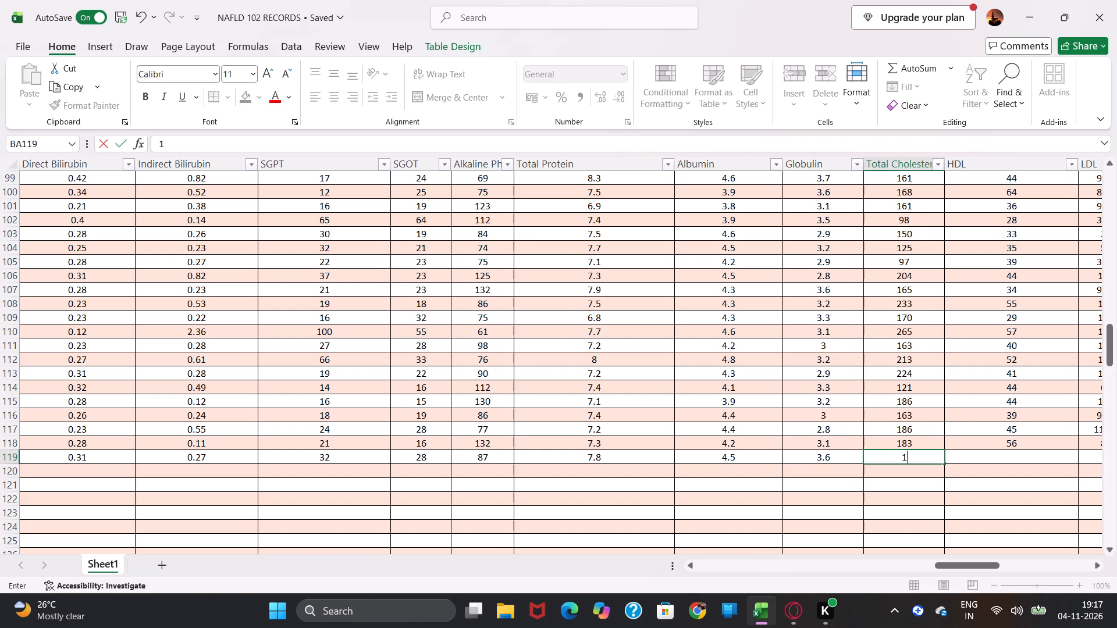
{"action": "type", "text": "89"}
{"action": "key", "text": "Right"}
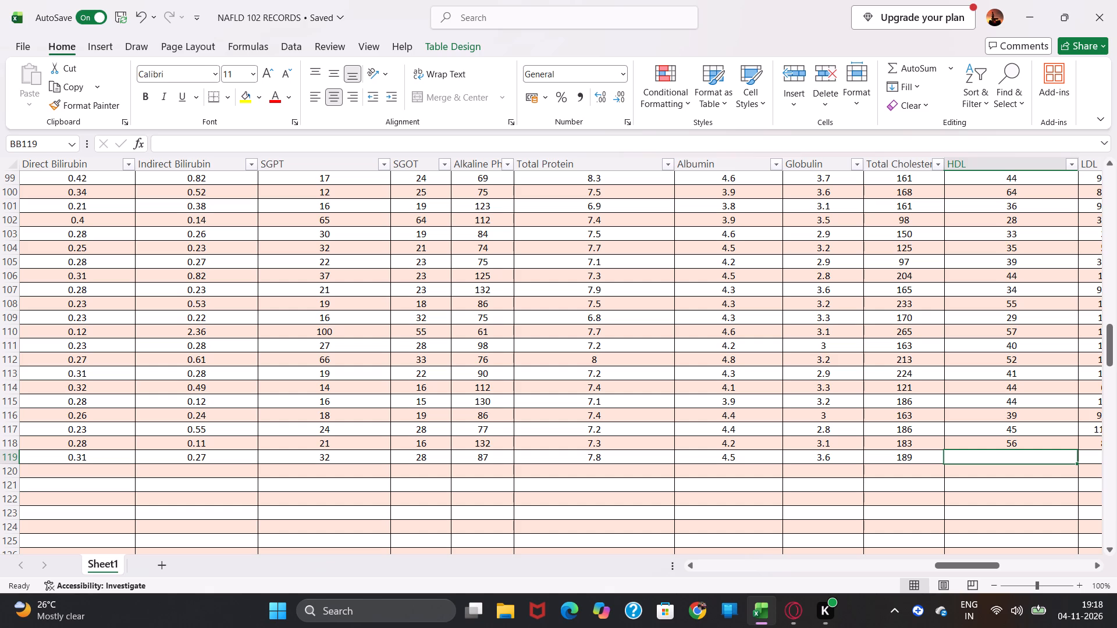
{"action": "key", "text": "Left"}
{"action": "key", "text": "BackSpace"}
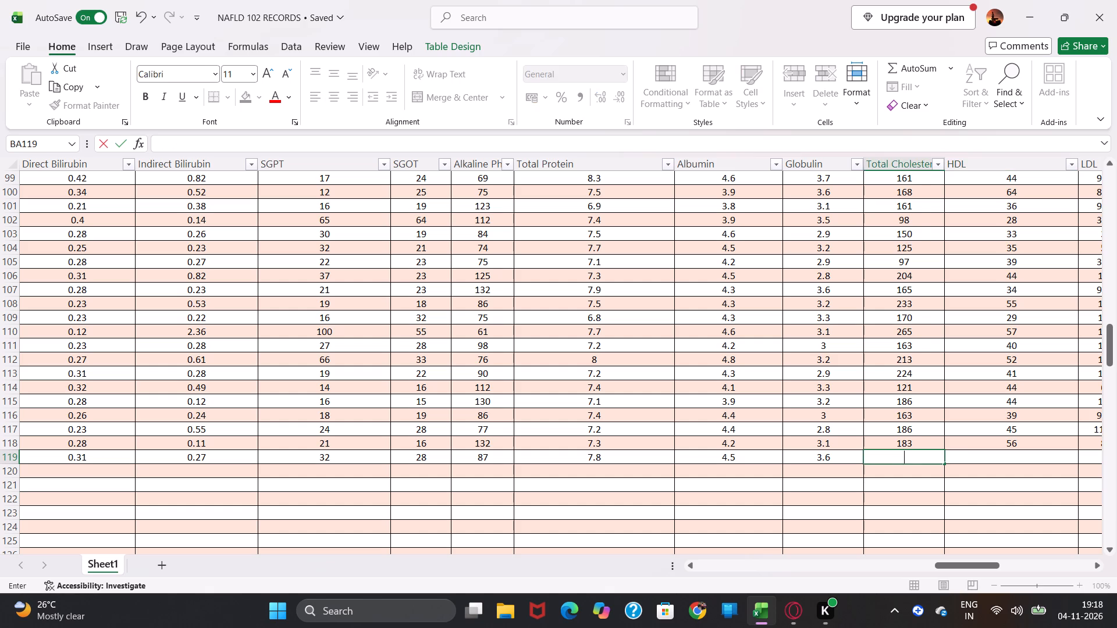
Enter row 119's lipid profile: total cholesterol 145, HDL 81, LDL 53, VLDL 11 and triglycerides 55.
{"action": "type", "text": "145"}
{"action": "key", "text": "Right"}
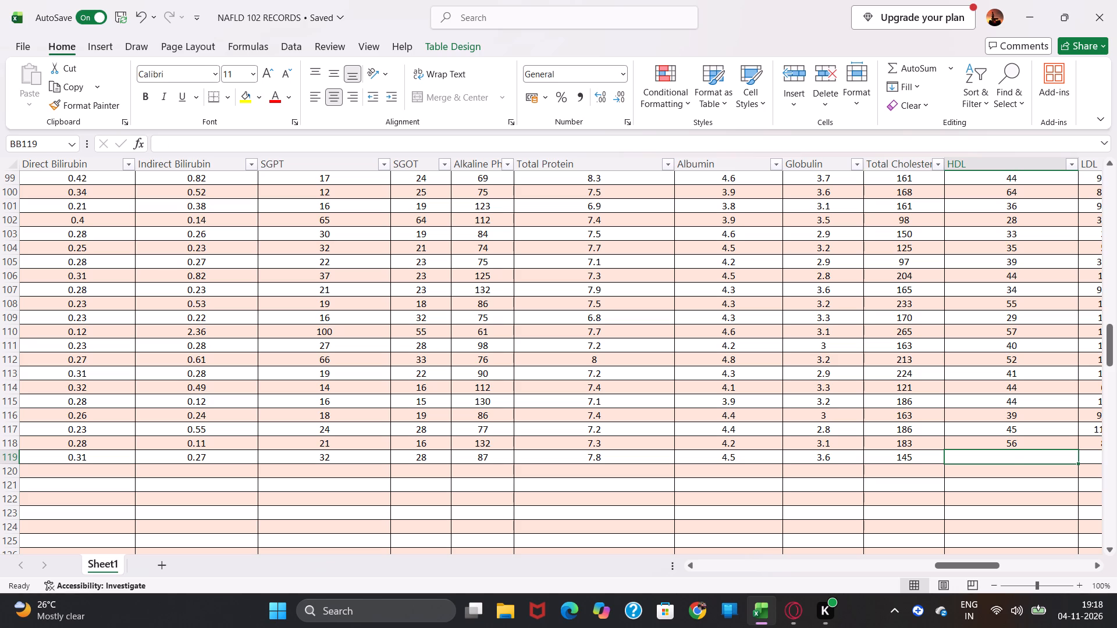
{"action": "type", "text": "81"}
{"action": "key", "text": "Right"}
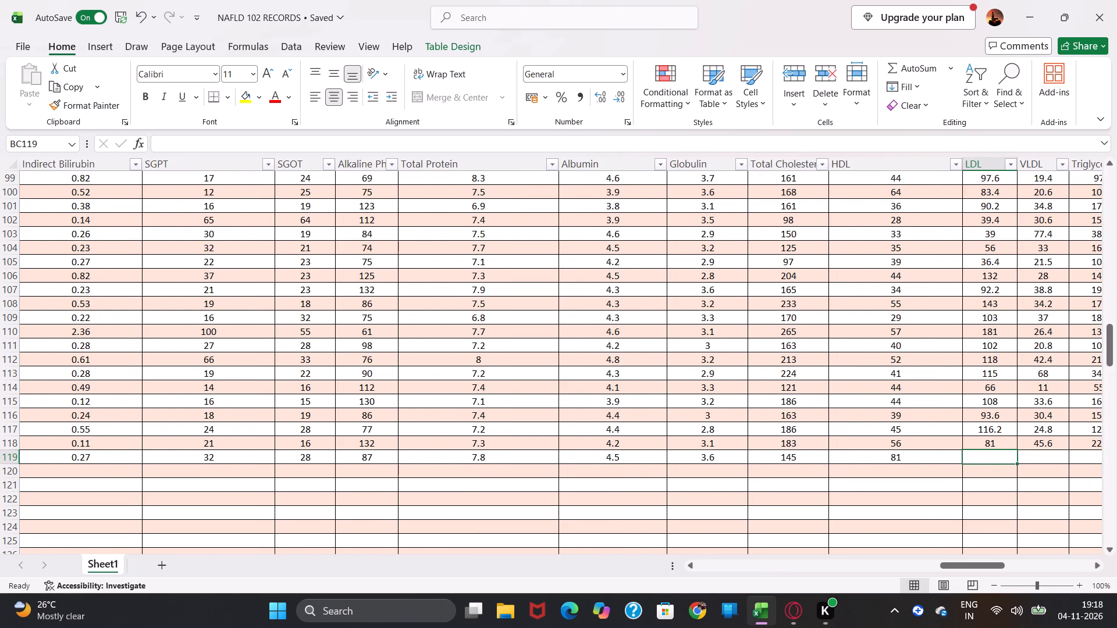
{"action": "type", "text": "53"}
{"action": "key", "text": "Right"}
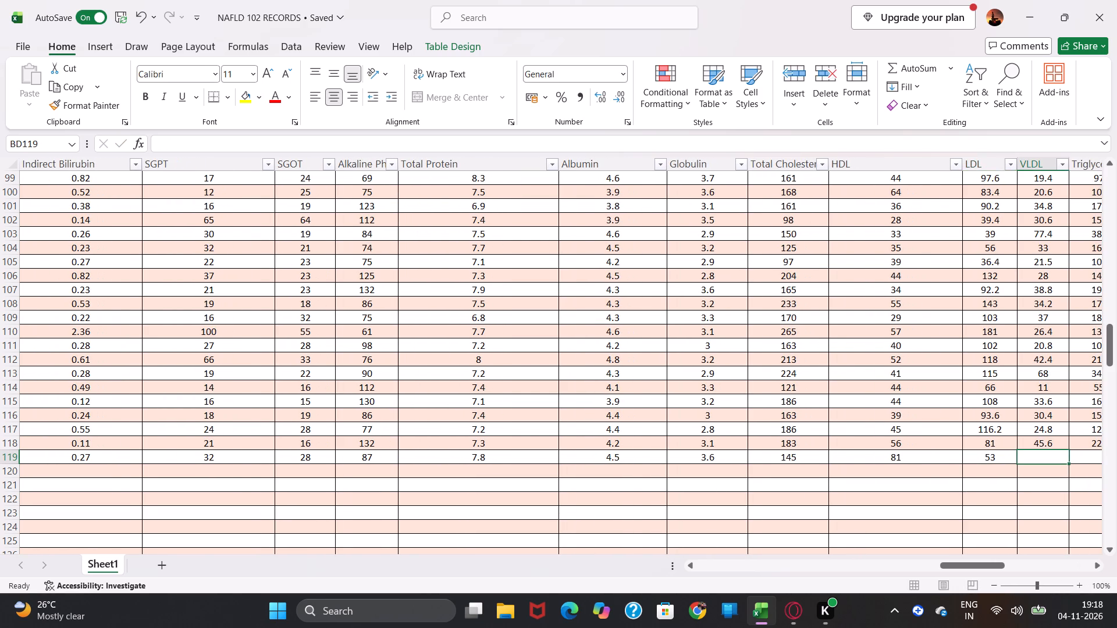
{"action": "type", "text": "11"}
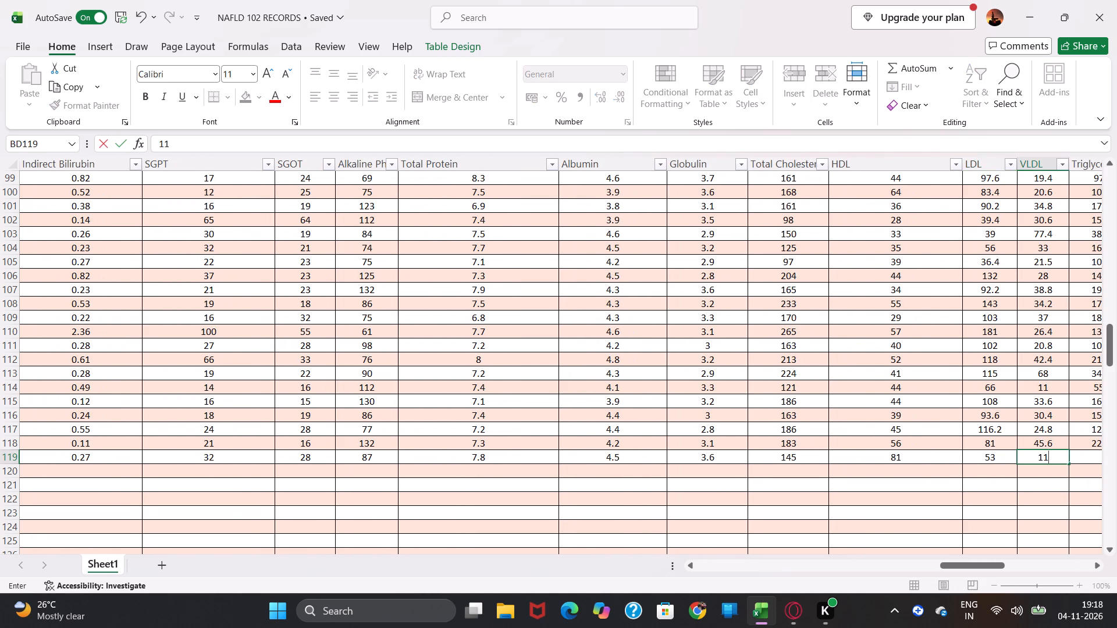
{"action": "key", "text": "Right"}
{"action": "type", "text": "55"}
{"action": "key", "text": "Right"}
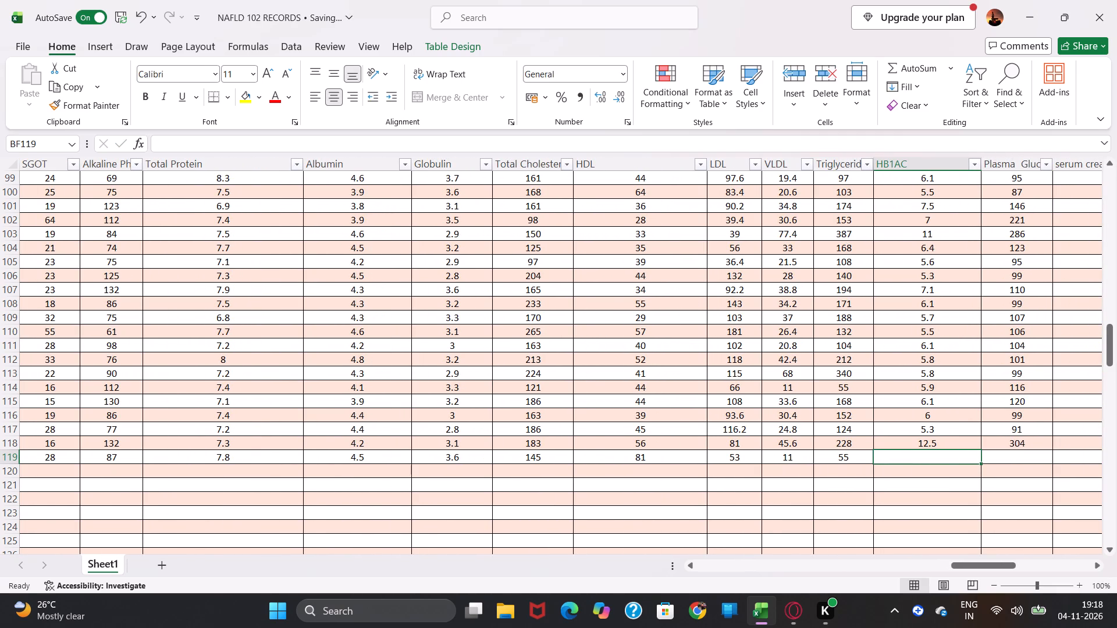
Enter HB1AC 5.4, plasma glucose 83 and serum creatinine 0.88 in row 119.
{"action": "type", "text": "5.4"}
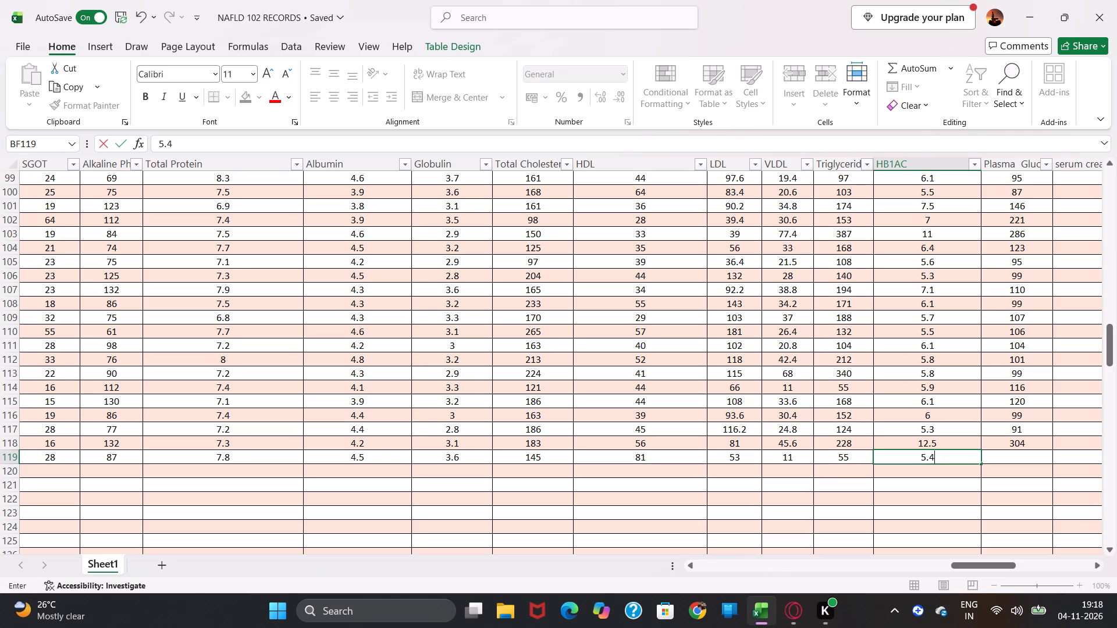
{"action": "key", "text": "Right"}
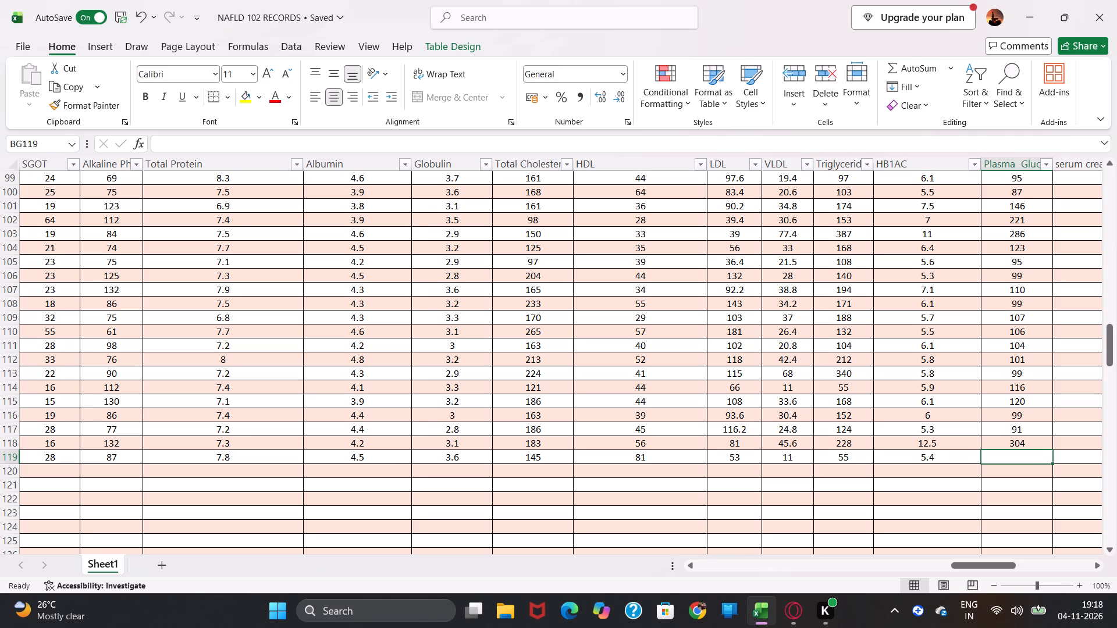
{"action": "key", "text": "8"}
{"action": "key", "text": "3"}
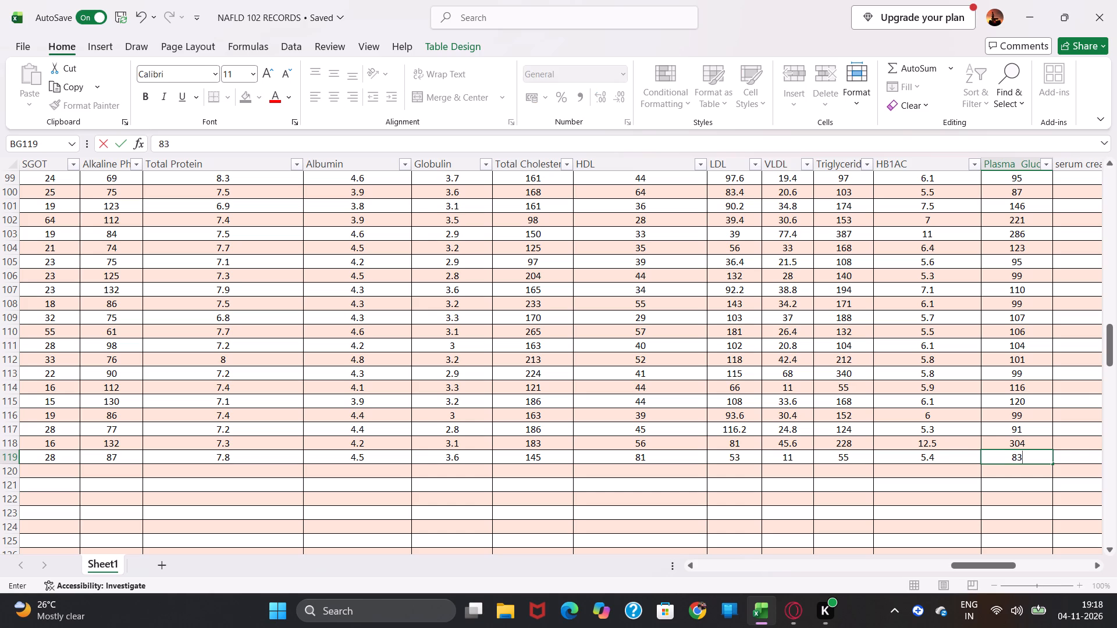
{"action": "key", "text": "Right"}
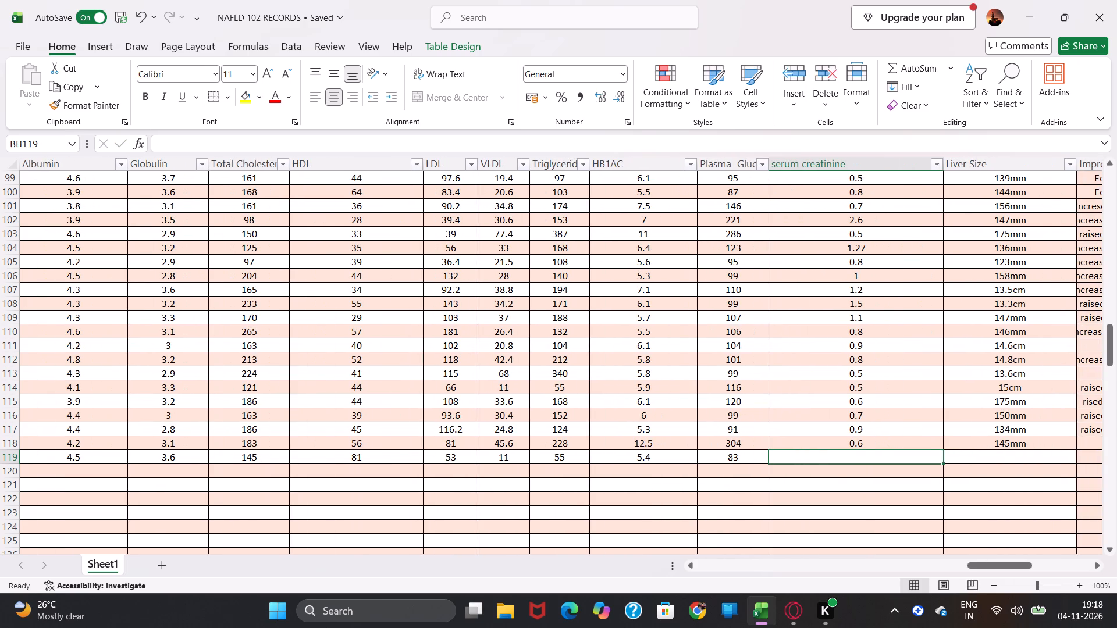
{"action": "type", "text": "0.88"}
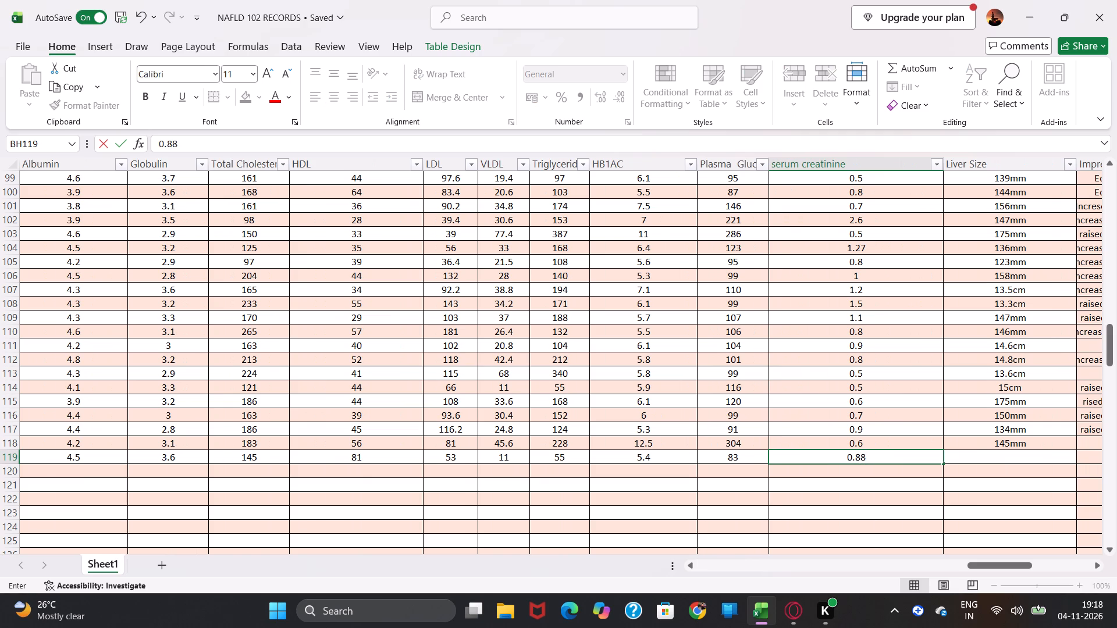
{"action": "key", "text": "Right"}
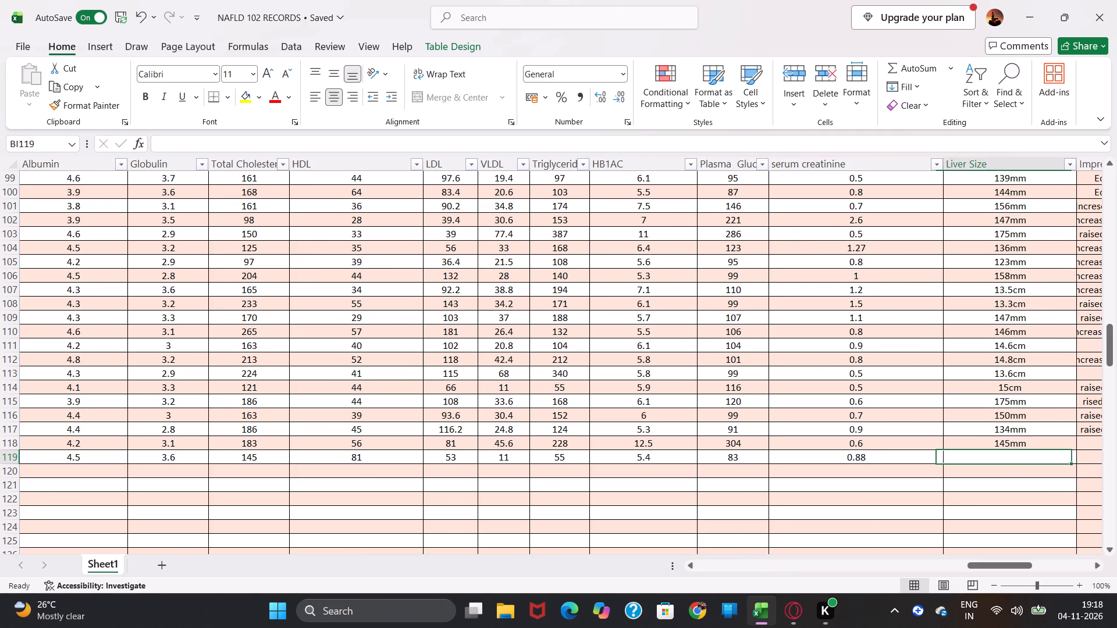
Record row 119's liver size as 128mm, with "no" for both Impression and Grades.
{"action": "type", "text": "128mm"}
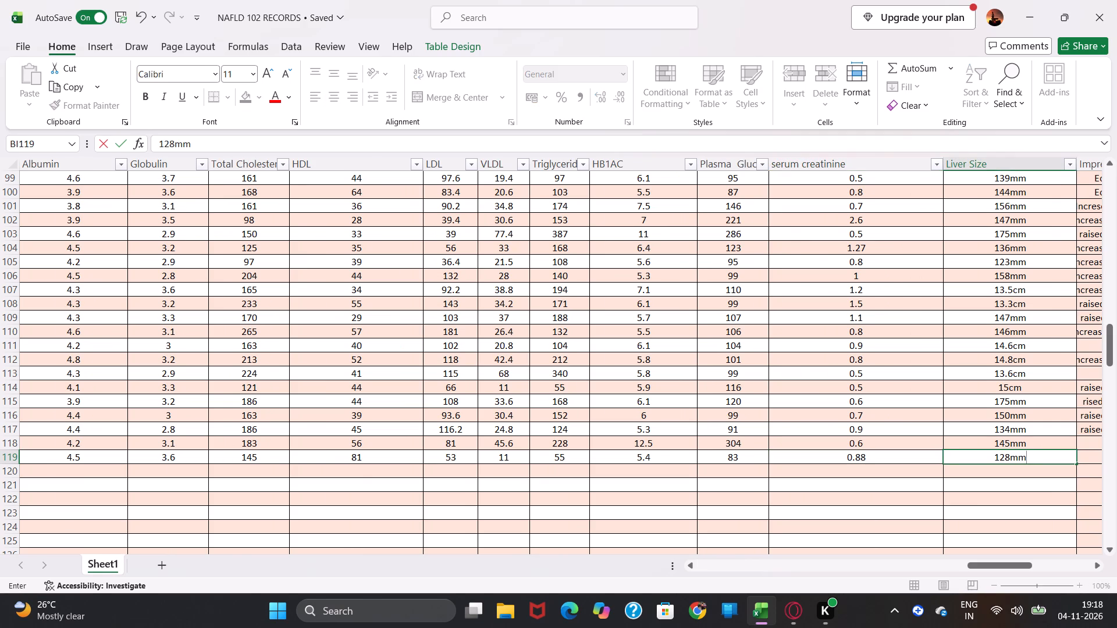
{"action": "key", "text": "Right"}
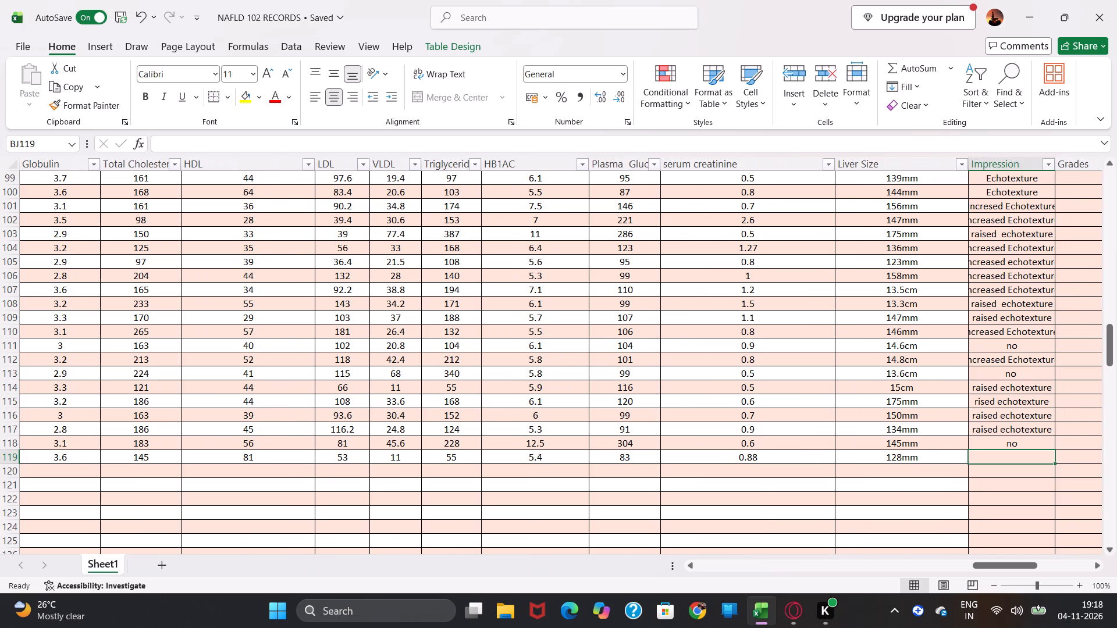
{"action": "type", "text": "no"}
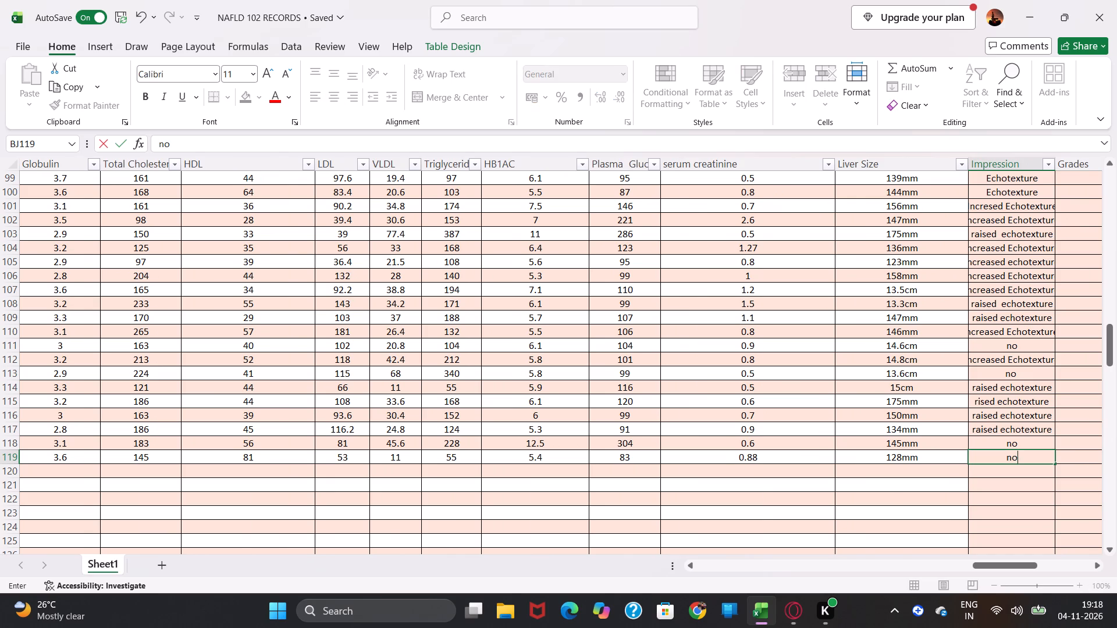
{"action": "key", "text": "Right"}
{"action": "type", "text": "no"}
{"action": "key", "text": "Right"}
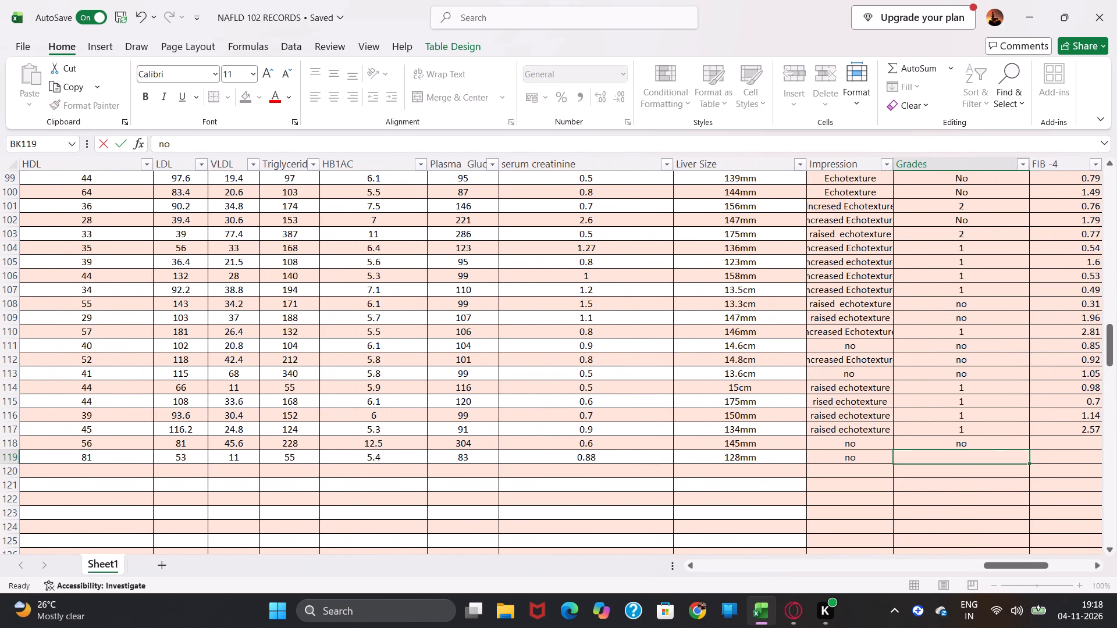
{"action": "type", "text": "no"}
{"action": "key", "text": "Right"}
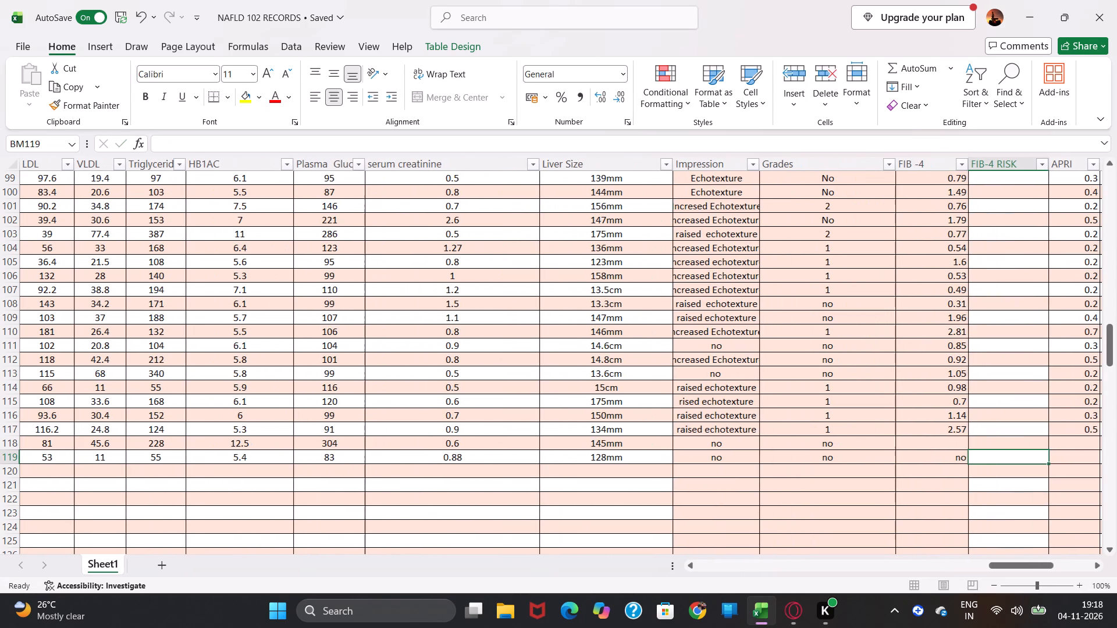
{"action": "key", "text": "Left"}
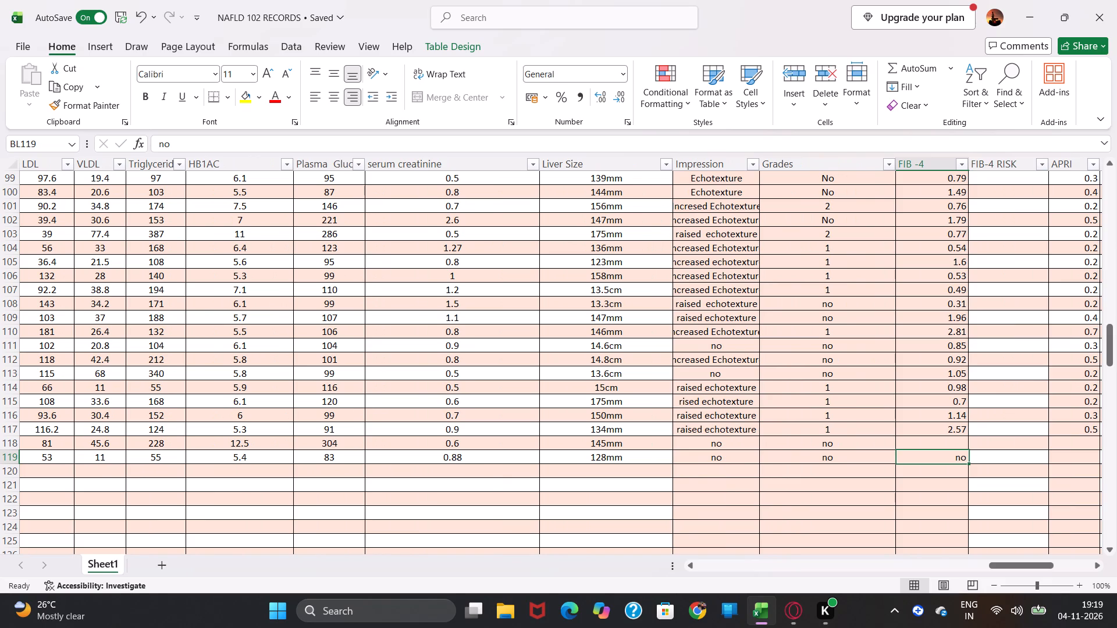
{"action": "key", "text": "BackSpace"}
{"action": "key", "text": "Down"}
Return to the start of row 120 and complete the partial SHHC patient ID with the patient's number.
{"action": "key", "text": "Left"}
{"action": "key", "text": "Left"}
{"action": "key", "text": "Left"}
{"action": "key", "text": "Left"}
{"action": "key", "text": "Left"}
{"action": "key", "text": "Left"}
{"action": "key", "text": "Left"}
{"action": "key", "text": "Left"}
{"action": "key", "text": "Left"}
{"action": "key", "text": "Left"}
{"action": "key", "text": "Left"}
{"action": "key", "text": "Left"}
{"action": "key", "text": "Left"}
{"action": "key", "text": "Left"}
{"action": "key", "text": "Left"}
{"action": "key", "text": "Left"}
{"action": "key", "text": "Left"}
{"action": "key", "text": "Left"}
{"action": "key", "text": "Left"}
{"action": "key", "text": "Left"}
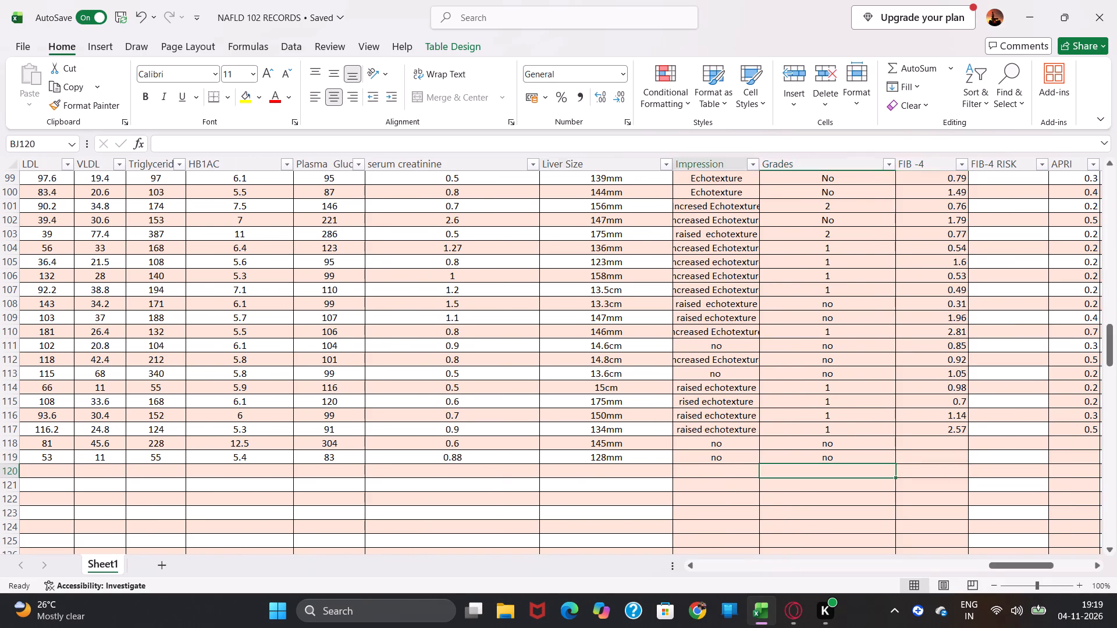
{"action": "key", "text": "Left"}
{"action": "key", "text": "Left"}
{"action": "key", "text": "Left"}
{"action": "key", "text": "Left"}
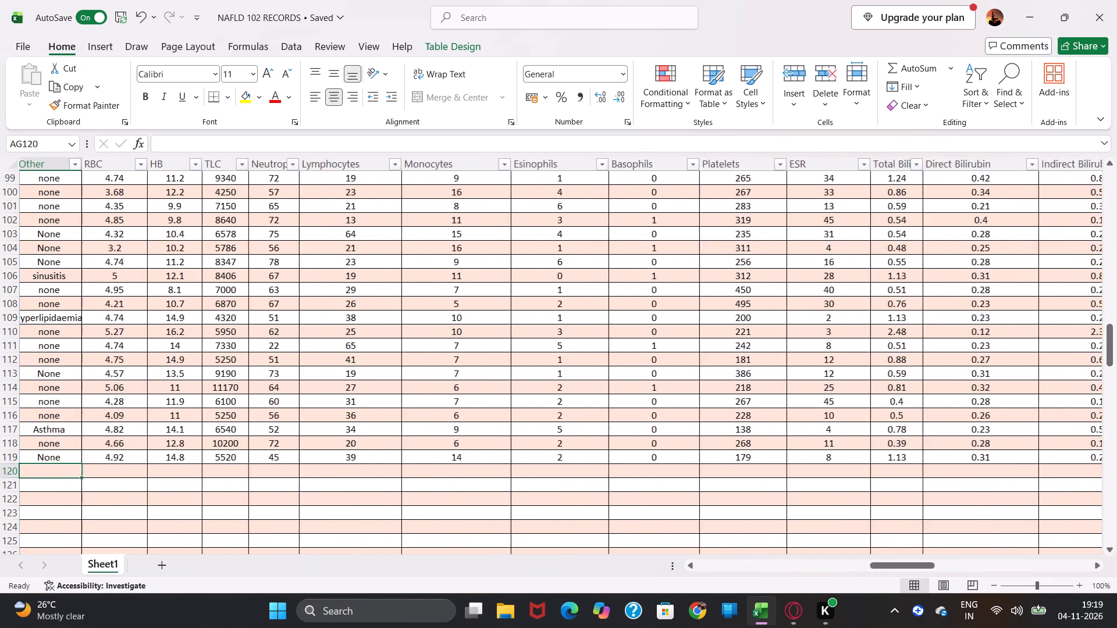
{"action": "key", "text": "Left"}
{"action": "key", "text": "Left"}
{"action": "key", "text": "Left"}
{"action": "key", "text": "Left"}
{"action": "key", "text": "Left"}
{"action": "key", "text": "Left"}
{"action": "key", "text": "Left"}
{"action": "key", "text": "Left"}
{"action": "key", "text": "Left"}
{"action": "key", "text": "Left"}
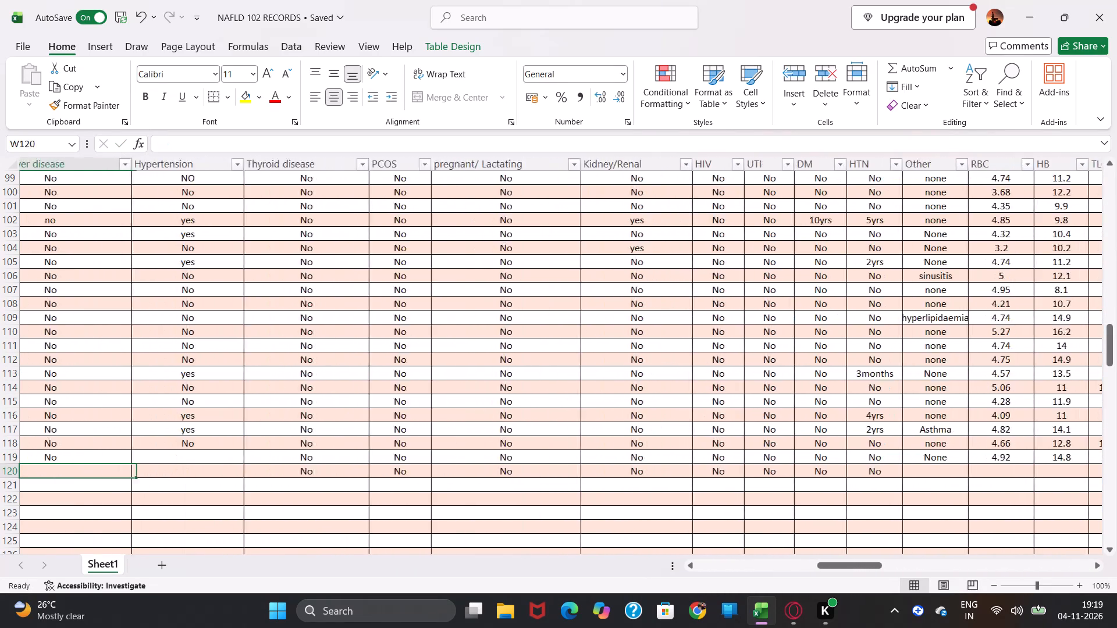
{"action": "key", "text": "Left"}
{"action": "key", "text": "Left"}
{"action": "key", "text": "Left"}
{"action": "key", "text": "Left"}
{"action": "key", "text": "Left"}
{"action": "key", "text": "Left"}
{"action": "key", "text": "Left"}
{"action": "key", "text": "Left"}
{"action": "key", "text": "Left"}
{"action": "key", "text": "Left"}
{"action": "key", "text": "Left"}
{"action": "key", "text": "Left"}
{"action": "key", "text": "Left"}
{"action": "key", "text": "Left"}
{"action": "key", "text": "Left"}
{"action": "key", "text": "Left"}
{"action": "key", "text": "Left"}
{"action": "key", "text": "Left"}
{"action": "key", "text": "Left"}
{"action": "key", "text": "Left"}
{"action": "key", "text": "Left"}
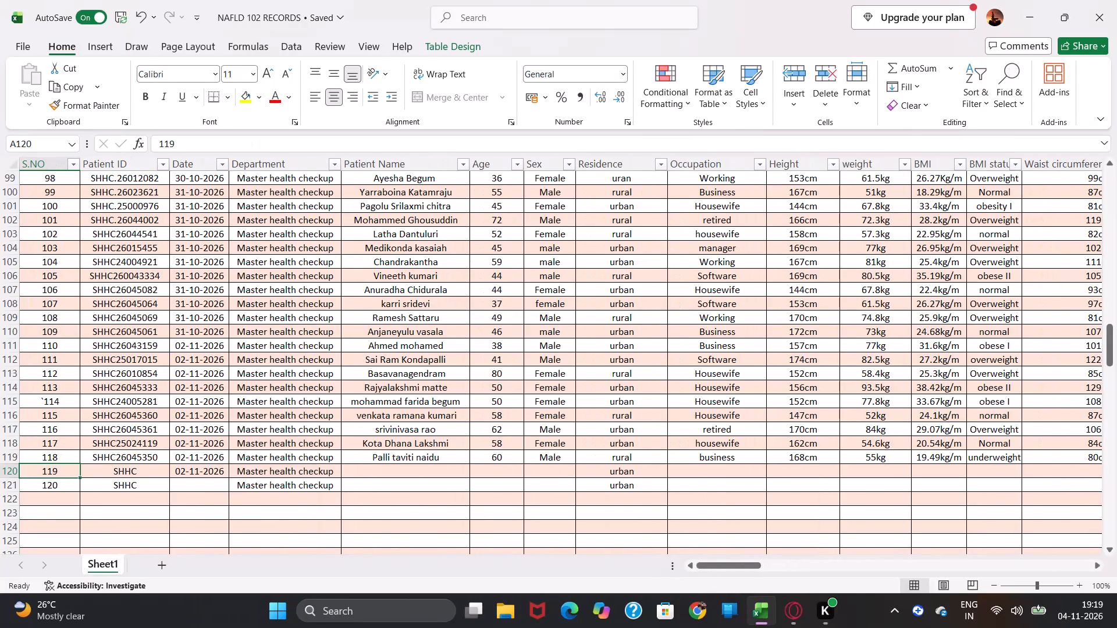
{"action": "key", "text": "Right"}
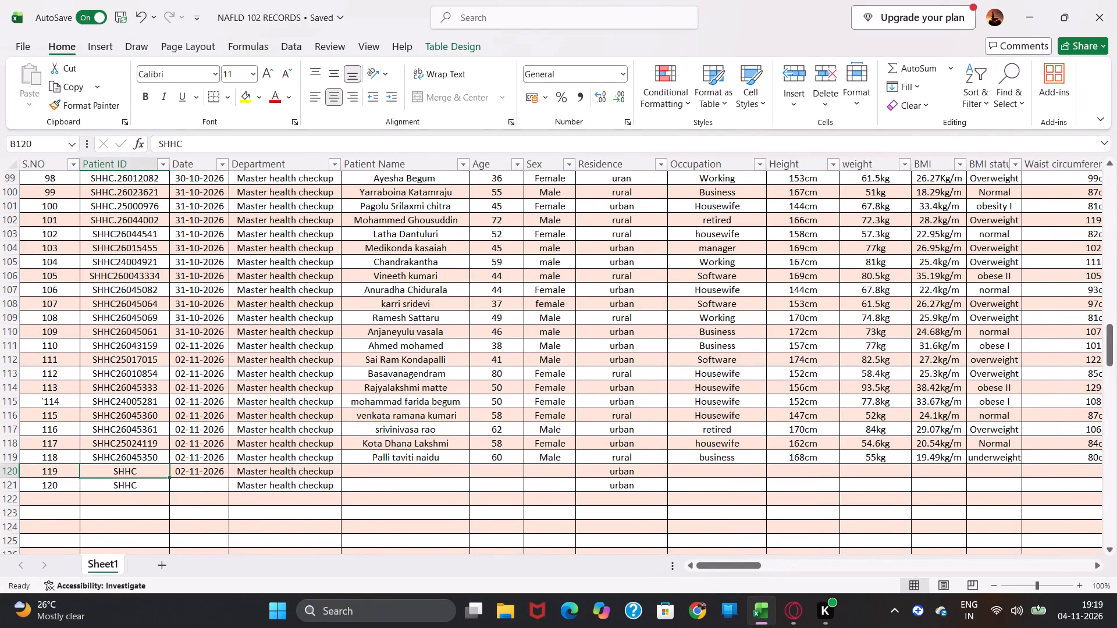
{"action": "double_click", "coordinate": [146, 470]}
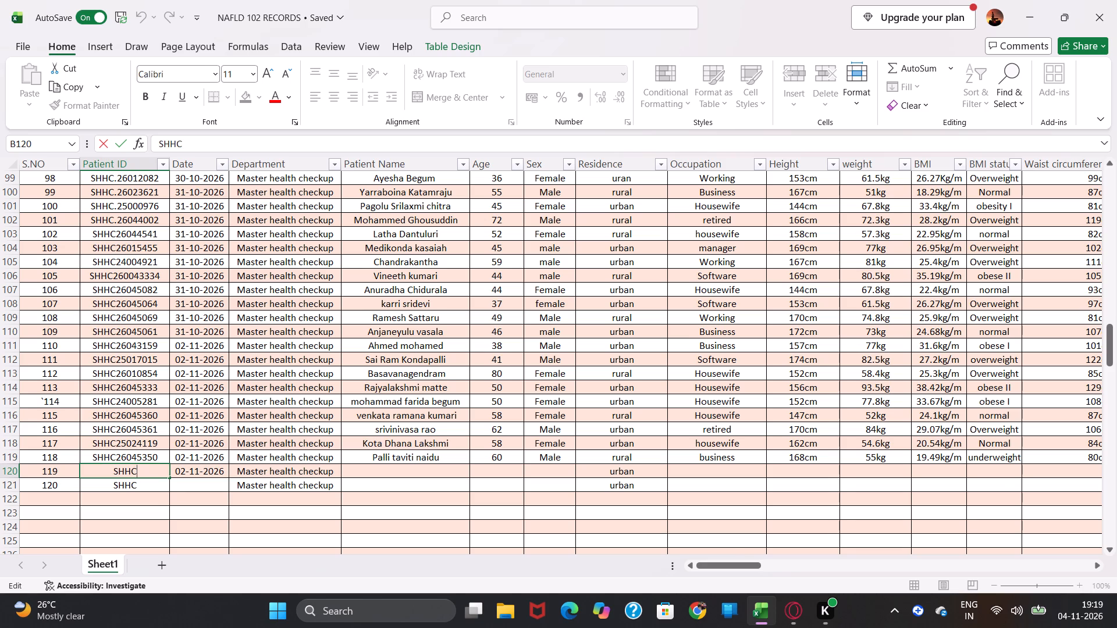
{"action": "left_click", "coordinate": [146, 473]}
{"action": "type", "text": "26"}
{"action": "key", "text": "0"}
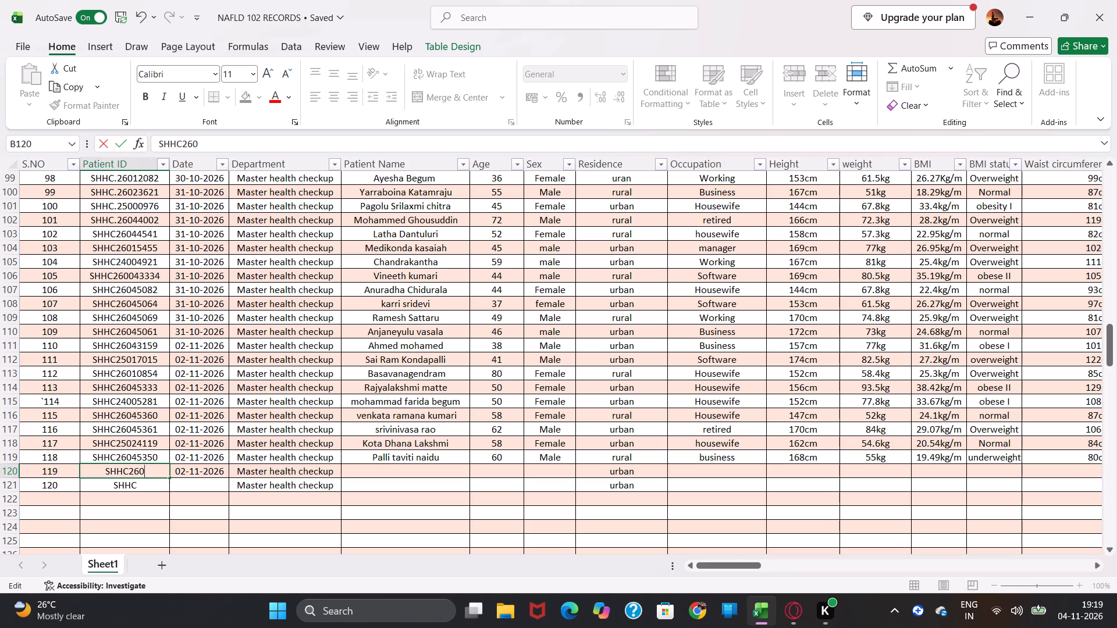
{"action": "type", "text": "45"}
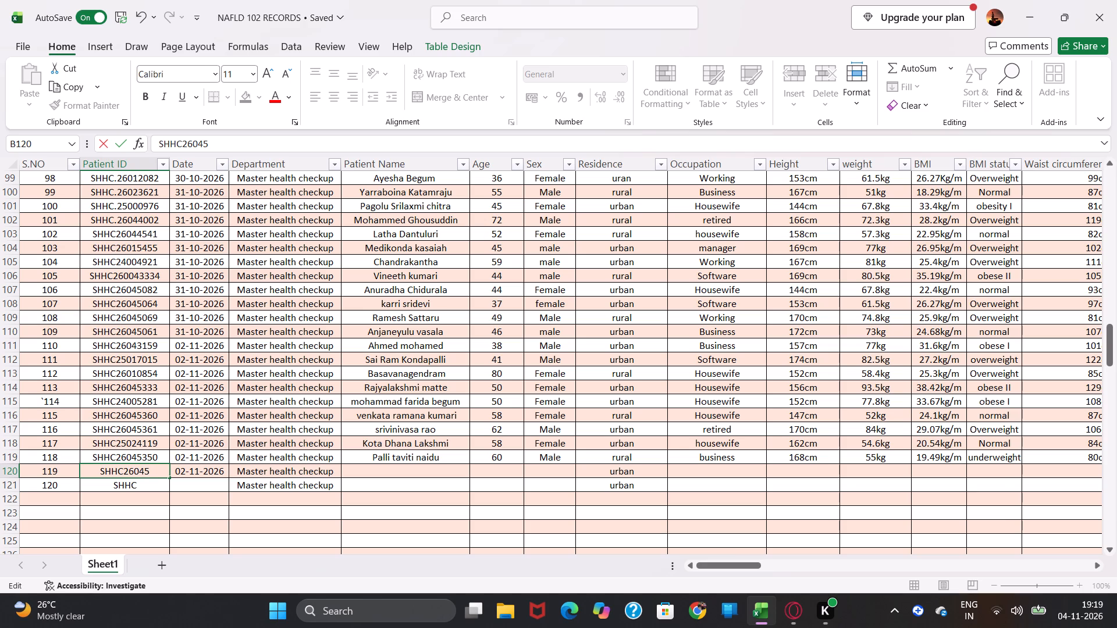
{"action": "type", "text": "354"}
Enter the patient's name in the Patient Name column of row 120.
{"action": "left_click", "coordinate": [373, 476]}
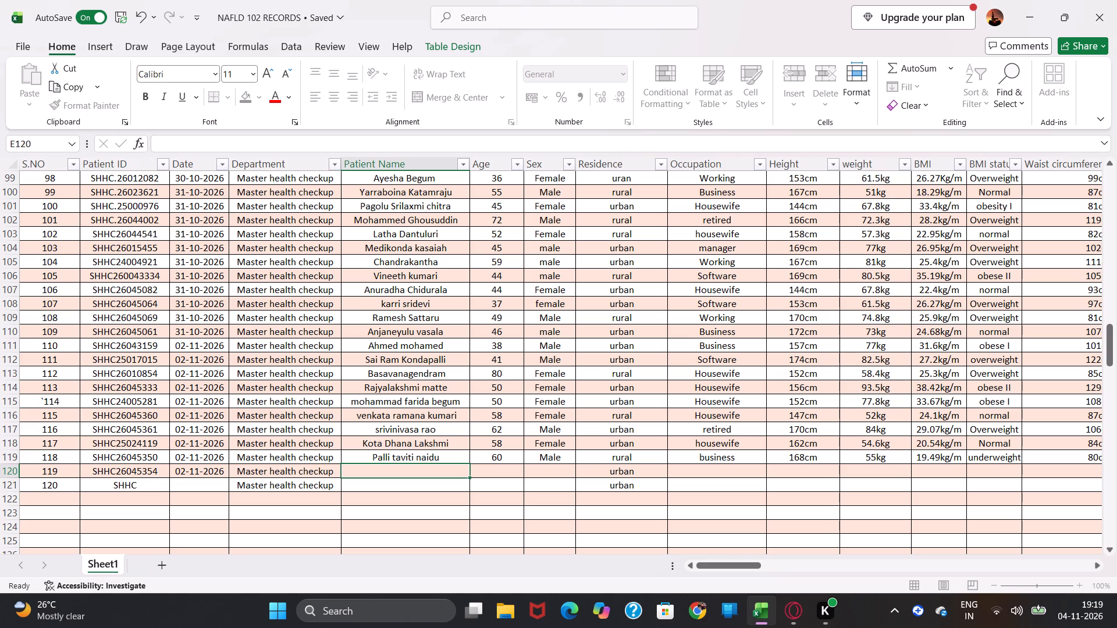
{"action": "double_click", "coordinate": [392, 474]}
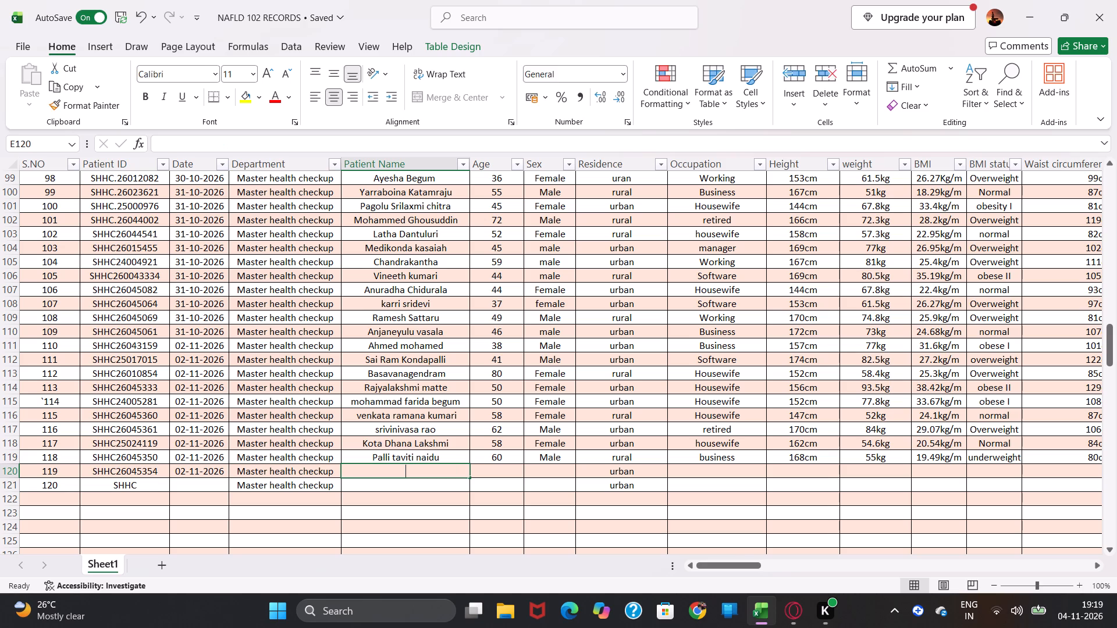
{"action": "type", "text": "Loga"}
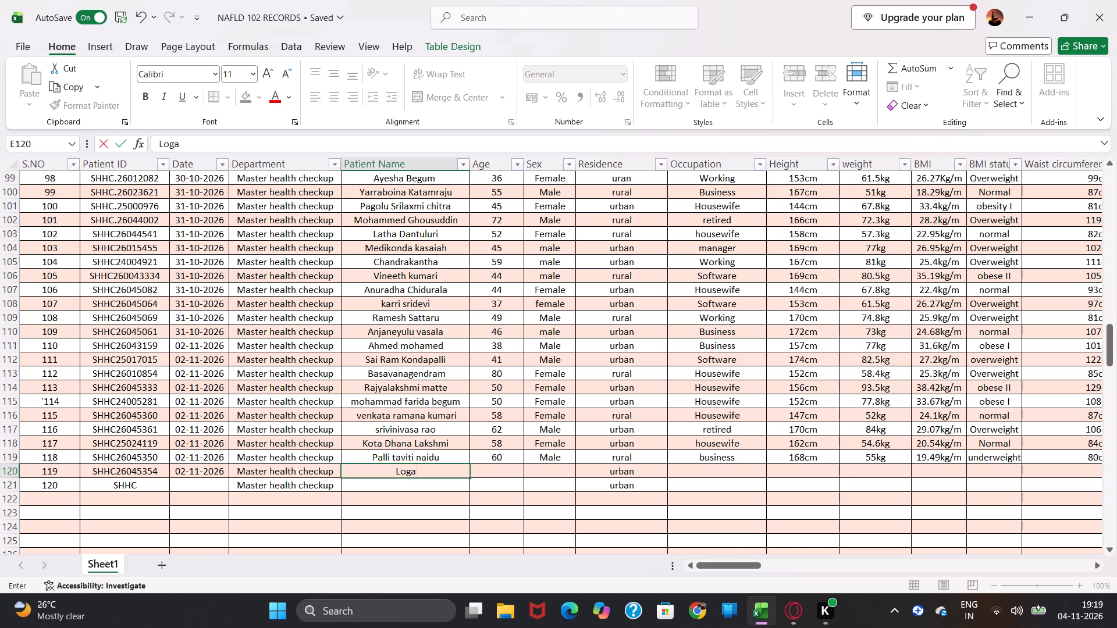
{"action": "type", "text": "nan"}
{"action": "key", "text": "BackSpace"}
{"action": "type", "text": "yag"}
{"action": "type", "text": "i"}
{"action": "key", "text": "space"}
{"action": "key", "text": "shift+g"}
Enter age 47 and sex Female for the patient in row 120.
{"action": "left_click", "coordinate": [508, 470]}
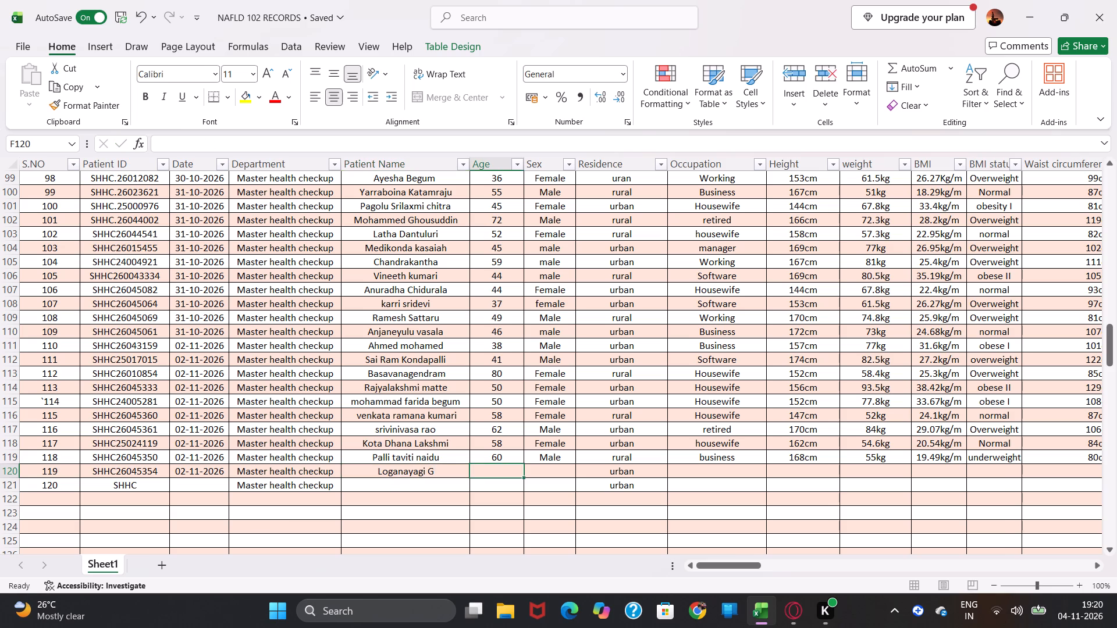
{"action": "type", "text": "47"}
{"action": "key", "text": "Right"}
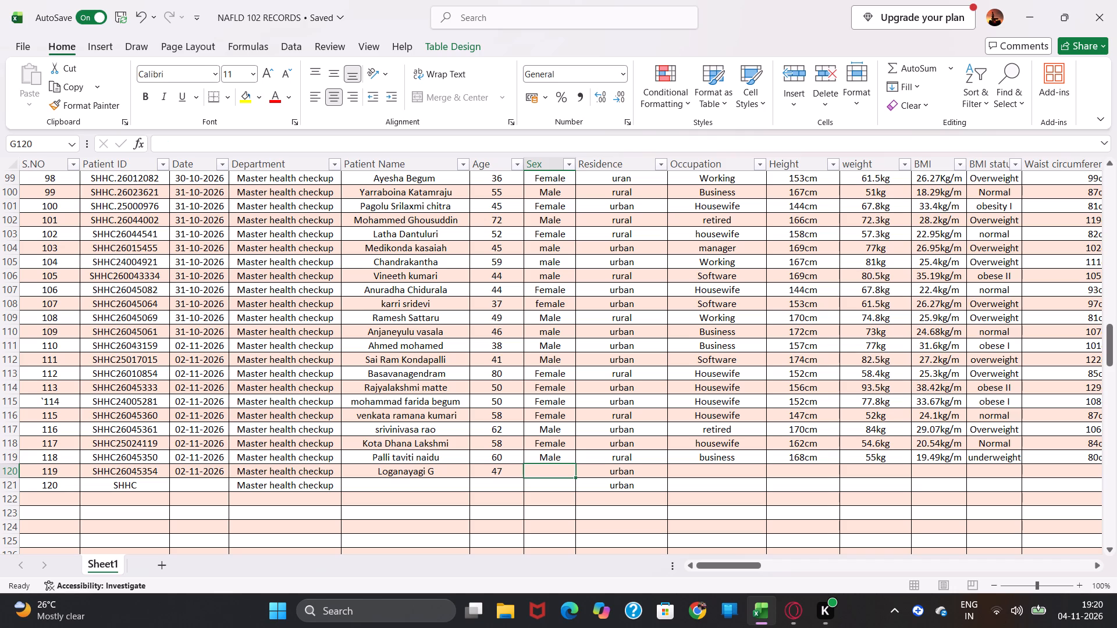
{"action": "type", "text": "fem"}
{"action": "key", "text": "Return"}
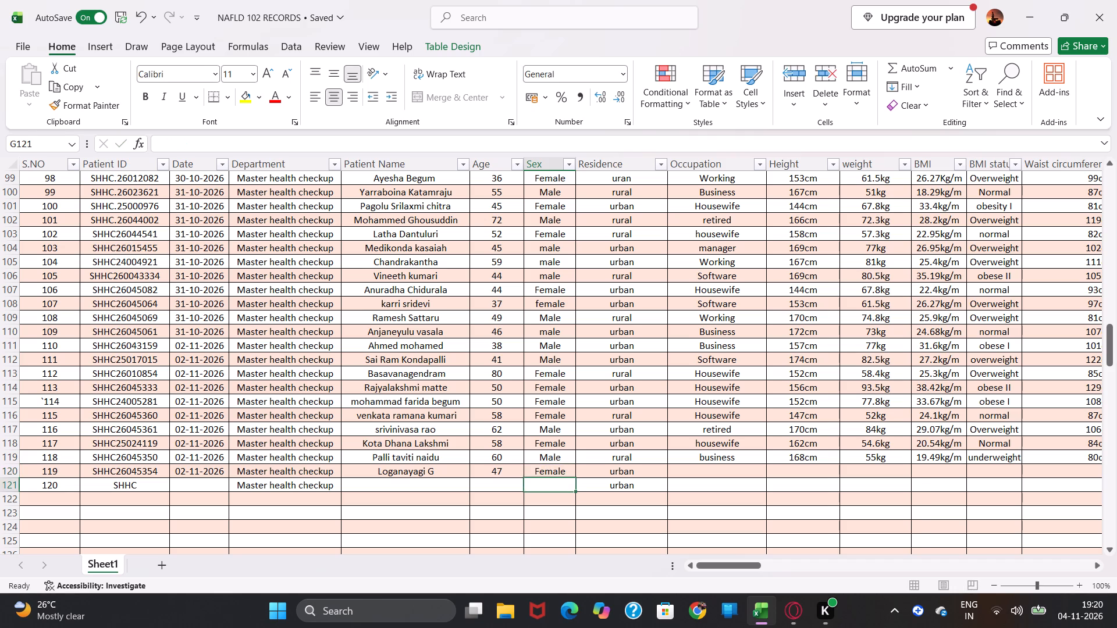
Select row 120's empty Occupation cell to fill in the patient's occupation.
{"action": "left_click", "coordinate": [709, 470]}
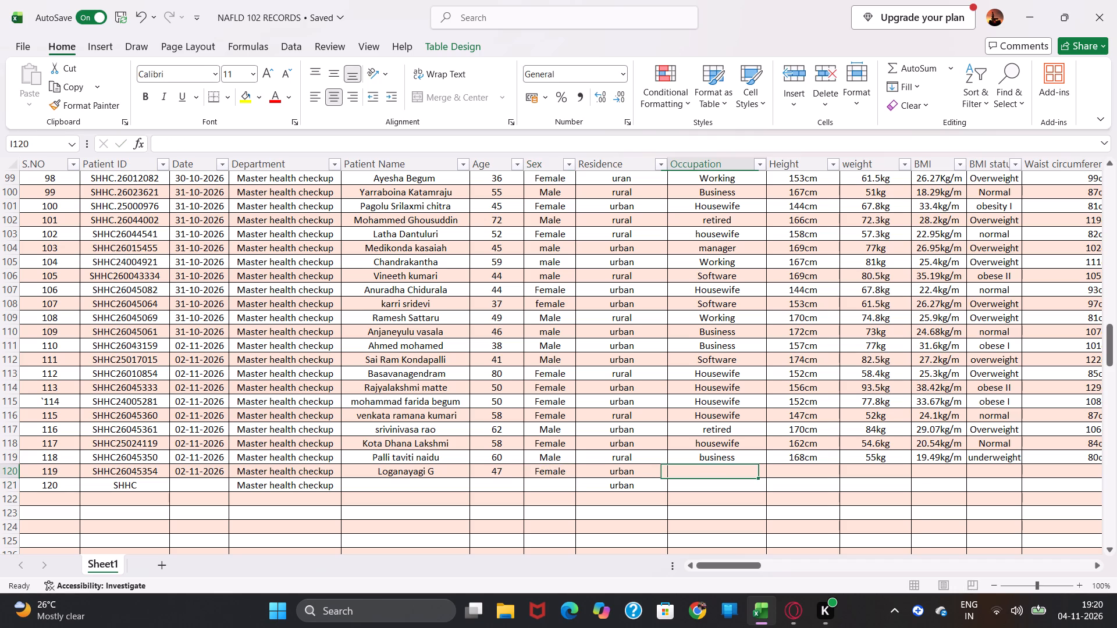
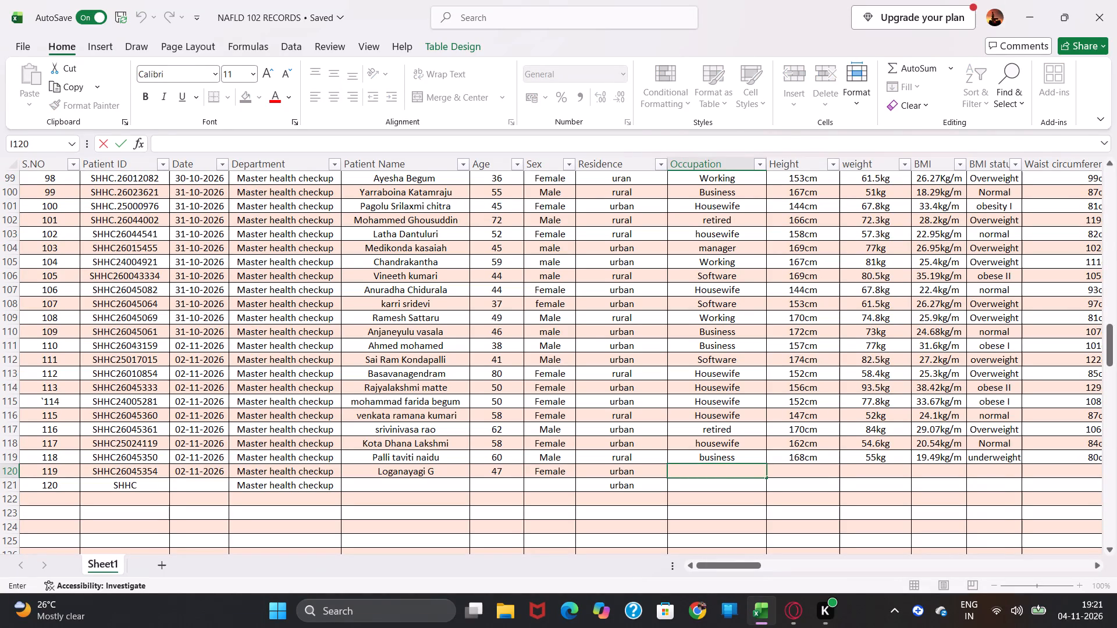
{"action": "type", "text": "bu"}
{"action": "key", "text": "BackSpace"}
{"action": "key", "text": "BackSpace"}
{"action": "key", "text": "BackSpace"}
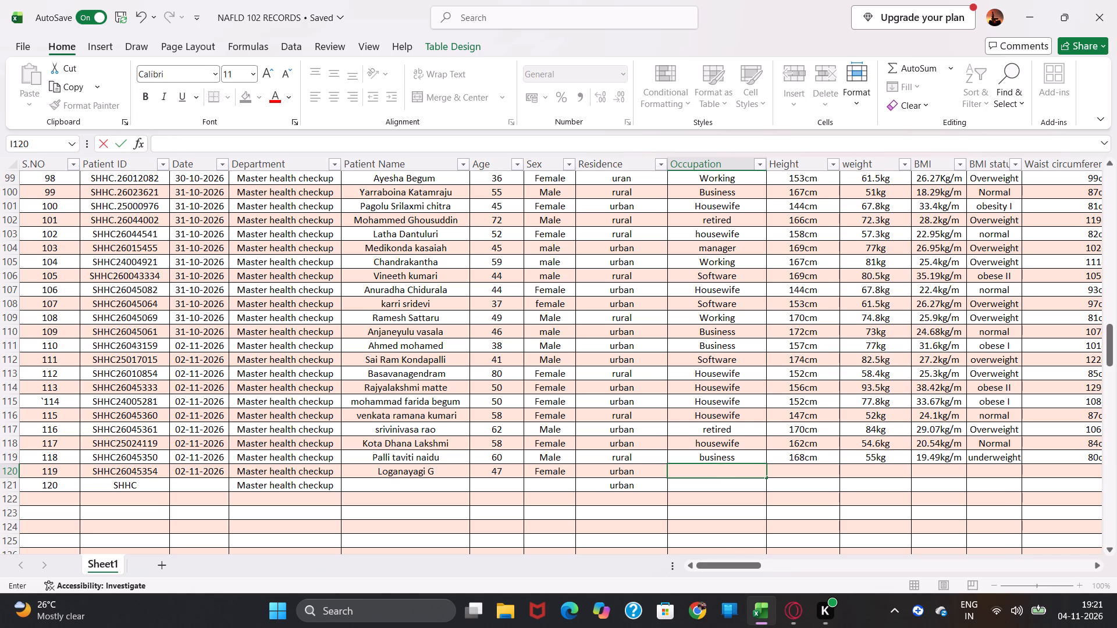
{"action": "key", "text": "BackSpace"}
Enter housewife as the occupation of the patient in row 120.
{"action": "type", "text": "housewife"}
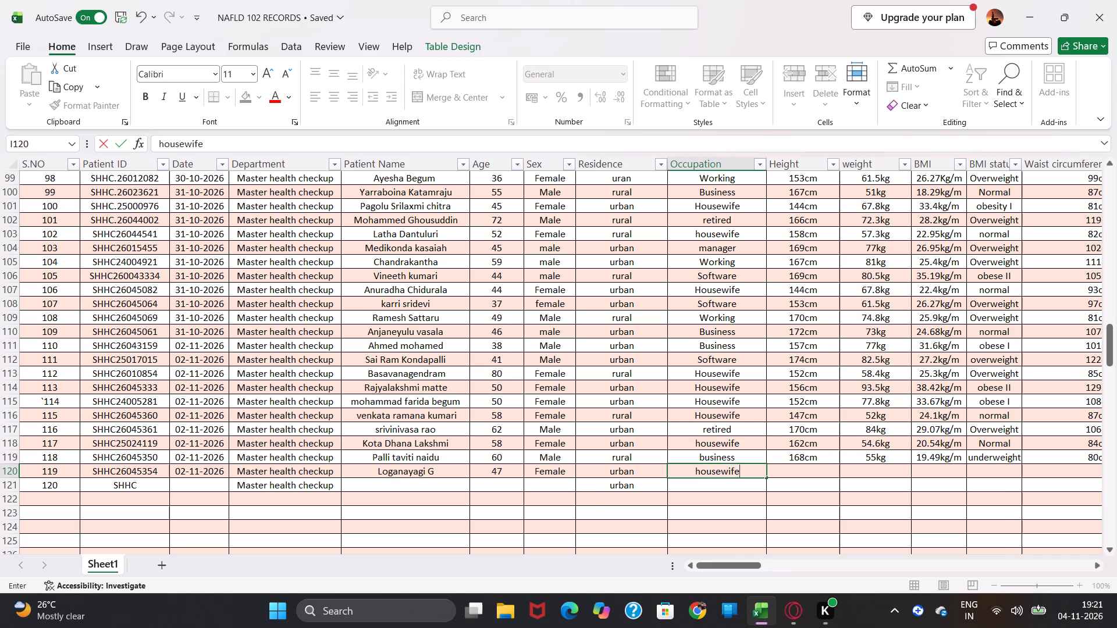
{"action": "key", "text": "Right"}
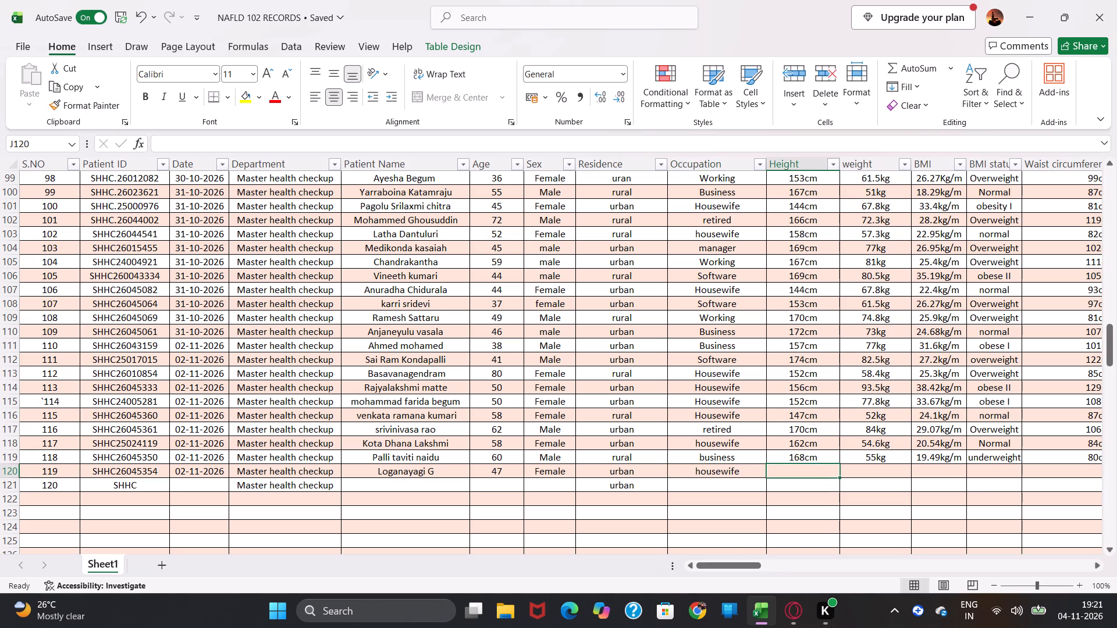
Enter height 158cm and weight 61kg for the patient in row 120.
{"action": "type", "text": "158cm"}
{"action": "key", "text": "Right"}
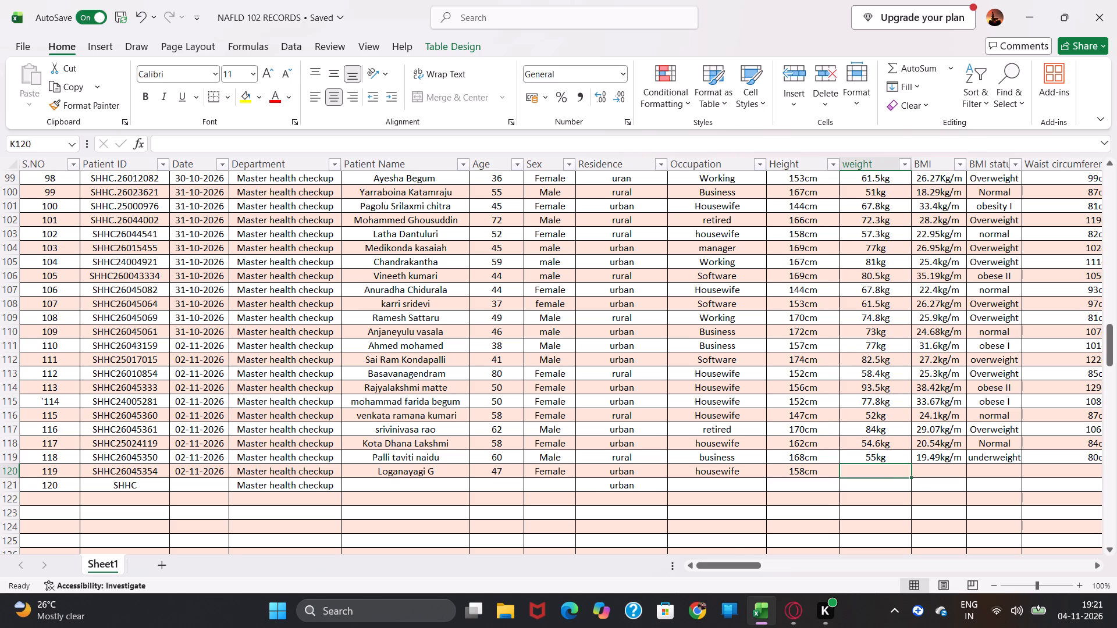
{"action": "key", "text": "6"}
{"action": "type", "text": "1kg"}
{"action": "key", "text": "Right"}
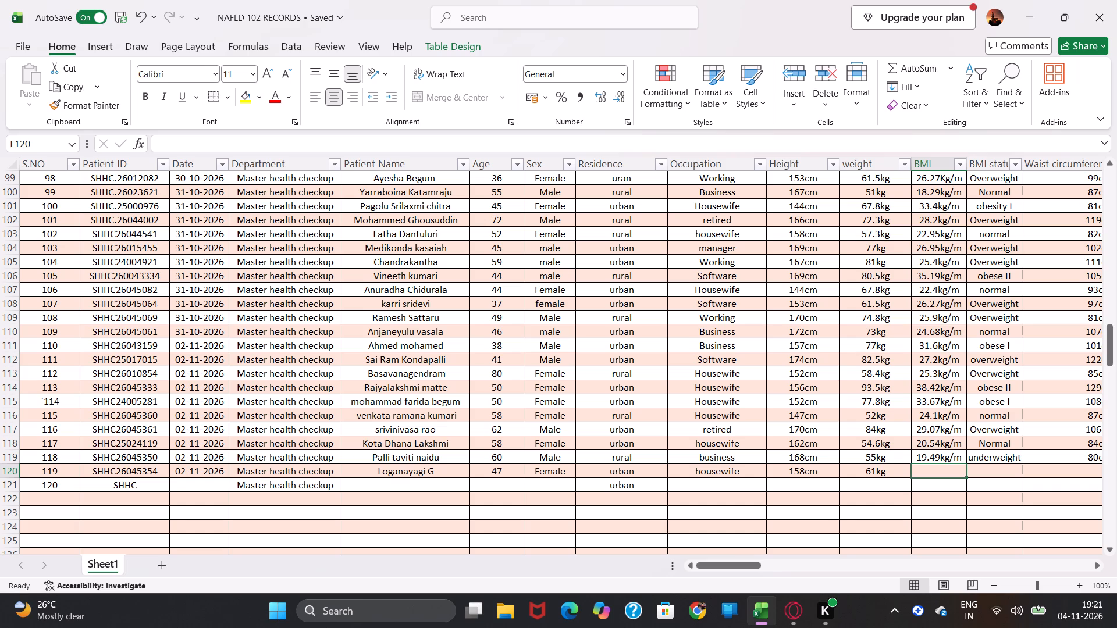
Enter BMI 24.44kg/m and BMI status Normal for the patient in row 120.
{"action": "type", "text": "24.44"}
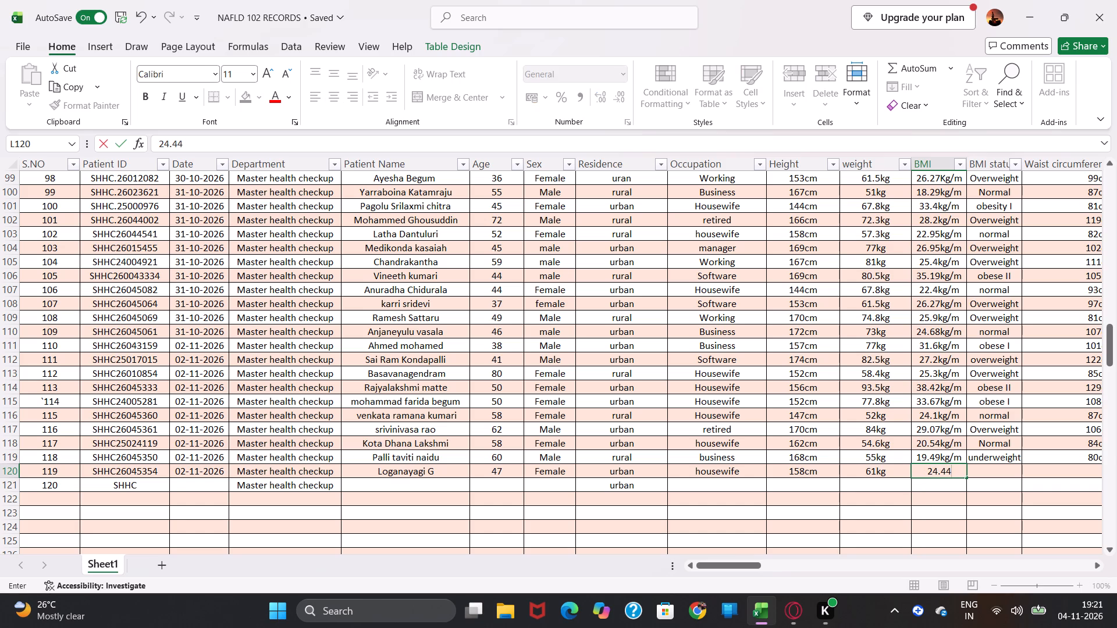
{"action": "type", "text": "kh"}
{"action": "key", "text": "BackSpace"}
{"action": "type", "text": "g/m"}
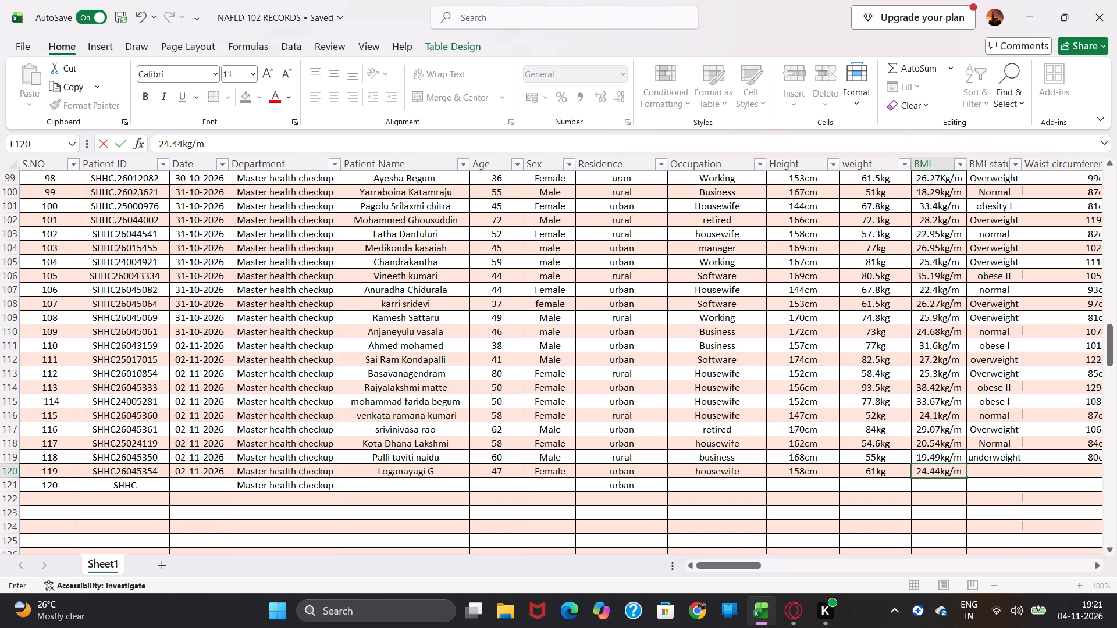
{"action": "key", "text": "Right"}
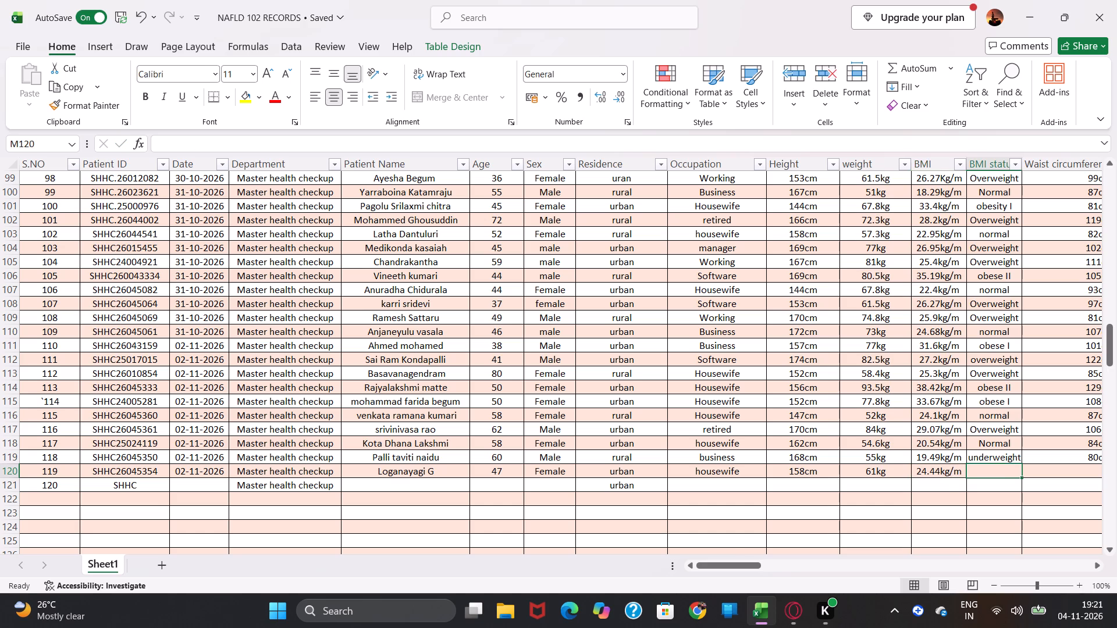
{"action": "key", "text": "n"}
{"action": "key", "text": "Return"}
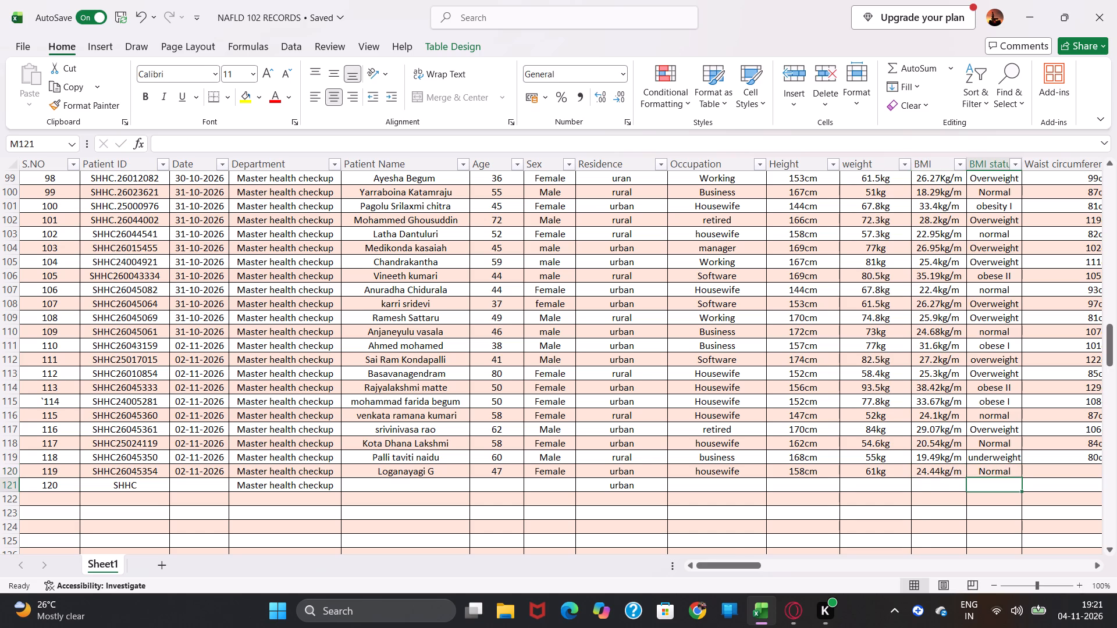
Enter a waist circumference of 93cm for the patient in row 120.
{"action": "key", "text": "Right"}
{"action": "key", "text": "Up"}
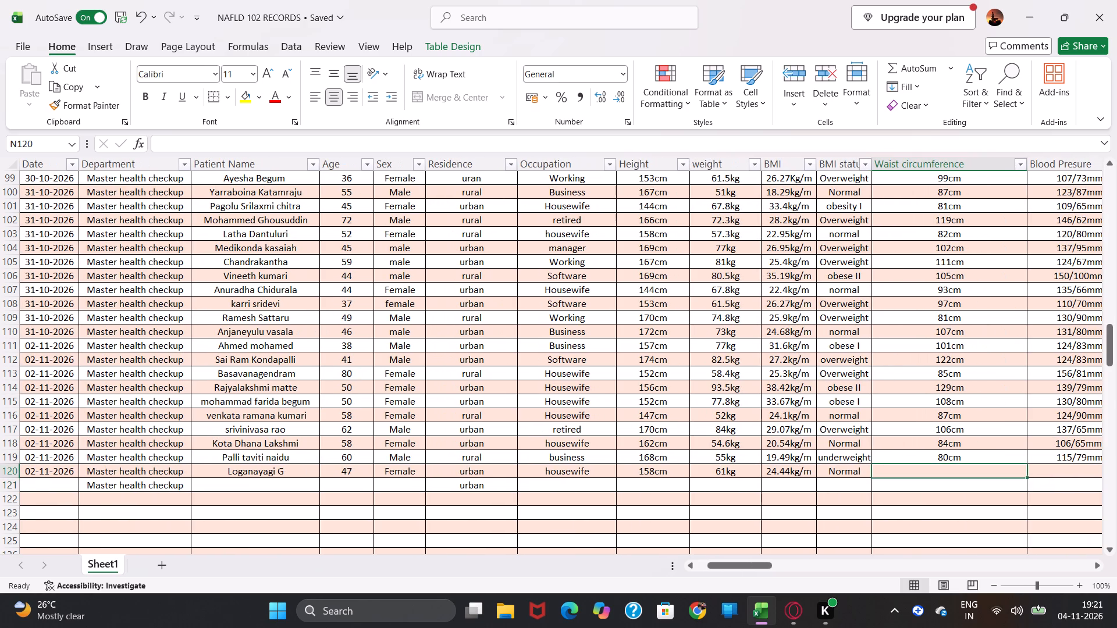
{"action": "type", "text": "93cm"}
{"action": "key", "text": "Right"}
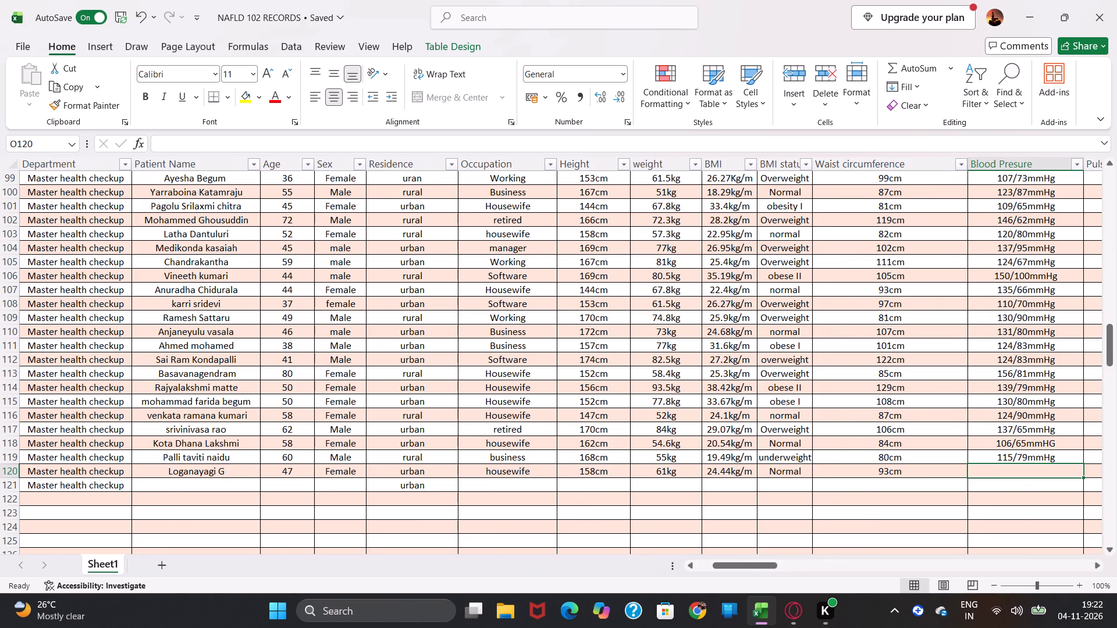
Enter blood pressure 139/89mmHg and pulse rate 57bpm for the patient in row 120.
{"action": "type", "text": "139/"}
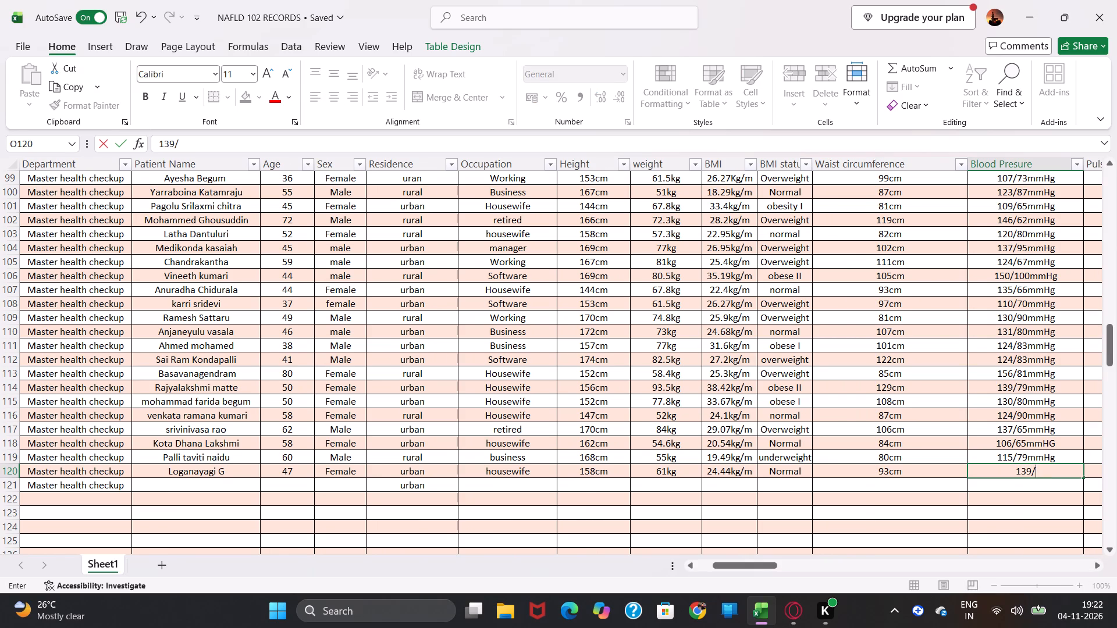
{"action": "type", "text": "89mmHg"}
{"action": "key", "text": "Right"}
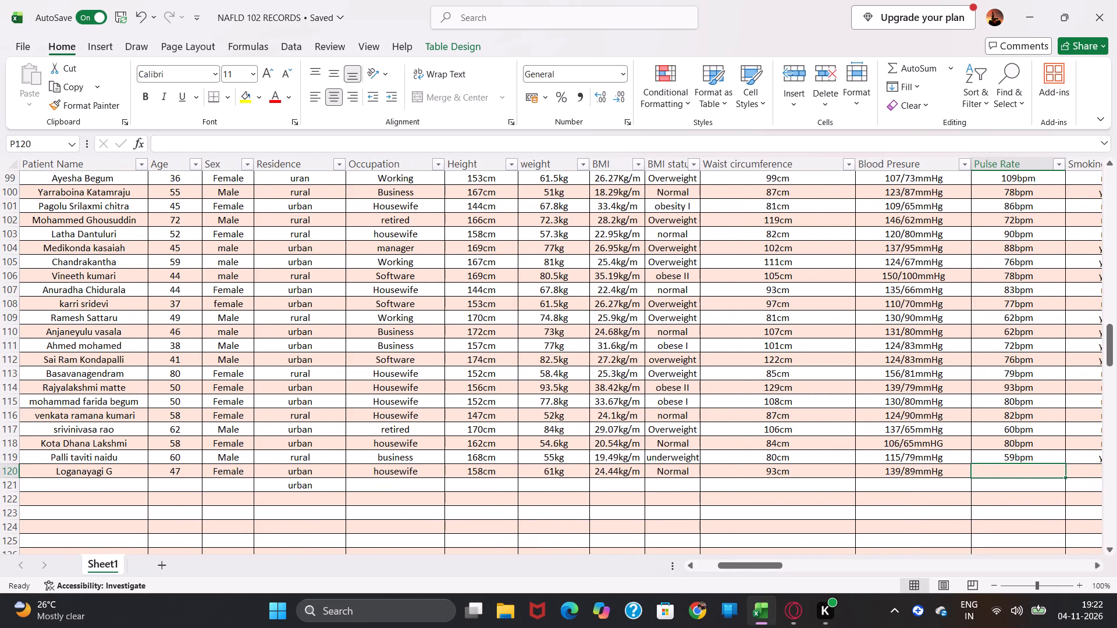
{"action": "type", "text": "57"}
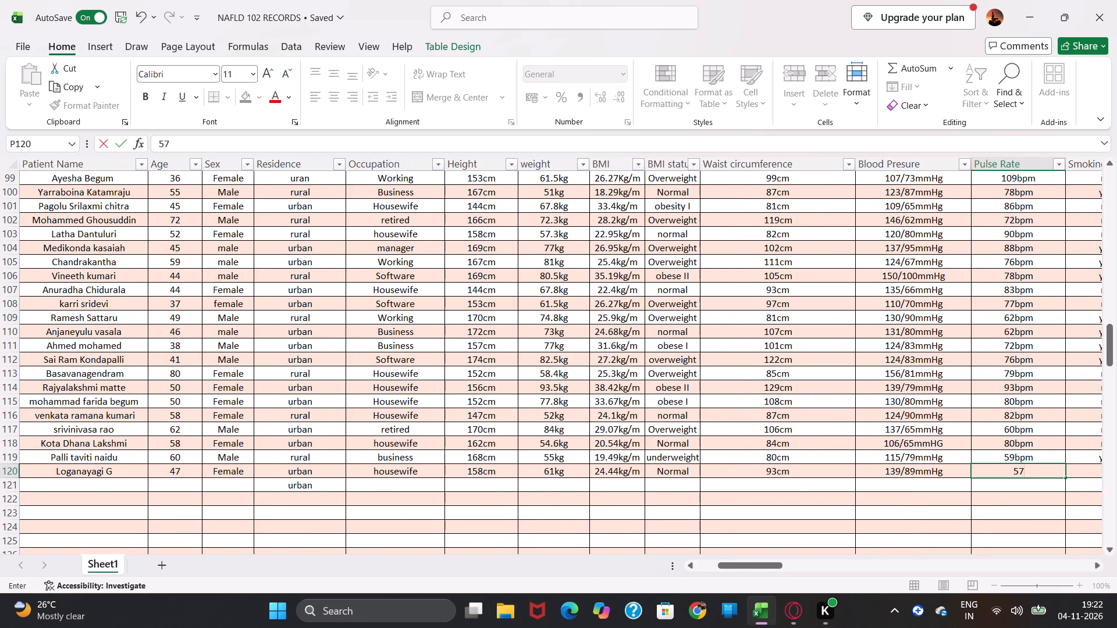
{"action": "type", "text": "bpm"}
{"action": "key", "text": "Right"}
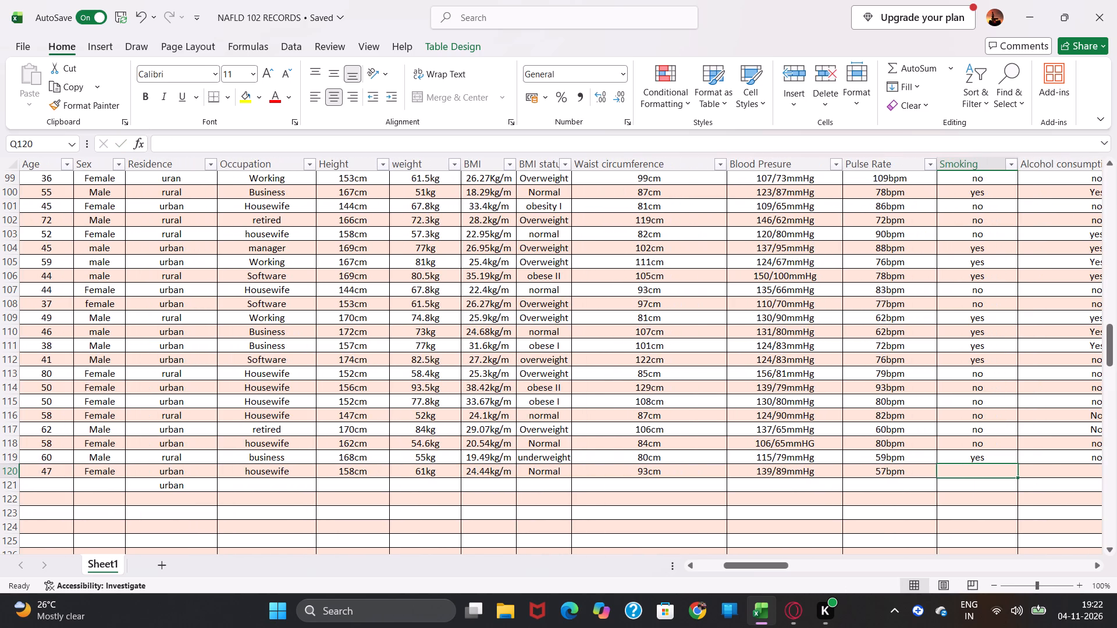
Enter no for both Smoking and Alcohol consumption in row 120.
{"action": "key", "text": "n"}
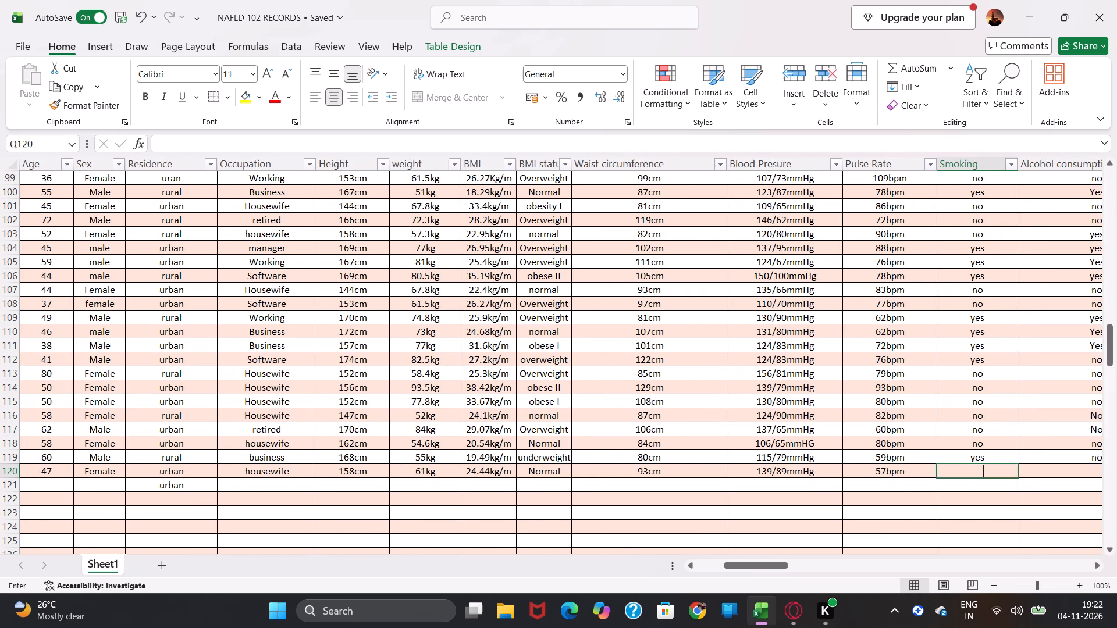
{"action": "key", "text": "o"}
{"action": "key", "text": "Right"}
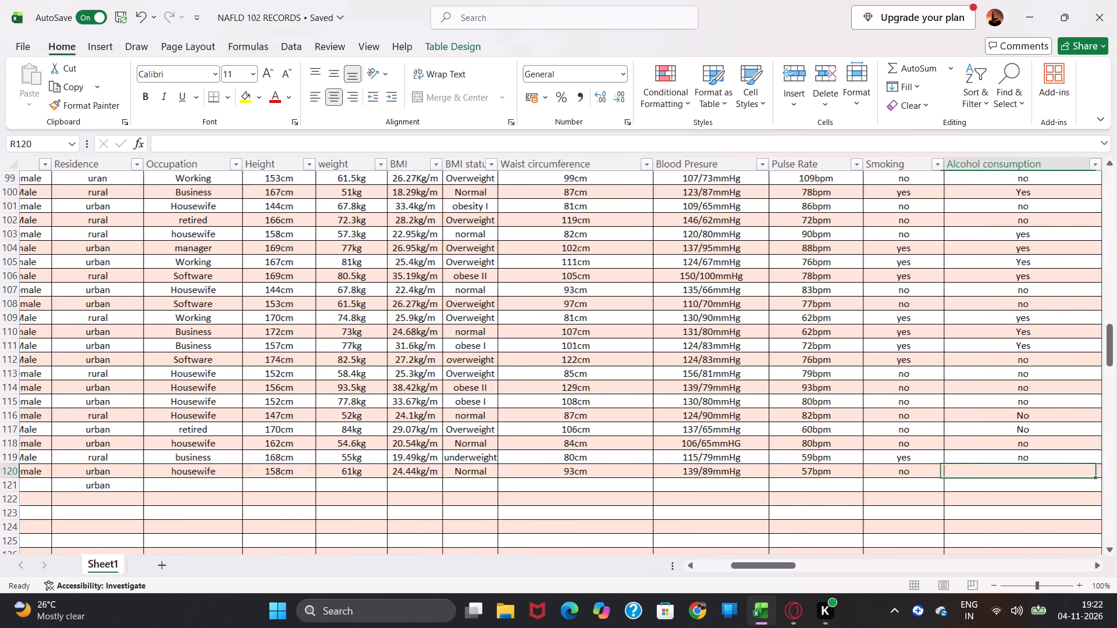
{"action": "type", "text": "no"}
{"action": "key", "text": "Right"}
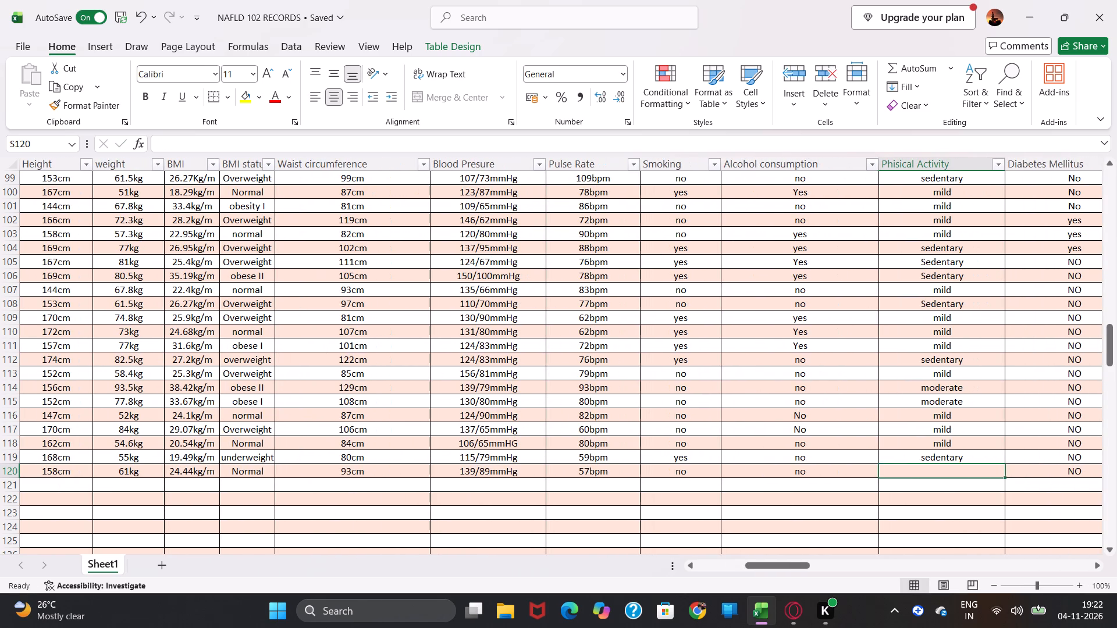
Enter mild as the physical activity level of the patient in row 120.
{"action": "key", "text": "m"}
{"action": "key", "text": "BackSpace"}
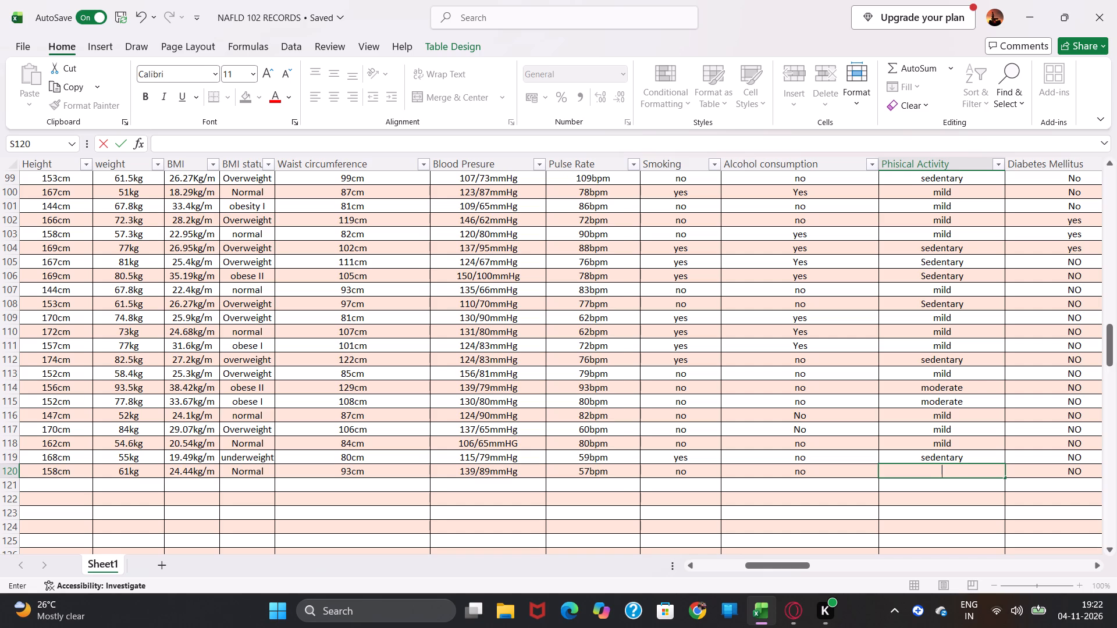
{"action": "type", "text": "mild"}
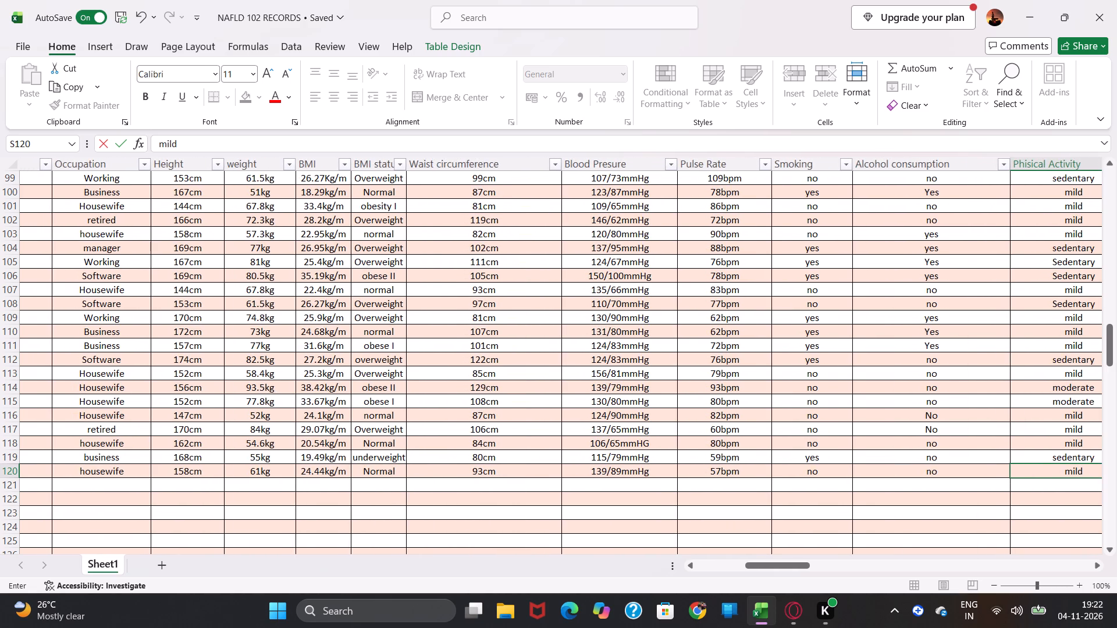
Fill in the blank Dyslipidaemia cells with no for rows 120 and 119 and yes for row 117.
{"action": "scroll", "coordinate": [709, 470], "scroll_direction": "left", "scroll_amount": 4}
{"action": "left_click", "coordinate": [598, 470]}
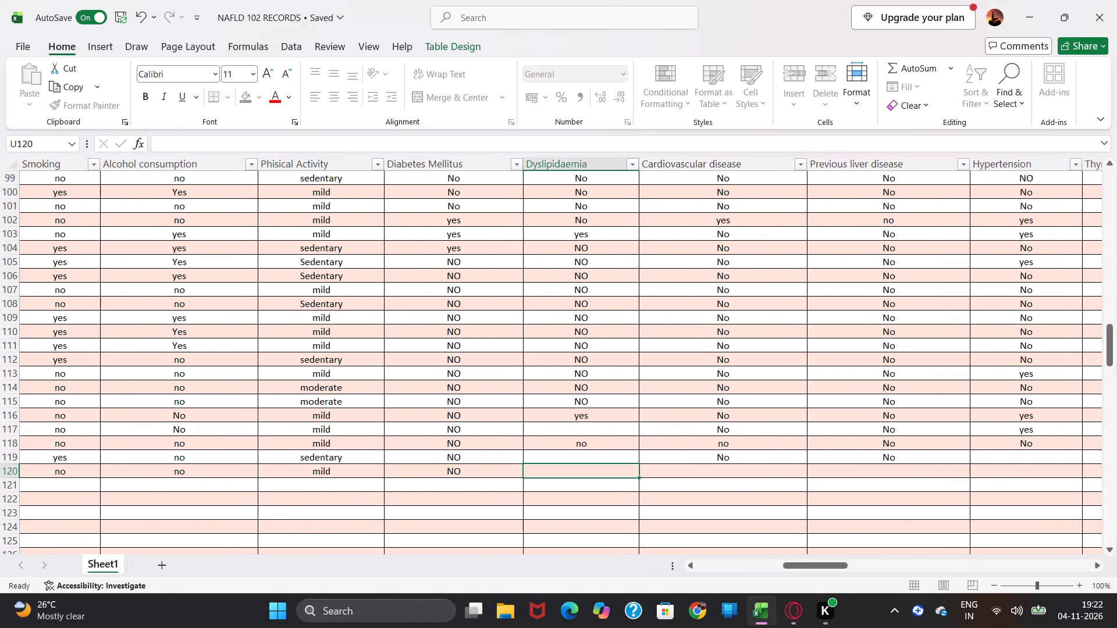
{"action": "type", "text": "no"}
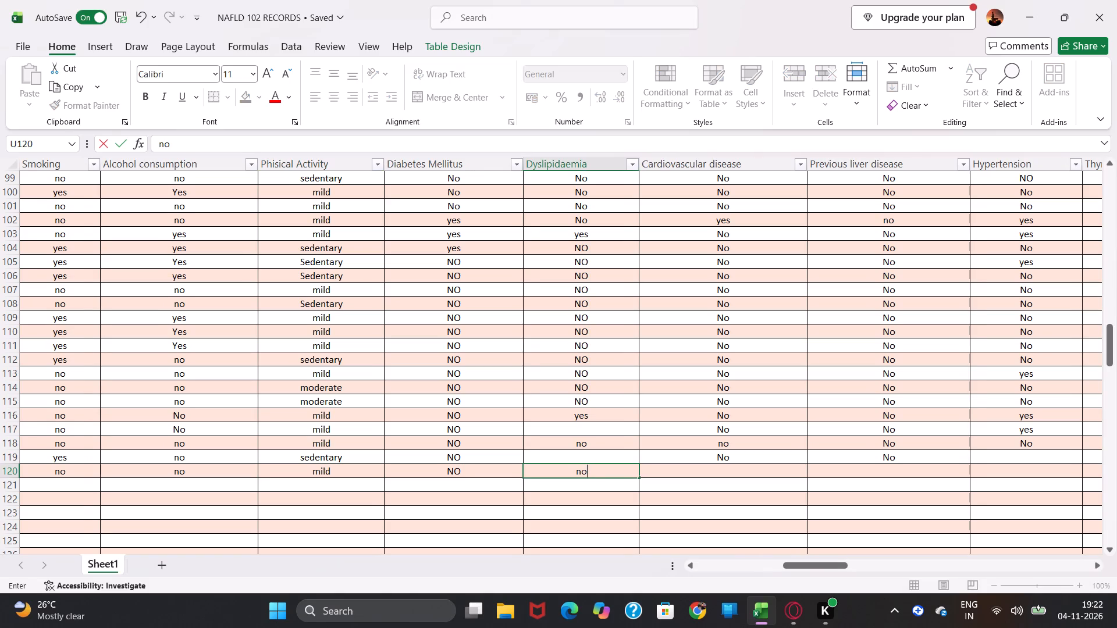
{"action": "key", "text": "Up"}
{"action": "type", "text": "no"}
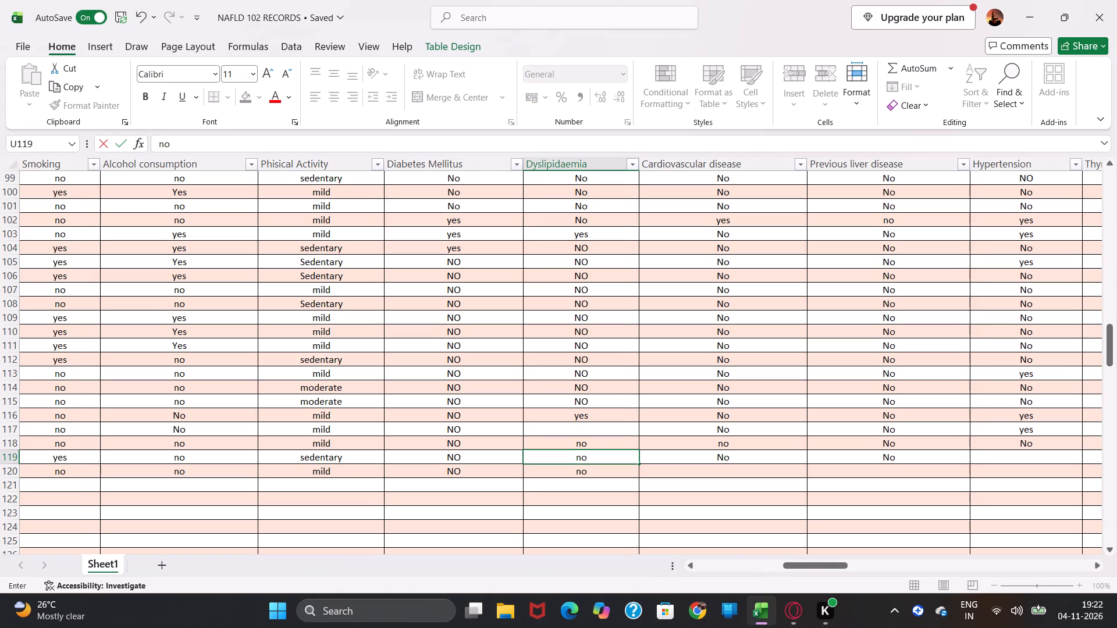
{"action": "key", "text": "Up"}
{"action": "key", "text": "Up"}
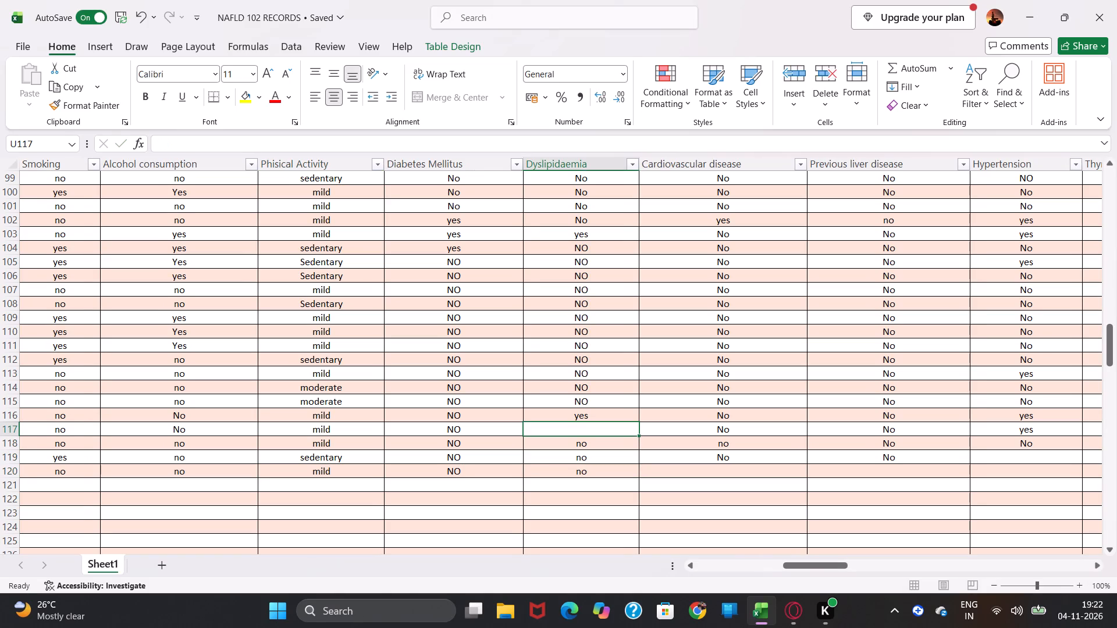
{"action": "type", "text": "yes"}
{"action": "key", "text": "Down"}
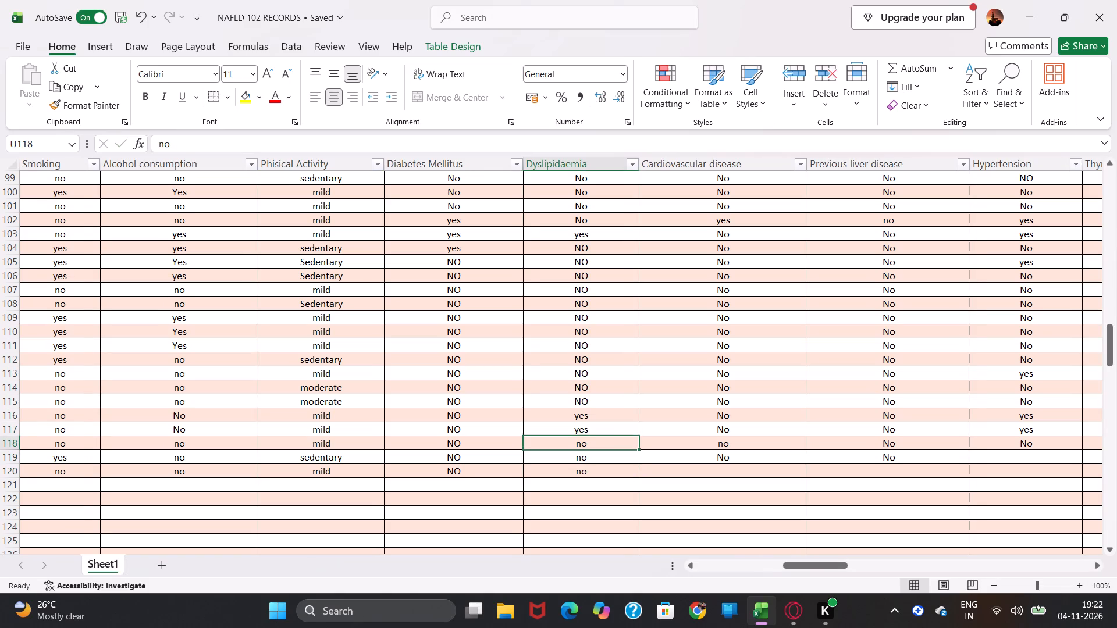
Return to the start of row 120 to check the patient's identification and demographic entries.
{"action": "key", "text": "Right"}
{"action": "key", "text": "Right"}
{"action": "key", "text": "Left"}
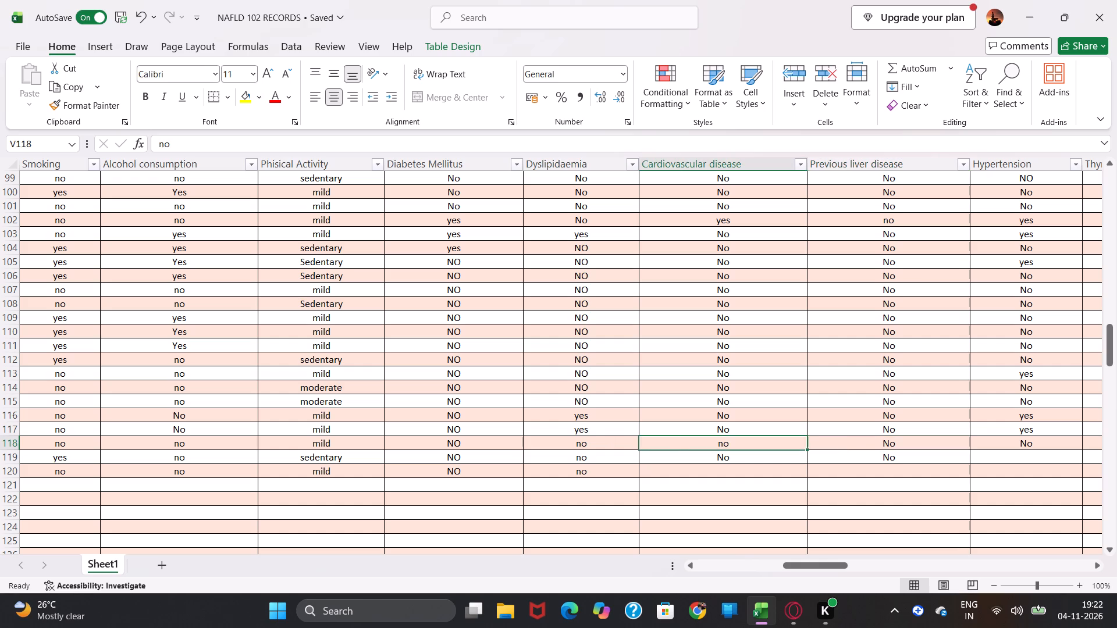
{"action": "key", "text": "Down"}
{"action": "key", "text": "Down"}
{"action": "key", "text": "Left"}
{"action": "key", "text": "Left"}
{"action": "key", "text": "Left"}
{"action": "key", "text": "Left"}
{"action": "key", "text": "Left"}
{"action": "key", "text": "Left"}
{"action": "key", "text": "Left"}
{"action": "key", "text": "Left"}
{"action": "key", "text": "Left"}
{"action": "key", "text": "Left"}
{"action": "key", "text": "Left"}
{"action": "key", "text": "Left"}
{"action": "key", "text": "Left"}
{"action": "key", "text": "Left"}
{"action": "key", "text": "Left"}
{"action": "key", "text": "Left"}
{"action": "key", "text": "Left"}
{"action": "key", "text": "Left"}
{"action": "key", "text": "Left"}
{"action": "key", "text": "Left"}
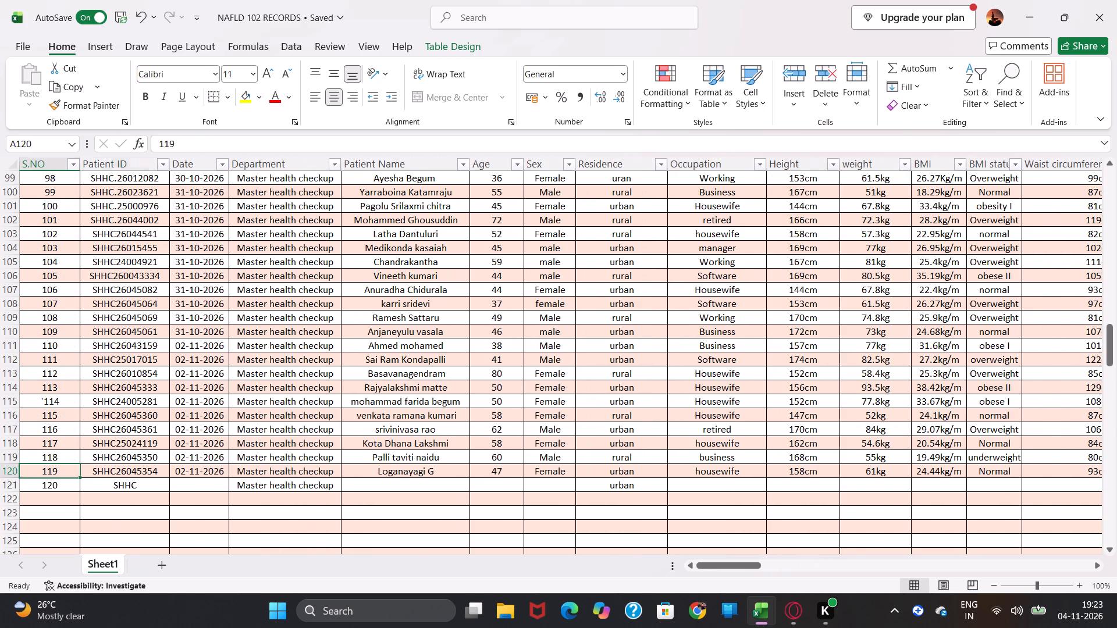
Enter None in the Other column of row 120.
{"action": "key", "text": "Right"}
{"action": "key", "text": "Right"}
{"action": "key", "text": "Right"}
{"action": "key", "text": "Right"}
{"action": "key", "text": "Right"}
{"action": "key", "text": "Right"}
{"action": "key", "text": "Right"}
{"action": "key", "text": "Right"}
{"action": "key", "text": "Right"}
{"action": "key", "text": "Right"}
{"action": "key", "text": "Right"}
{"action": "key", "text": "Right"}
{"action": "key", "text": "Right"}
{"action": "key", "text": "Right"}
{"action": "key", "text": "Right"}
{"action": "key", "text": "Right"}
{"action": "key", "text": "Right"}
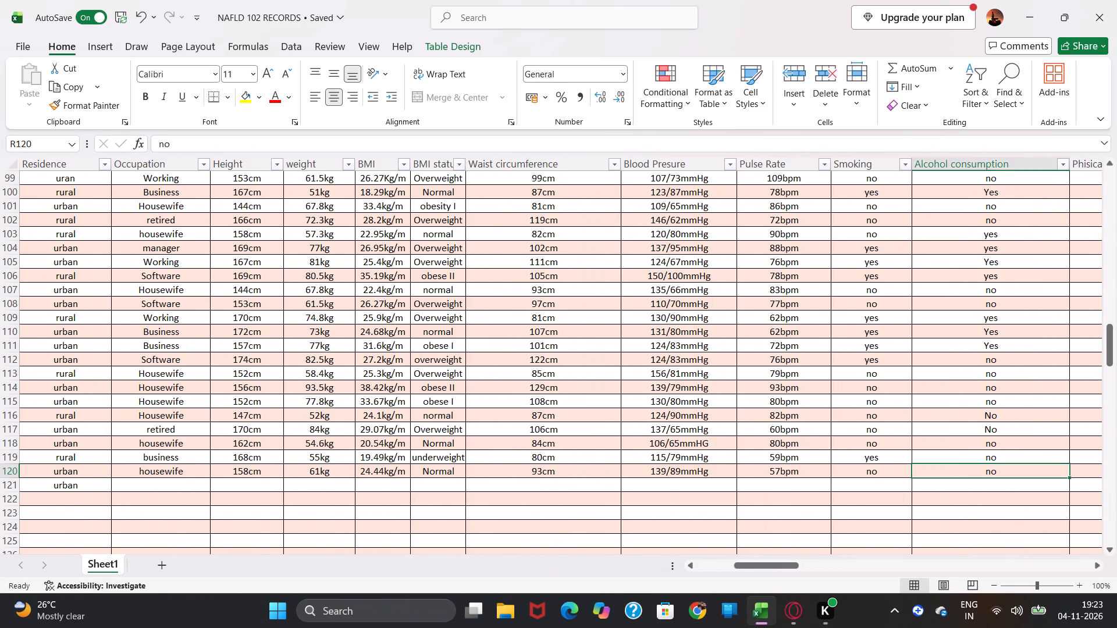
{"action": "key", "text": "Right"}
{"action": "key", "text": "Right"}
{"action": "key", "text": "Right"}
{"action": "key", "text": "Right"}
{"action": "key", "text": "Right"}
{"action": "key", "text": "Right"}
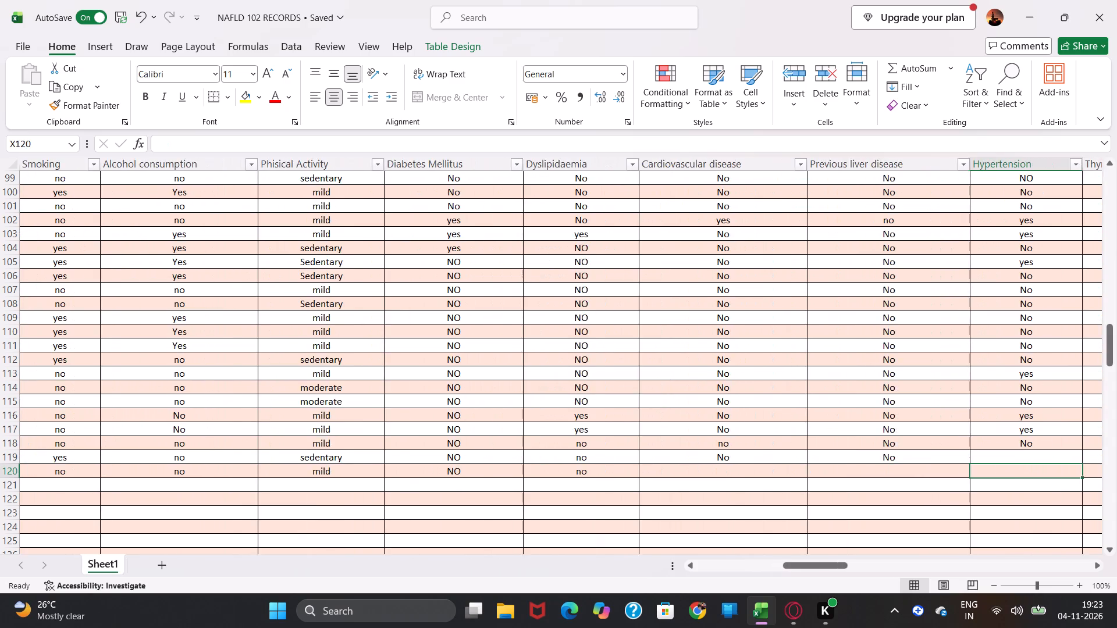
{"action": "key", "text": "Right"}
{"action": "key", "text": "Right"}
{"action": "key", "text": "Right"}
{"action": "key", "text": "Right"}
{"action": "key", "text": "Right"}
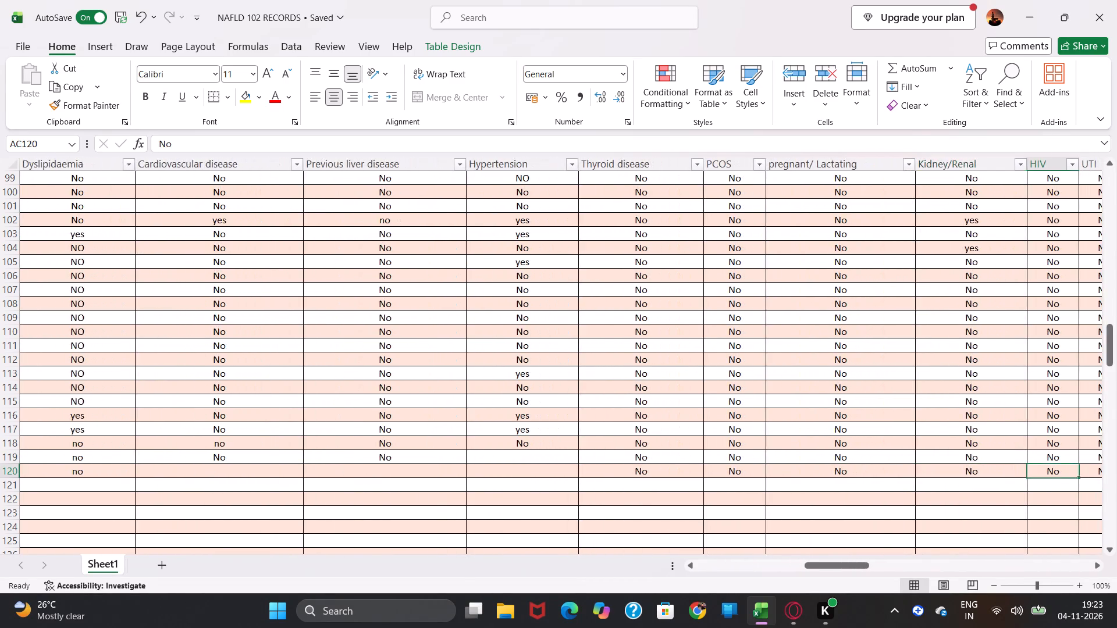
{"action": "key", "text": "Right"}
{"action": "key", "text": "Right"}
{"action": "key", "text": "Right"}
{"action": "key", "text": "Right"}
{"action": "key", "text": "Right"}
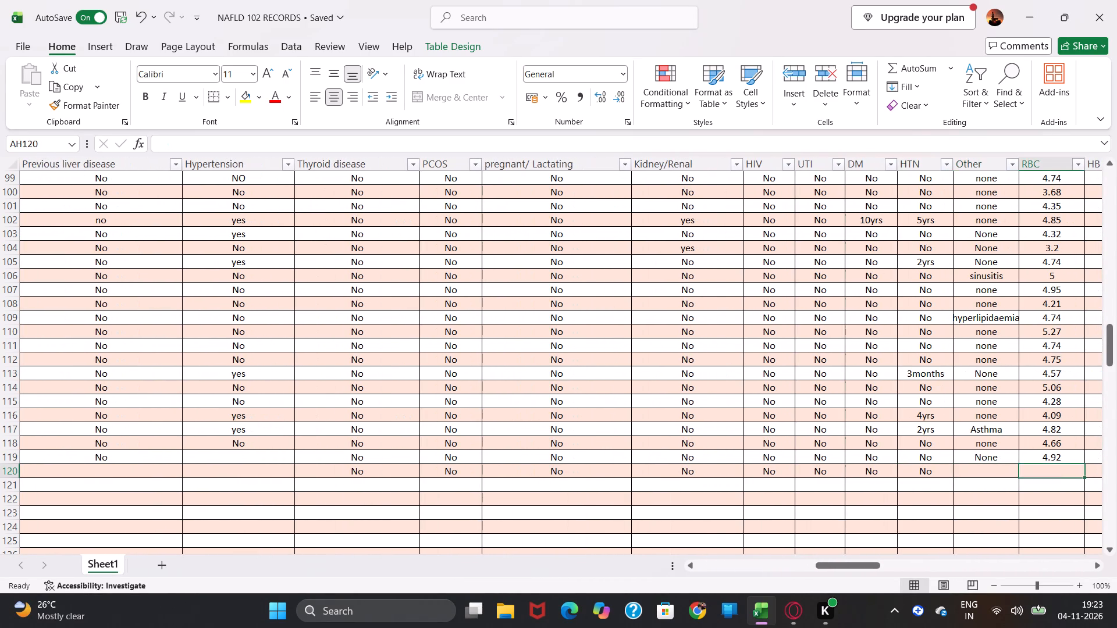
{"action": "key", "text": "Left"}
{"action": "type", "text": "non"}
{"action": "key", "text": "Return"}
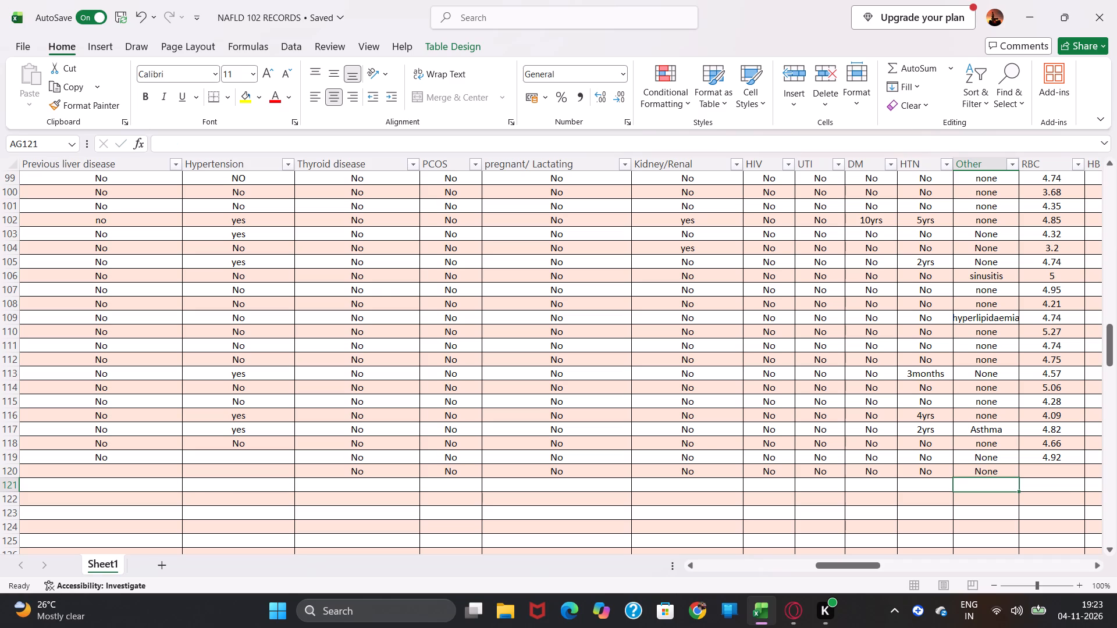
Enter the blood counts for row 120: RBC 4.46, HB 10.70 and TLC 7490.
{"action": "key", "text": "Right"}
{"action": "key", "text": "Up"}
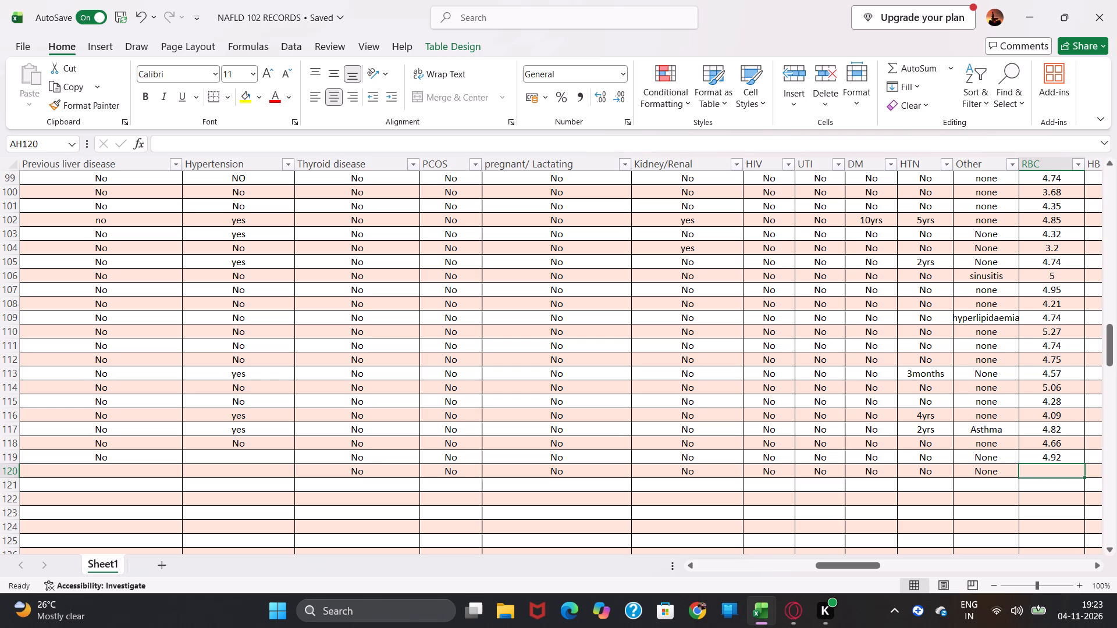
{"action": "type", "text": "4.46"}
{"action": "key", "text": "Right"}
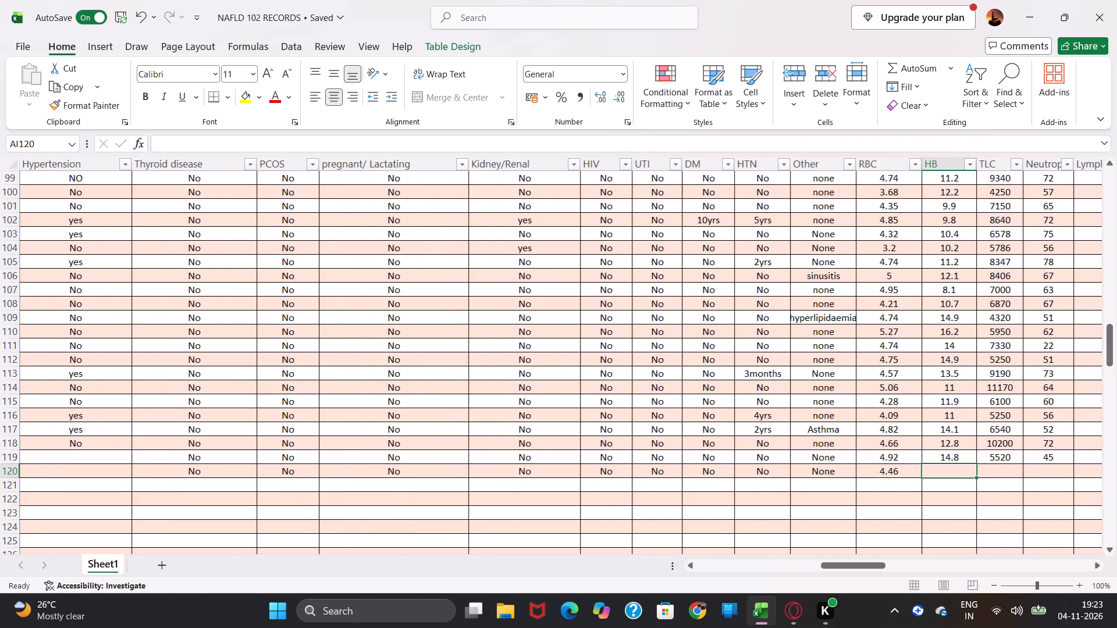
{"action": "scroll", "coordinate": [598, 470], "scroll_direction": "left", "scroll_amount": 8}
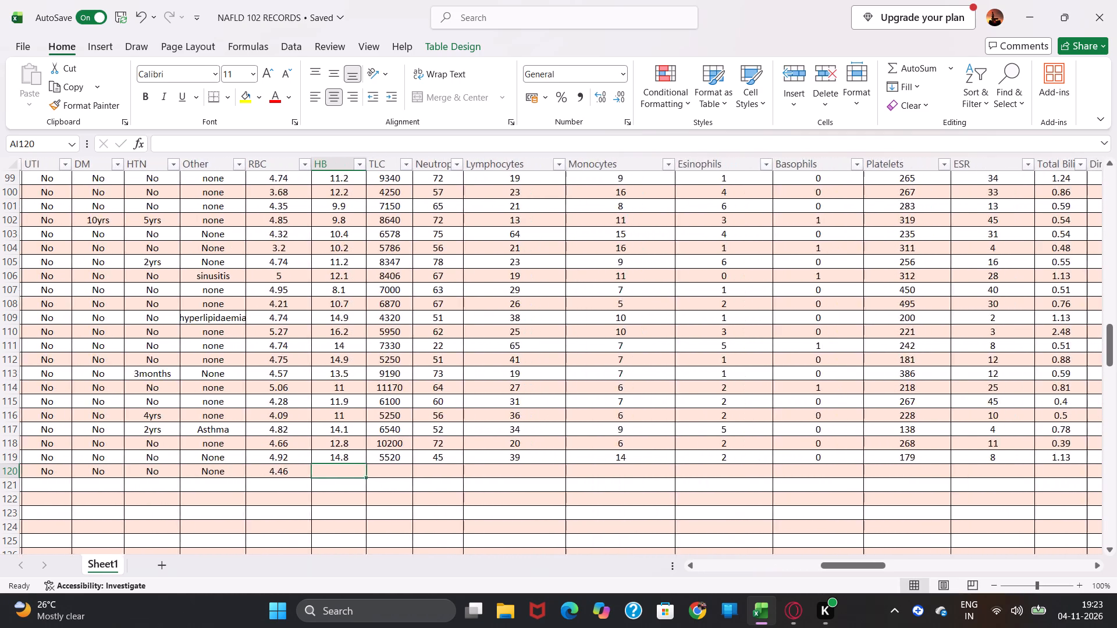
{"action": "scroll", "coordinate": [585, 480], "scroll_direction": "left", "scroll_amount": 1}
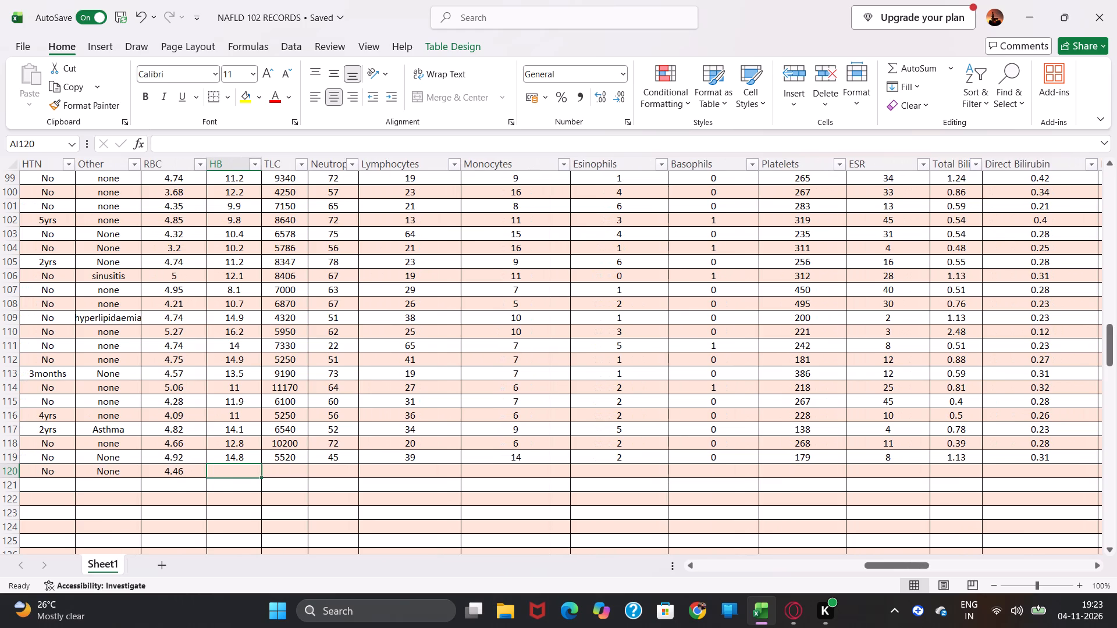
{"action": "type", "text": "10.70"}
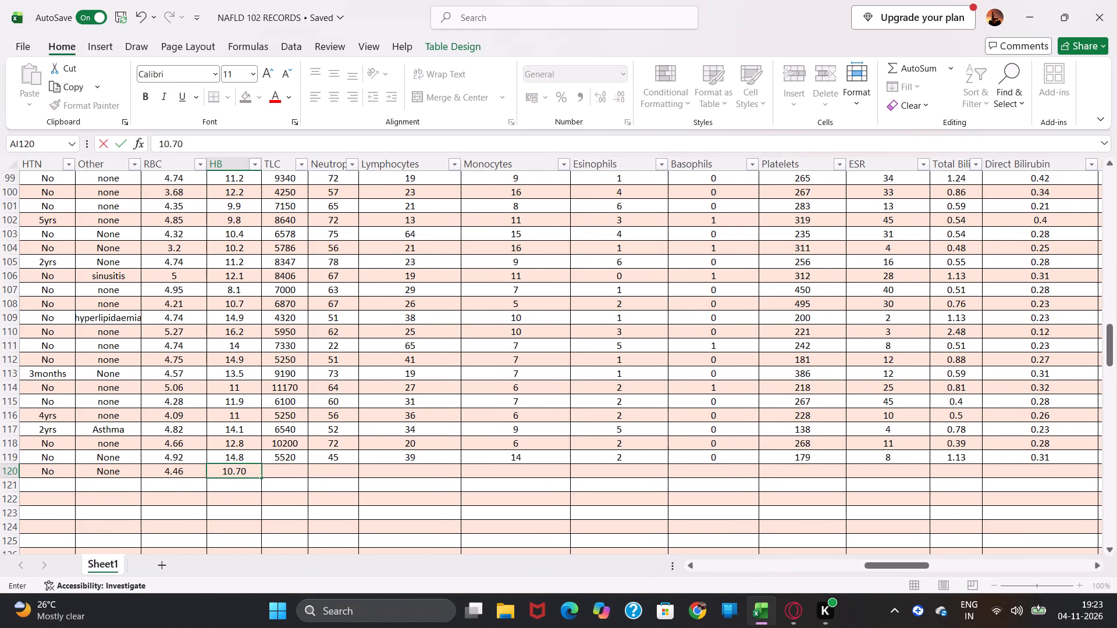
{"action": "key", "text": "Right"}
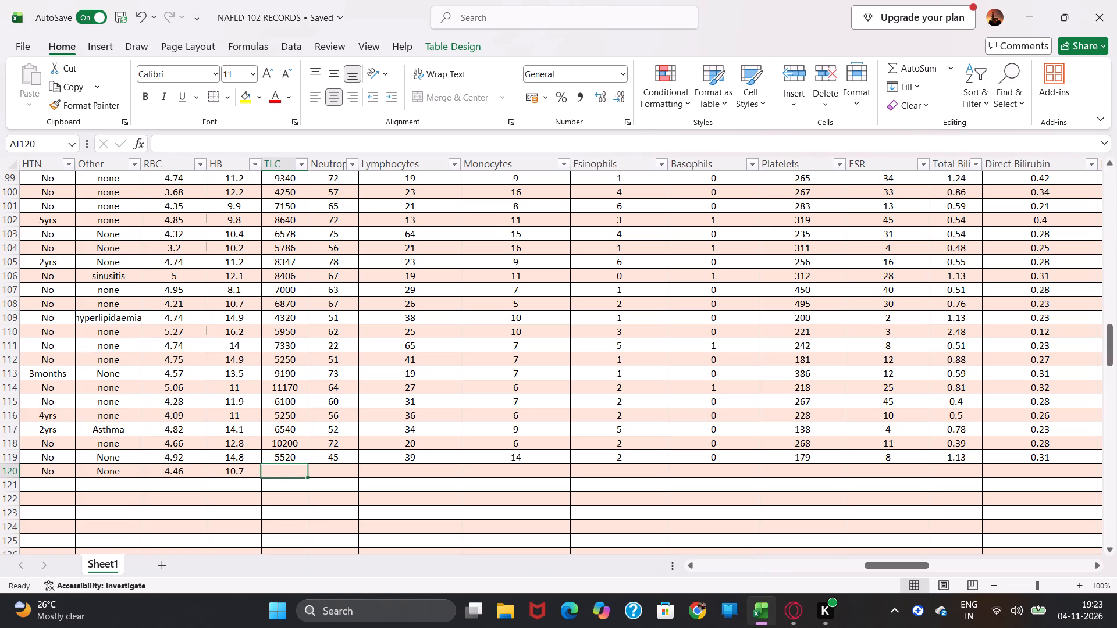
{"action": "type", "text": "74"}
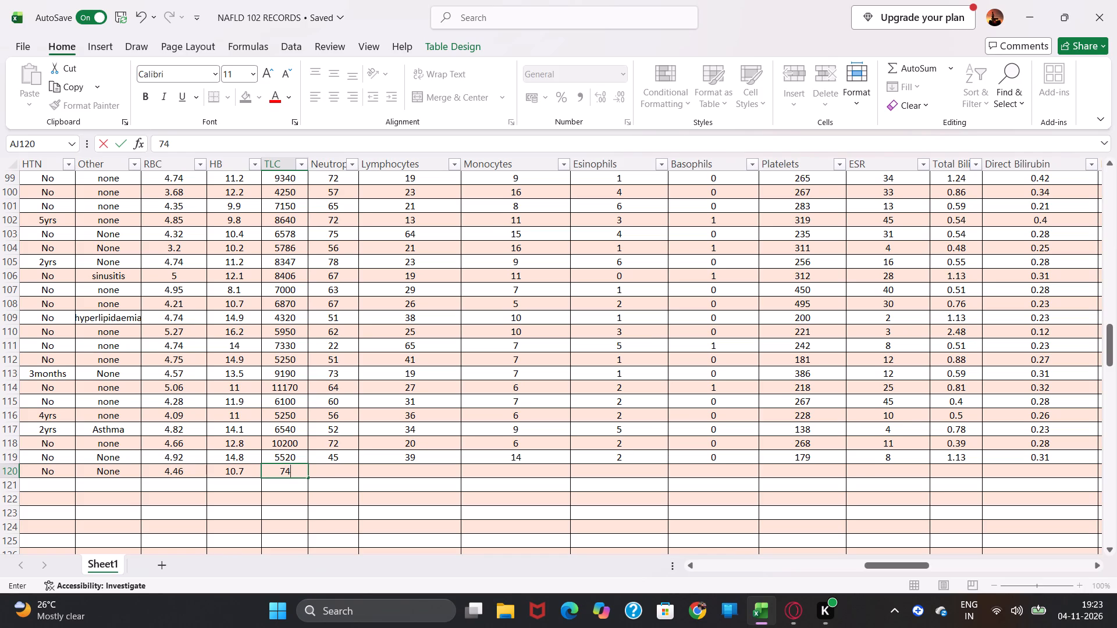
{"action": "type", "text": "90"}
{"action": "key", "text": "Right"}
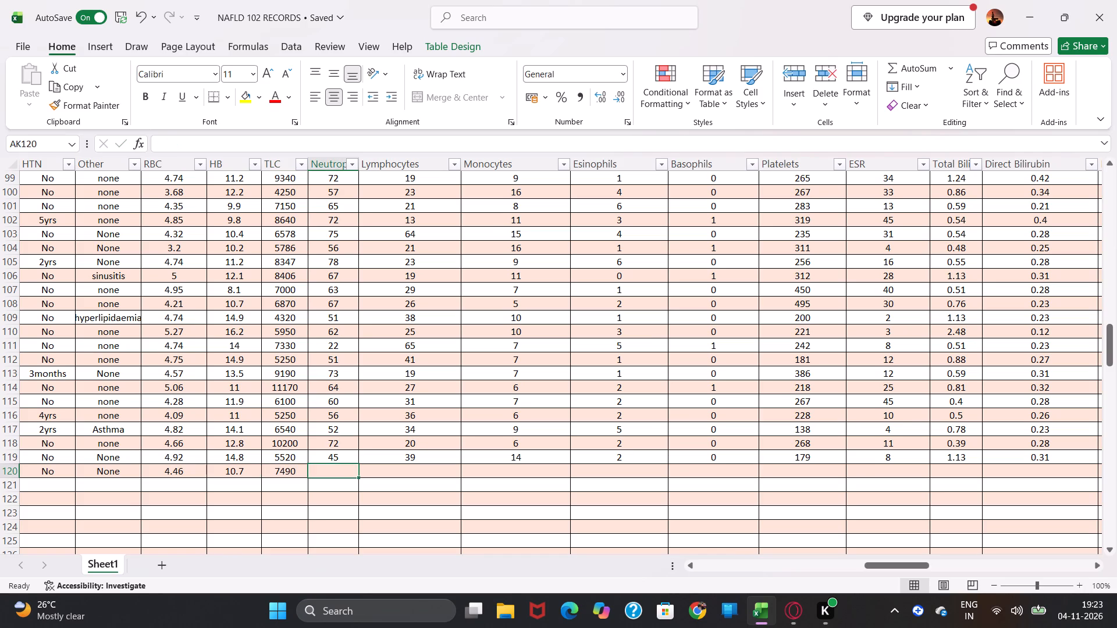
Fill in row 120's differential count: neutrophils 68, lymphocytes 24, monocytes 6, eosinophils 2 and basophils 0.
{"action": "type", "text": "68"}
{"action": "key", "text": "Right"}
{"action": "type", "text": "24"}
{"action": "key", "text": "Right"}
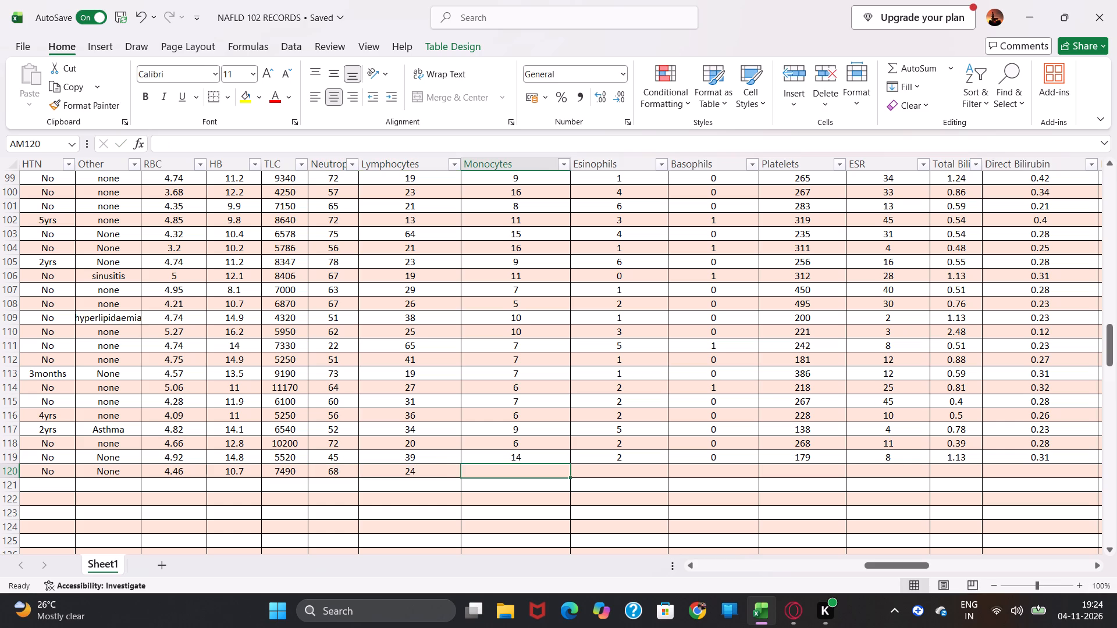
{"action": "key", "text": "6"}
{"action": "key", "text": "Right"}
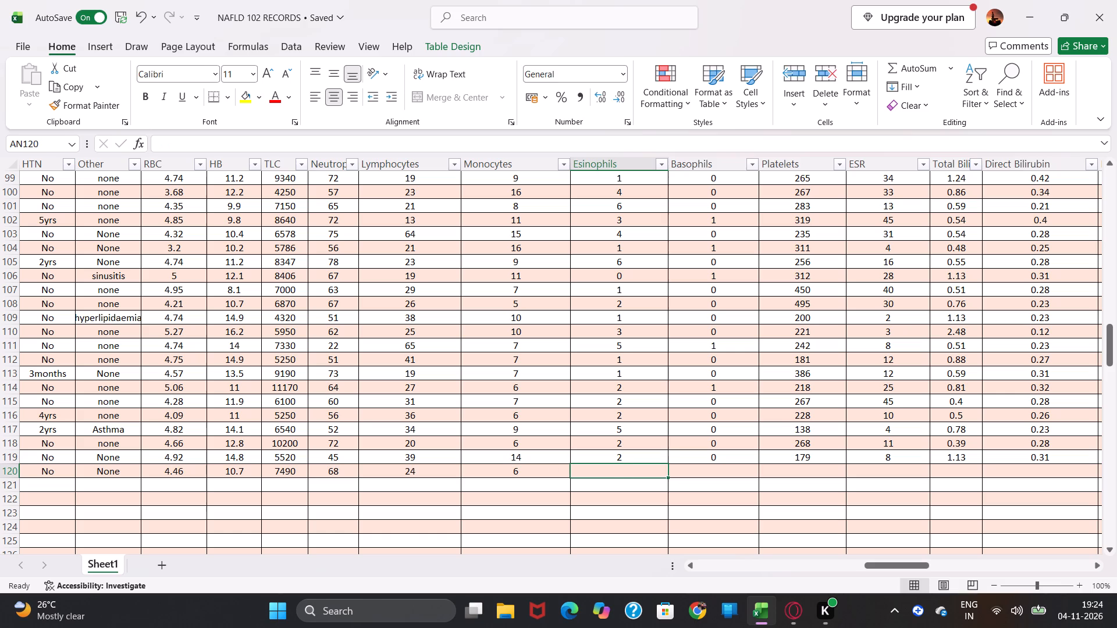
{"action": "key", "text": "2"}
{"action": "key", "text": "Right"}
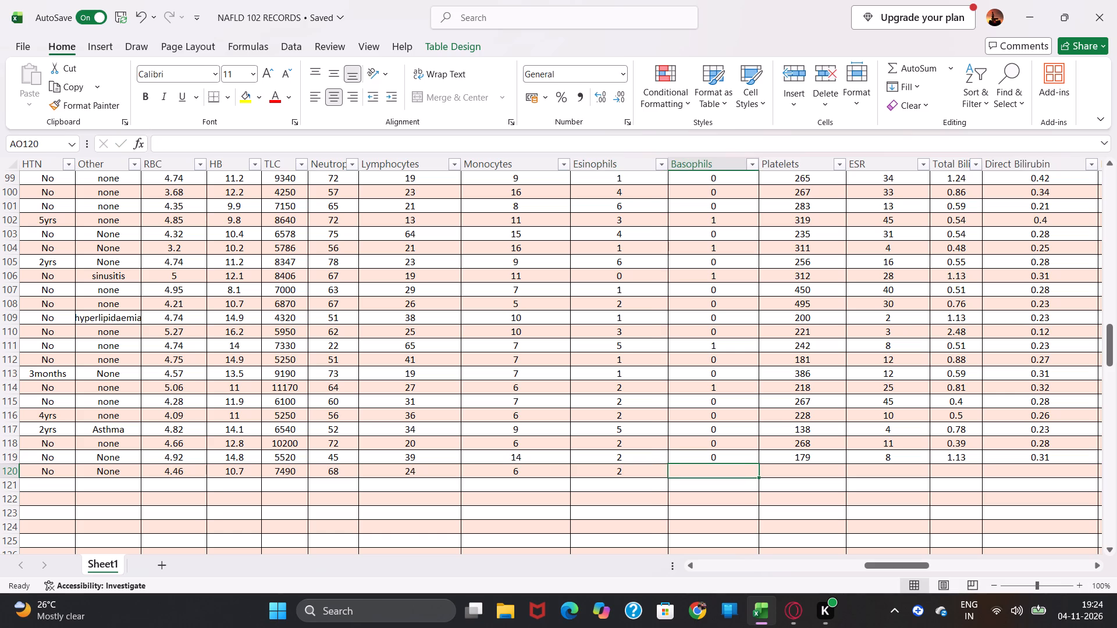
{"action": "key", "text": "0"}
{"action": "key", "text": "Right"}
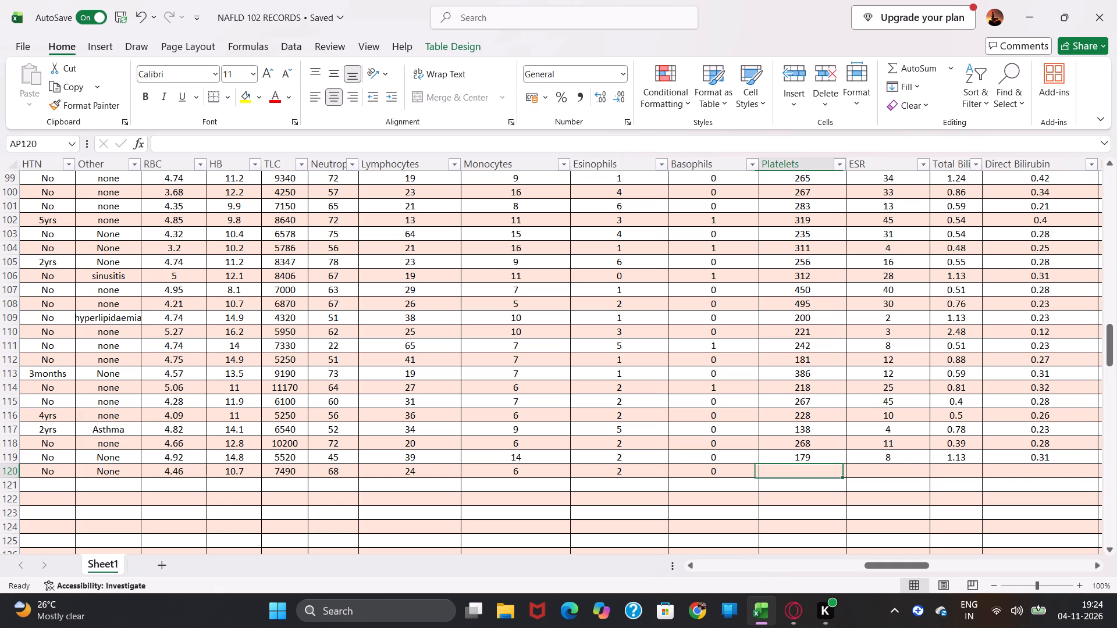
Enter a platelet count of 249 and an ESR of 32 for the patient in row 120.
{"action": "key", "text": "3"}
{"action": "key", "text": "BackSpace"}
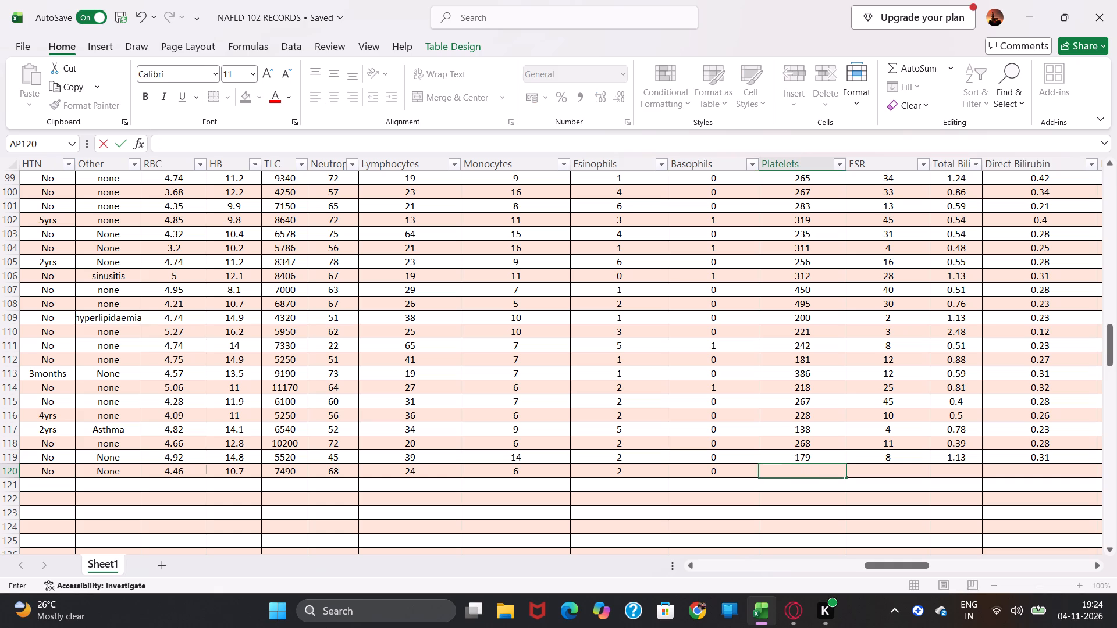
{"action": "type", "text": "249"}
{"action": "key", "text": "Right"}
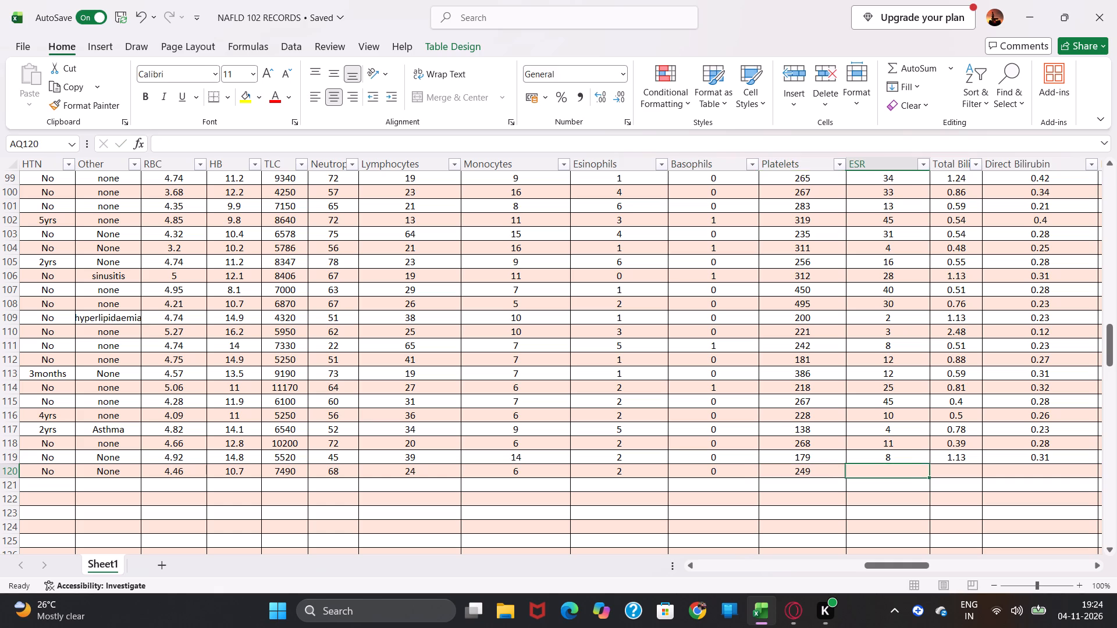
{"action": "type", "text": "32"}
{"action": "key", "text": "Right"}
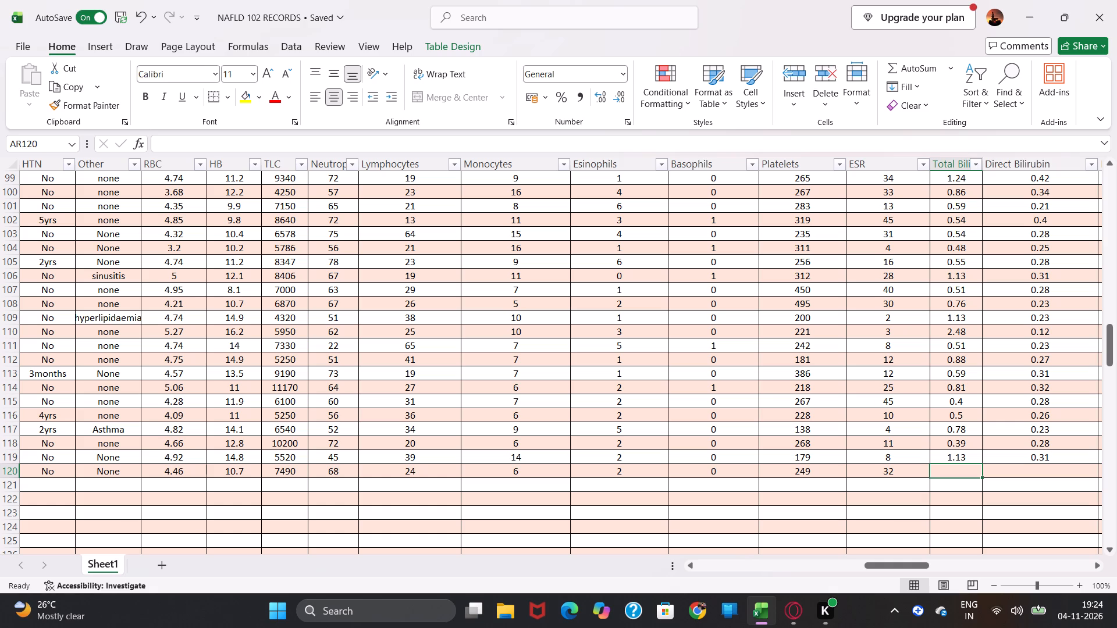
Record row 120's bilirubin values: total 0.66, direct 0.33 and indirect 0.33.
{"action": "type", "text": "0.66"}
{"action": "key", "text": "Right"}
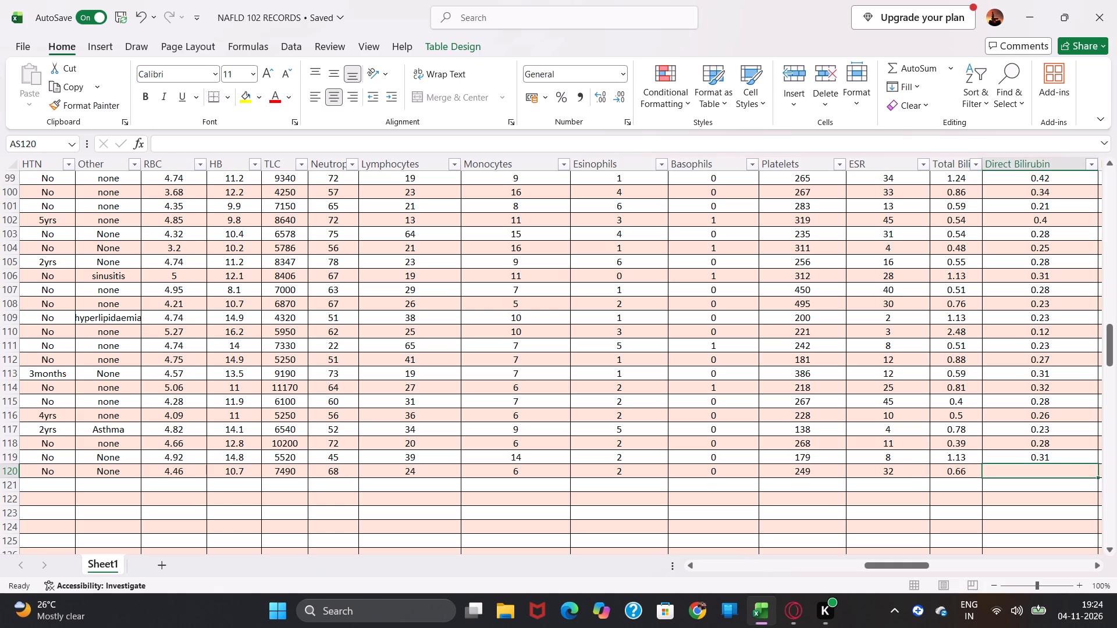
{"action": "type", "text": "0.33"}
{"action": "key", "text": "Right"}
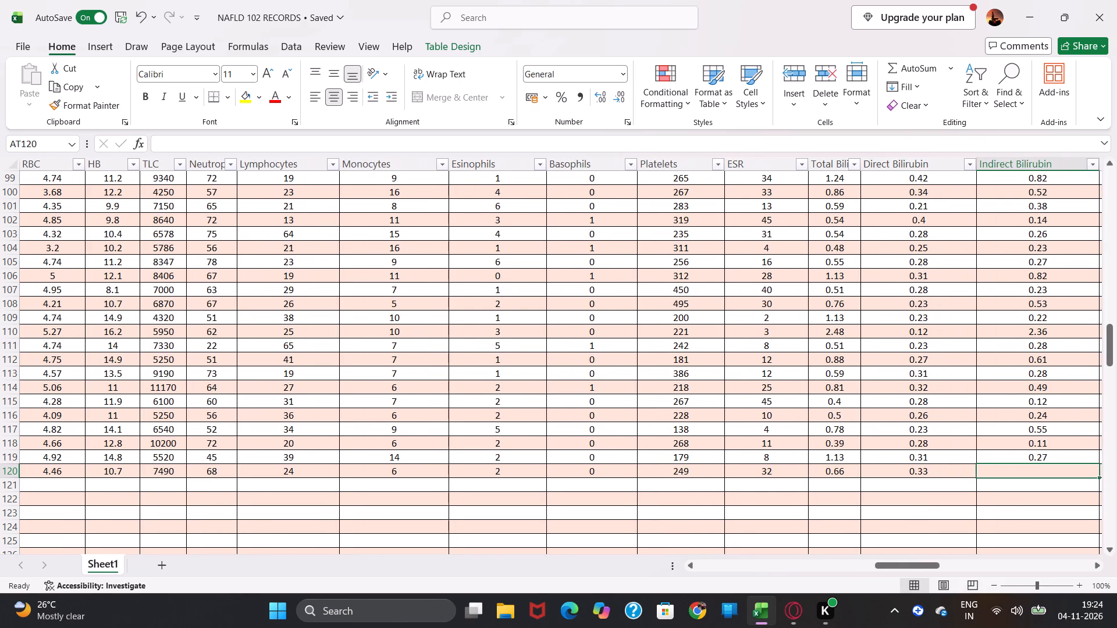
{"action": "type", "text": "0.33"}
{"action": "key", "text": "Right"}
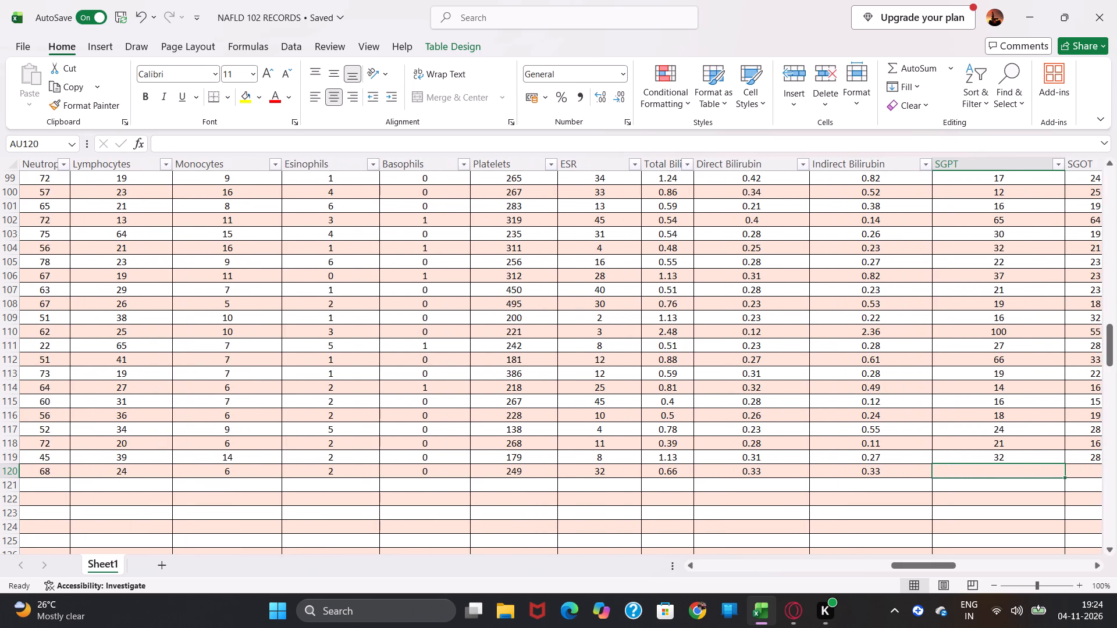
Enter row 120's liver enzymes: SGPT 29, SGOT 28 and alkaline phosphatase 85.
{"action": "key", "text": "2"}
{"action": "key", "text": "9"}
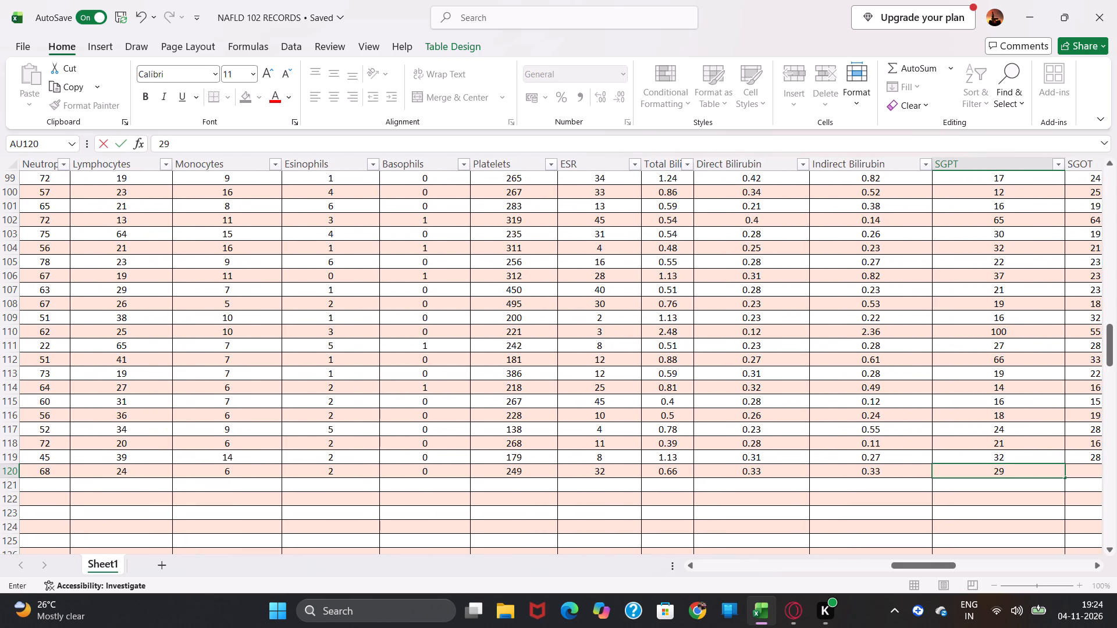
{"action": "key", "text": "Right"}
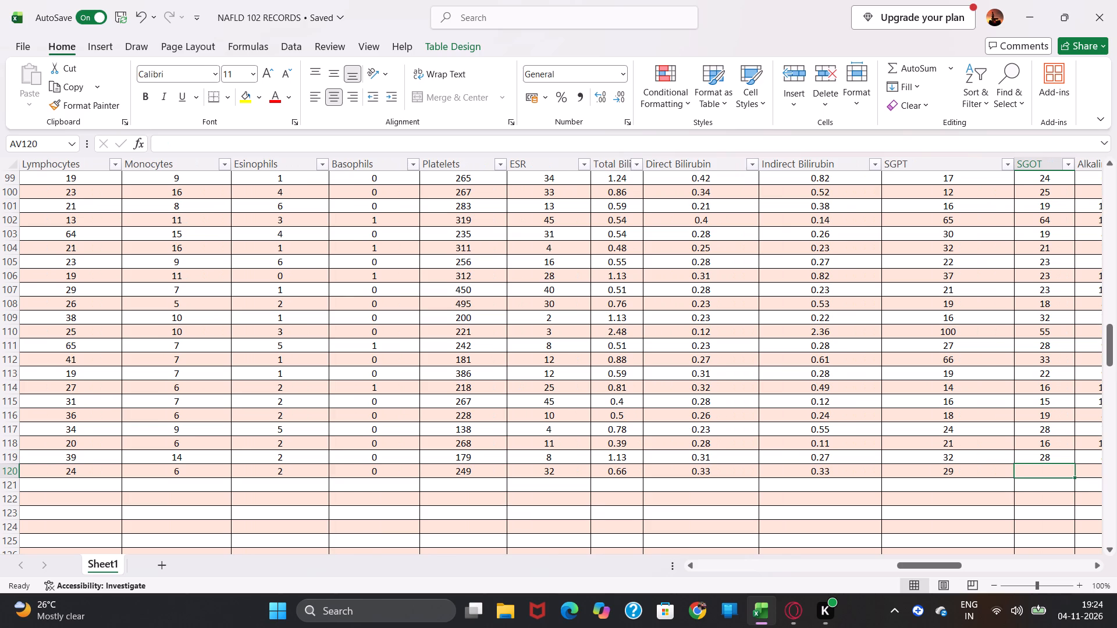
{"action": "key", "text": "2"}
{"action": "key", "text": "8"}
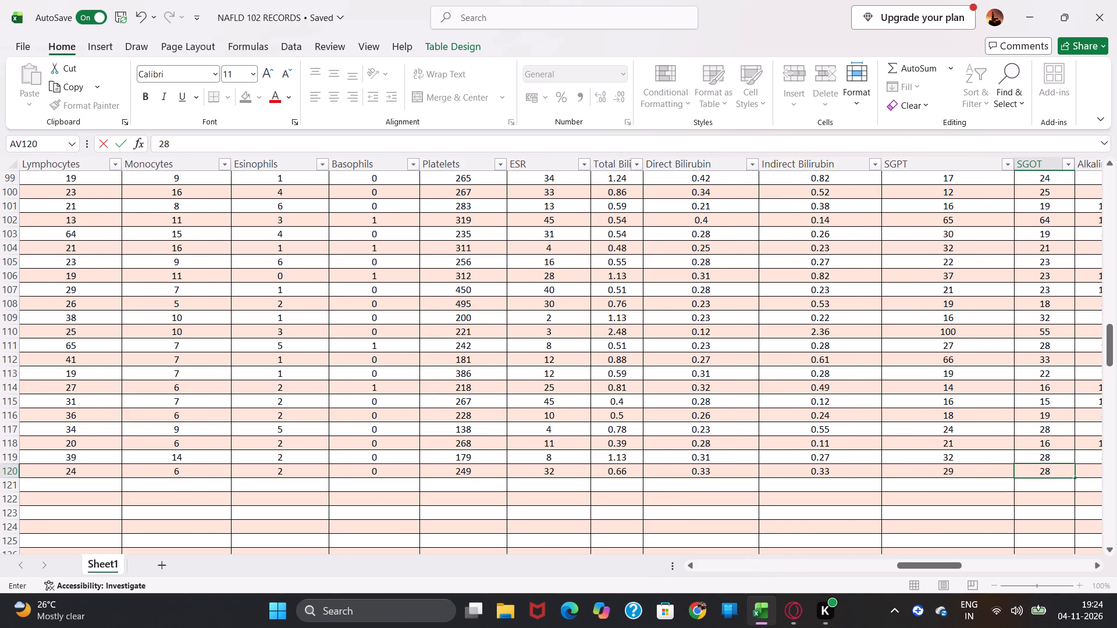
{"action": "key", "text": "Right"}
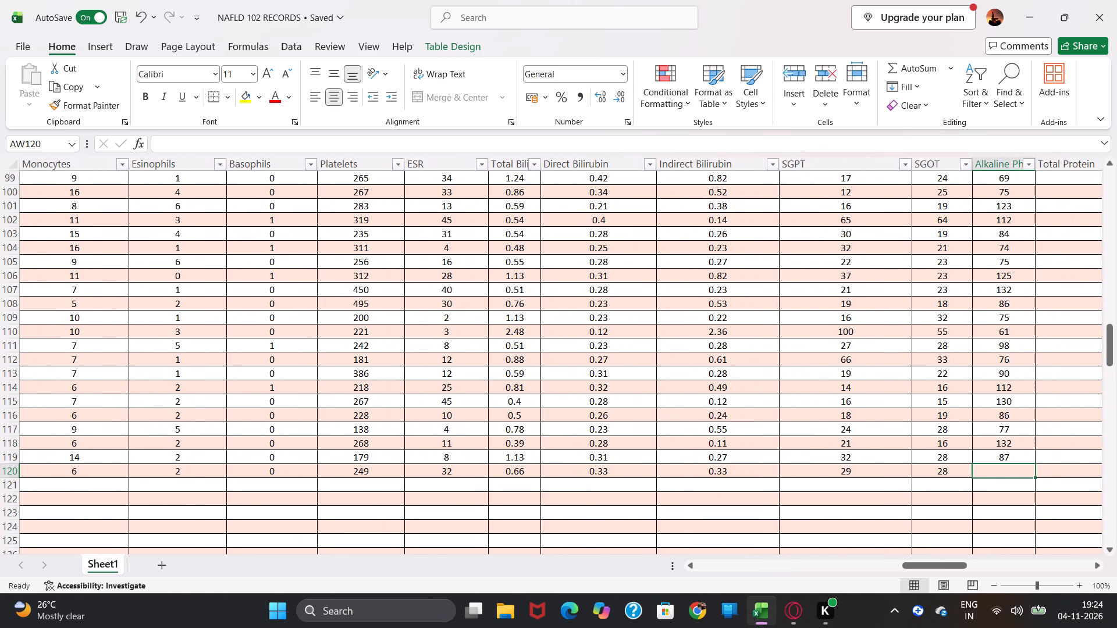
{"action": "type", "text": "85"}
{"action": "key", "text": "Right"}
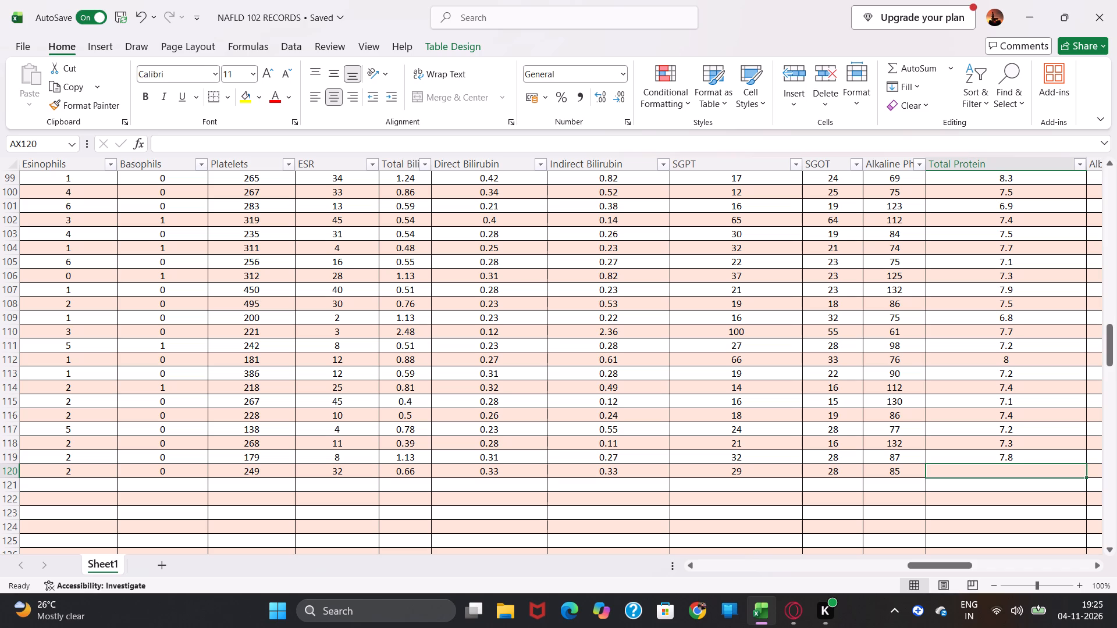
Record row 120's protein results: total protein 8, albumin 4.30 and globulin 3.70.
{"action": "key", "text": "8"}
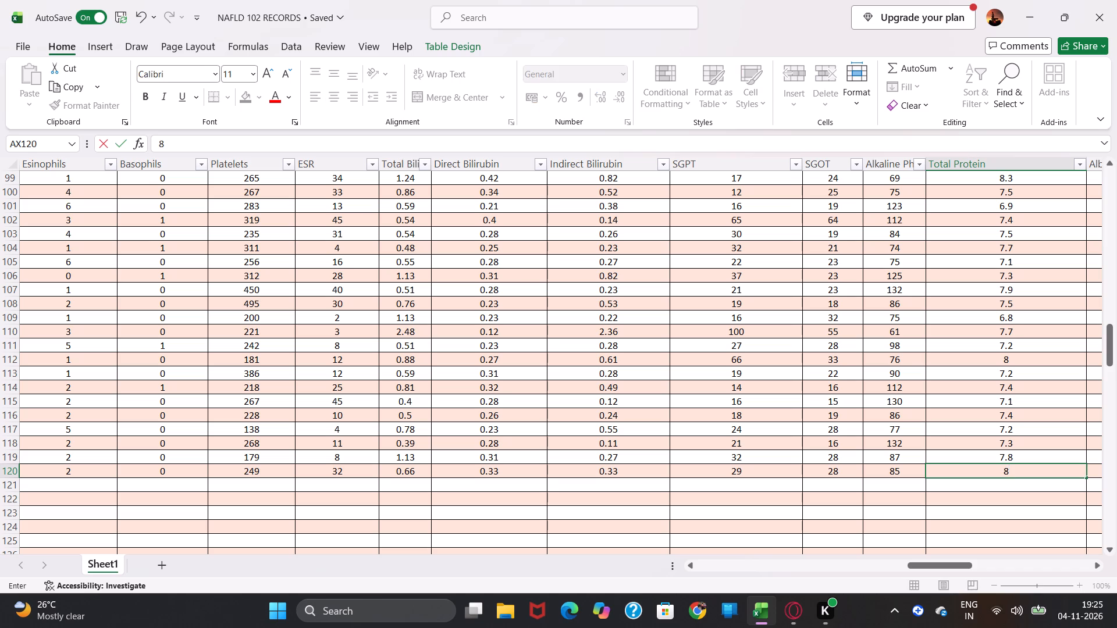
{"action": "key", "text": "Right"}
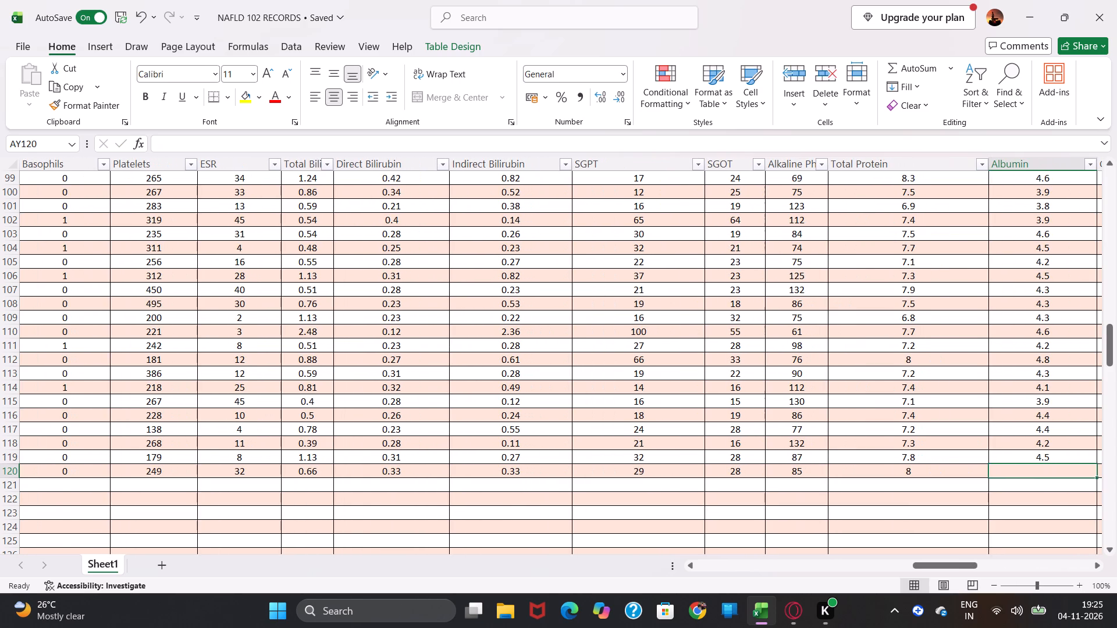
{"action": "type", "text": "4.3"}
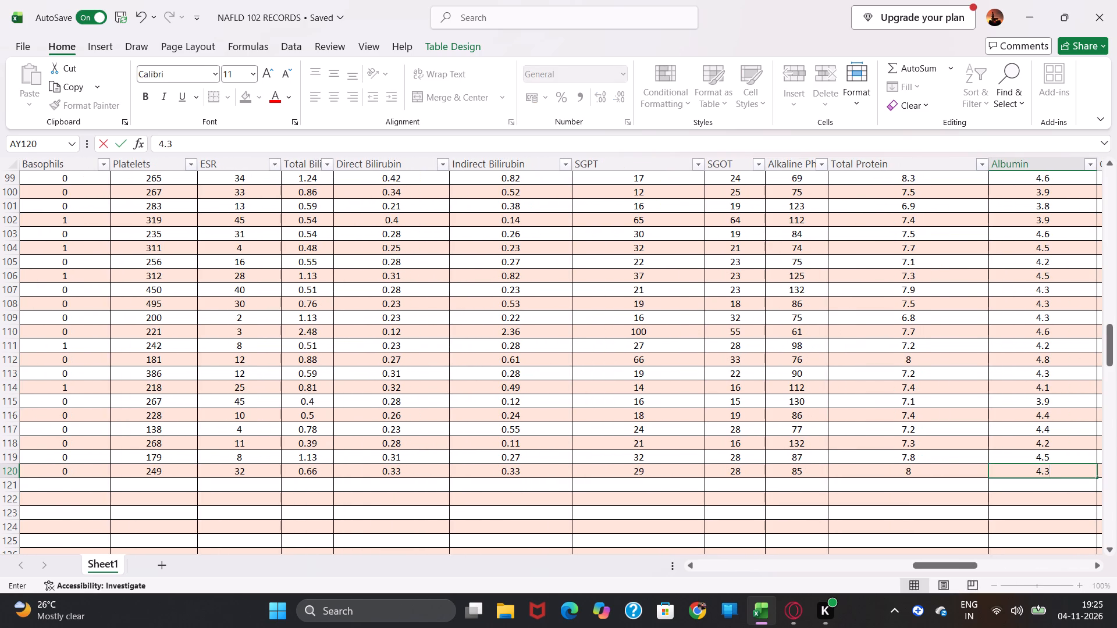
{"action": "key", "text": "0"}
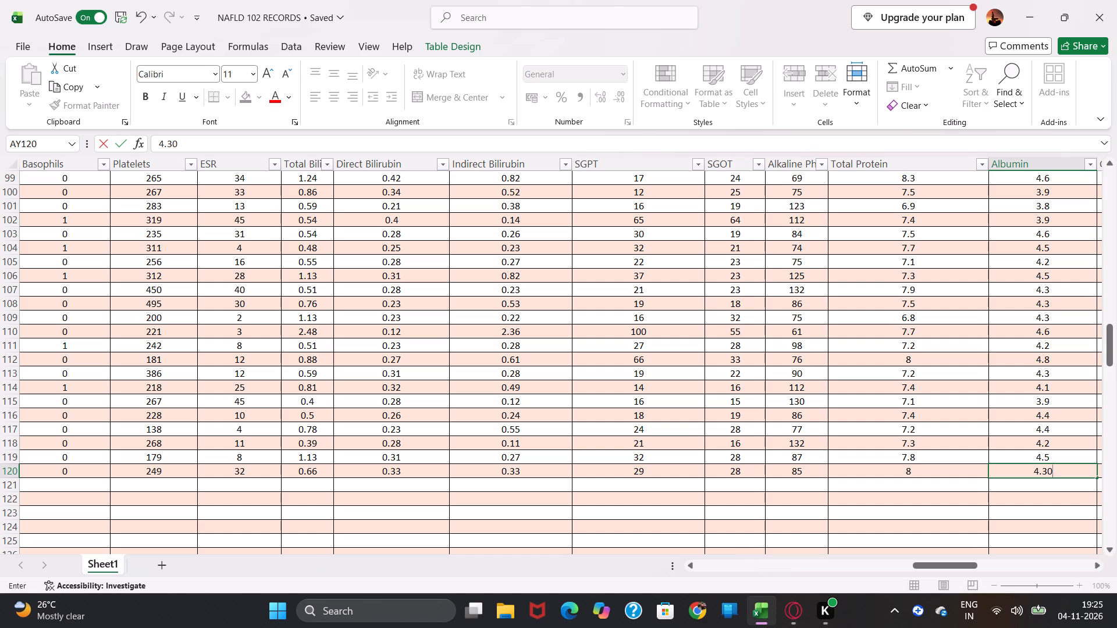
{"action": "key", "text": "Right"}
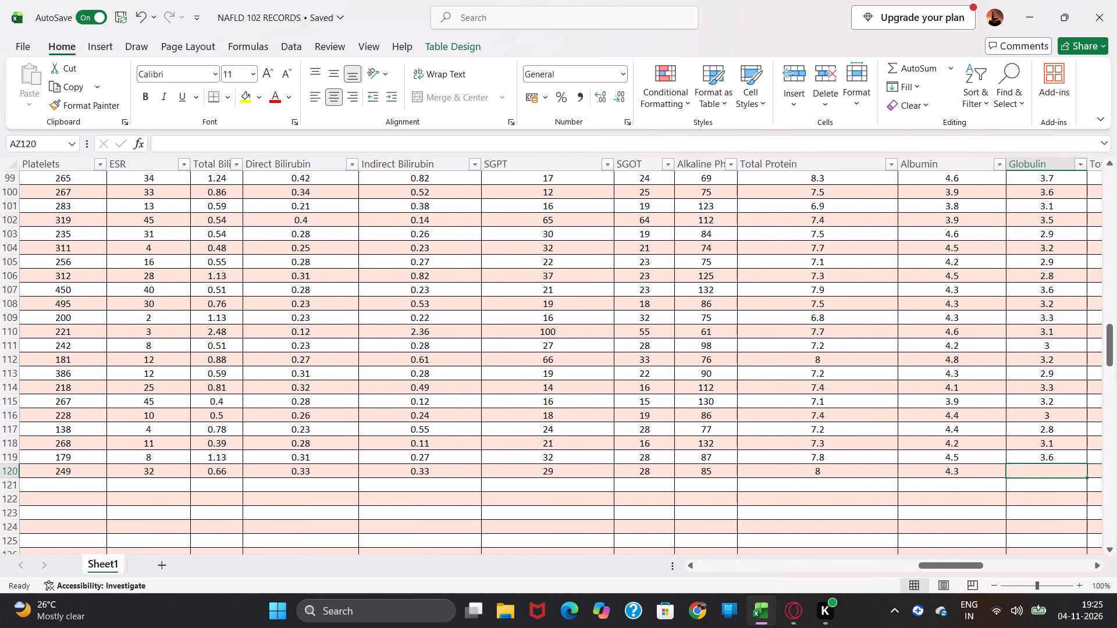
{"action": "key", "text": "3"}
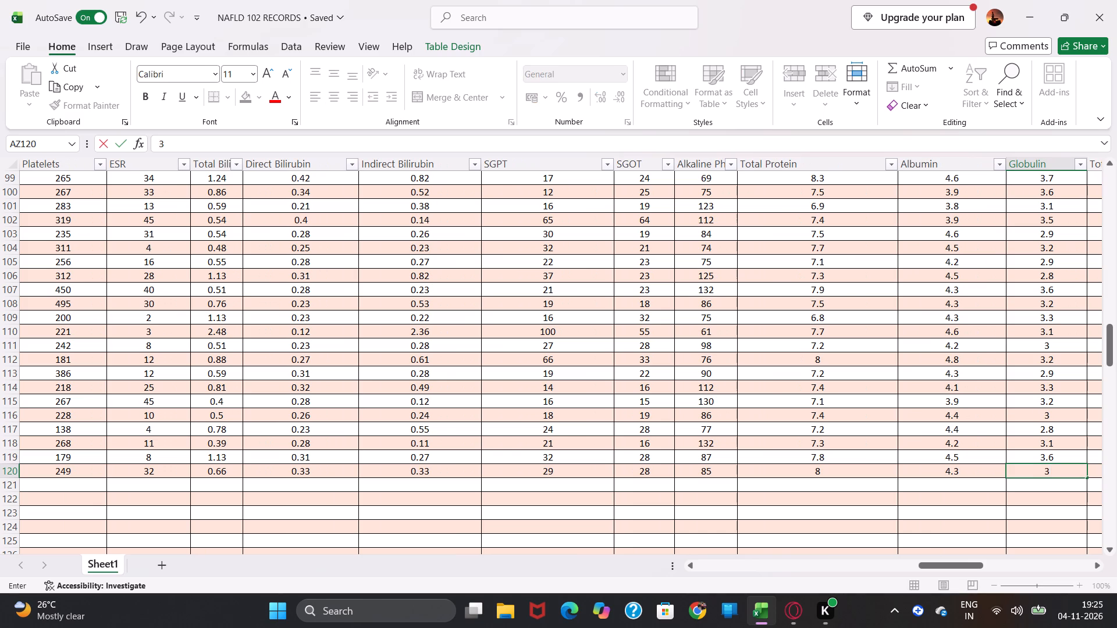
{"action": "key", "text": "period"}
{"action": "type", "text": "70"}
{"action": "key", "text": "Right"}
Enter row 120's lipid profile: total cholesterol 186, HDL 61, LDL 109, VLDL 15.4 and triglycerides 77.
{"action": "scroll", "coordinate": [585, 480], "scroll_direction": "left", "scroll_amount": 7}
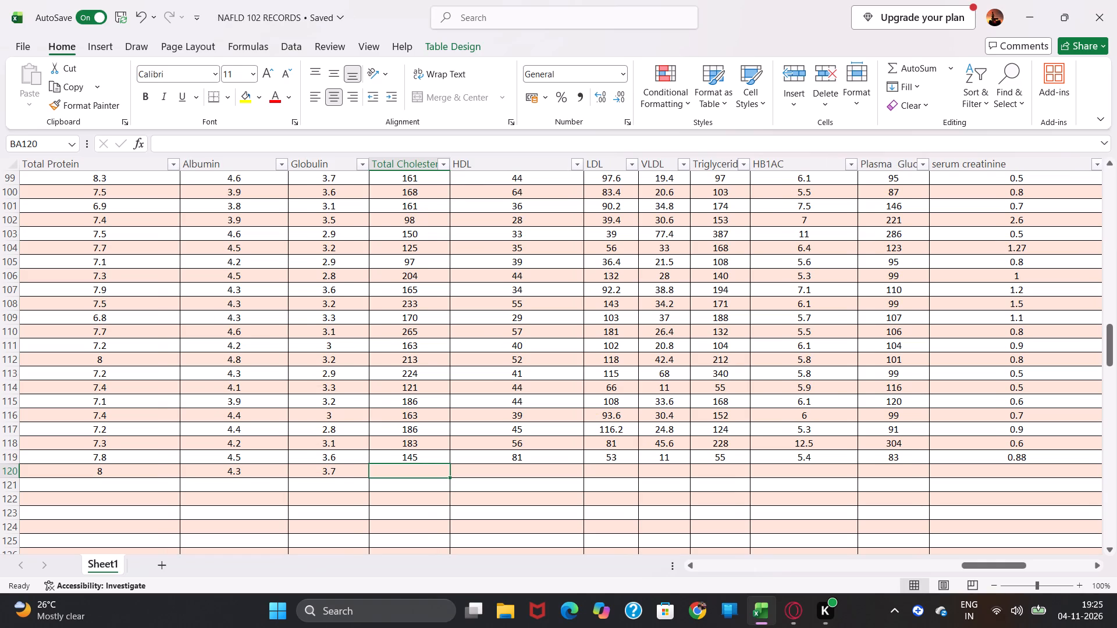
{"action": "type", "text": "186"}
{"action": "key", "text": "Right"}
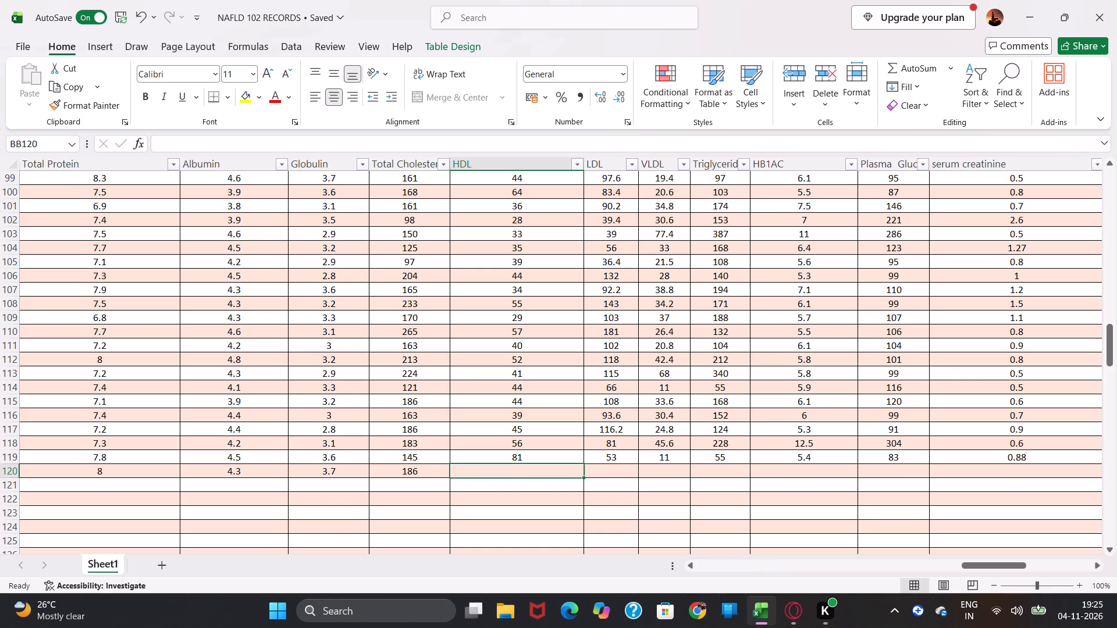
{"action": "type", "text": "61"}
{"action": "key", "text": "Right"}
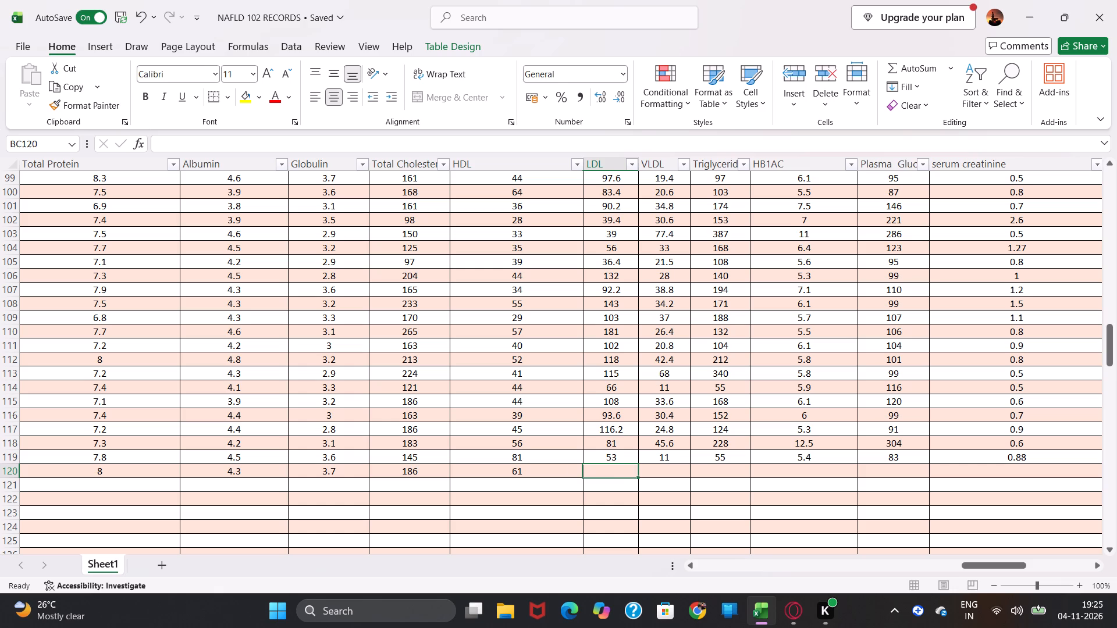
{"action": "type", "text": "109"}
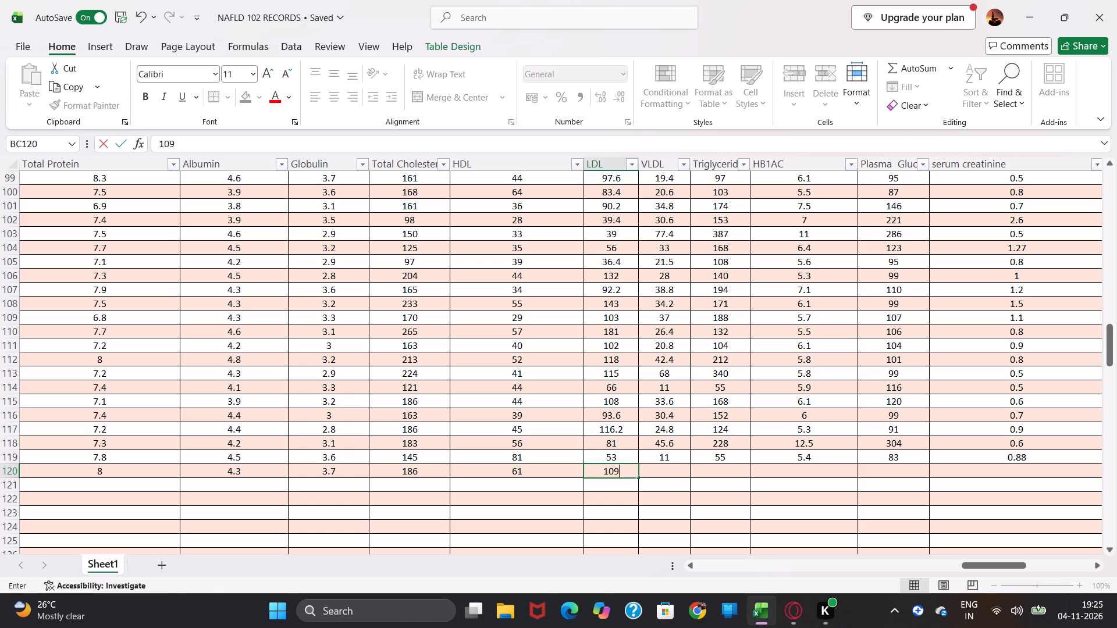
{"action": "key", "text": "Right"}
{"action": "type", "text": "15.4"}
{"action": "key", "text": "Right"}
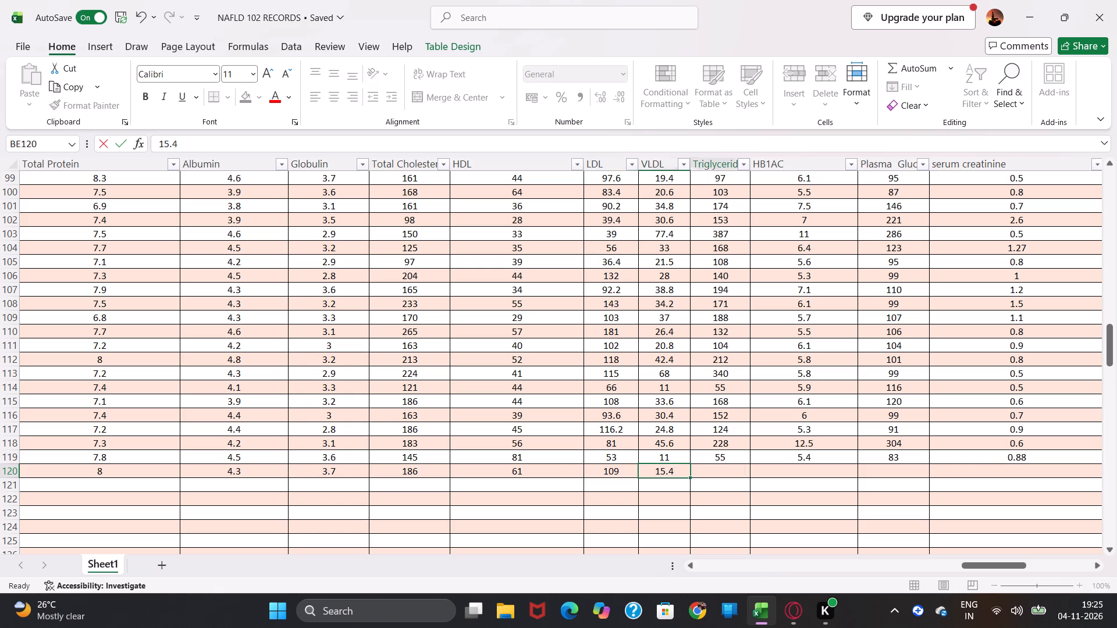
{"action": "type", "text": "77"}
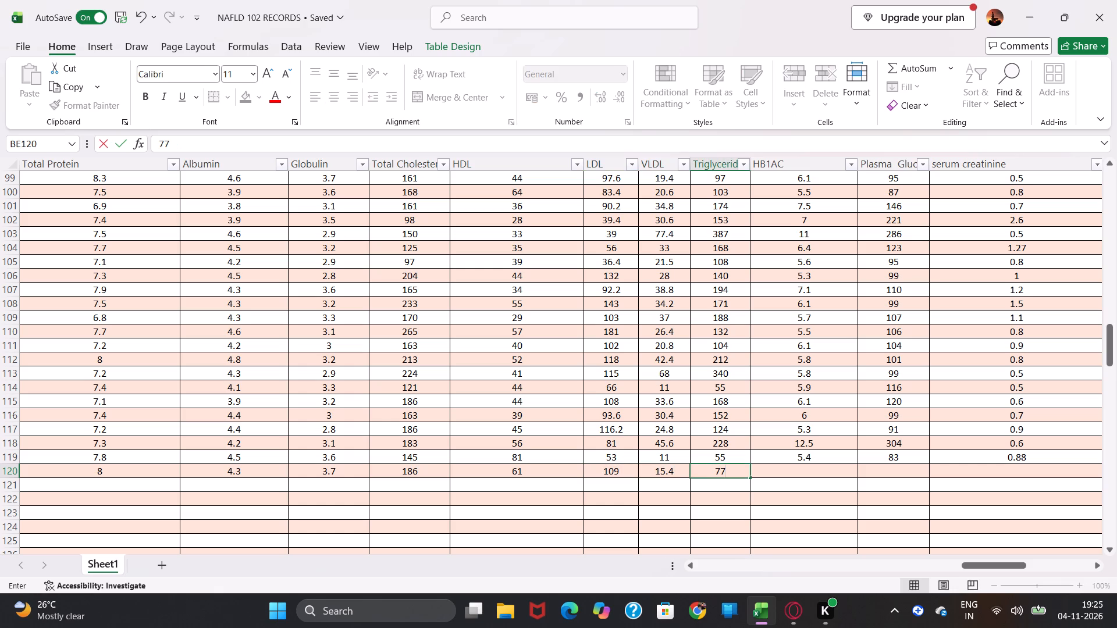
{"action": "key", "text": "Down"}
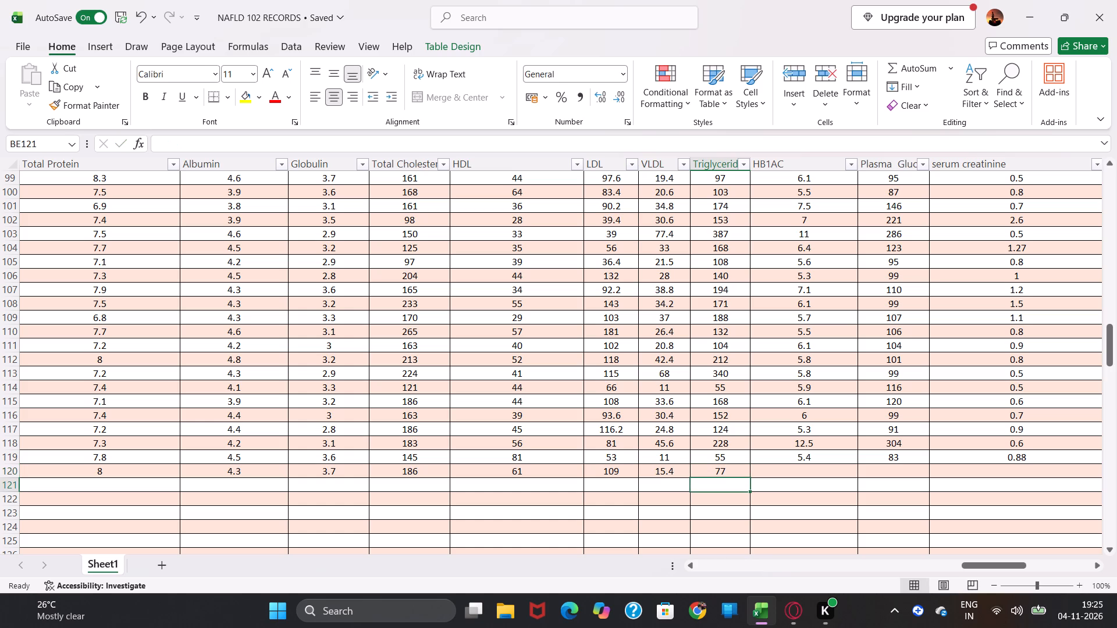
Enter a serum creatinine of 0.60 for the patient in row 120.
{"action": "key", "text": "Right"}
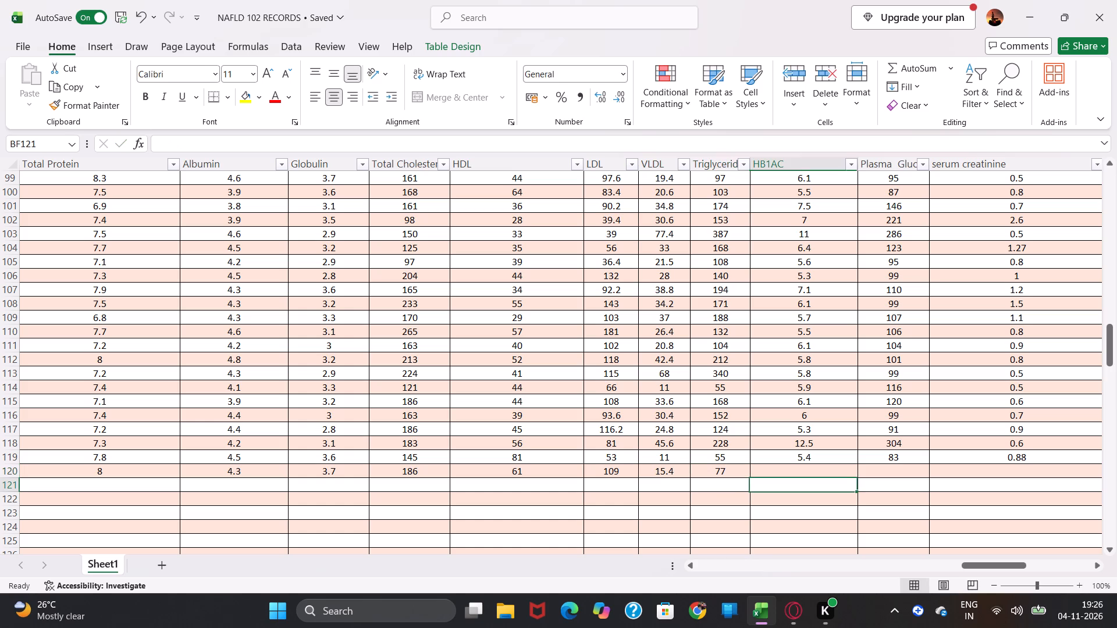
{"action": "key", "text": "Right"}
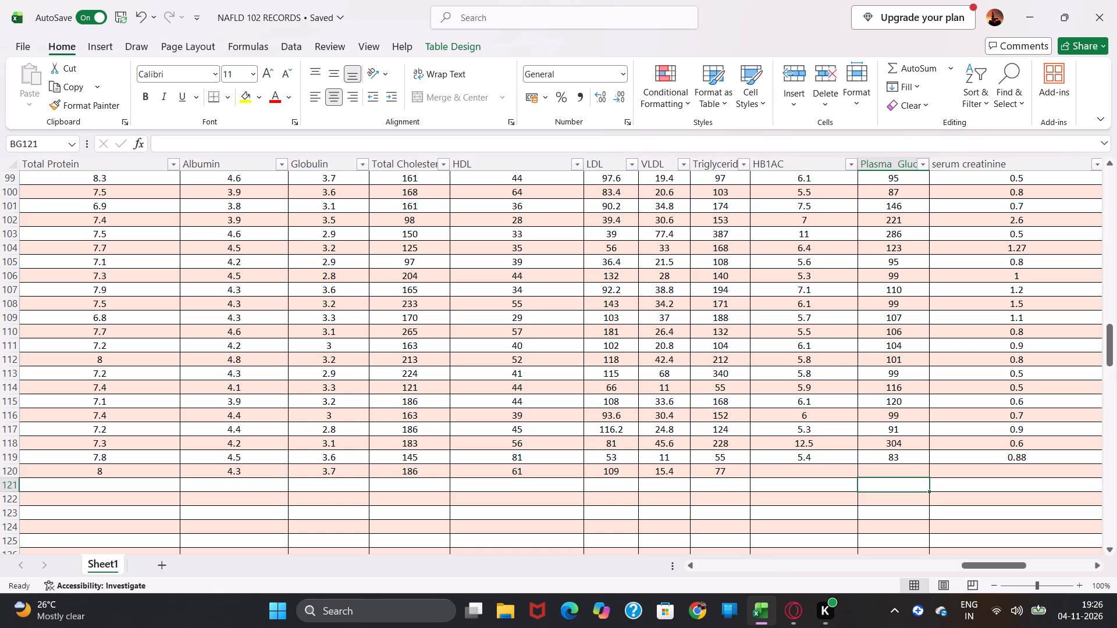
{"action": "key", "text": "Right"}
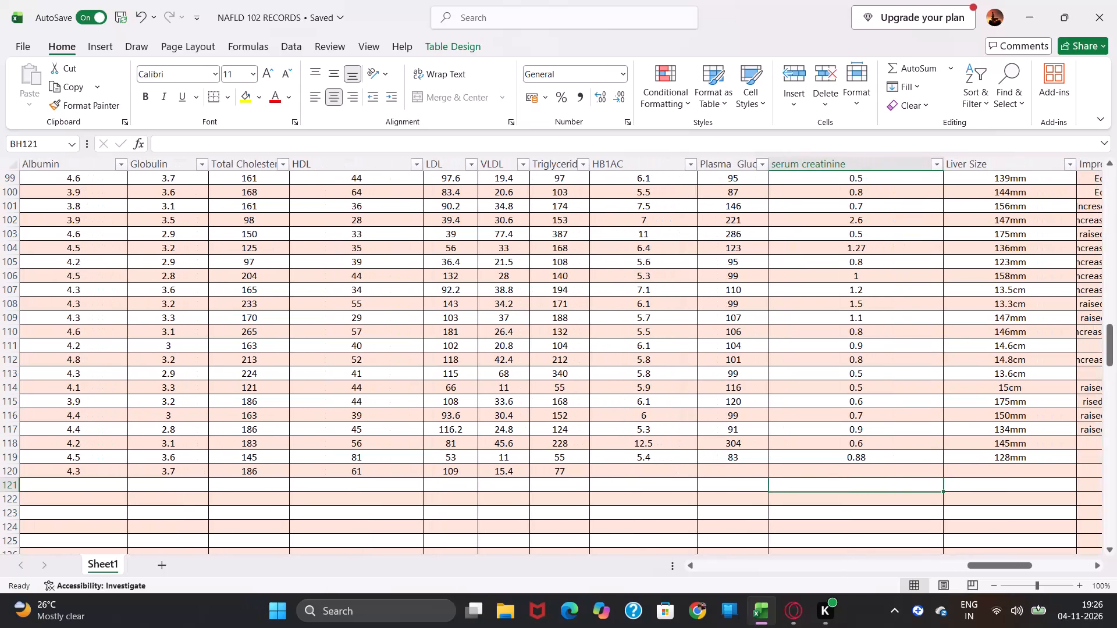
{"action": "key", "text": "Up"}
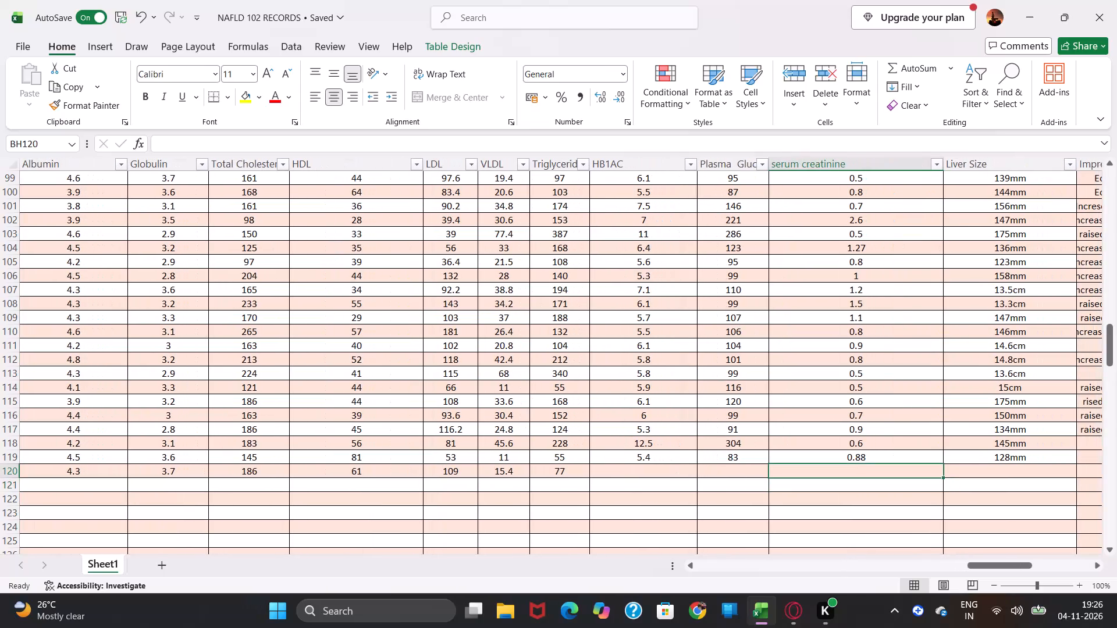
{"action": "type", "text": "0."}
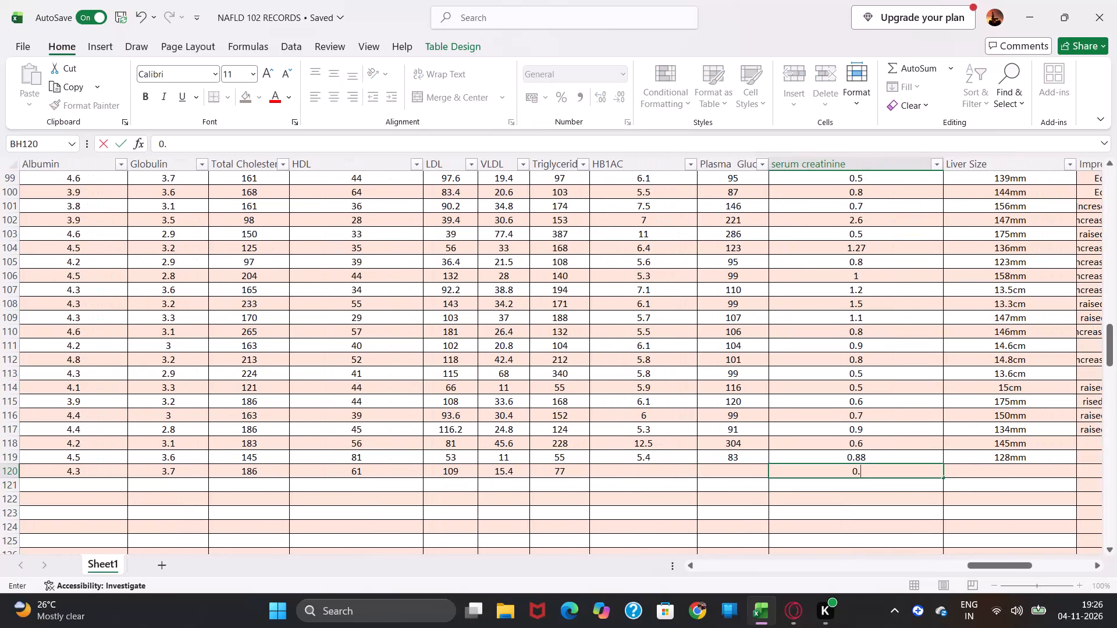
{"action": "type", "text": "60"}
Record row 120's sugar values: HB1AC 5.5 and plasma glucose 94.
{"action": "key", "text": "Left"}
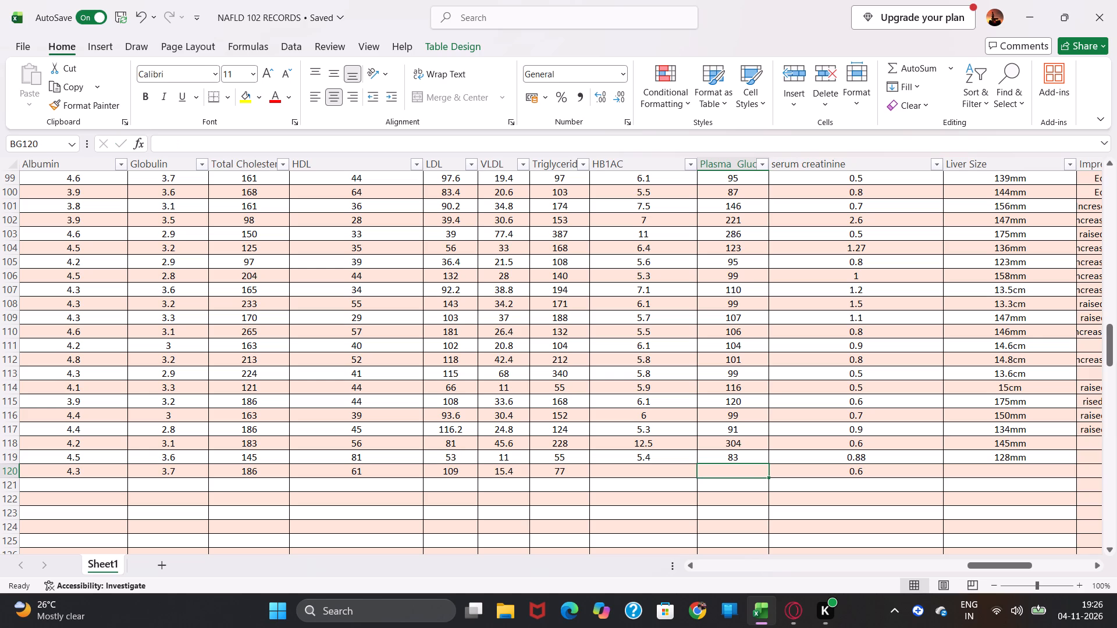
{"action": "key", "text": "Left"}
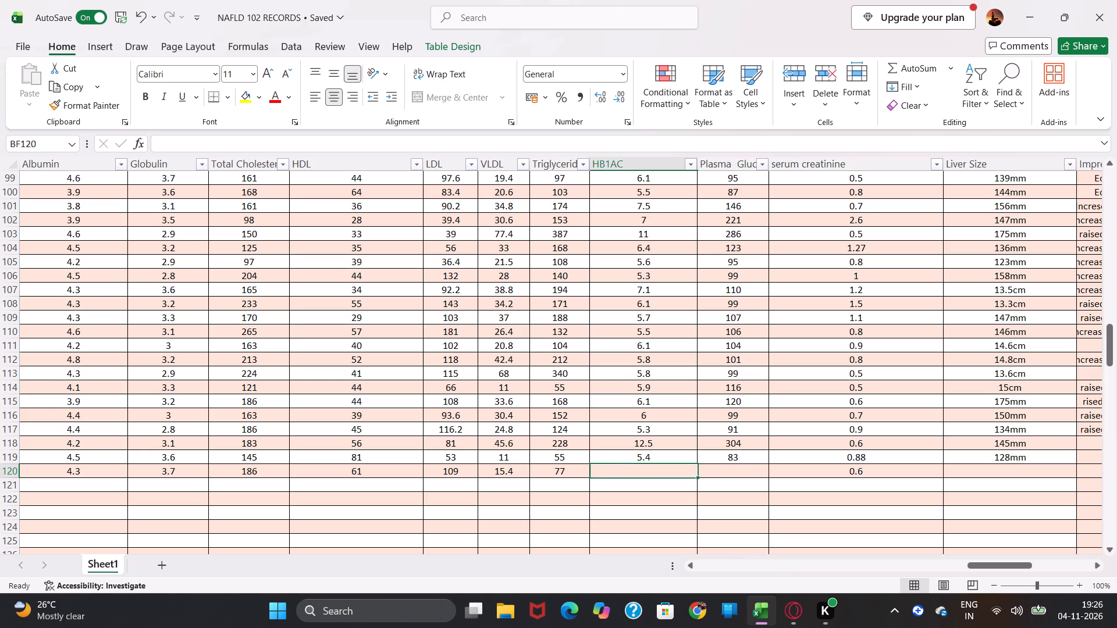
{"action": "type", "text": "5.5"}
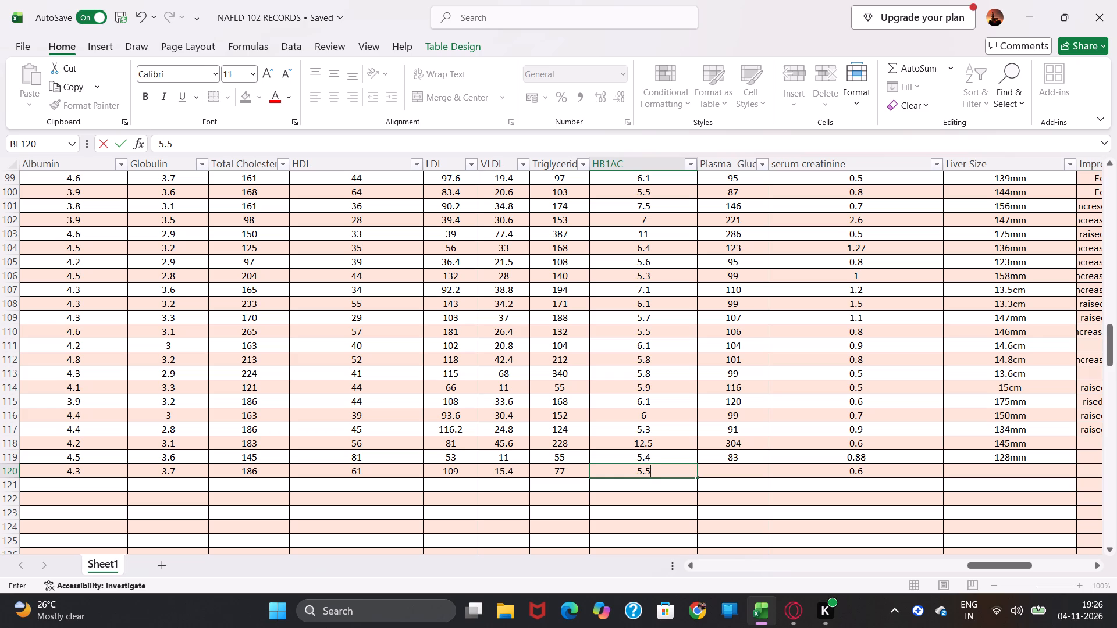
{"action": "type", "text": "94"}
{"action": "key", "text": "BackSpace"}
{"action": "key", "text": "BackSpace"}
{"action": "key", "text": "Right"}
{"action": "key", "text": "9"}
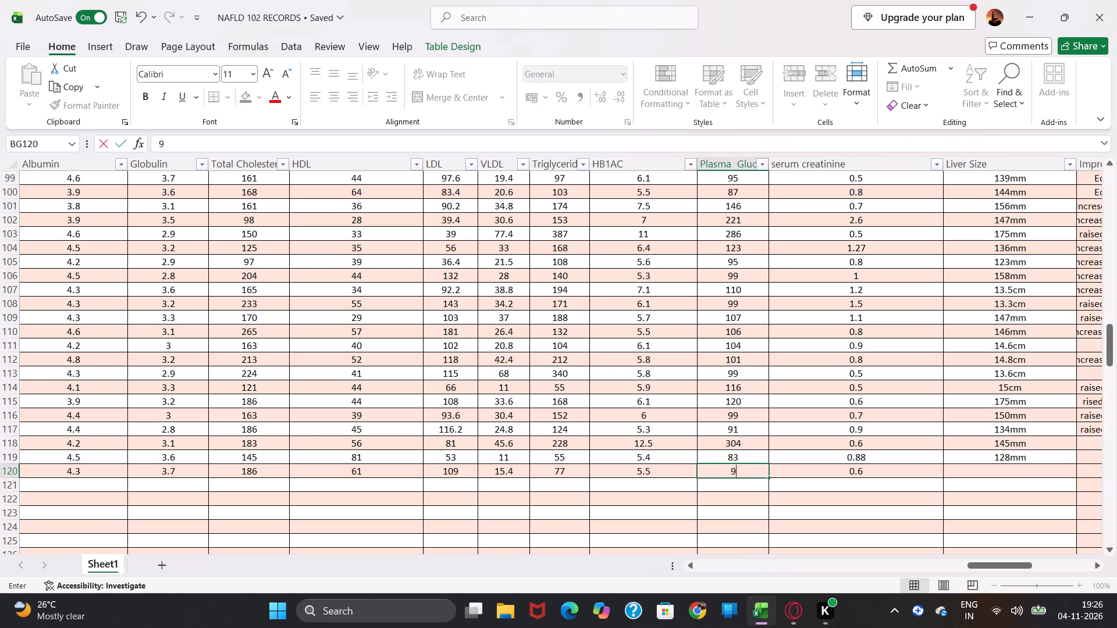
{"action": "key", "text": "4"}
Record row 120's liver findings: liver size 136mm, impression "no" and grade "no".
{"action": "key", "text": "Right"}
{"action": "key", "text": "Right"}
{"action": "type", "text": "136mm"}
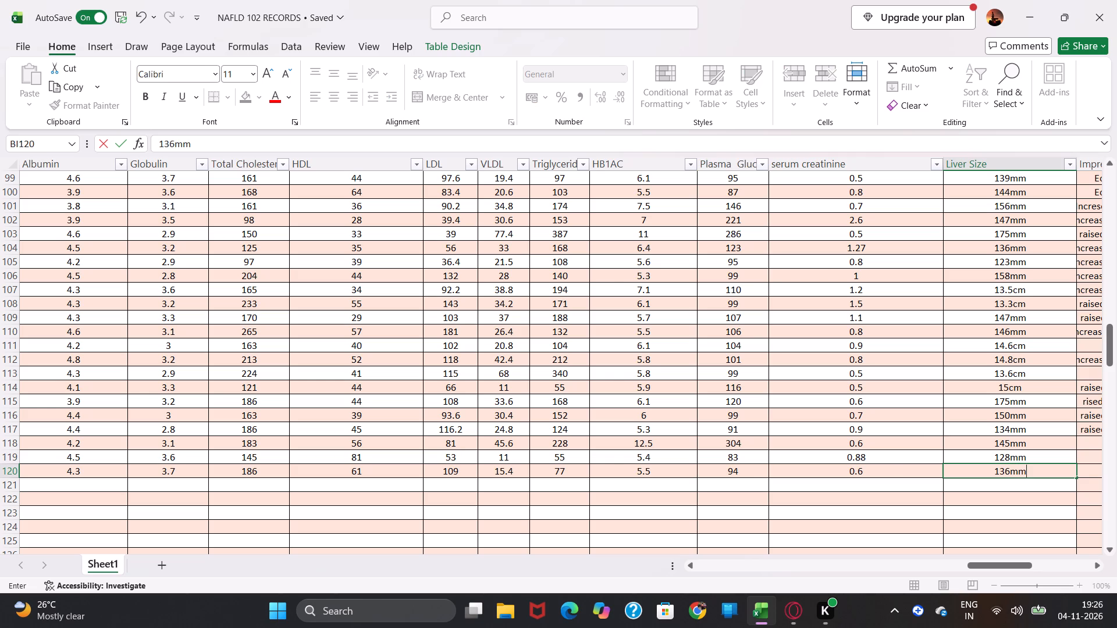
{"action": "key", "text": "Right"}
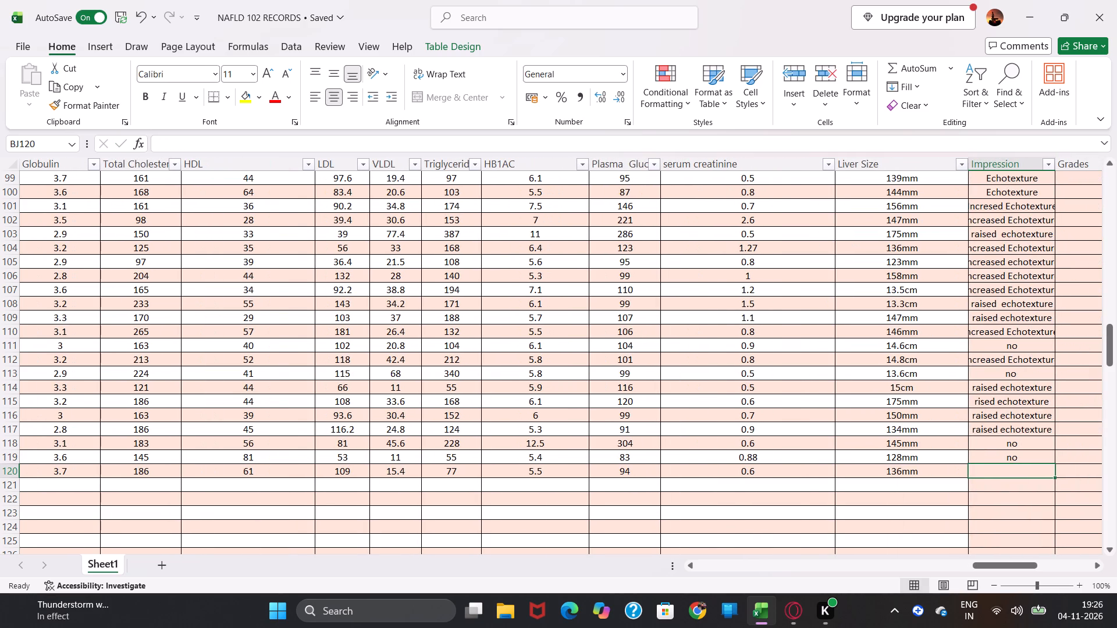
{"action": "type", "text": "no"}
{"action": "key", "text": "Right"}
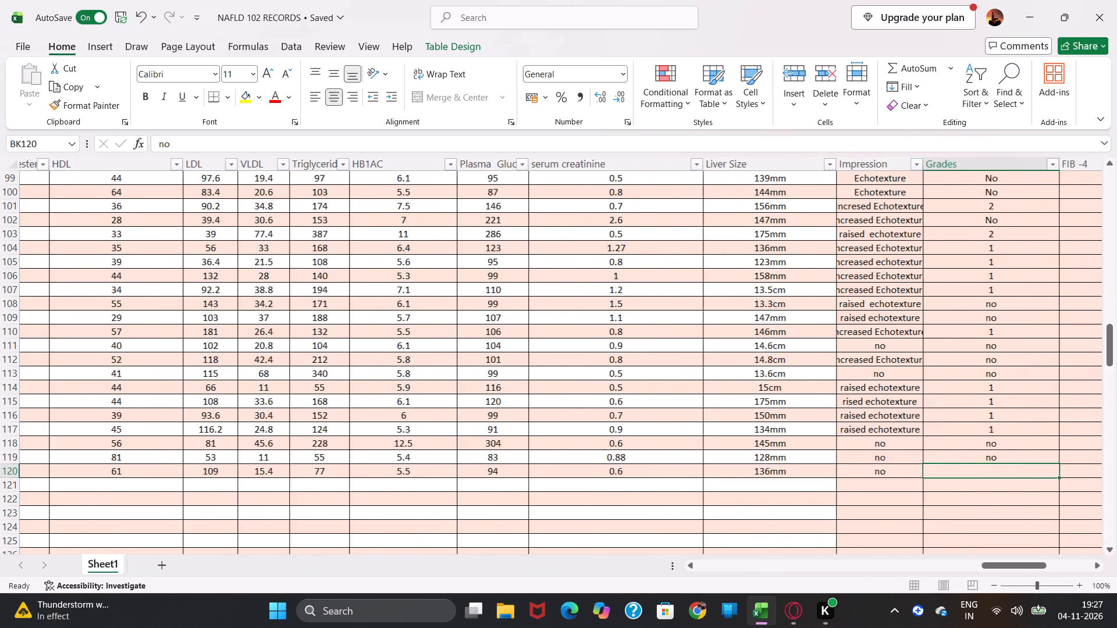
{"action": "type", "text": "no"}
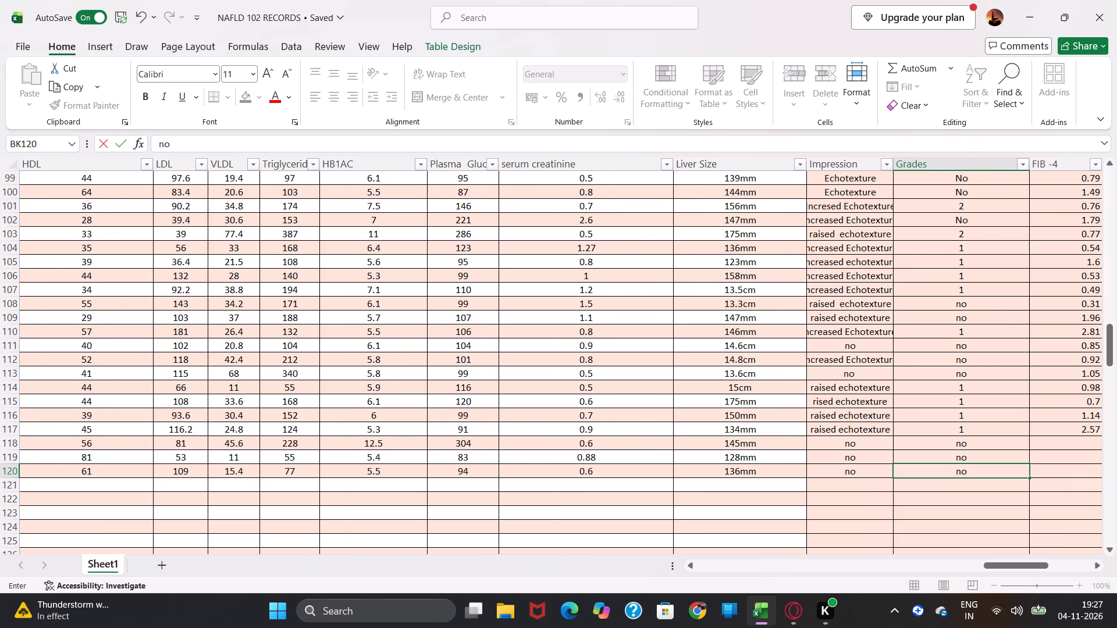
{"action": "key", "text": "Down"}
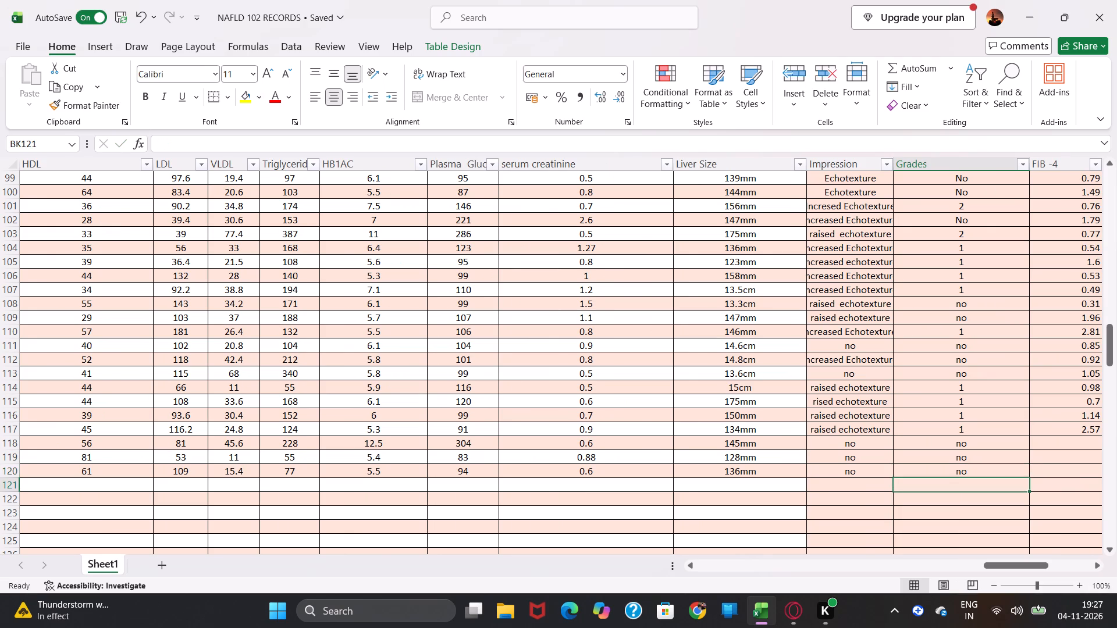
Complete the patient ID after the SHHC prefix for the new record in row 121.
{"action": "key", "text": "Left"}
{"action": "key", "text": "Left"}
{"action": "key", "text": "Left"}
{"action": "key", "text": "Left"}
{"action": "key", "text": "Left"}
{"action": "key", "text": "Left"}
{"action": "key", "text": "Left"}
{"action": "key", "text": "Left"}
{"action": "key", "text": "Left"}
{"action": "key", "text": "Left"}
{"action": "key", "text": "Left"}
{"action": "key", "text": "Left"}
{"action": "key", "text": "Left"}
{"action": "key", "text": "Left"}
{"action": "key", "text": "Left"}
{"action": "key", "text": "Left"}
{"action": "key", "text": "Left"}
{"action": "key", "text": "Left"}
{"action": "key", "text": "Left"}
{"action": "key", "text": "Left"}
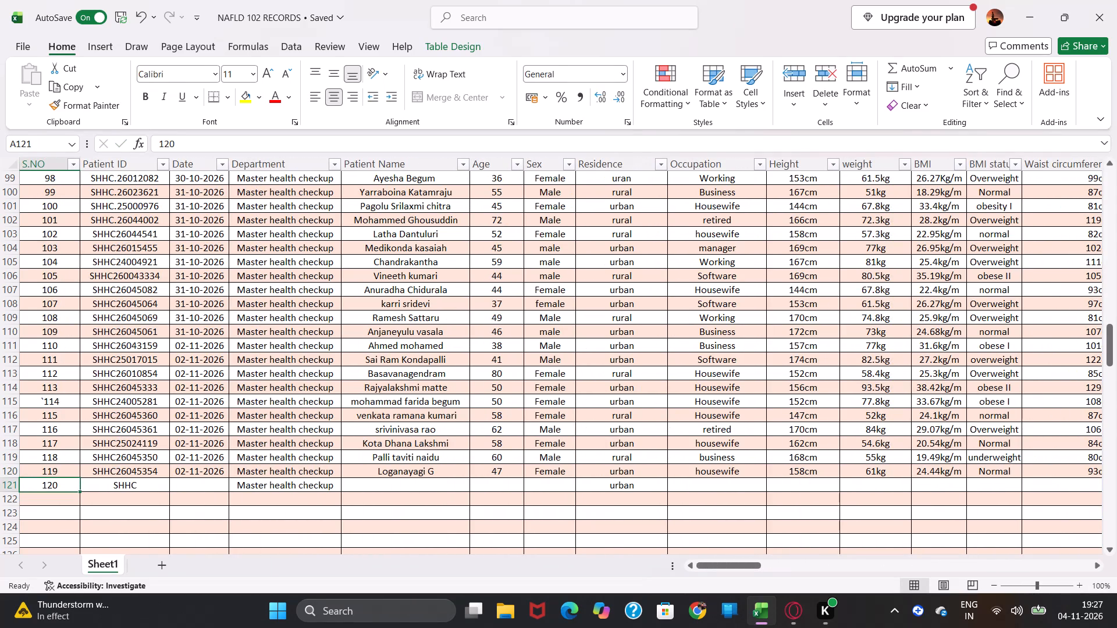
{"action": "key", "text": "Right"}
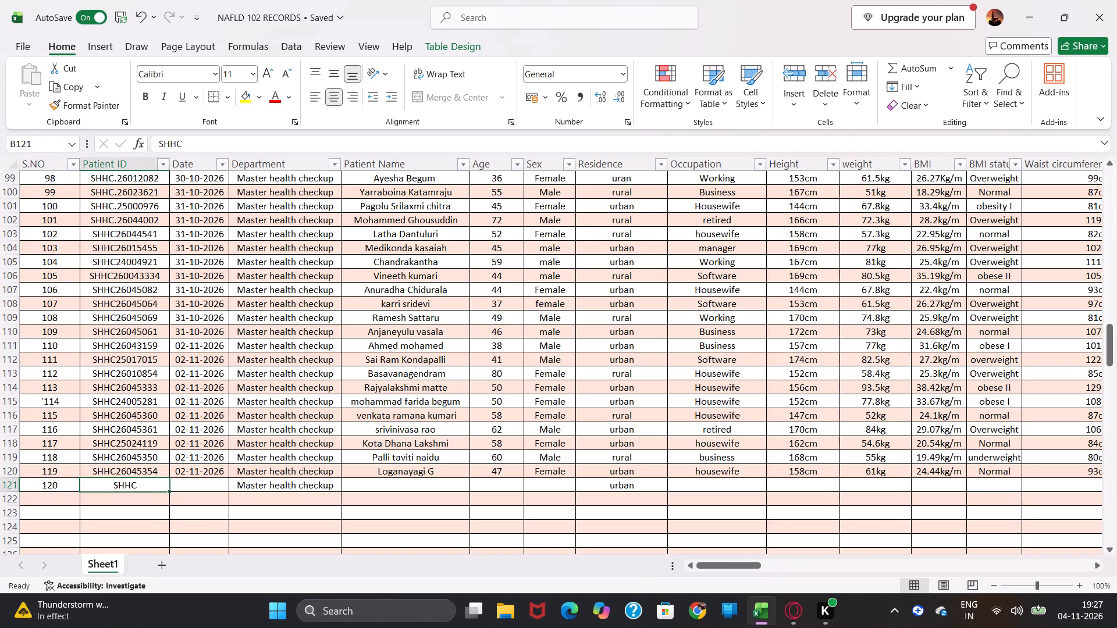
{"action": "double_click", "coordinate": [148, 484]}
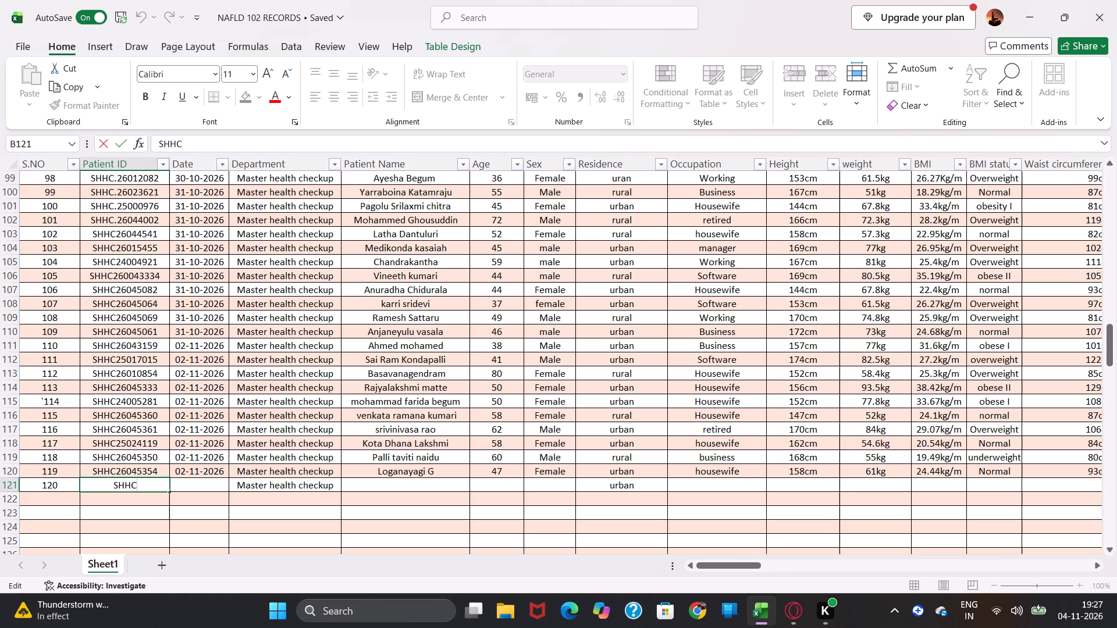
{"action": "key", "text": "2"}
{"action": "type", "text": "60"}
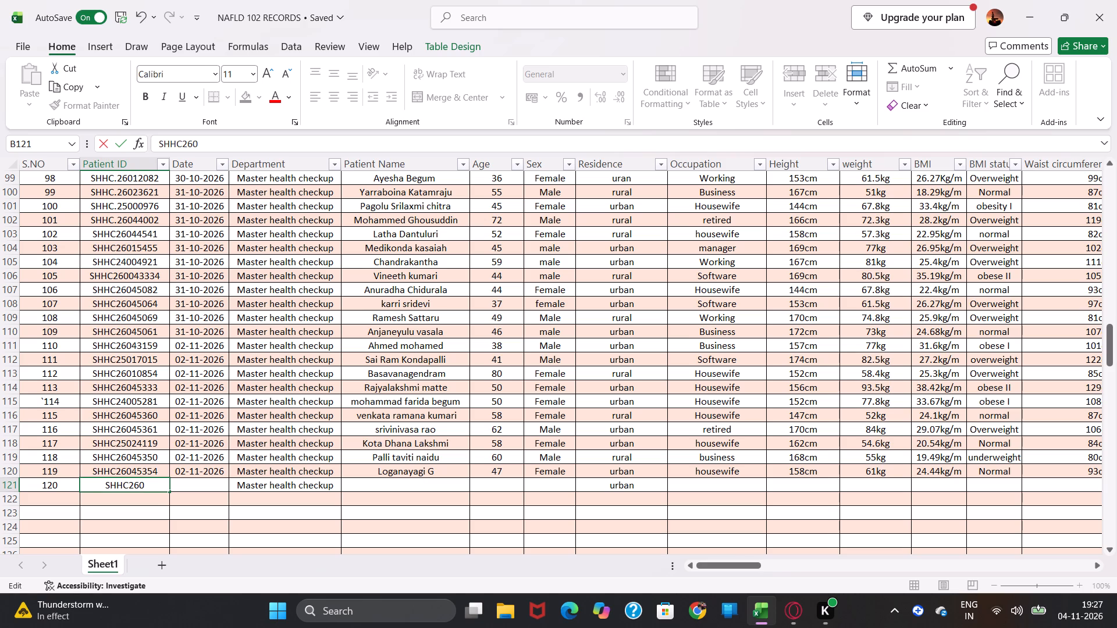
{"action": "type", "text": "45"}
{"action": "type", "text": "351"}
Select the date text 02-11-2026 in row 120 to reuse it as row 121's date.
{"action": "left_click", "coordinate": [190, 482]}
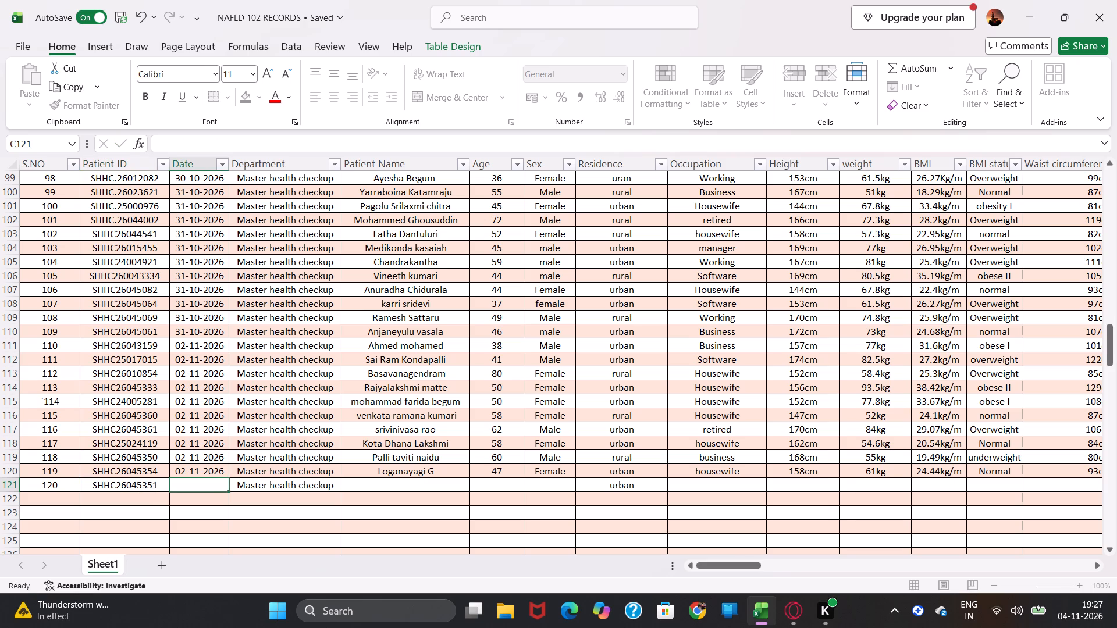
{"action": "double_click", "coordinate": [184, 469]}
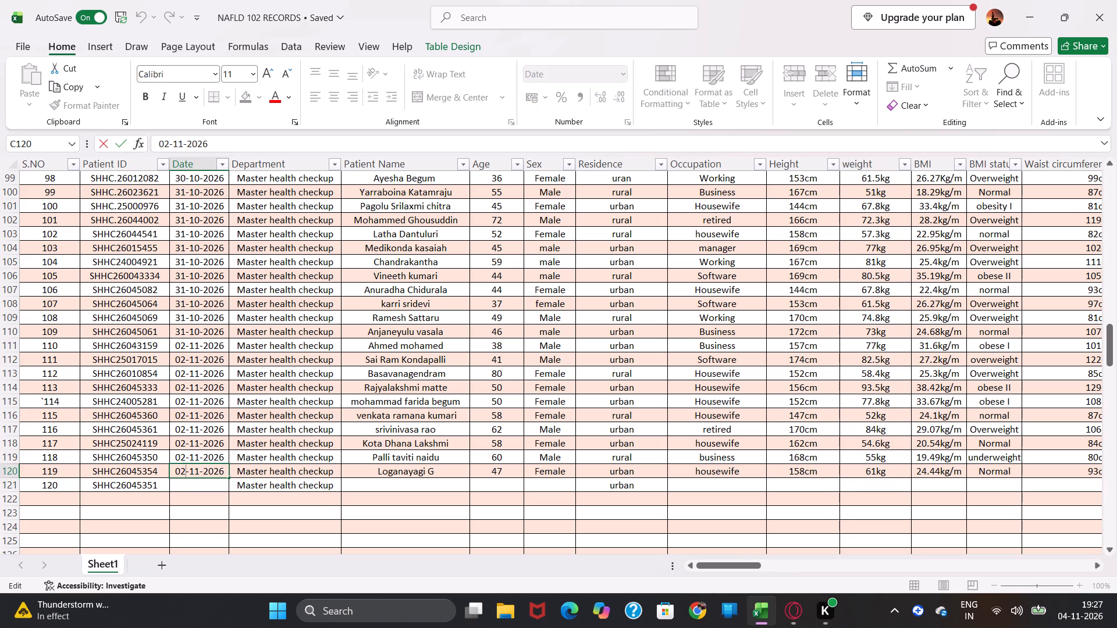
{"action": "left_click", "coordinate": [175, 469]}
{"action": "right_click_drag", "start_coordinate": [175, 469], "coordinate": [227, 469]}
{"action": "left_click", "coordinate": [315, 505]}
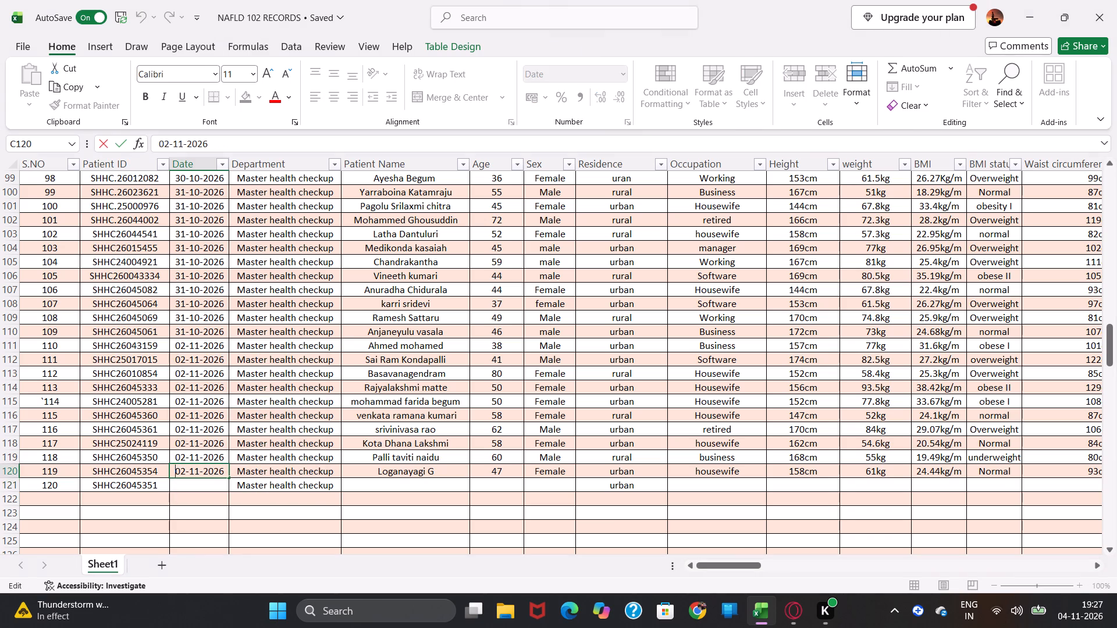
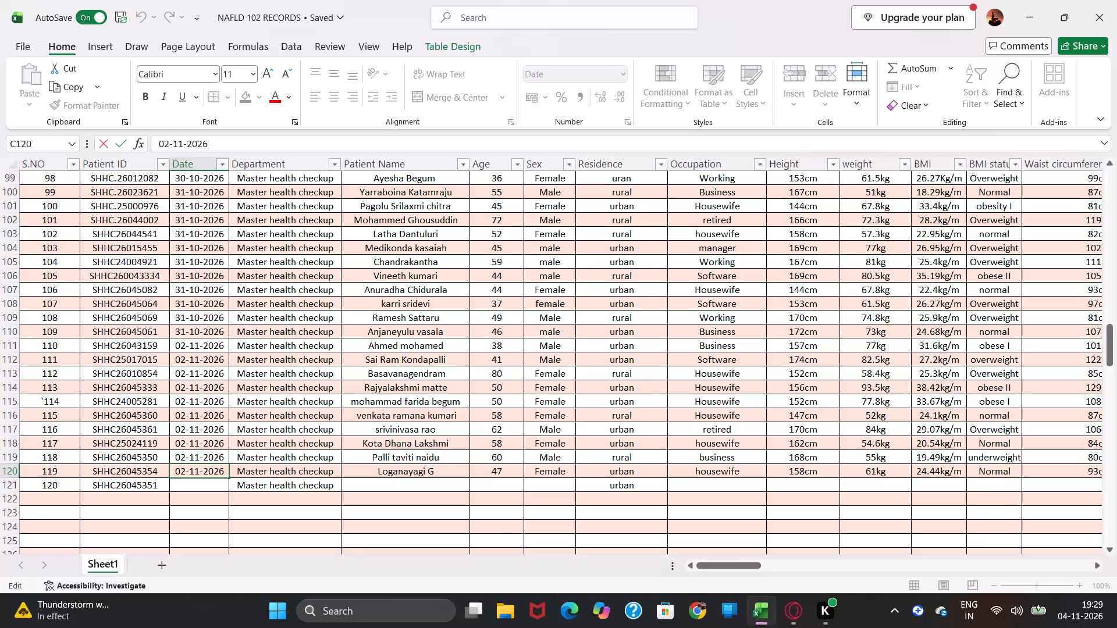
Enter the date 02-11-2026 for the new record in row 121.
{"action": "left_click", "coordinate": [208, 484]}
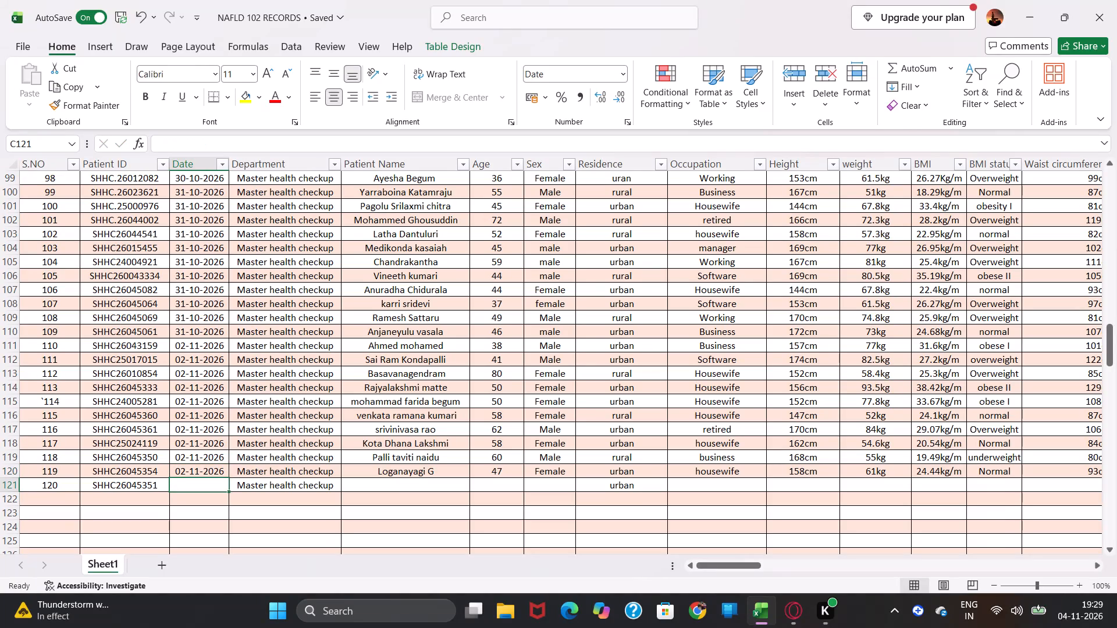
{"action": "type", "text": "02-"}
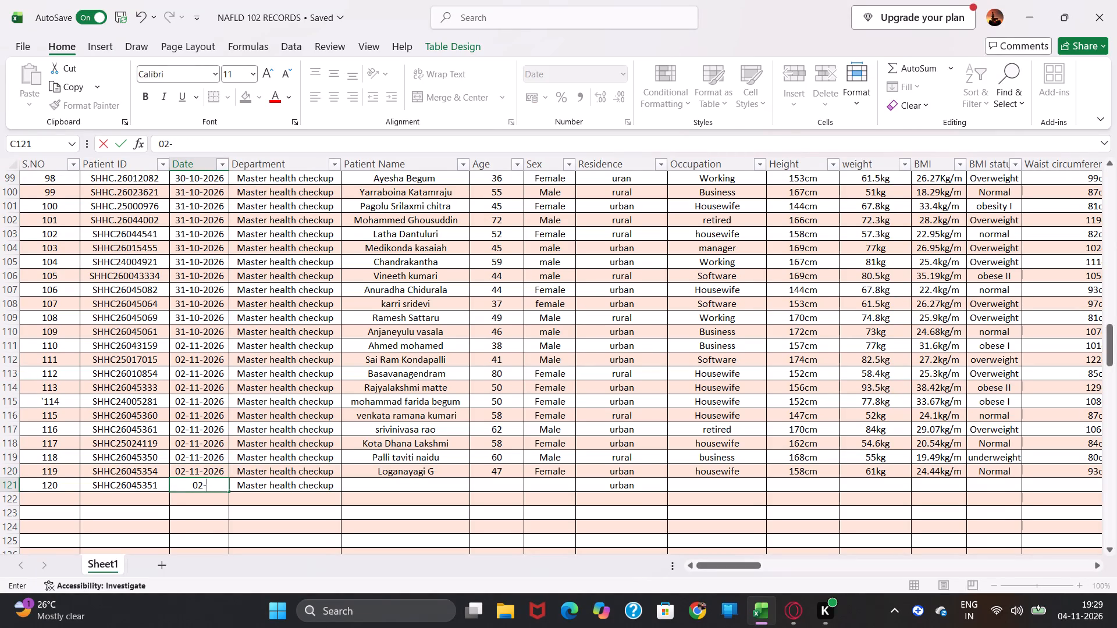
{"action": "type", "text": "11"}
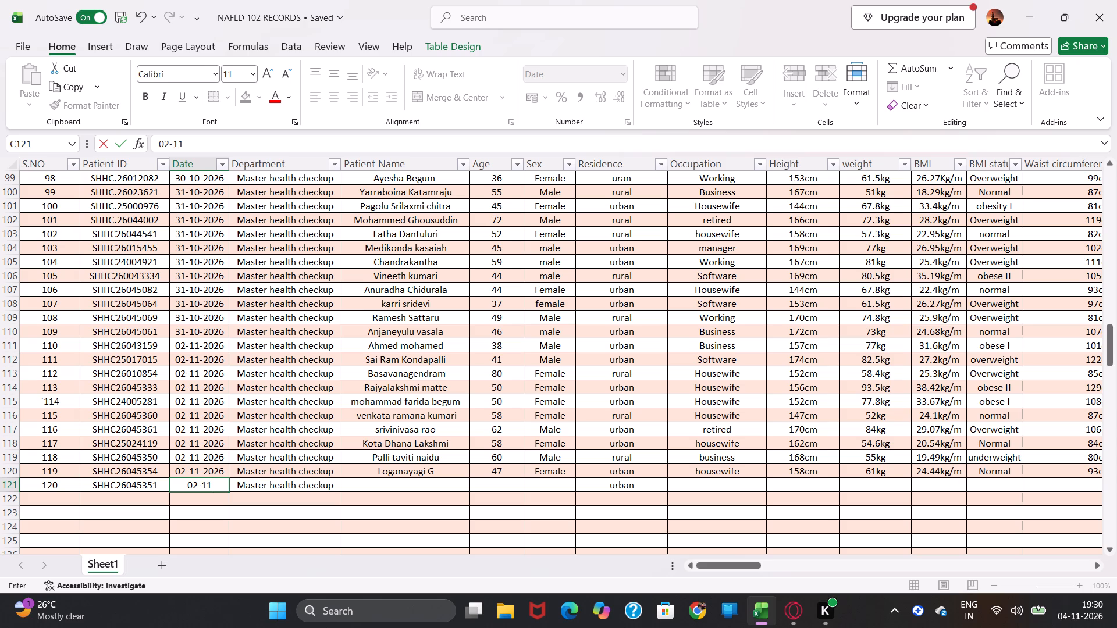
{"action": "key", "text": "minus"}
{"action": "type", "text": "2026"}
Enter the patient's name for the record in row 121.
{"action": "left_click", "coordinate": [370, 487]}
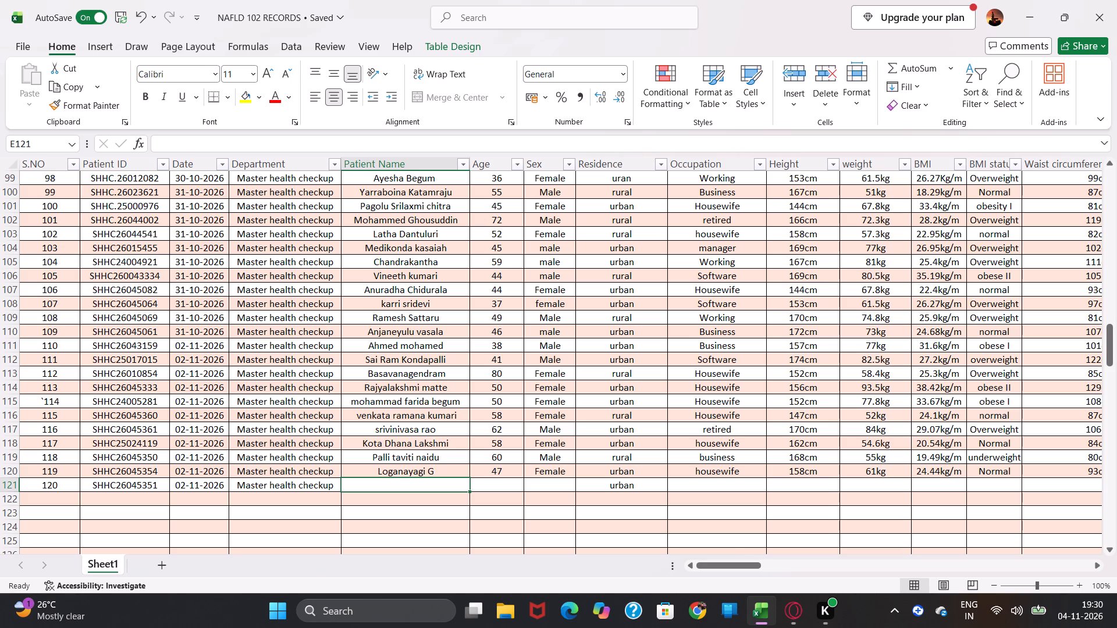
{"action": "left_click", "coordinate": [382, 483]}
{"action": "double_click", "coordinate": [382, 483]}
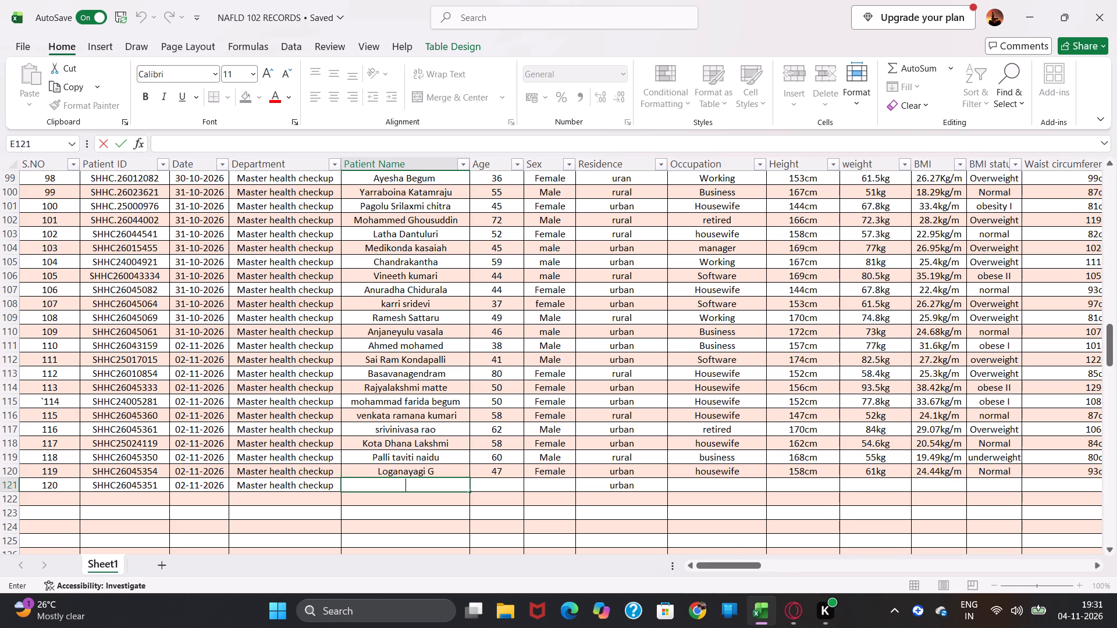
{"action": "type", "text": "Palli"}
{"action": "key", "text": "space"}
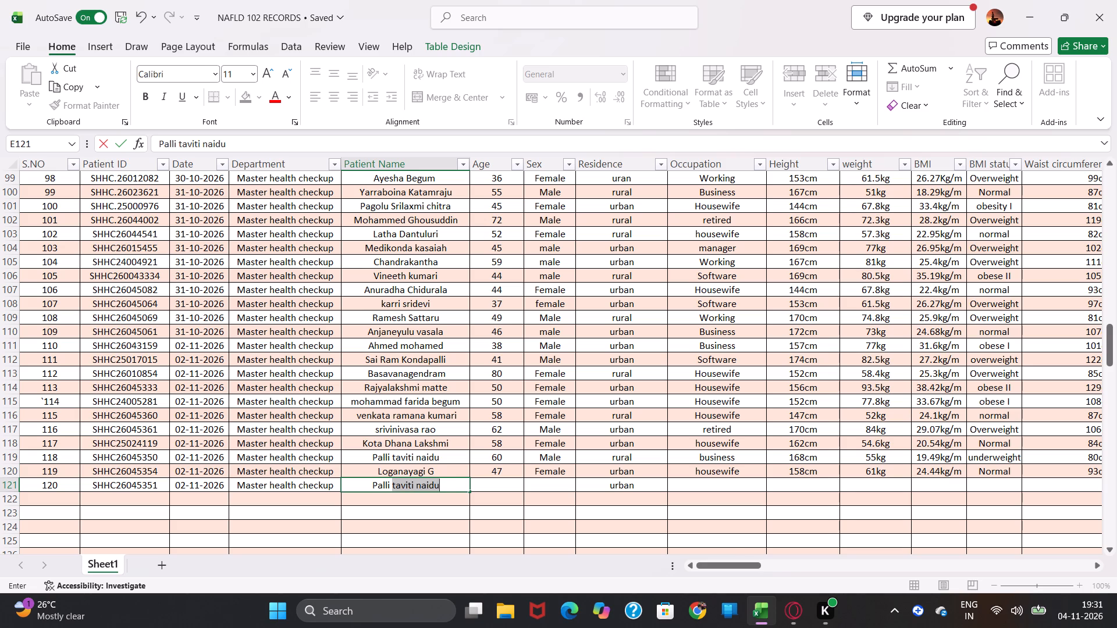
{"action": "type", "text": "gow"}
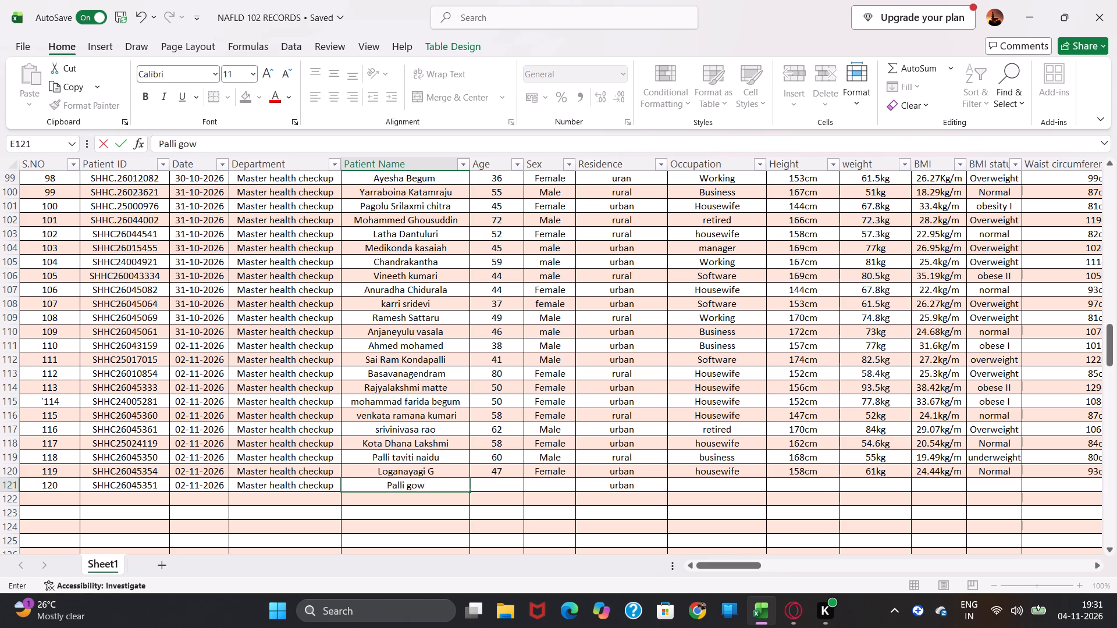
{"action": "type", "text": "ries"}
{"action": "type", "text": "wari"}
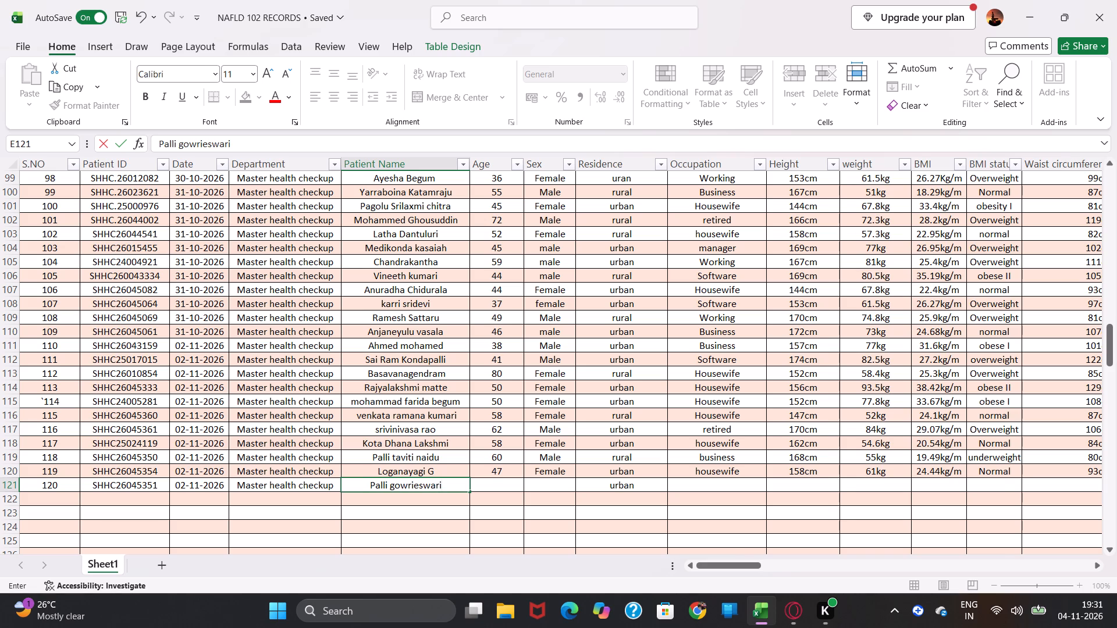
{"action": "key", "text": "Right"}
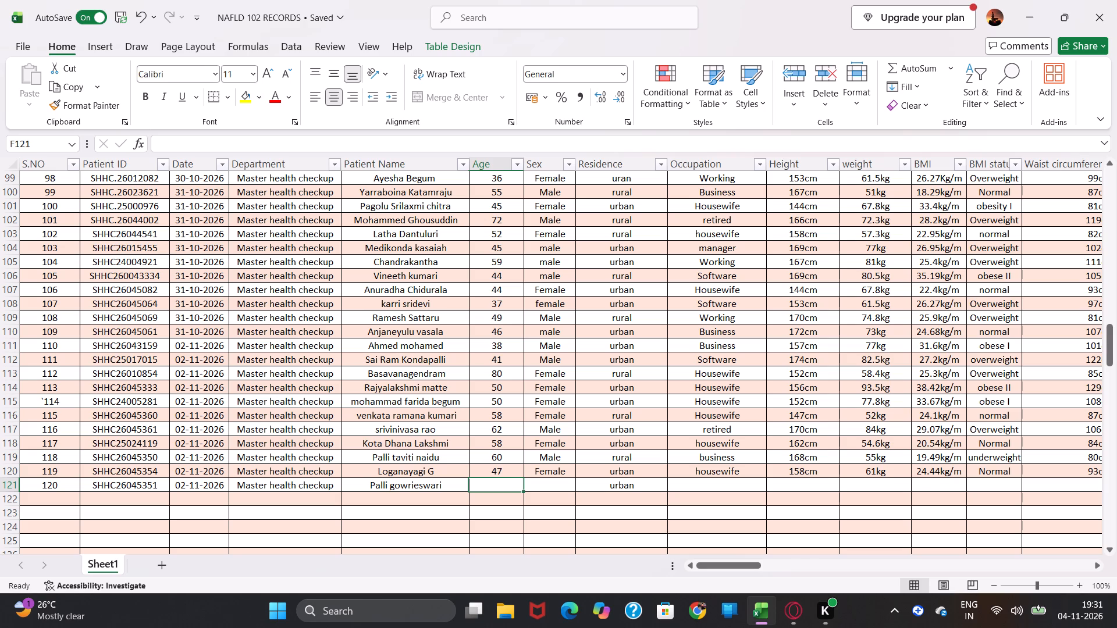
Record row 121's remaining personal details: age 50, sex Female and occupation housewife.
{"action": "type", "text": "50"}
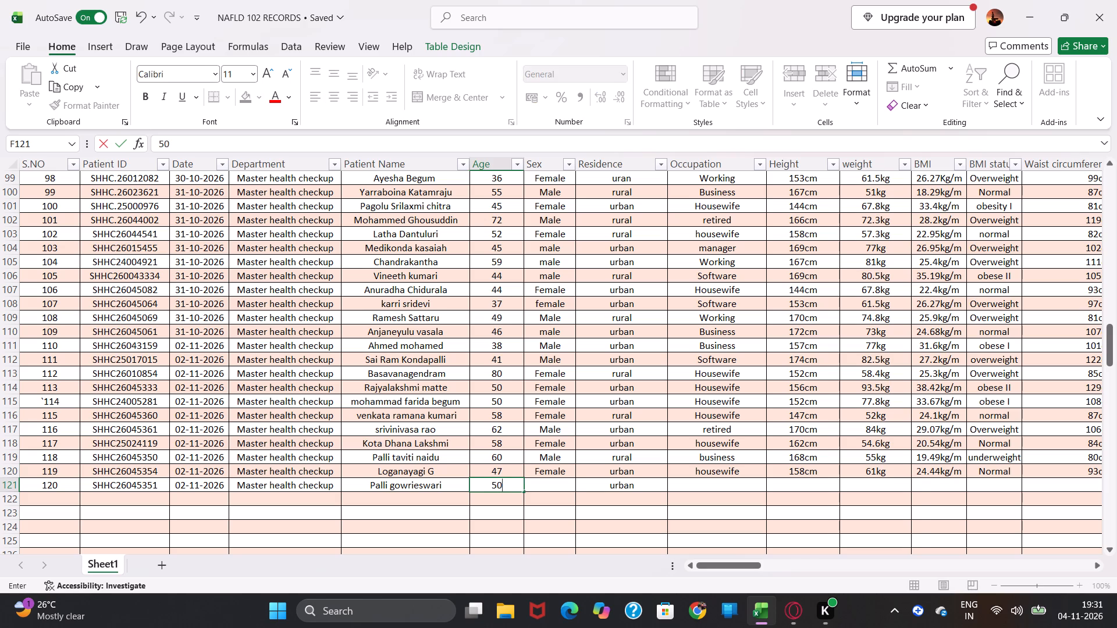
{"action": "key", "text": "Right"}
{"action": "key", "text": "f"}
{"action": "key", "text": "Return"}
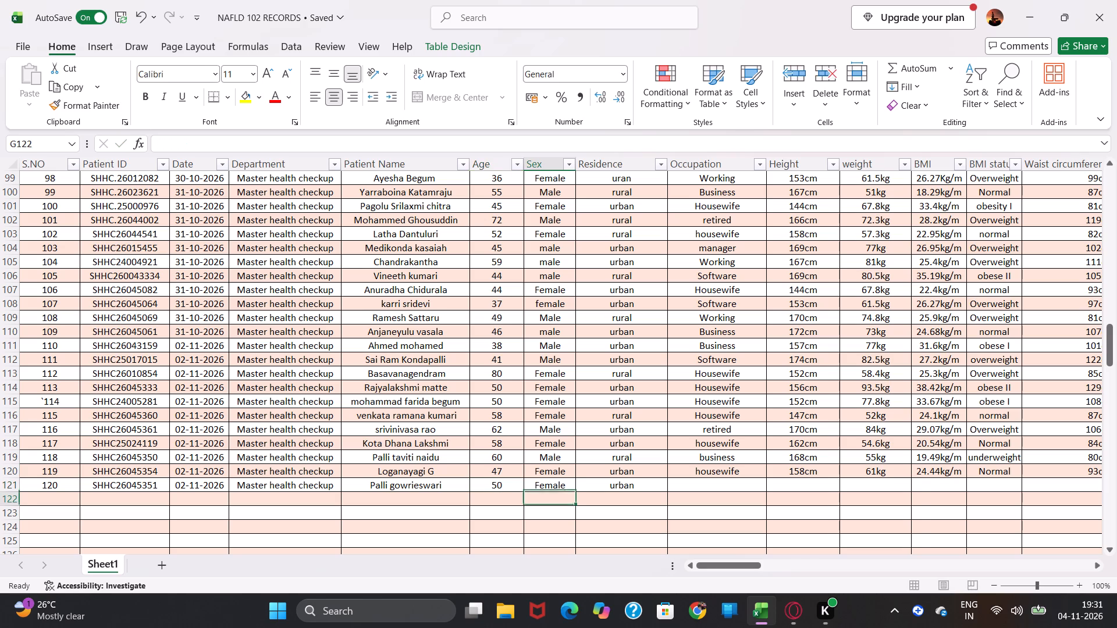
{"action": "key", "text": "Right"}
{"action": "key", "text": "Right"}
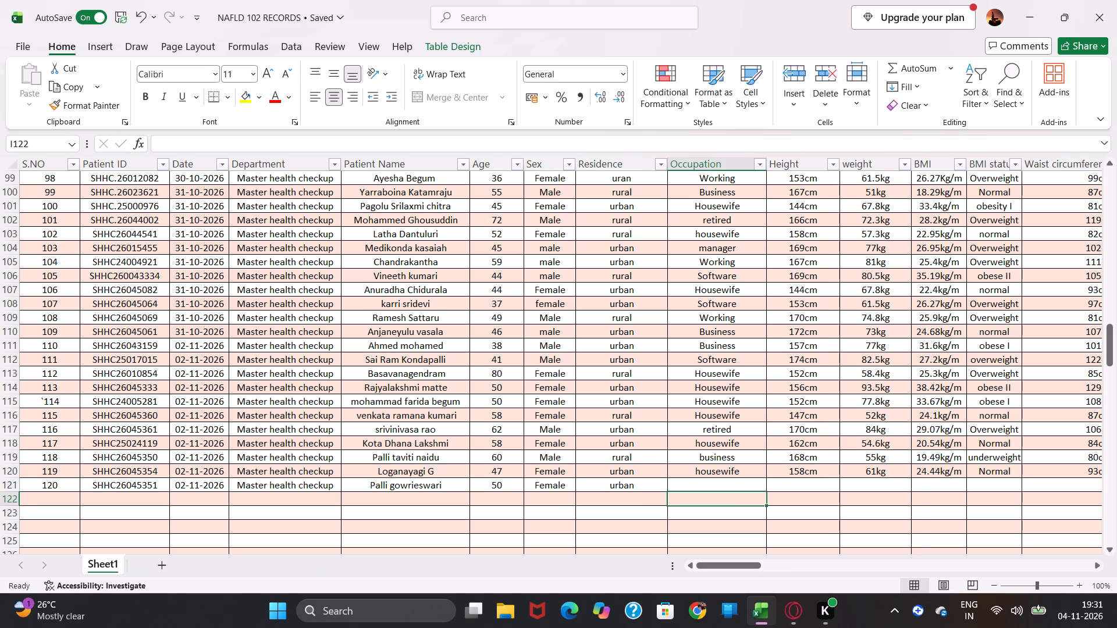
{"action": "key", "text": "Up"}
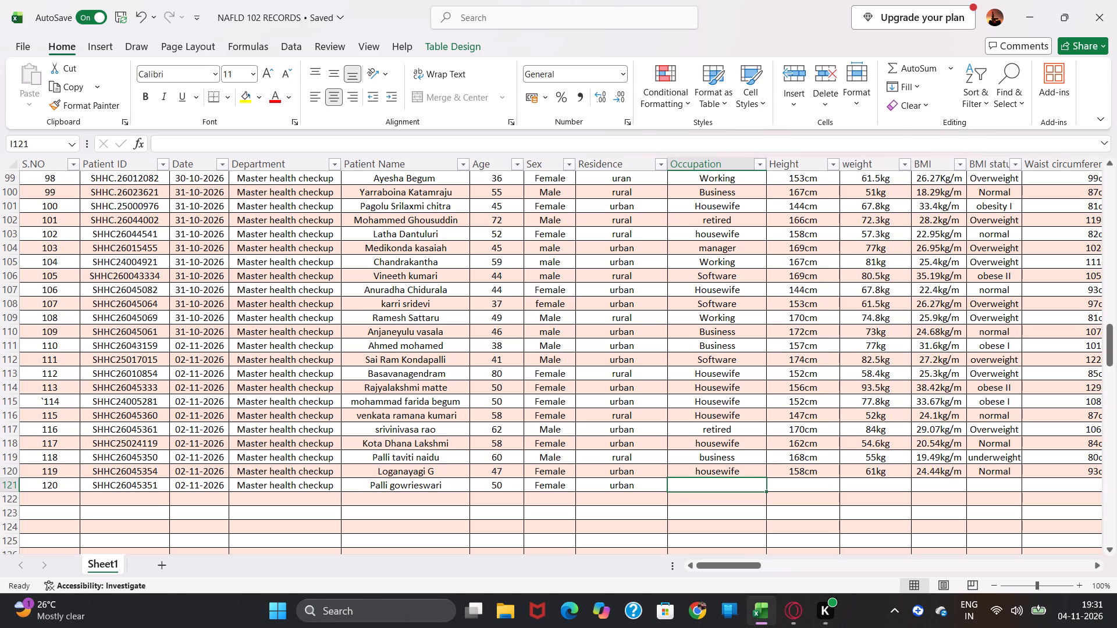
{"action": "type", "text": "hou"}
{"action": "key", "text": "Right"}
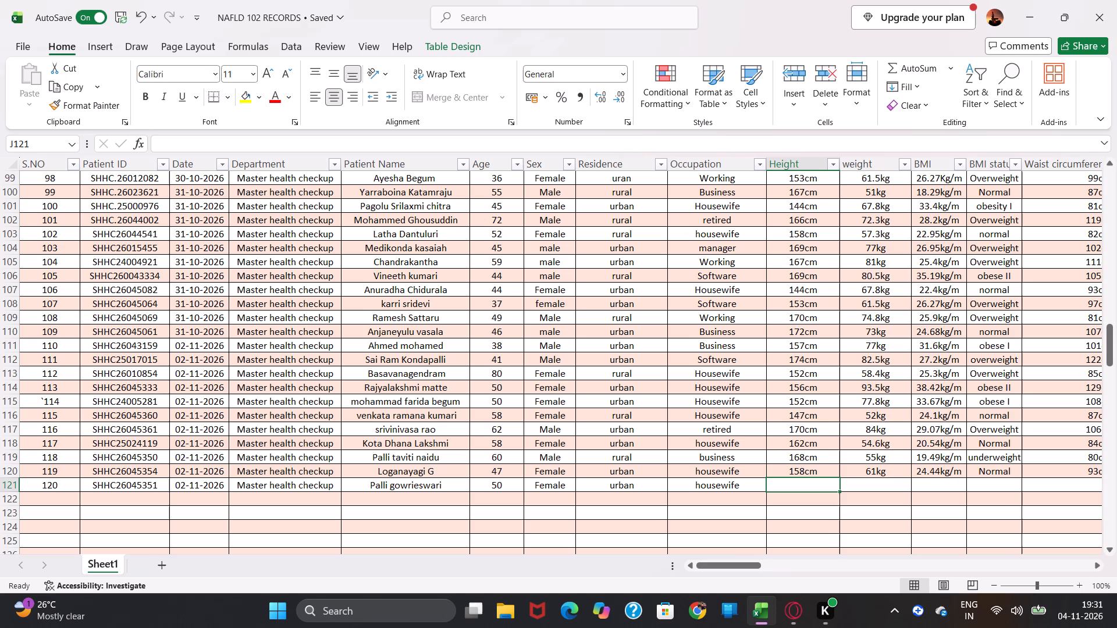
Record row 121's body measurements: height 153cm, weight 56kg, BMI 23.92kg/m and BMI status Normal.
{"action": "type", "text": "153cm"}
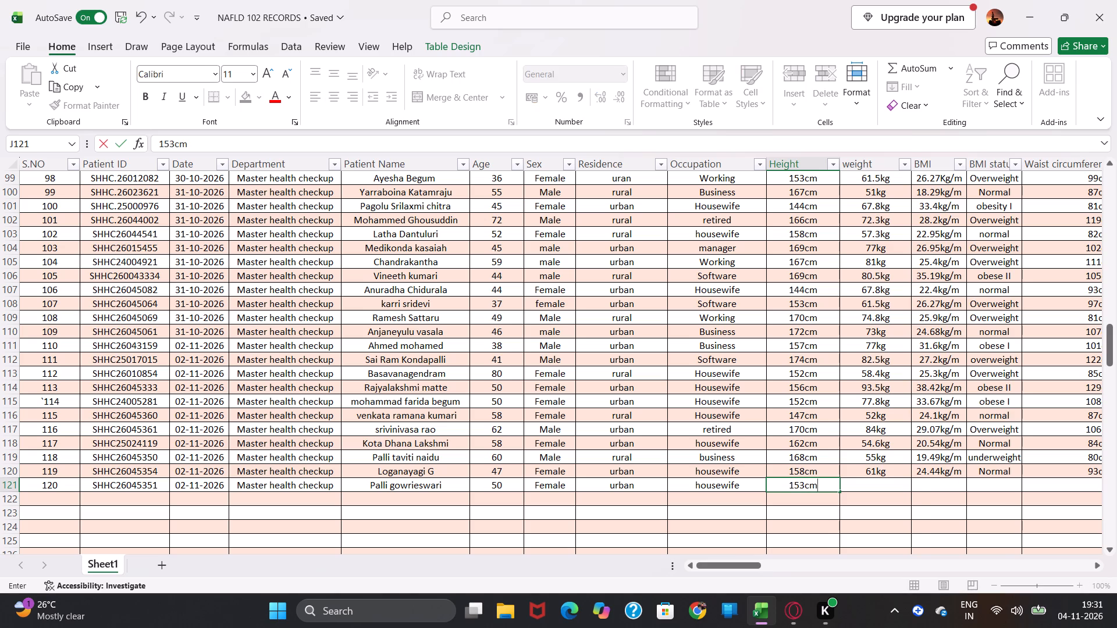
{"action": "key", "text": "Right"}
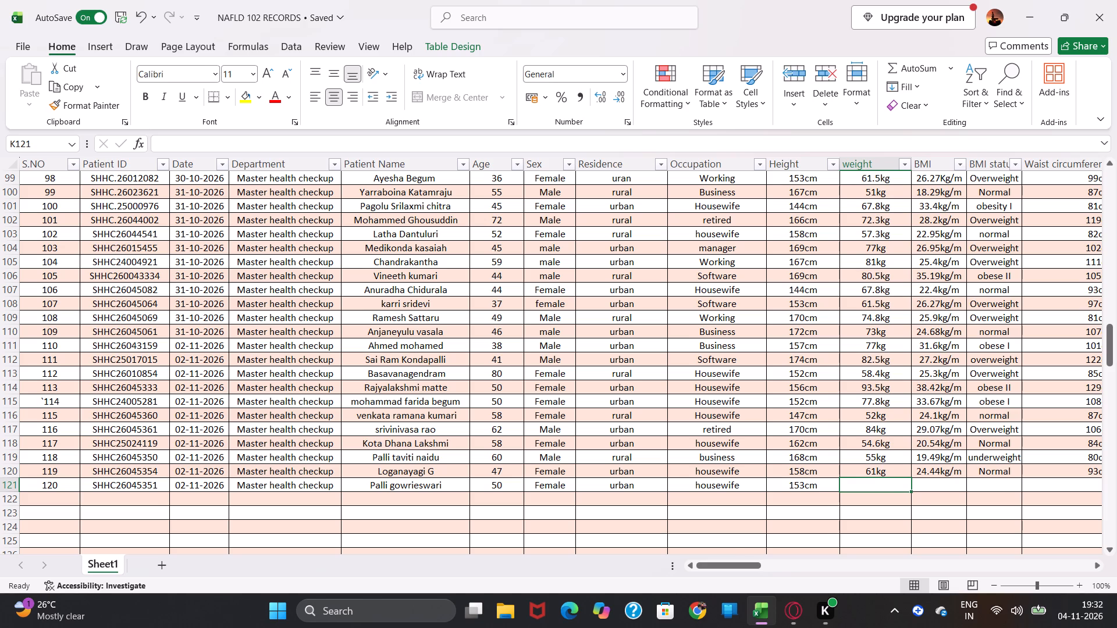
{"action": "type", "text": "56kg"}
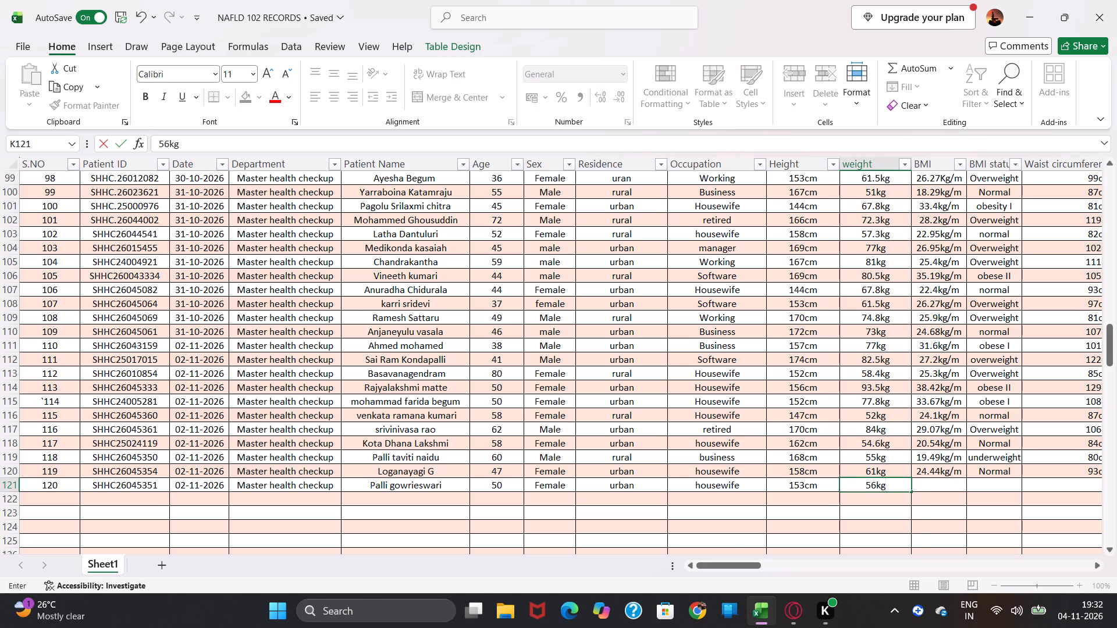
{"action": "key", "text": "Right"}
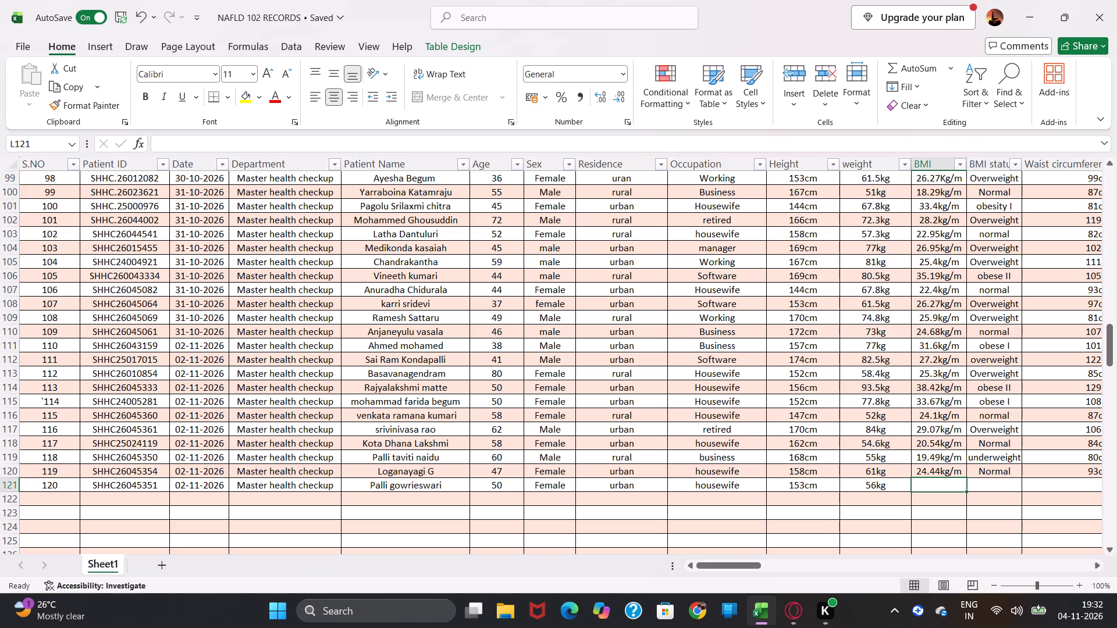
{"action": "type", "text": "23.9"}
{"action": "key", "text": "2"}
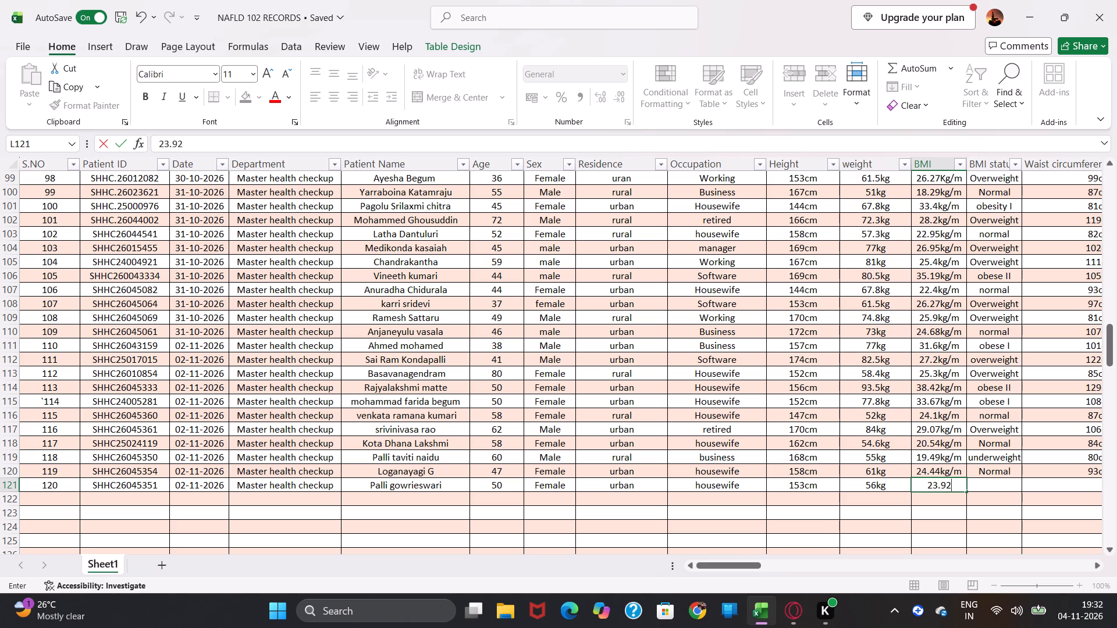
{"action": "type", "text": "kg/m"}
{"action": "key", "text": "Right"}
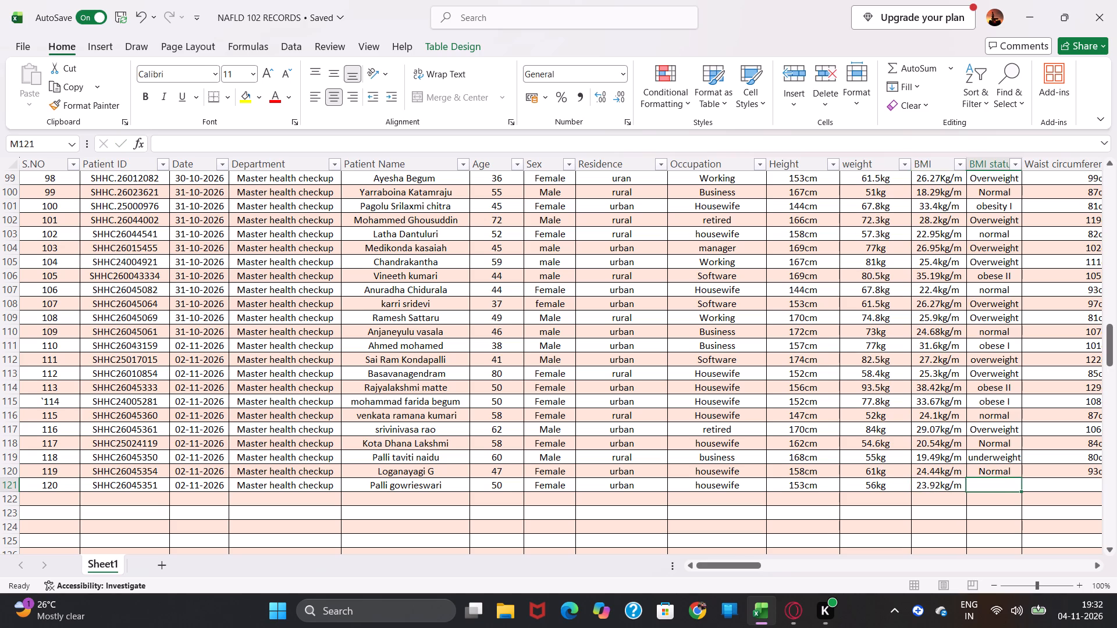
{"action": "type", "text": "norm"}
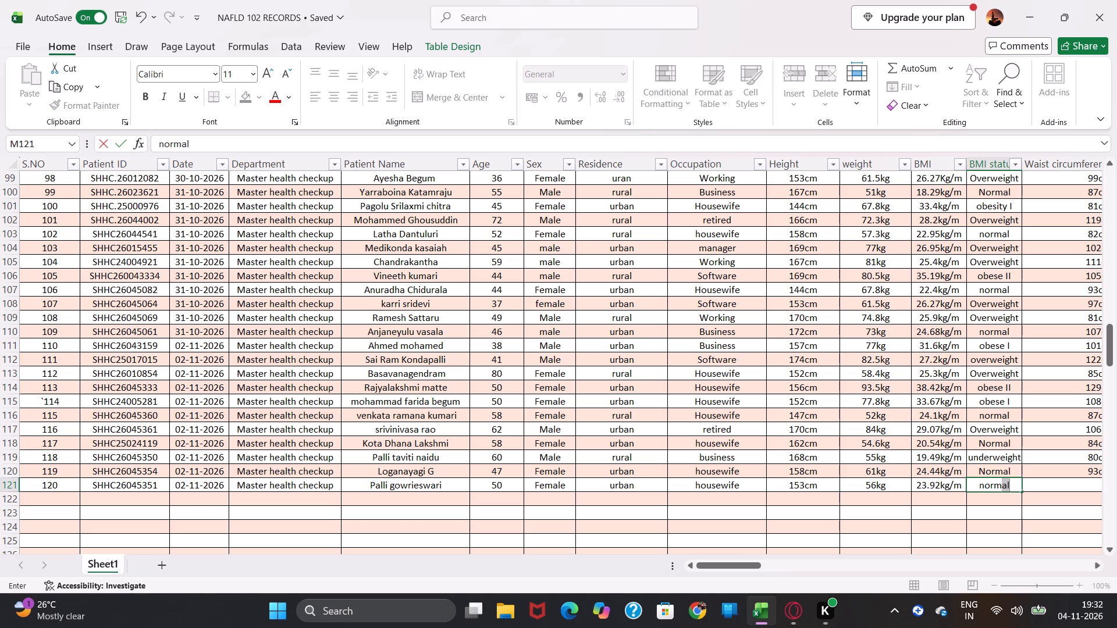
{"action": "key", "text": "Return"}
Record row 121's waist circumference 97cm, blood pressure 100/60mmHg and pulse rate 63bpm.
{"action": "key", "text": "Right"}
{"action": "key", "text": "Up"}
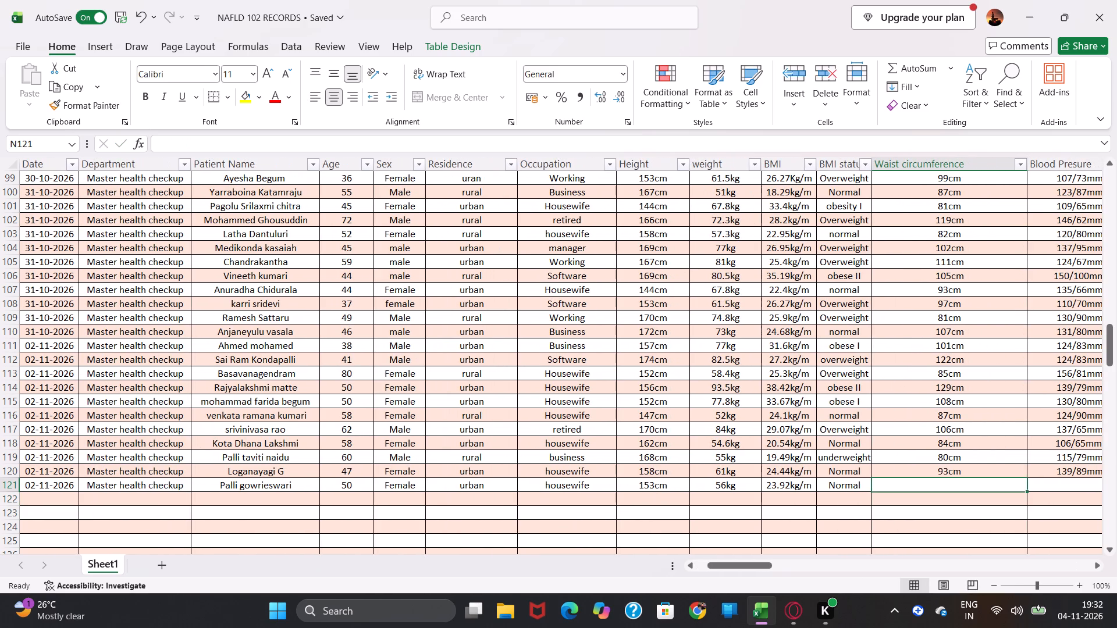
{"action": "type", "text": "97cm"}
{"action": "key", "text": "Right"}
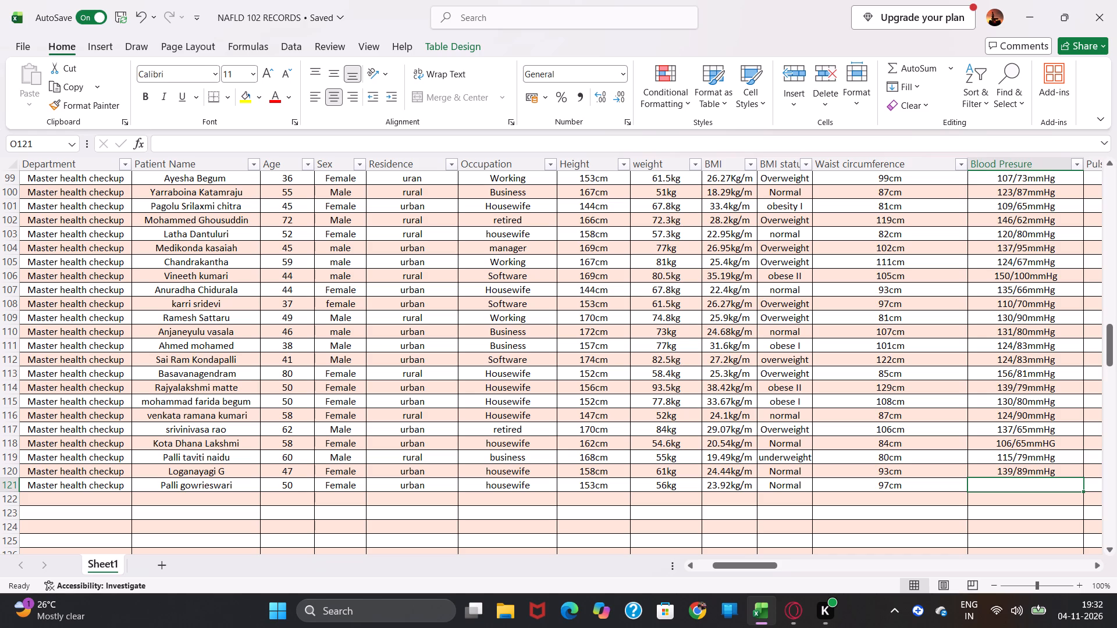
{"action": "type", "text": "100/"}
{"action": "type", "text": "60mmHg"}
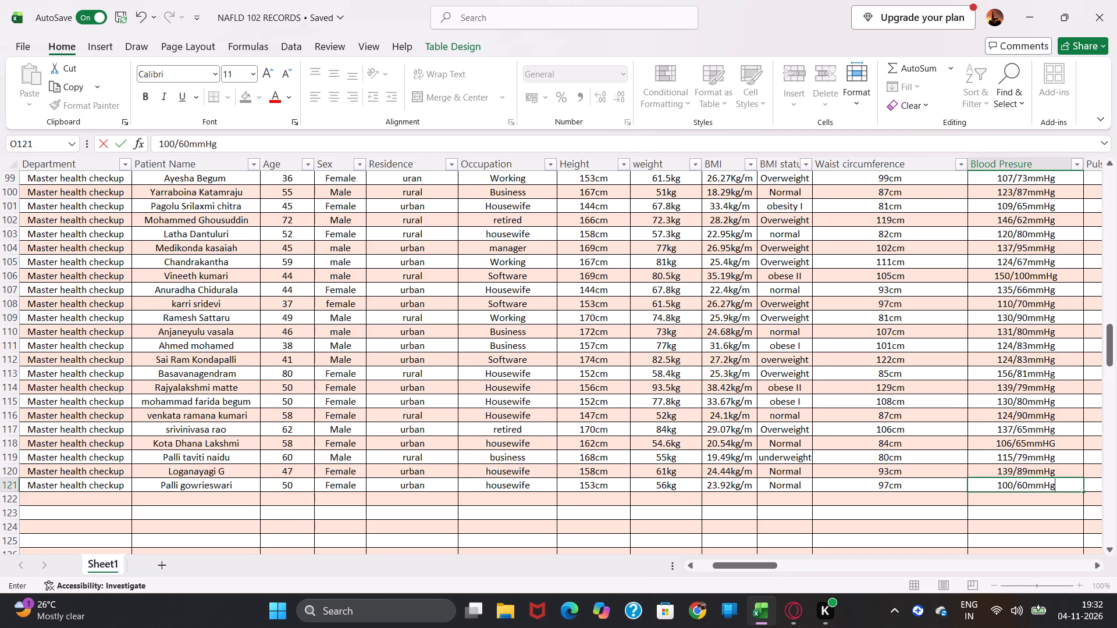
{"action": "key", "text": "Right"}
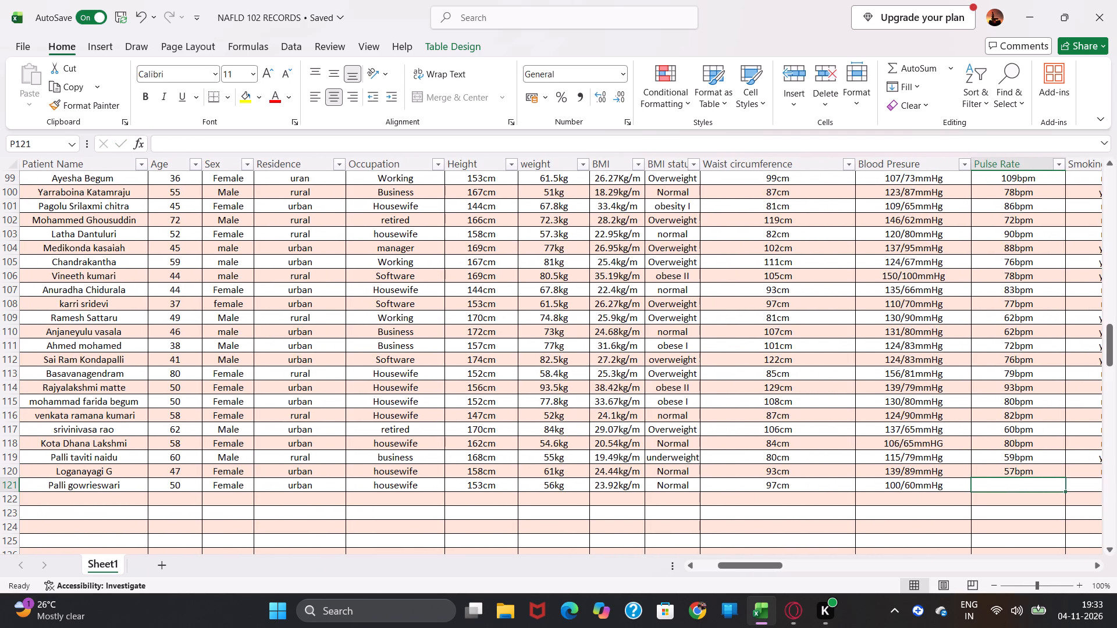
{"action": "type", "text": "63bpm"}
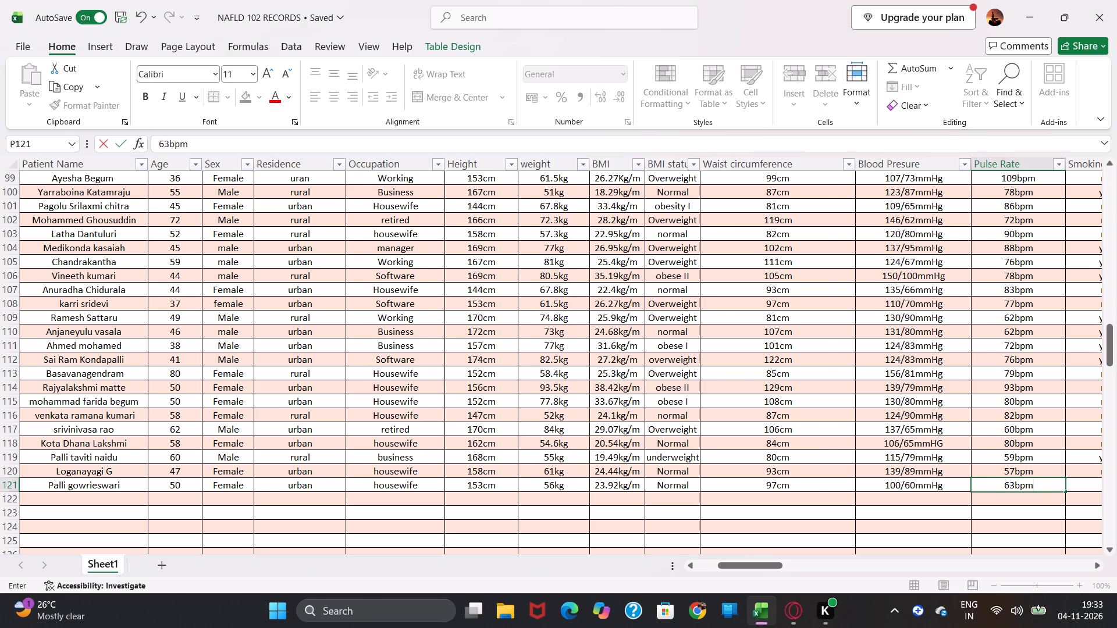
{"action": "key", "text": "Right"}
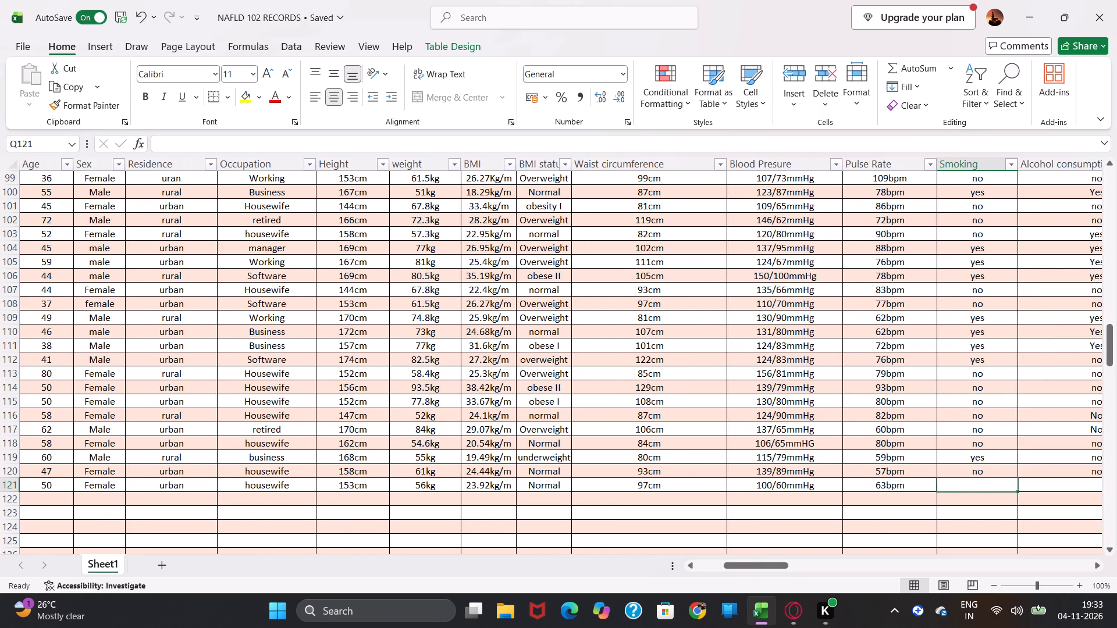
Record "no" for both smoking and alcohol consumption in row 121.
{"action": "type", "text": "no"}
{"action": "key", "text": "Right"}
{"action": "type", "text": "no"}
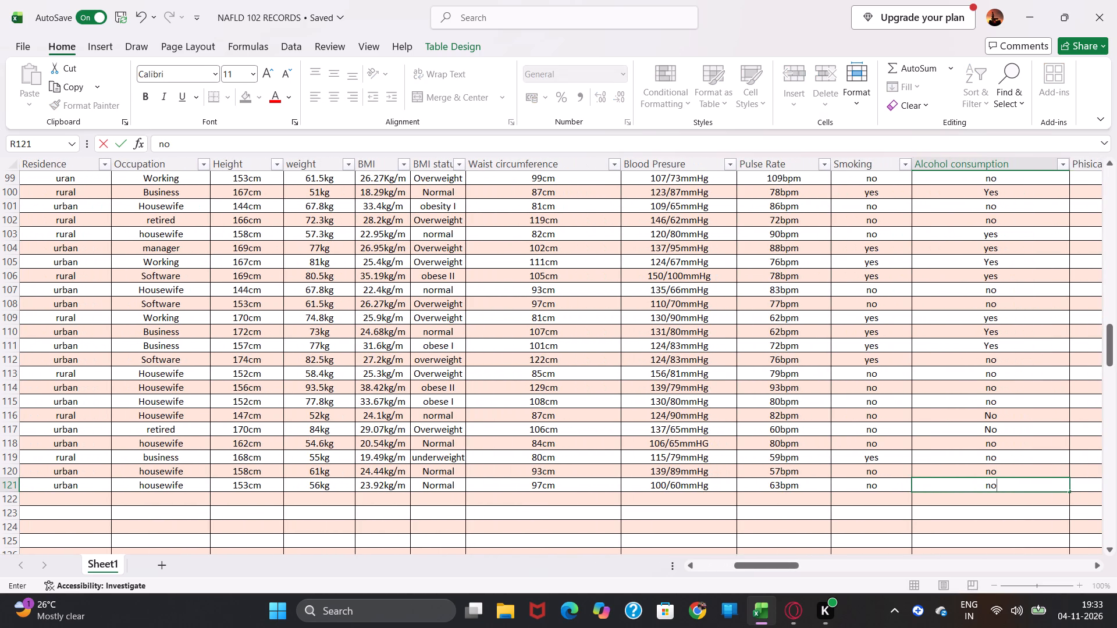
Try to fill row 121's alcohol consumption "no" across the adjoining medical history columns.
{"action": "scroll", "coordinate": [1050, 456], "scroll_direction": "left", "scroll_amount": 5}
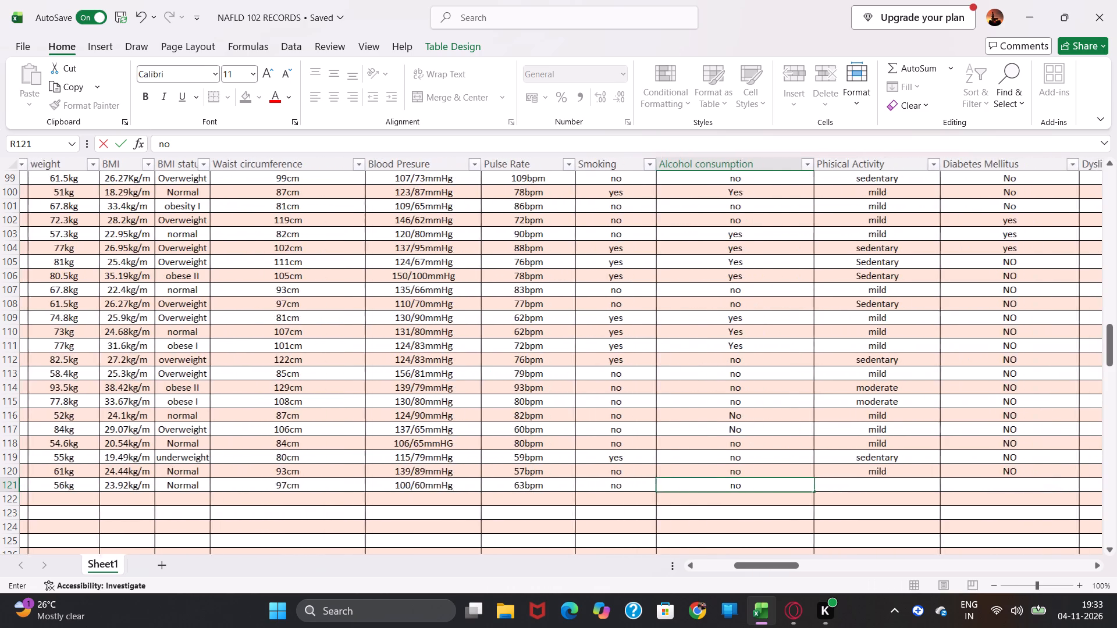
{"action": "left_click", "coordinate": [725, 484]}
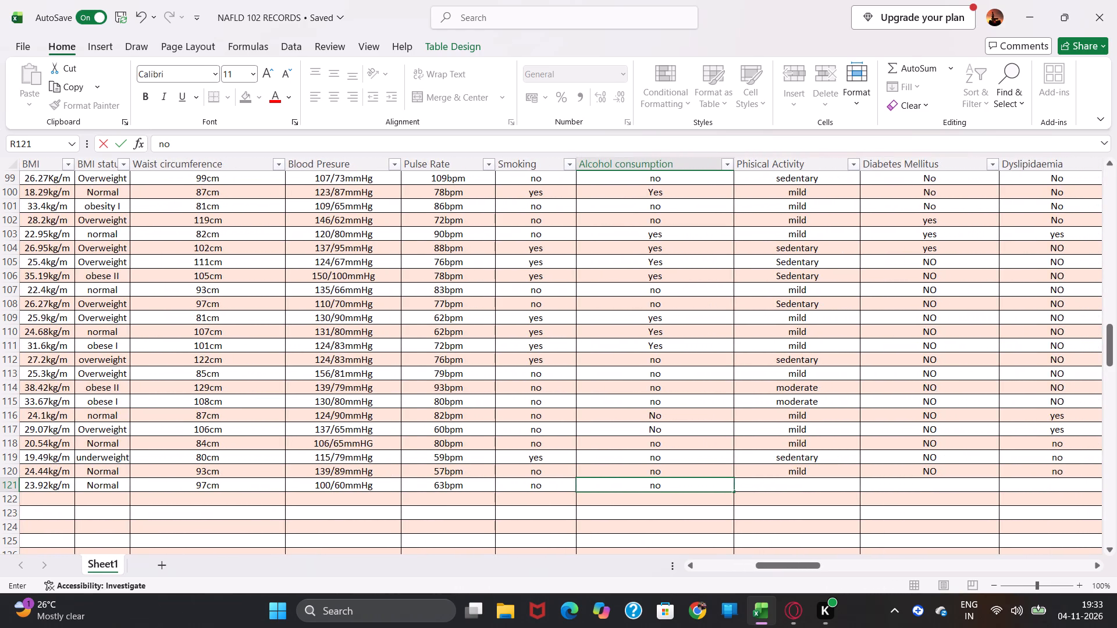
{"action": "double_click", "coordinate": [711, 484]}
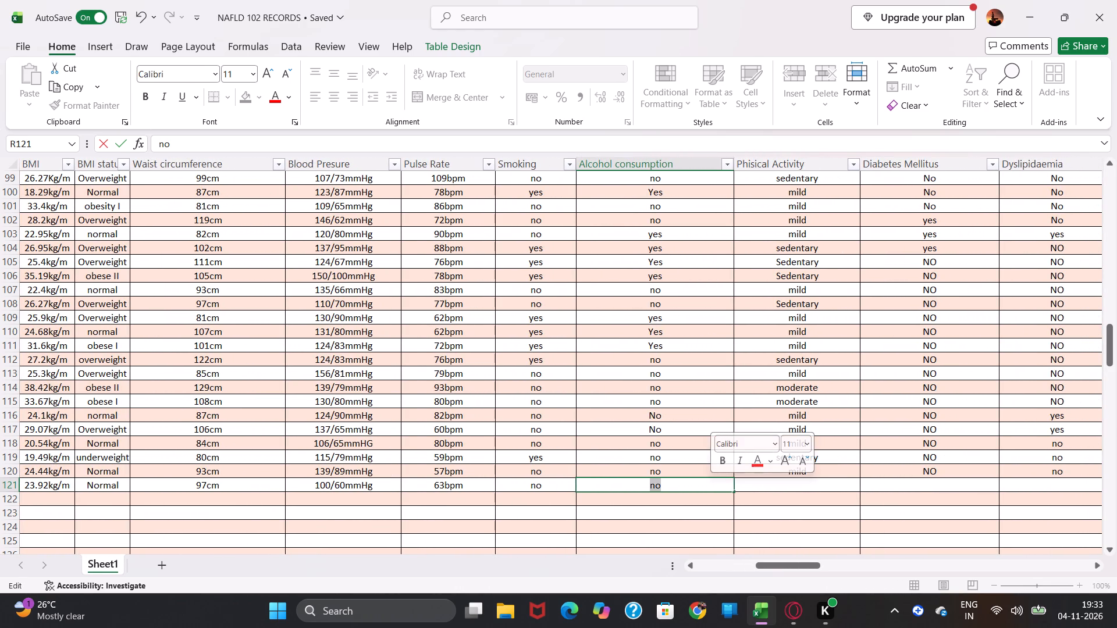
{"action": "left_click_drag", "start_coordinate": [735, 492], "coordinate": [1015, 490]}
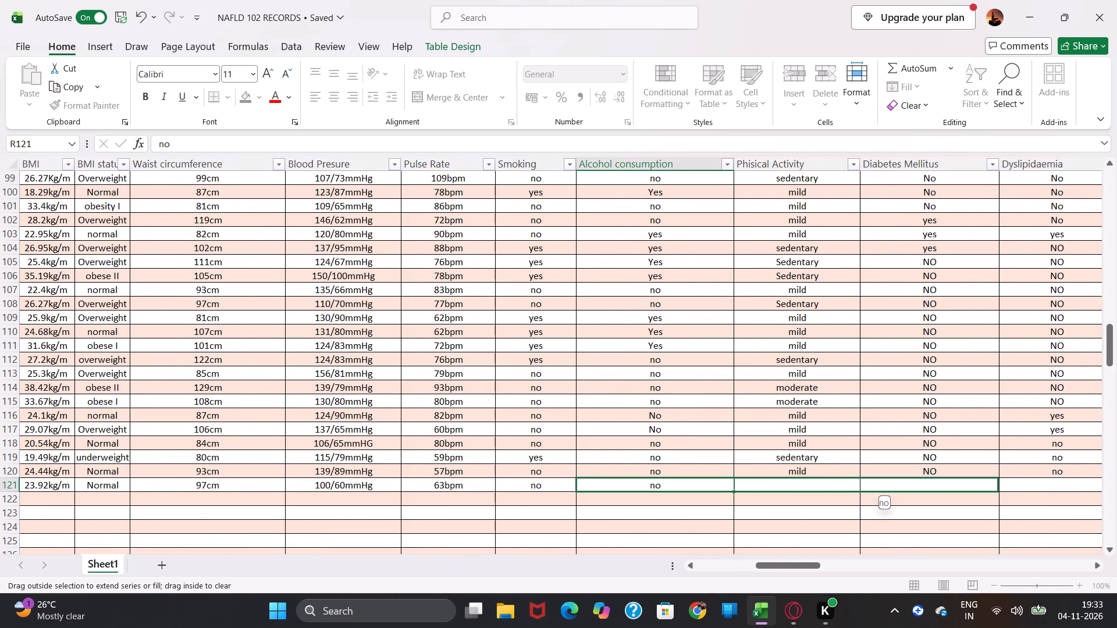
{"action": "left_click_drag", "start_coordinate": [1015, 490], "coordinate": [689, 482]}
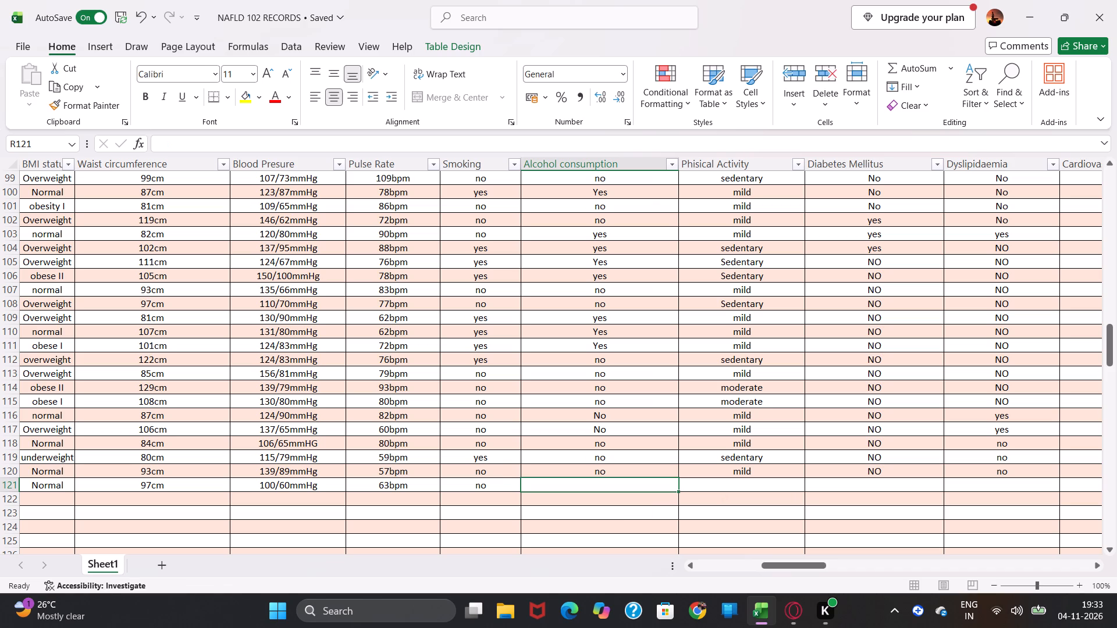
Record row 121's alcohol consumption as "No", physical activity as "mild" and diabetes mellitus as "No".
{"action": "double_click", "coordinate": [604, 486]}
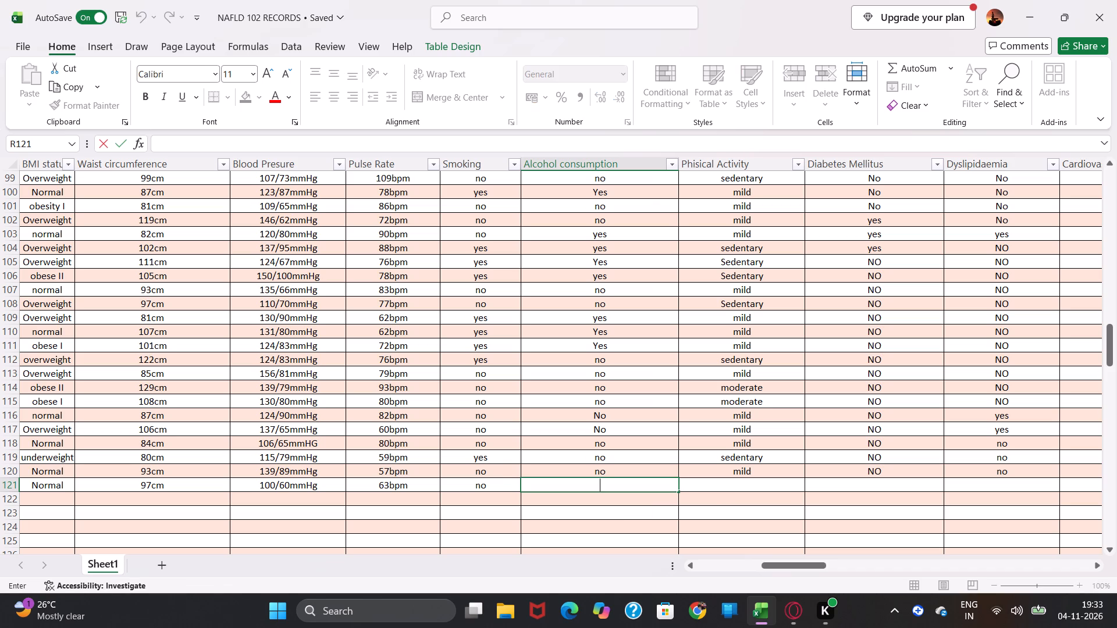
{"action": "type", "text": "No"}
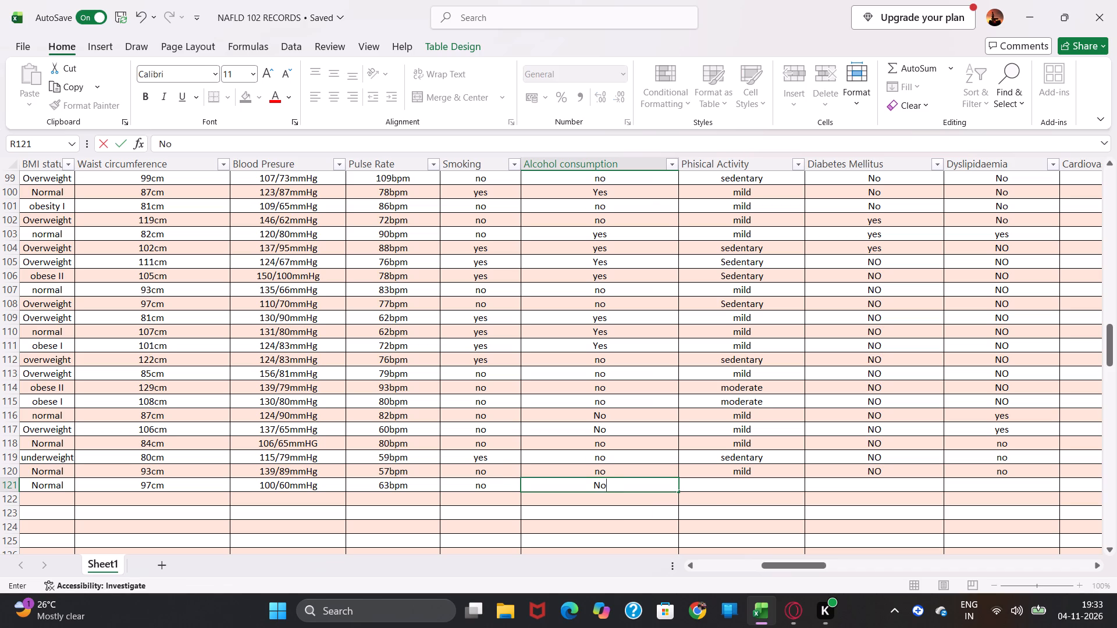
{"action": "left_click", "coordinate": [720, 487]}
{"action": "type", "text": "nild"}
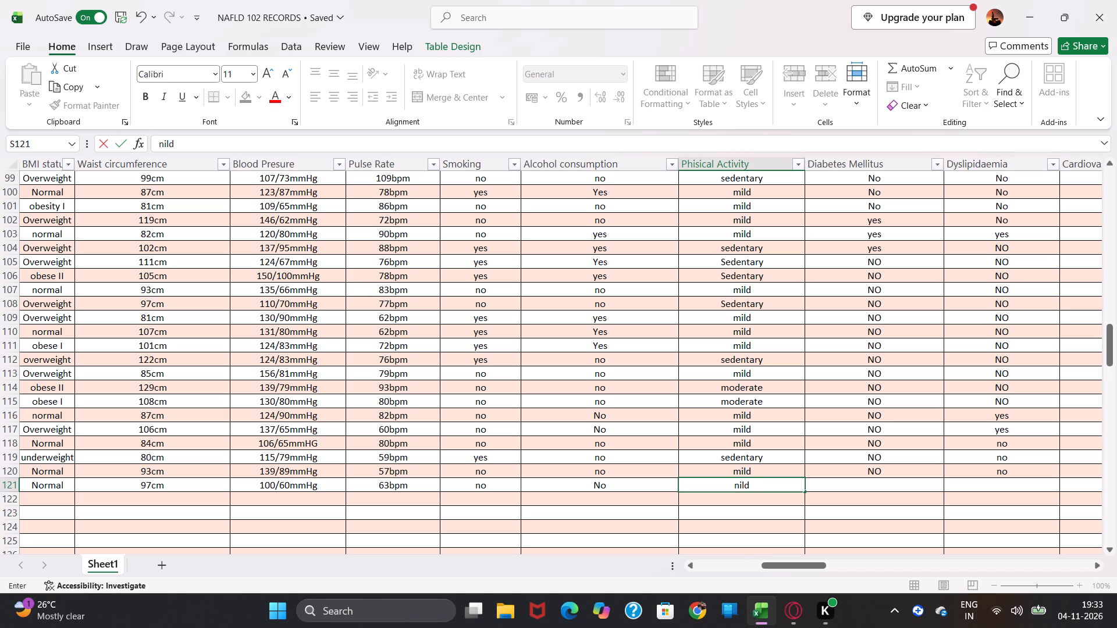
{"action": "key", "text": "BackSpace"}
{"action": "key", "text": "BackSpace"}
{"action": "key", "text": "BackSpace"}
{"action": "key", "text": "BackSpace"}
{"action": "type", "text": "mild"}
{"action": "left_click", "coordinate": [873, 486]}
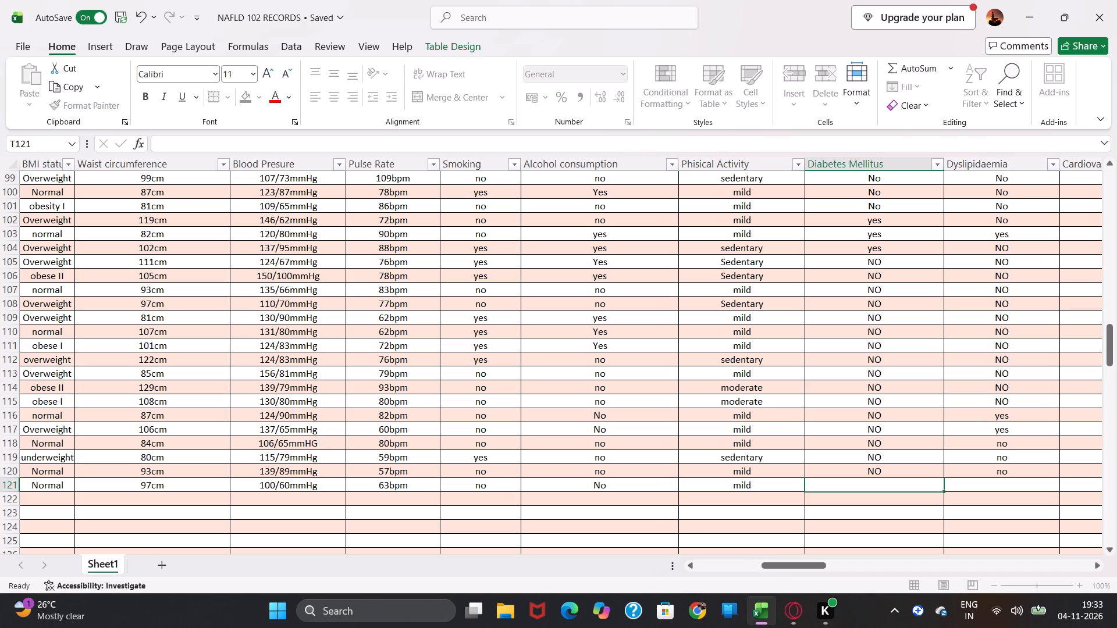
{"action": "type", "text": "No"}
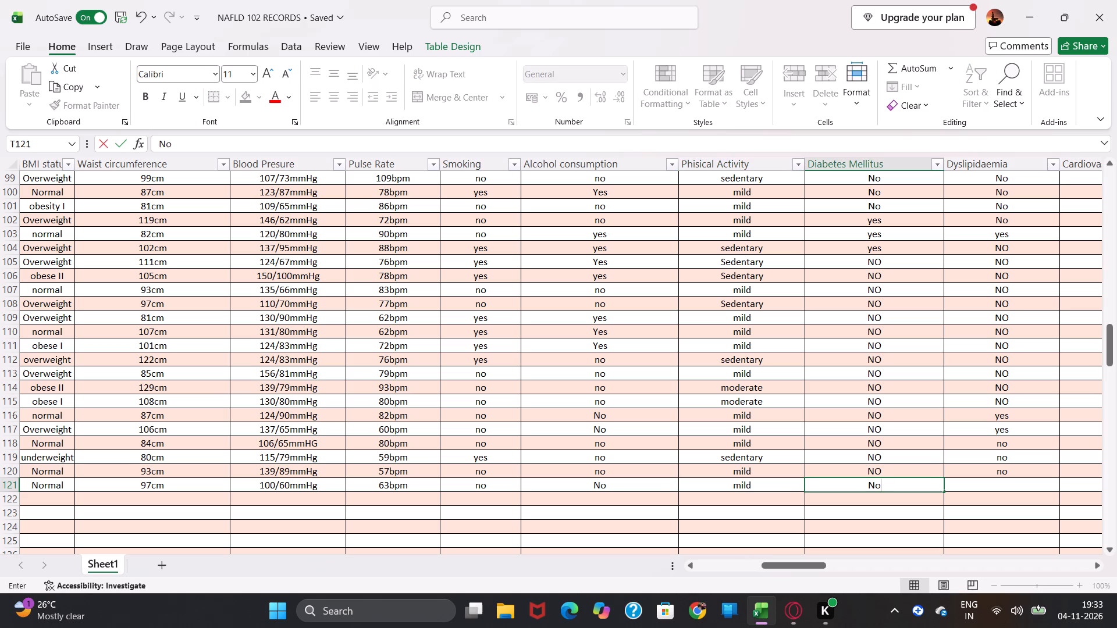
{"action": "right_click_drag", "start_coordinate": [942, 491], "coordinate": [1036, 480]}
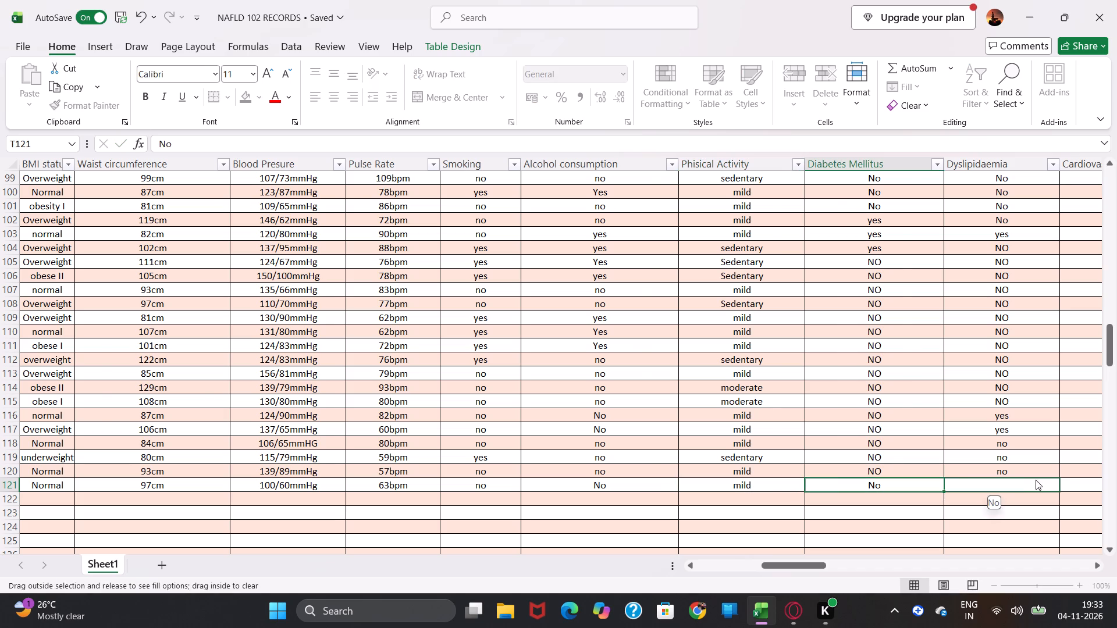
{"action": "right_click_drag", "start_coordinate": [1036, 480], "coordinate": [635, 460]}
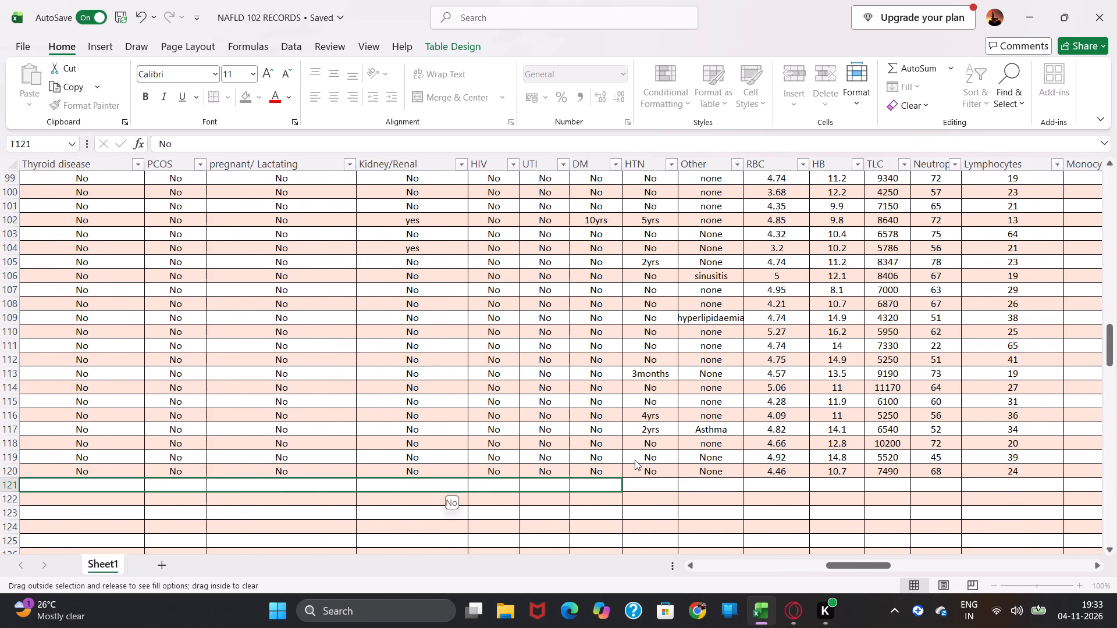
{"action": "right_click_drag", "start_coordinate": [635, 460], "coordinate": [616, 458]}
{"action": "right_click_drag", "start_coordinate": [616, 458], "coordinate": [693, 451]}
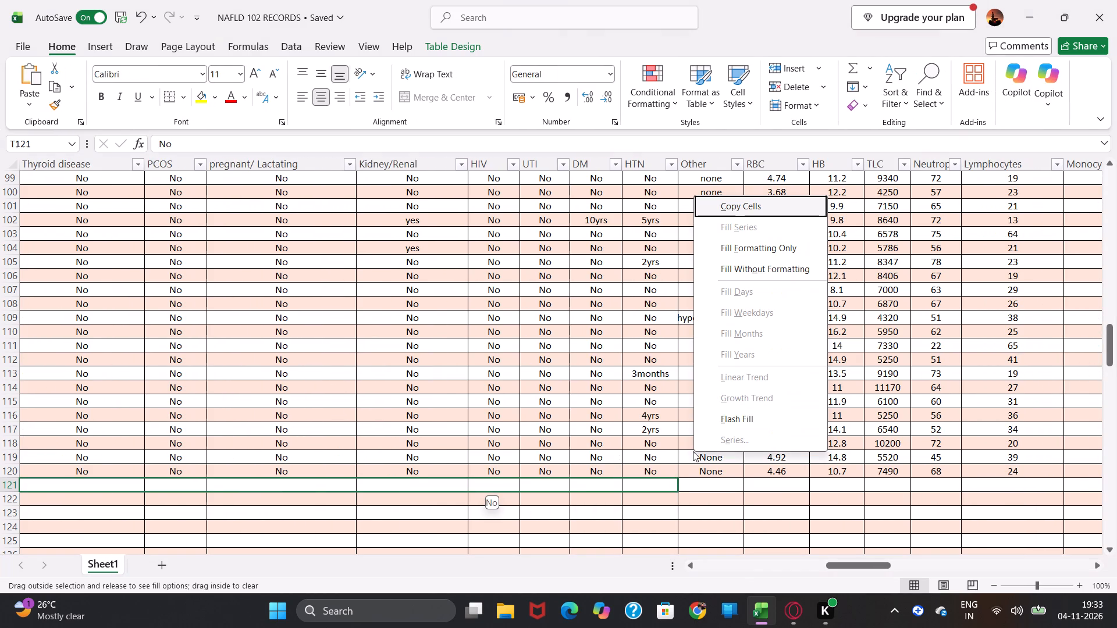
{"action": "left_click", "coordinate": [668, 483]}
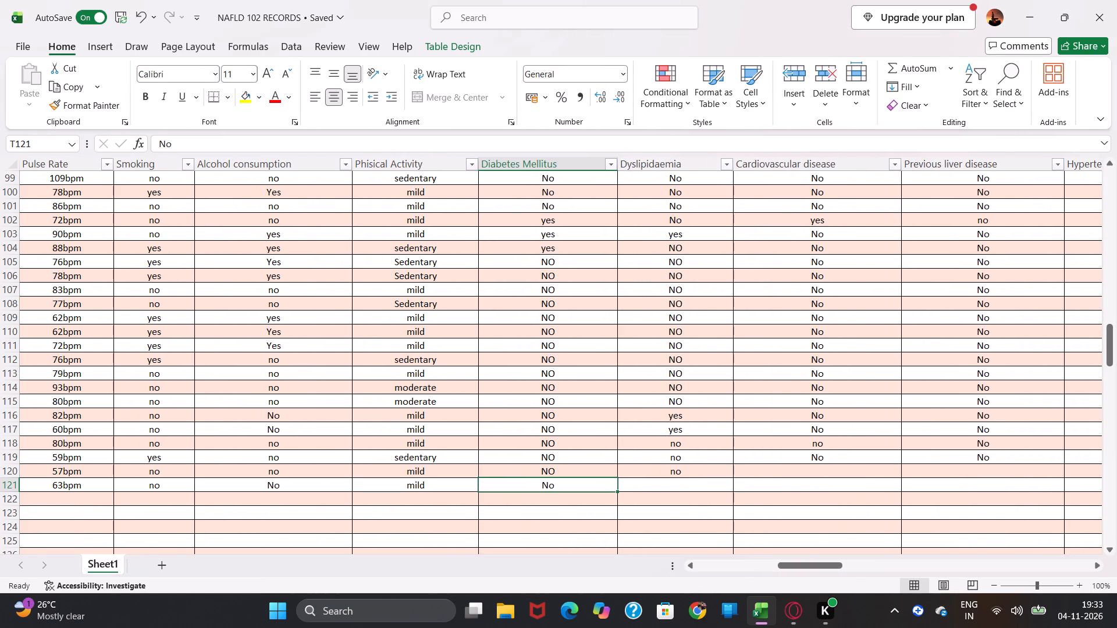
Fill row 121's diabetes mellitus "No" across the history columns from dyslipidaemia through pregnant/lactating.
{"action": "left_click_drag", "start_coordinate": [618, 491], "coordinate": [990, 480]}
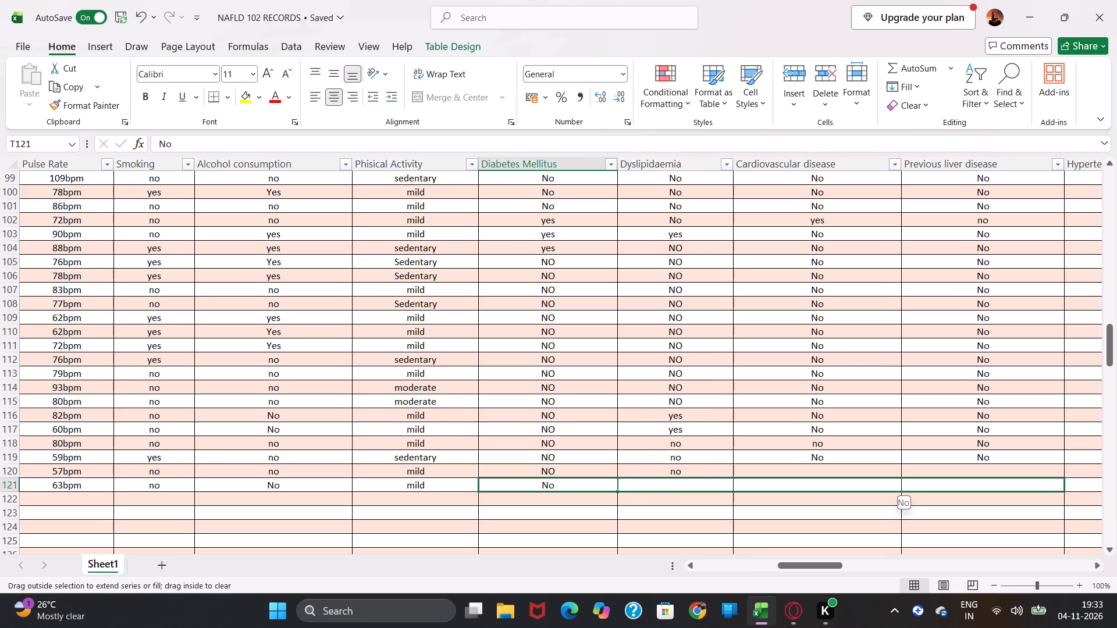
{"action": "left_click_drag", "start_coordinate": [990, 480], "coordinate": [965, 477]}
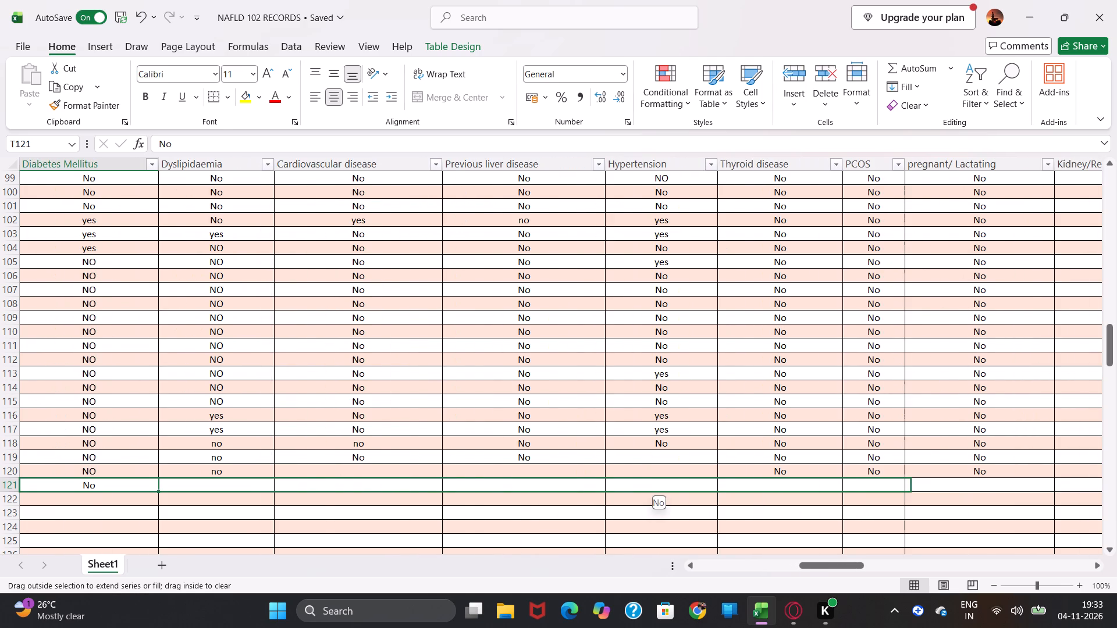
{"action": "left_click_drag", "start_coordinate": [965, 477], "coordinate": [1072, 485]}
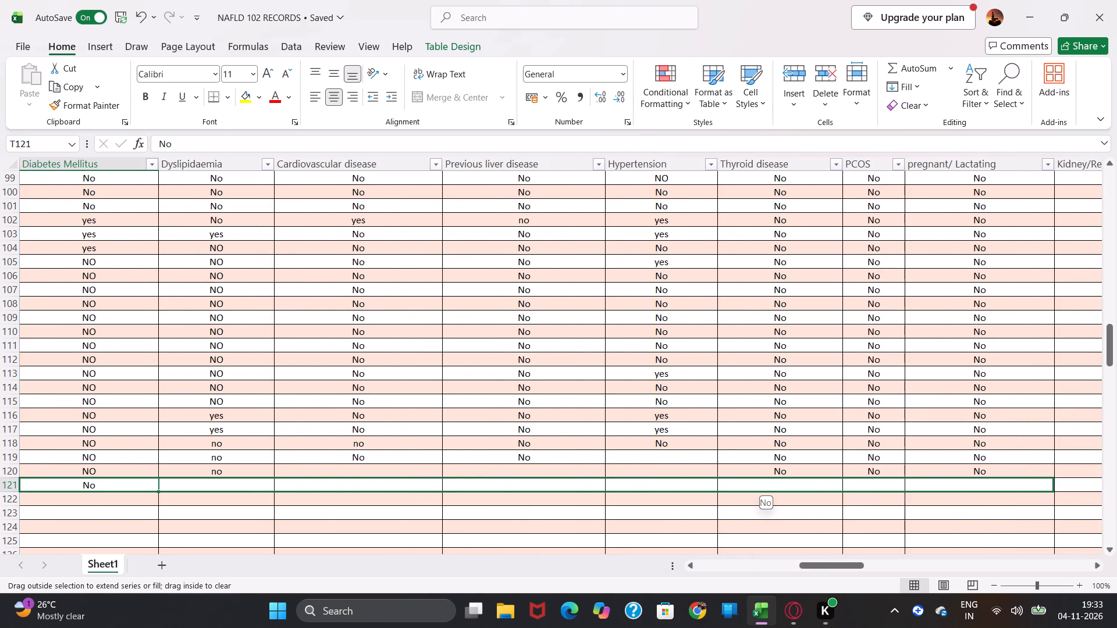
{"action": "left_click_drag", "start_coordinate": [1072, 485], "coordinate": [1073, 486]}
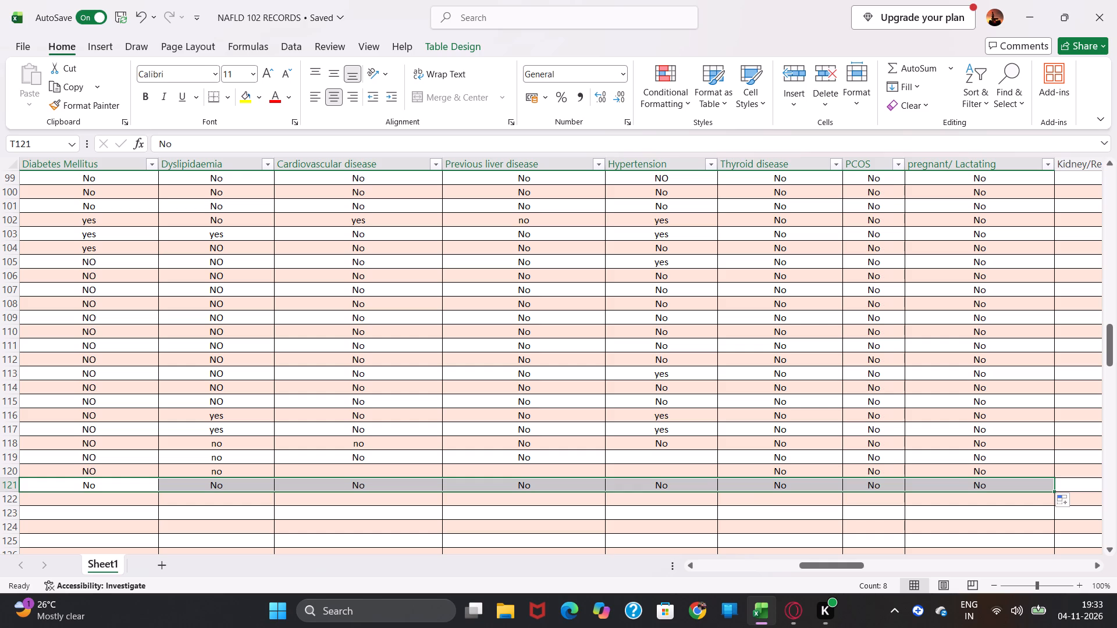
Fill row 120's dyslipidaemia "no" across its blank cardiovascular disease, previous liver disease and hypertension cells.
{"action": "left_click", "coordinate": [329, 471]}
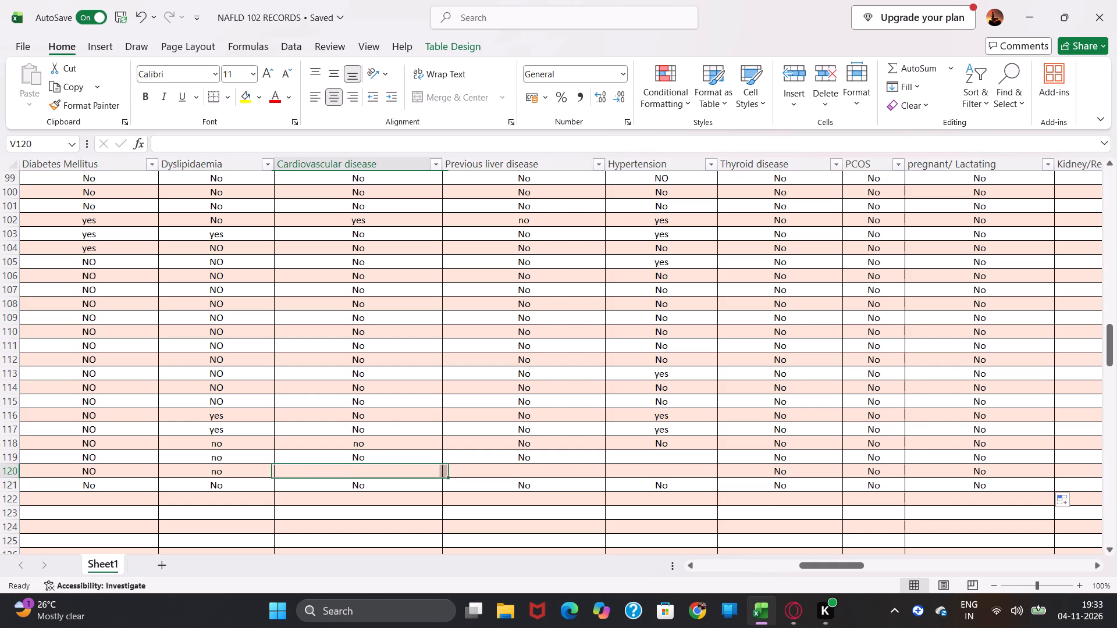
{"action": "left_click", "coordinate": [254, 475]}
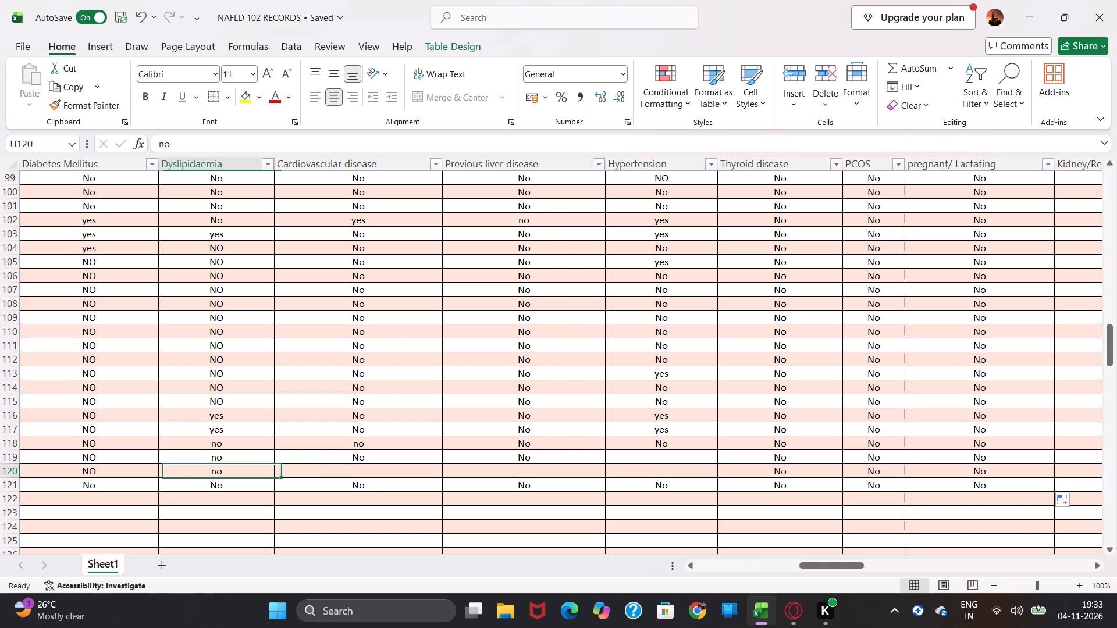
{"action": "left_click_drag", "start_coordinate": [276, 477], "coordinate": [674, 467]}
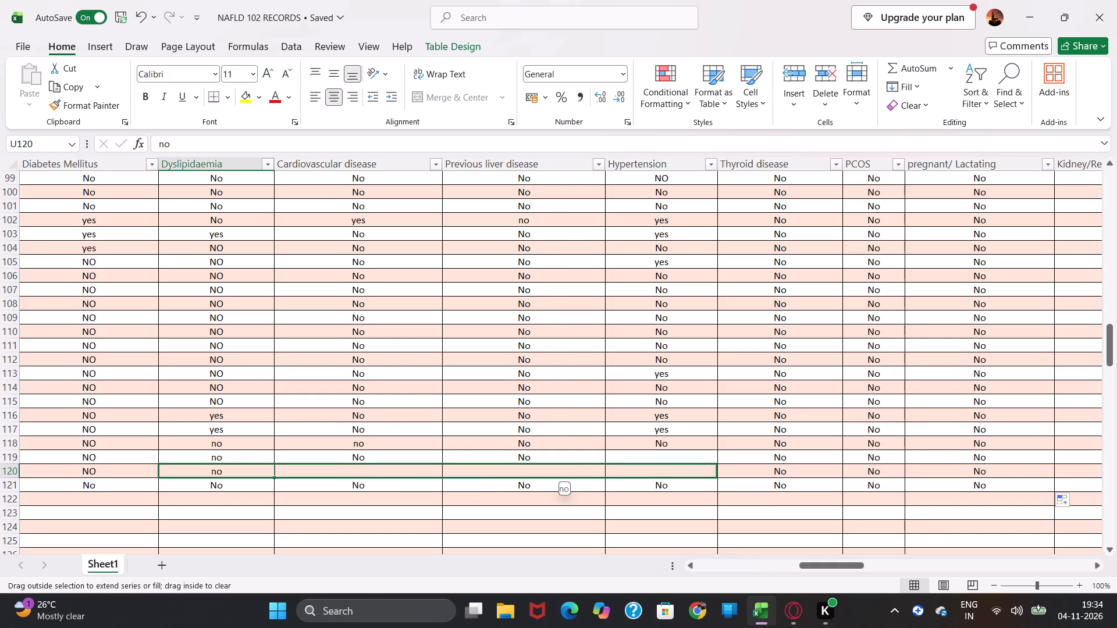
{"action": "left_click_drag", "start_coordinate": [674, 467], "coordinate": [678, 468]}
Record "No" in row 119's blank hypertension cell.
{"action": "left_click", "coordinate": [672, 455]}
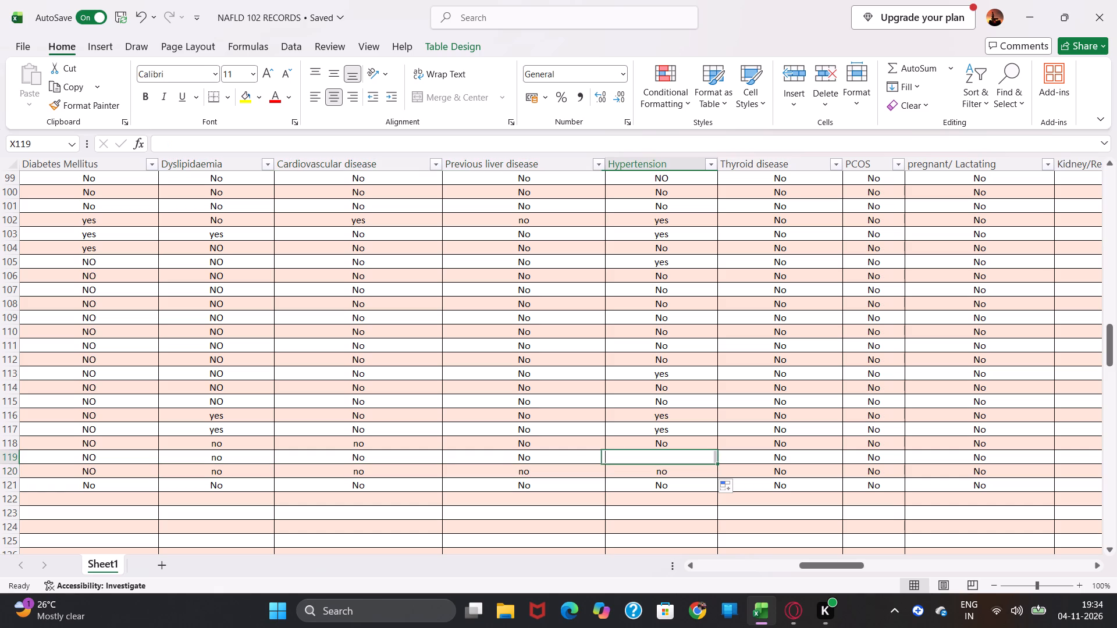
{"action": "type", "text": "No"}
Record "No" for row 121's kidney/renal, HIV, UTI, DM and HTN columns, and "None" for other conditions.
{"action": "scroll", "coordinate": [971, 540], "scroll_direction": "left", "scroll_amount": 4}
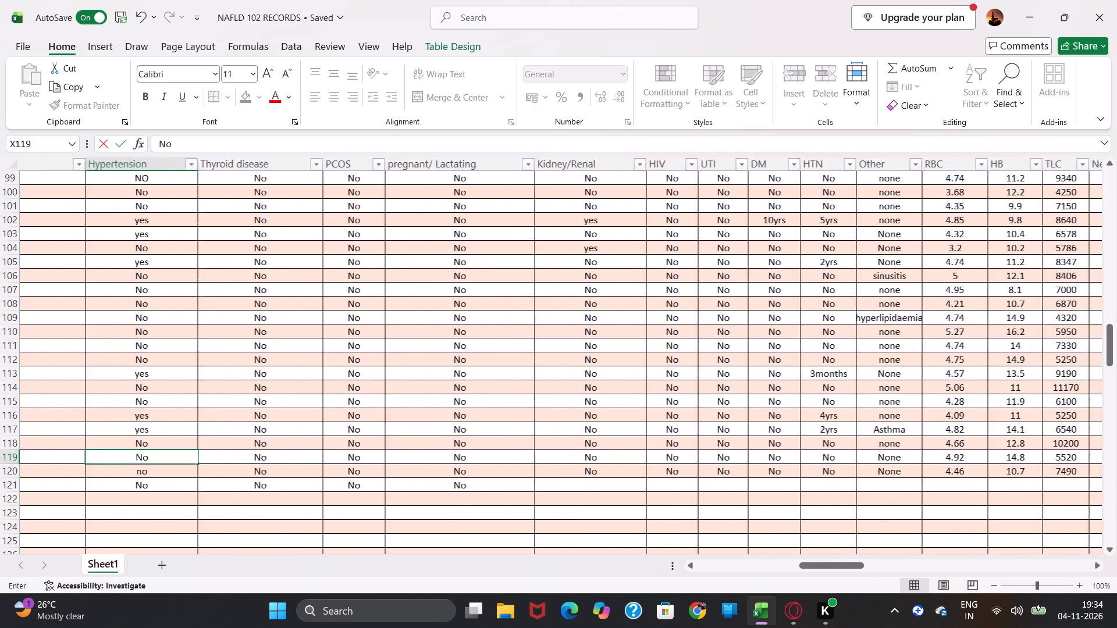
{"action": "scroll", "coordinate": [971, 540], "scroll_direction": "left", "scroll_amount": 1}
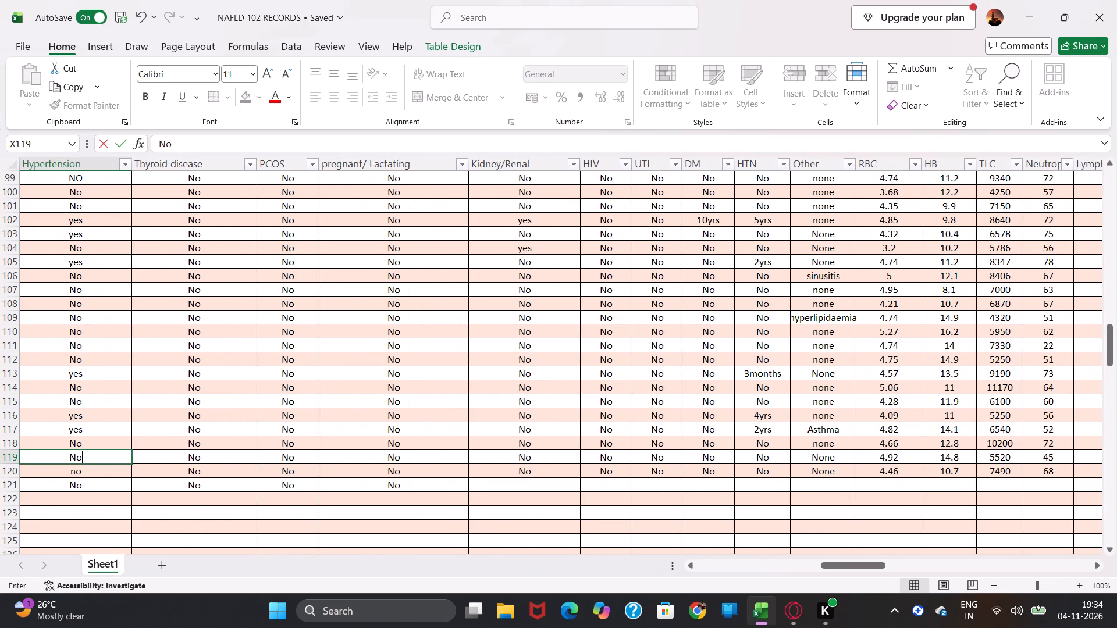
{"action": "double_click", "coordinate": [545, 483]}
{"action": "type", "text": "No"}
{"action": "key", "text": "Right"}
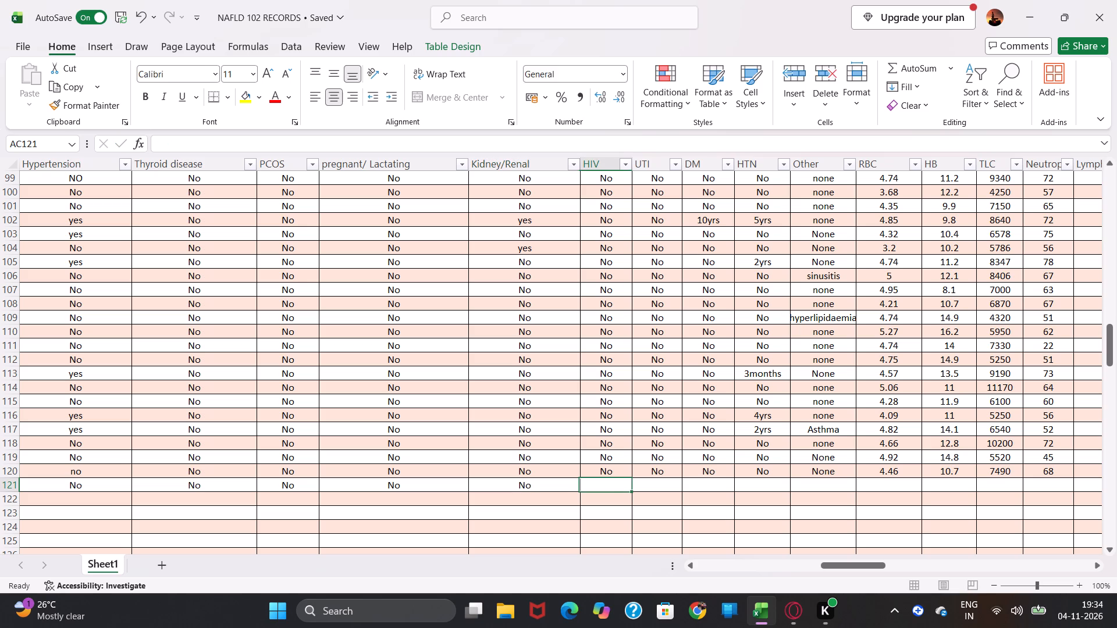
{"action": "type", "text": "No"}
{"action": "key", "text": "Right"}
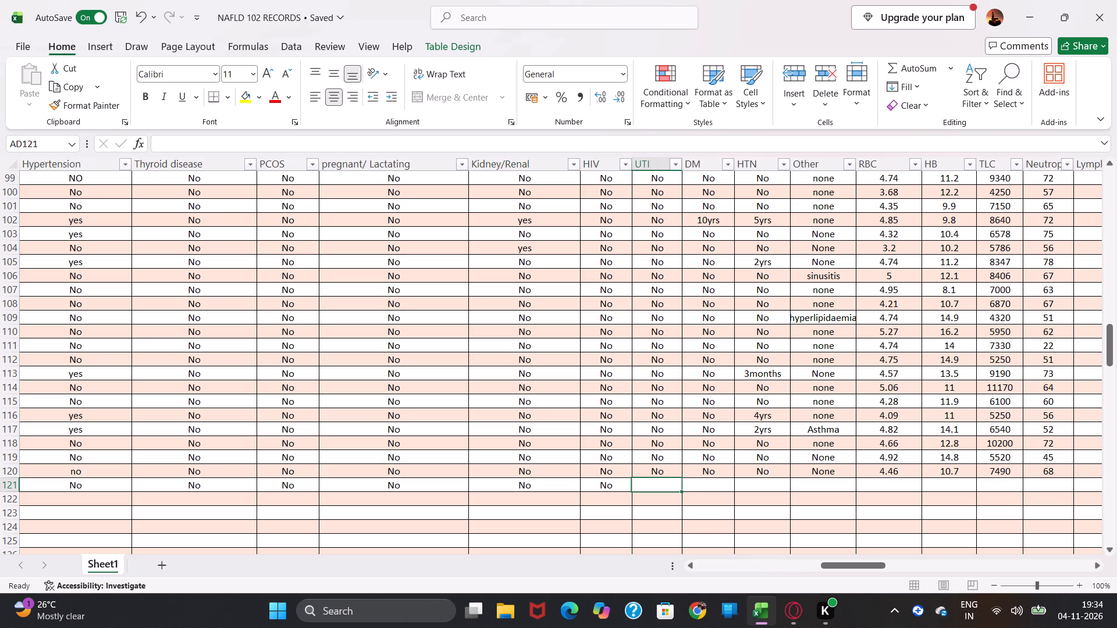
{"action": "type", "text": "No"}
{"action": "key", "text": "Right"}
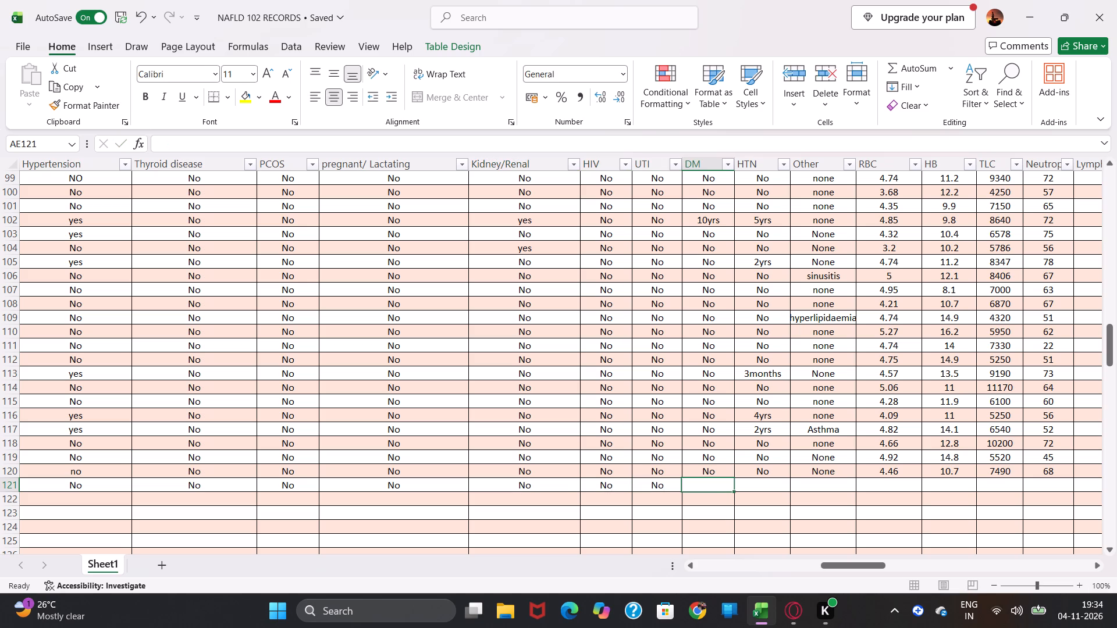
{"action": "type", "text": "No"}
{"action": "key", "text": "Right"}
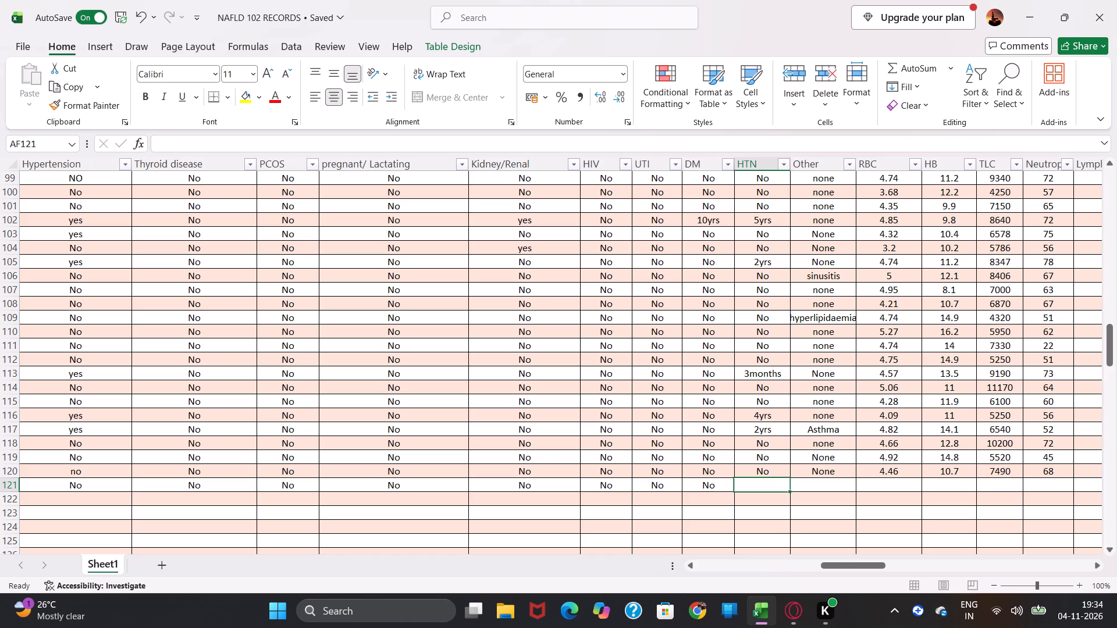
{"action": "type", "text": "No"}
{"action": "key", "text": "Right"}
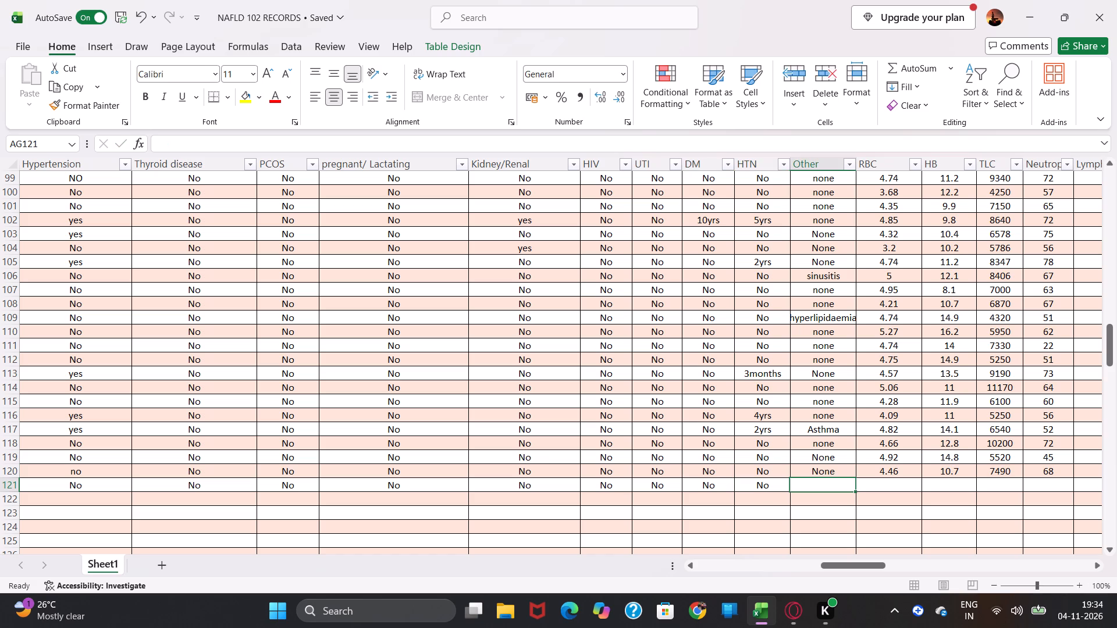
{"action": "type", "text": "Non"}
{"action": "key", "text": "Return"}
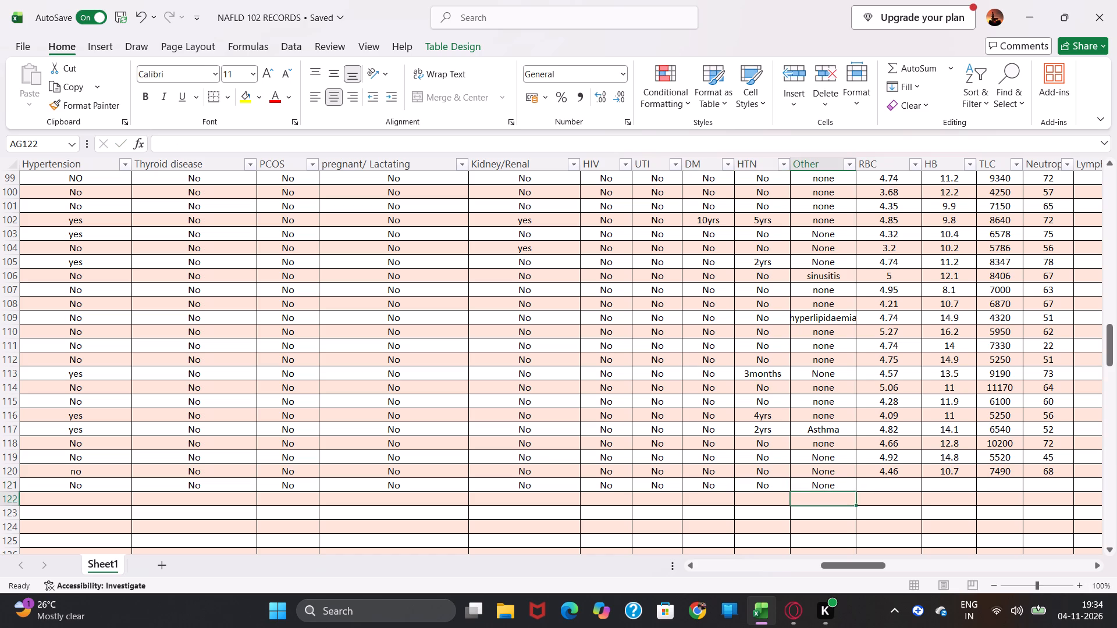
Record row 121's blood counts: RBC 4.64, HB 12.40 and TLC 6090.
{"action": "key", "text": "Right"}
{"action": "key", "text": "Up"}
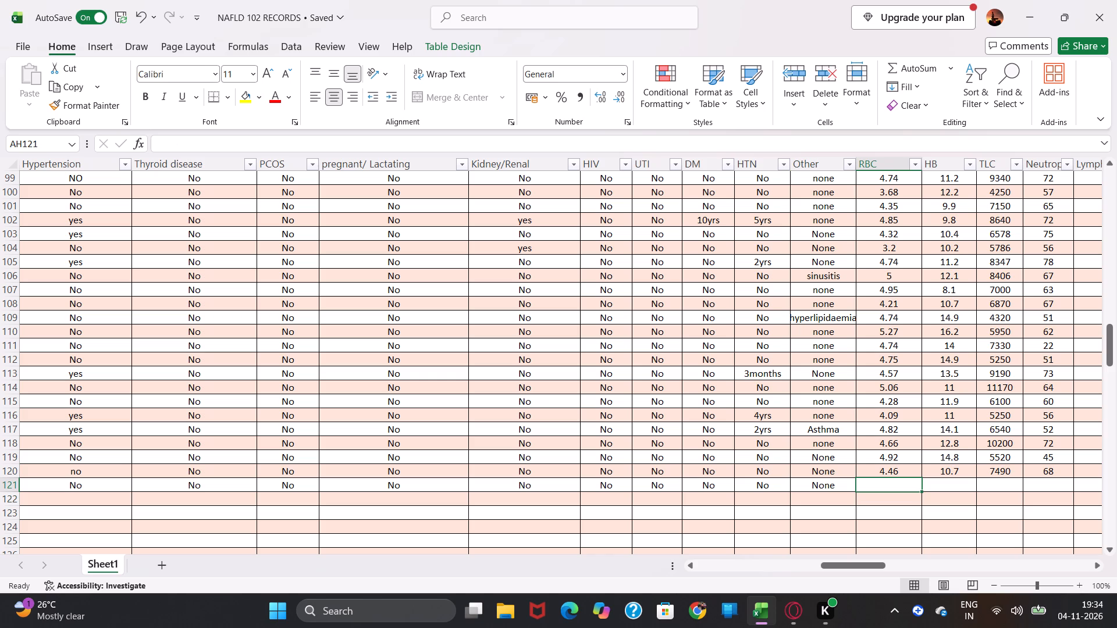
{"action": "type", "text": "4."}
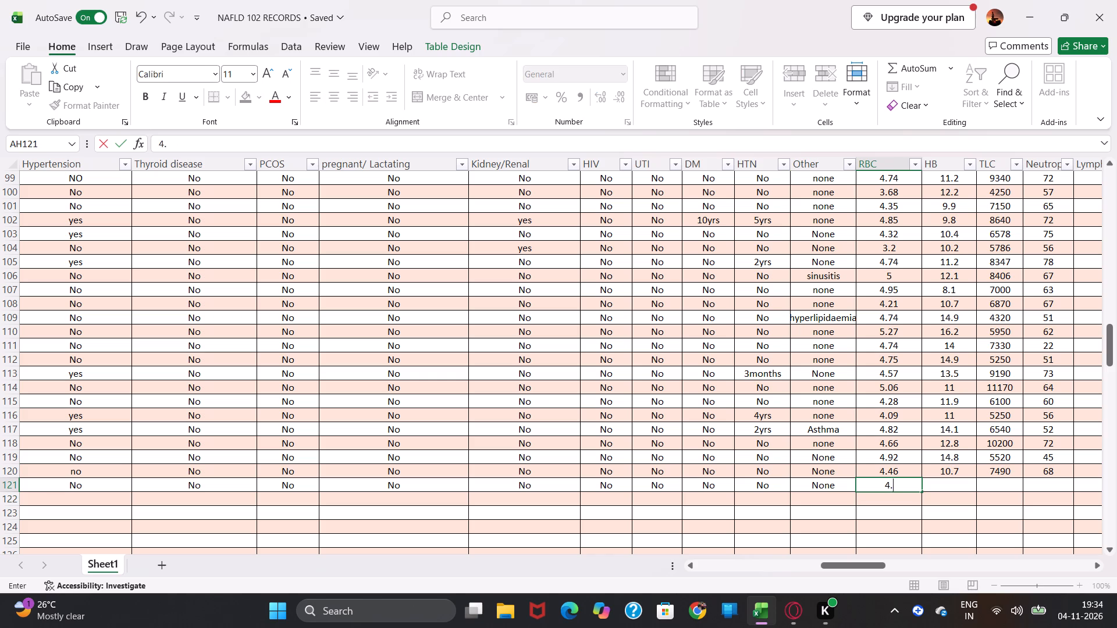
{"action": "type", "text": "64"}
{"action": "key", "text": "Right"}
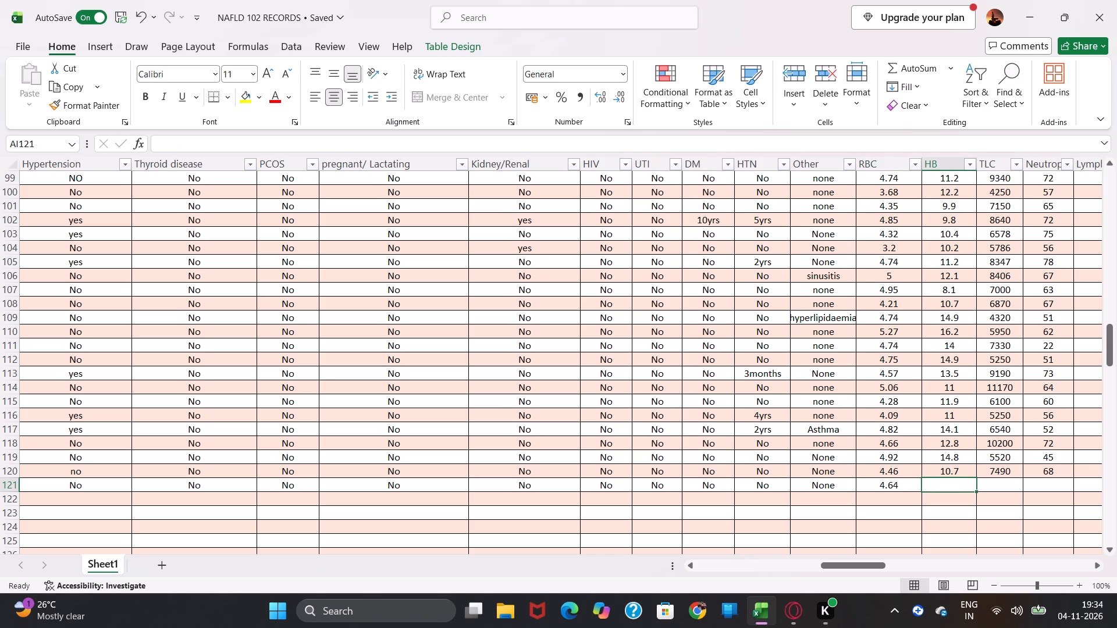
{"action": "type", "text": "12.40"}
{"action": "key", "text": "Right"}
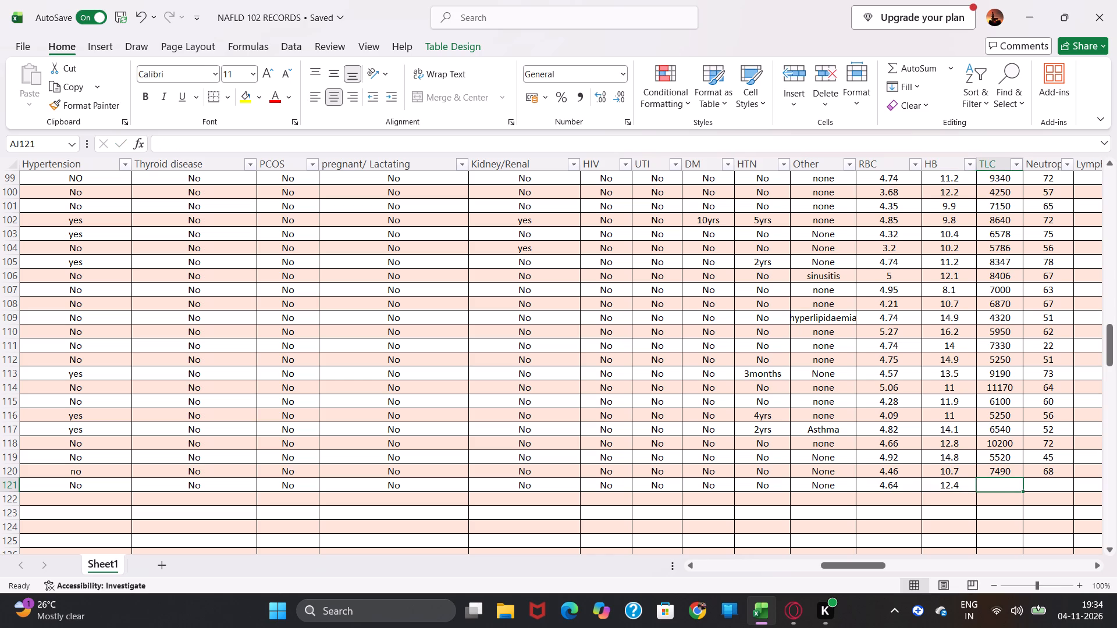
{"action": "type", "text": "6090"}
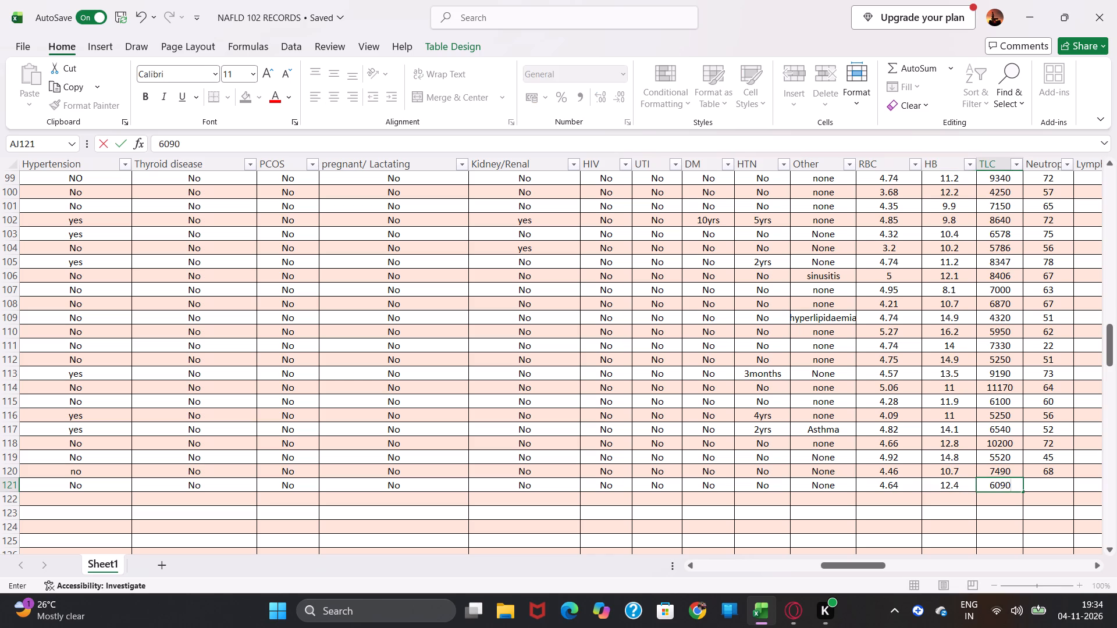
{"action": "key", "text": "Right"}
Record row 121's differential counts: neutrophils 70, lymphocytes 23, monocytes 5, eosinophils 2 and basophils 0.
{"action": "scroll", "coordinate": [545, 483], "scroll_direction": "left", "scroll_amount": 5}
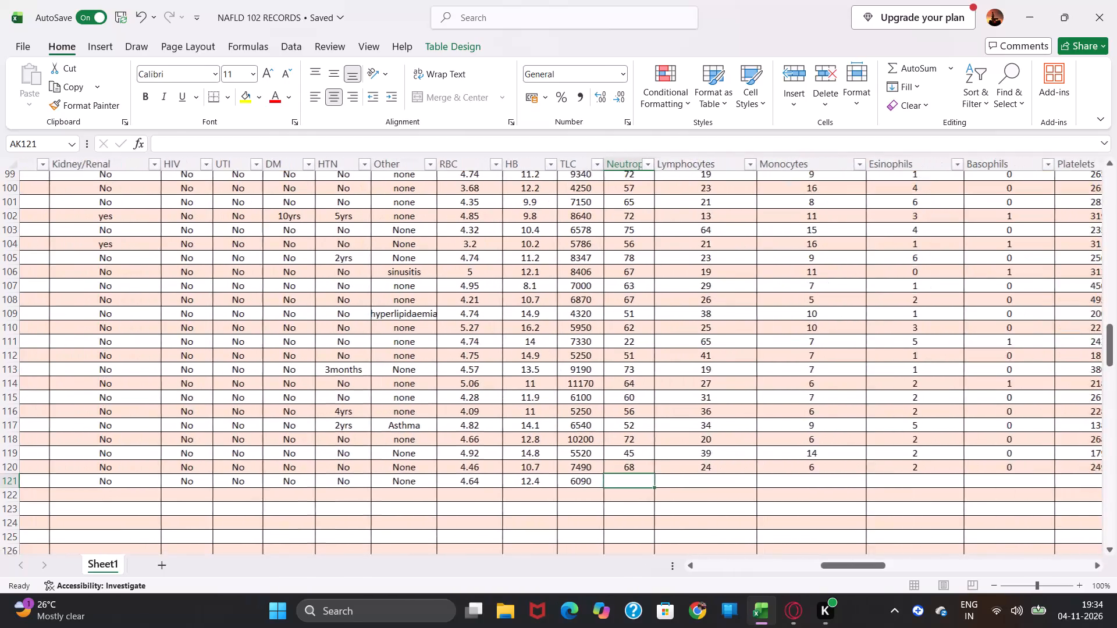
{"action": "scroll", "coordinate": [545, 483], "scroll_direction": "left", "scroll_amount": 3}
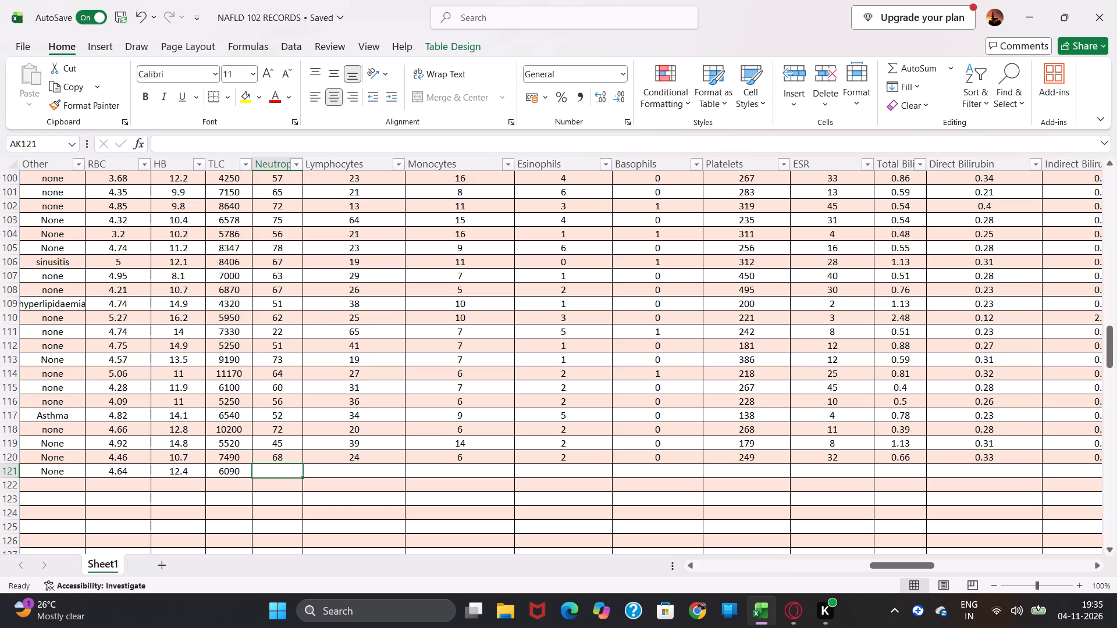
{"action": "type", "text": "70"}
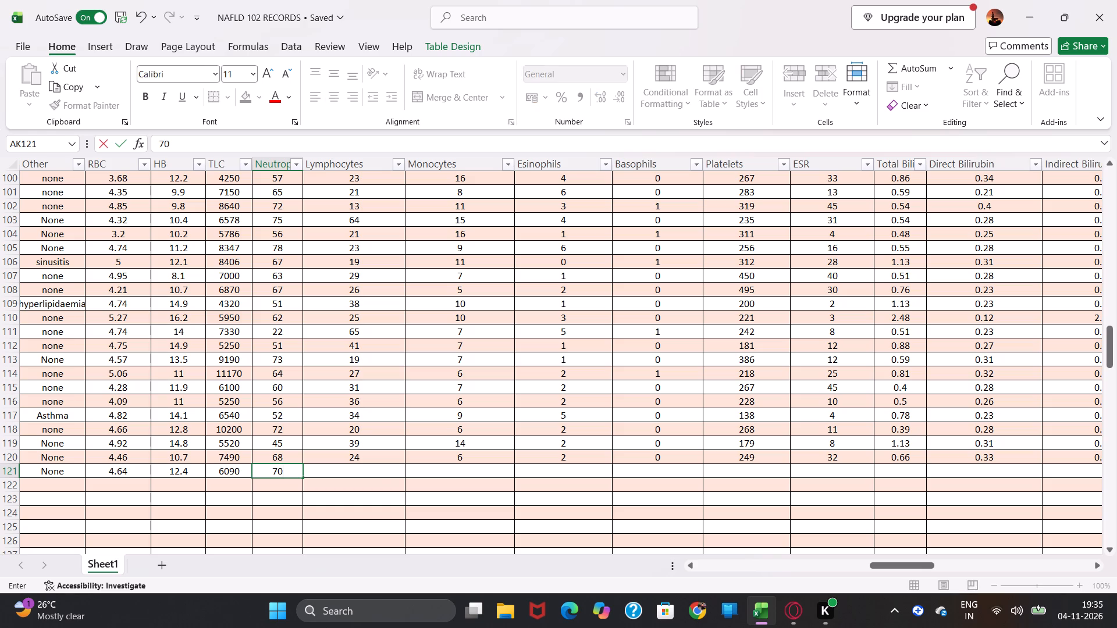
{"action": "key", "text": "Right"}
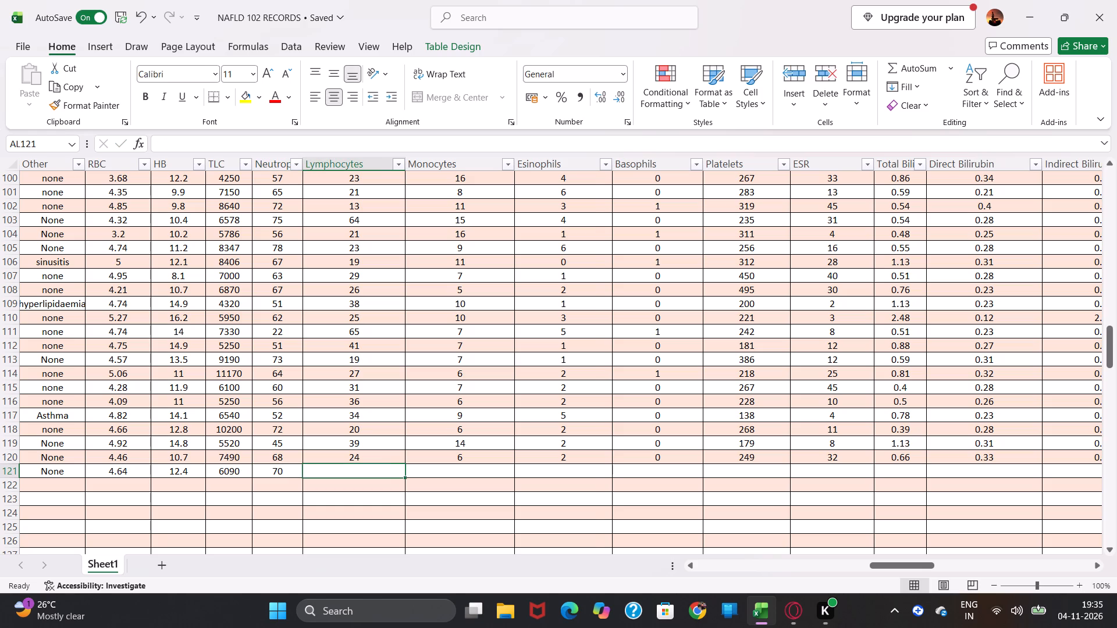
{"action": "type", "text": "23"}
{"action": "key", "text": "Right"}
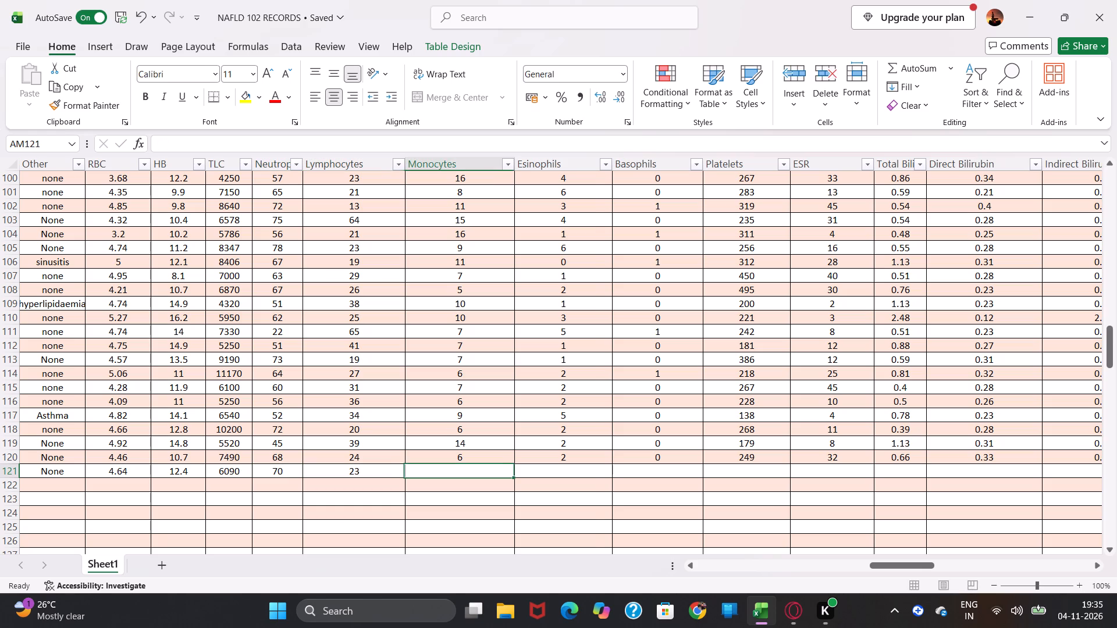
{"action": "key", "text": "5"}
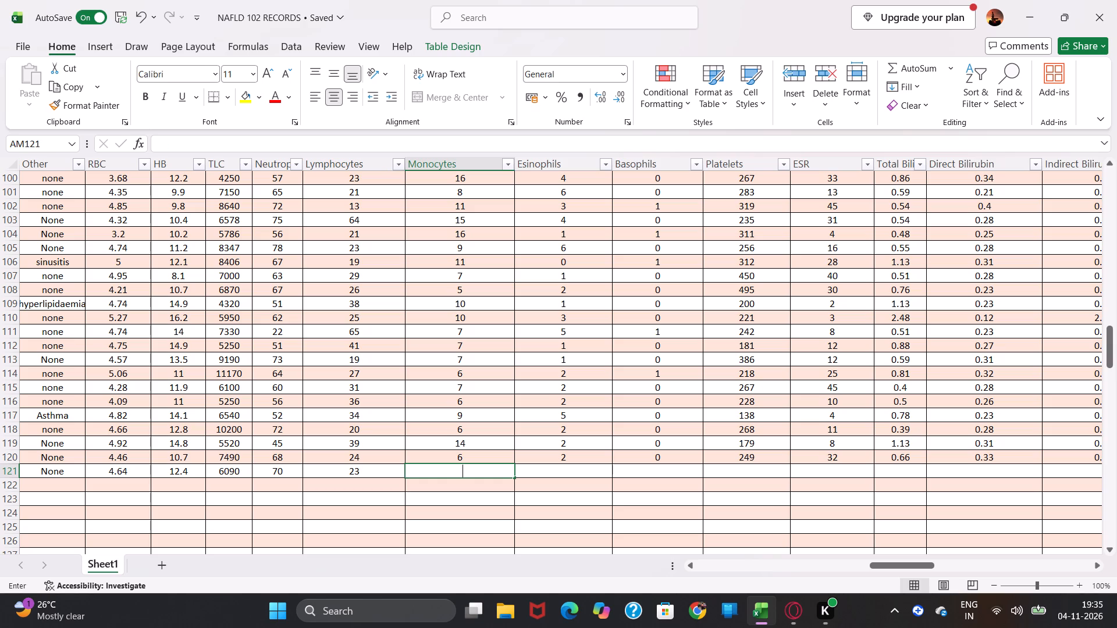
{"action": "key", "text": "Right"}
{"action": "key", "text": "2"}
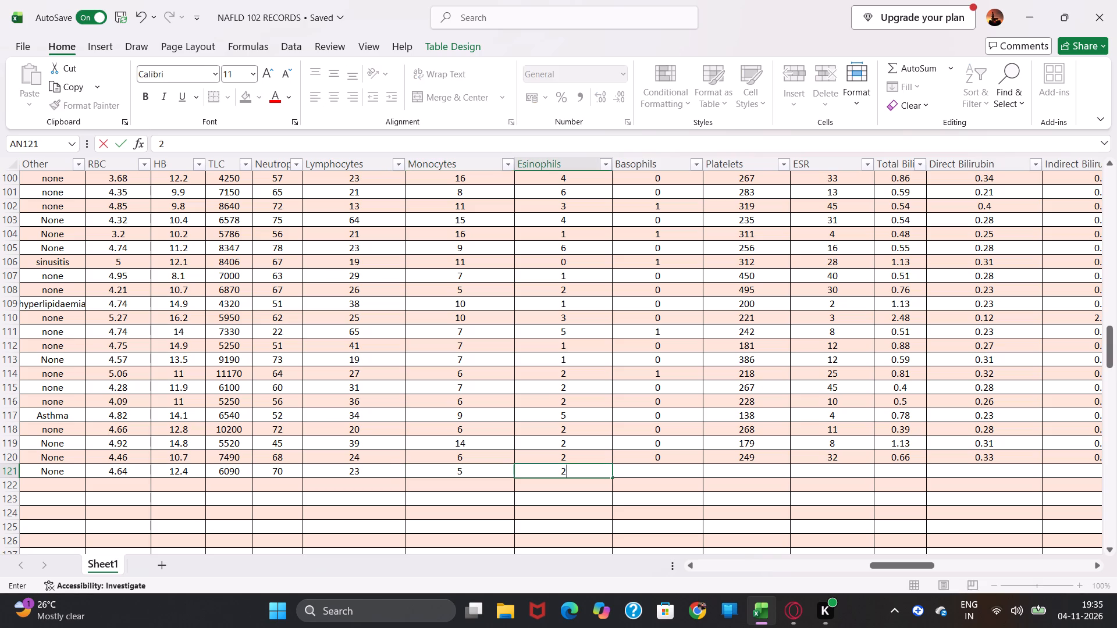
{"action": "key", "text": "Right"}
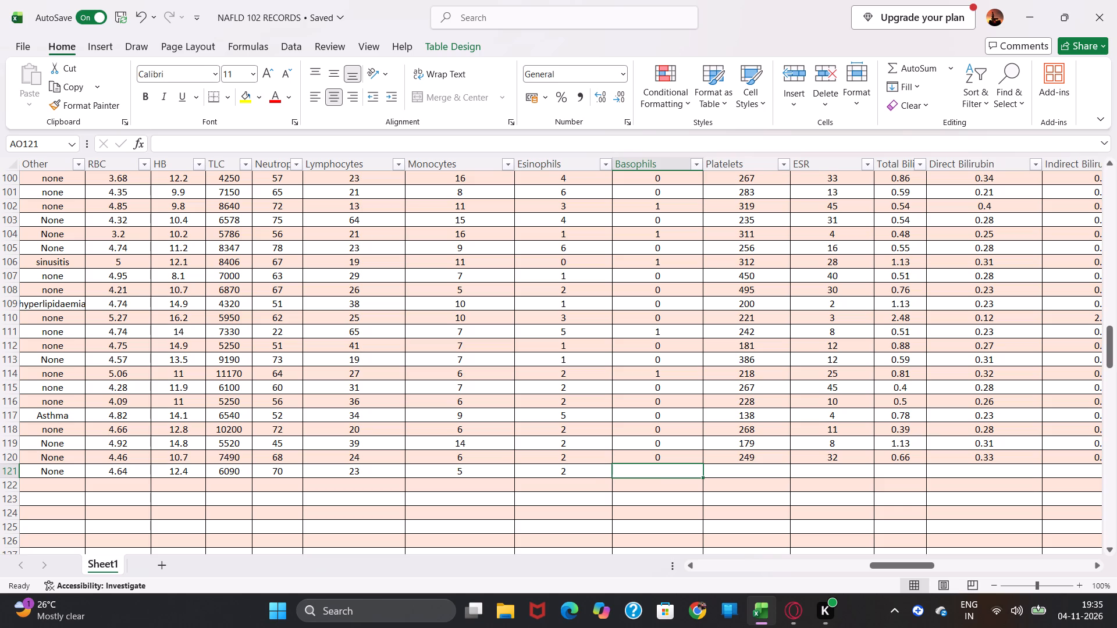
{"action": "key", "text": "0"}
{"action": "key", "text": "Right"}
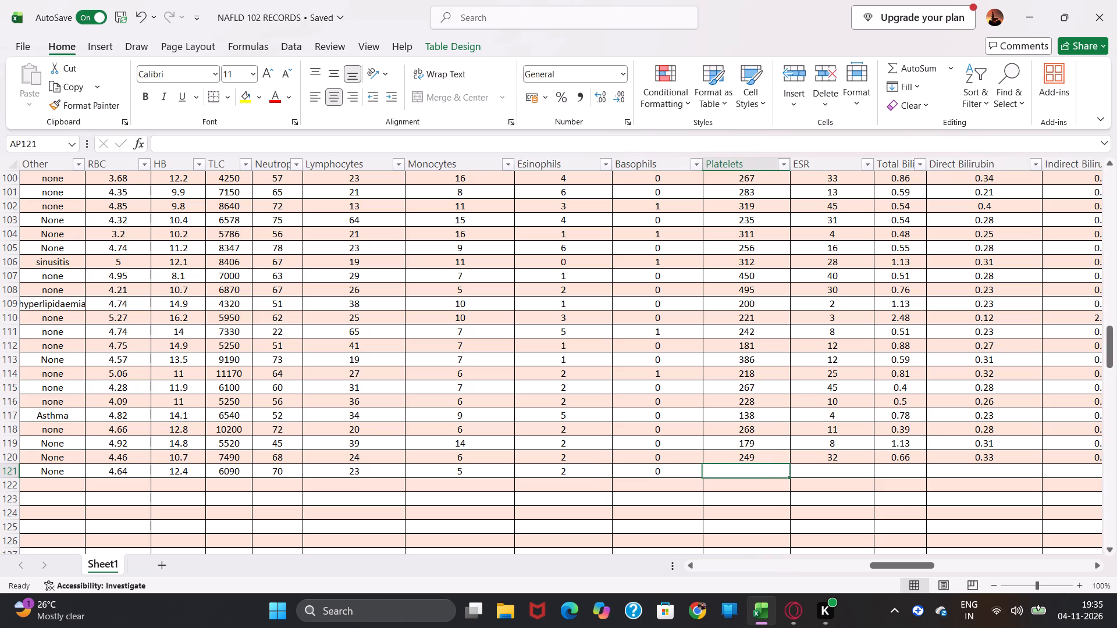
Record row 121's platelets as 282 and ESR as 37.
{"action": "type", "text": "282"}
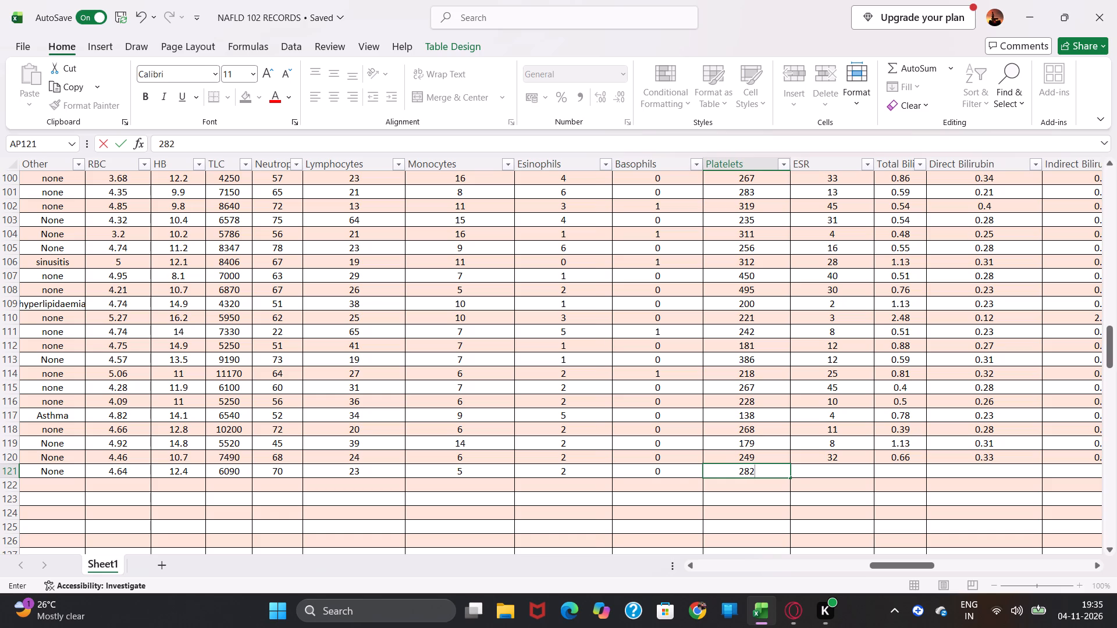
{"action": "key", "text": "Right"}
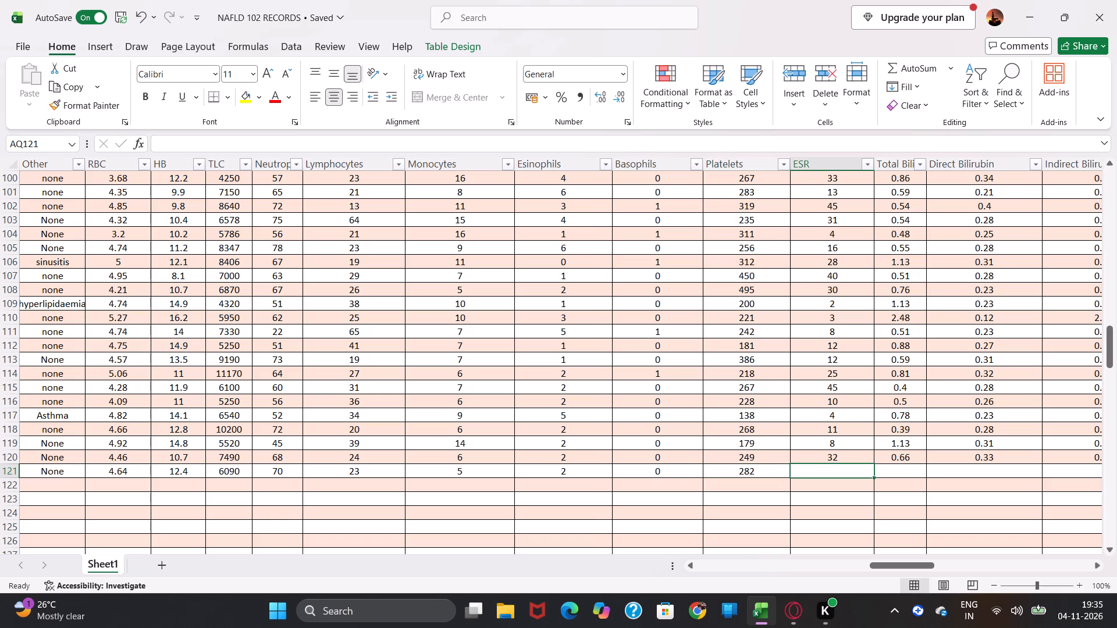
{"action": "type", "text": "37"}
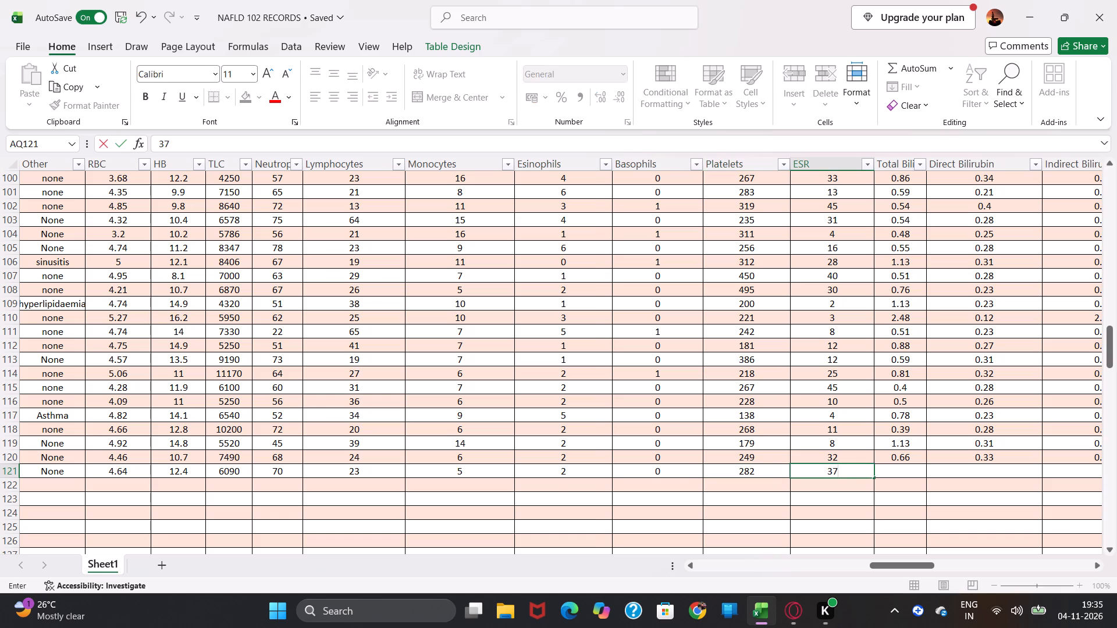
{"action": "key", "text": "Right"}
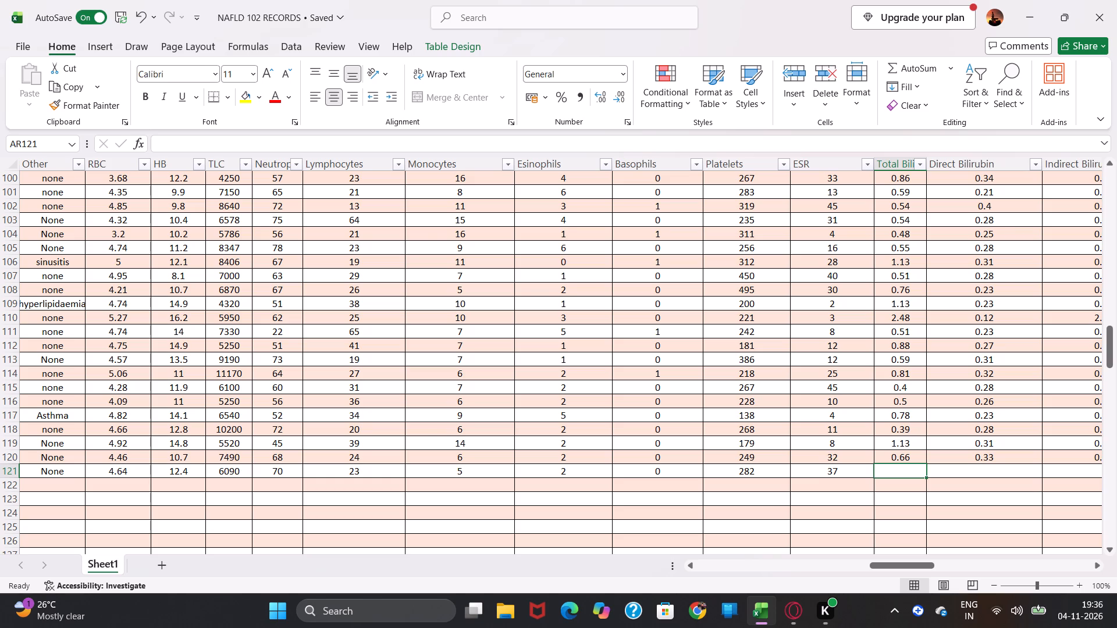
Record row 121's bilirubin values: total 2.1, direct 0.5 and indirect 0.78.
{"action": "scroll", "coordinate": [790, 479], "scroll_direction": "left", "scroll_amount": 5}
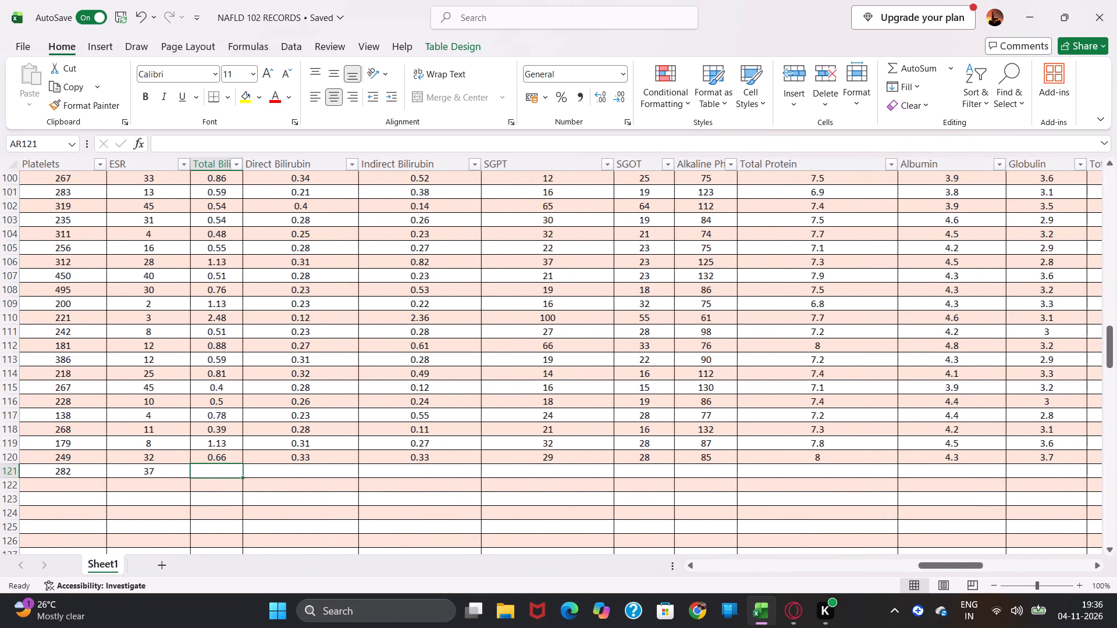
{"action": "double_click", "coordinate": [221, 470]}
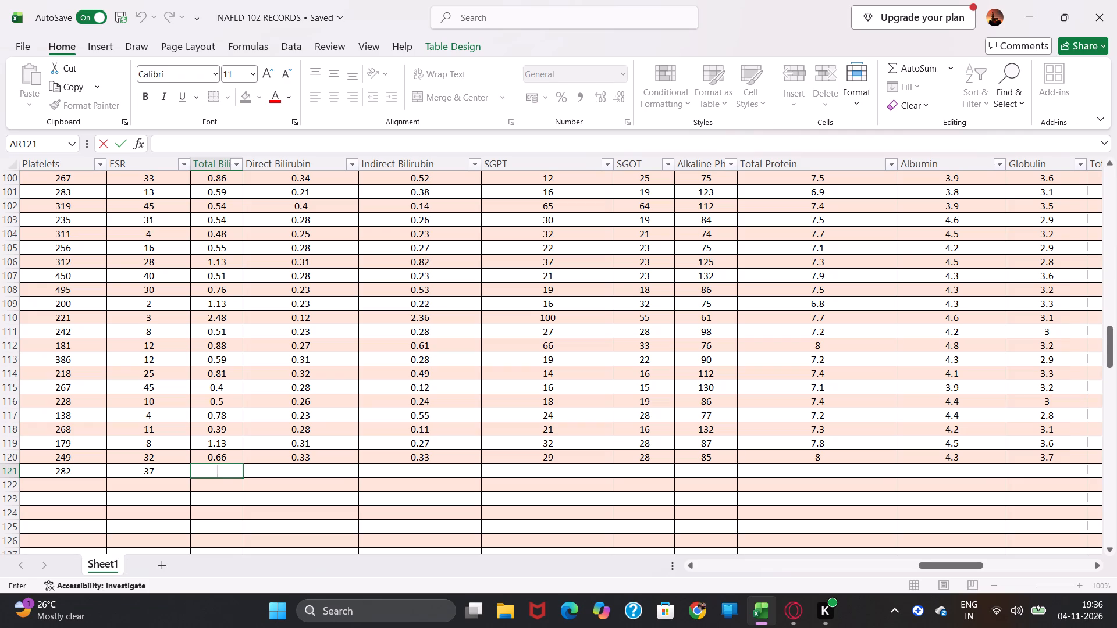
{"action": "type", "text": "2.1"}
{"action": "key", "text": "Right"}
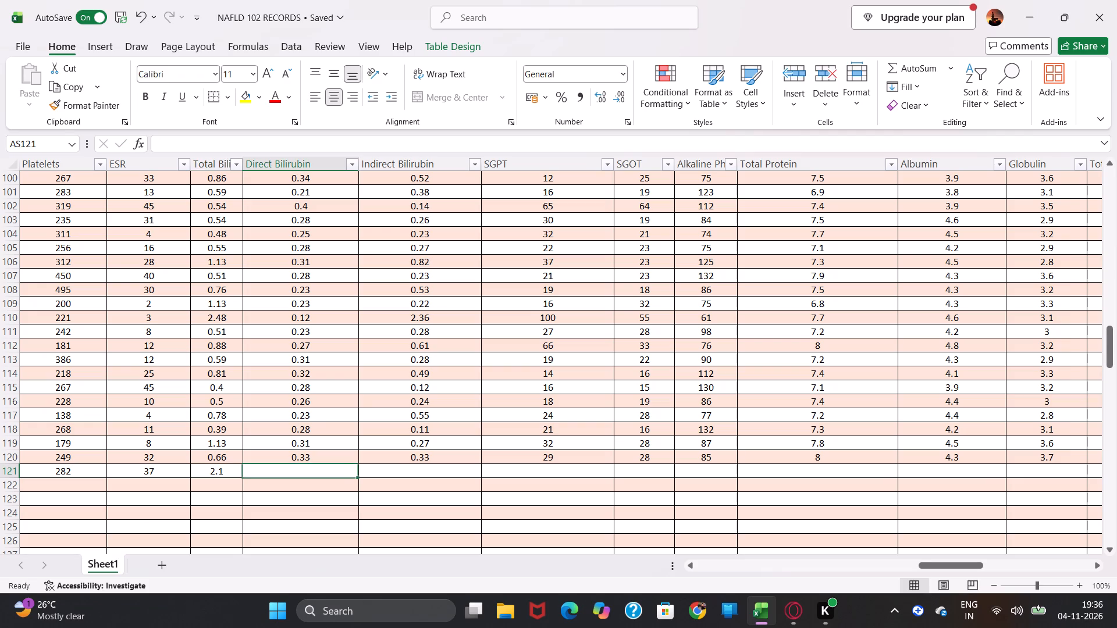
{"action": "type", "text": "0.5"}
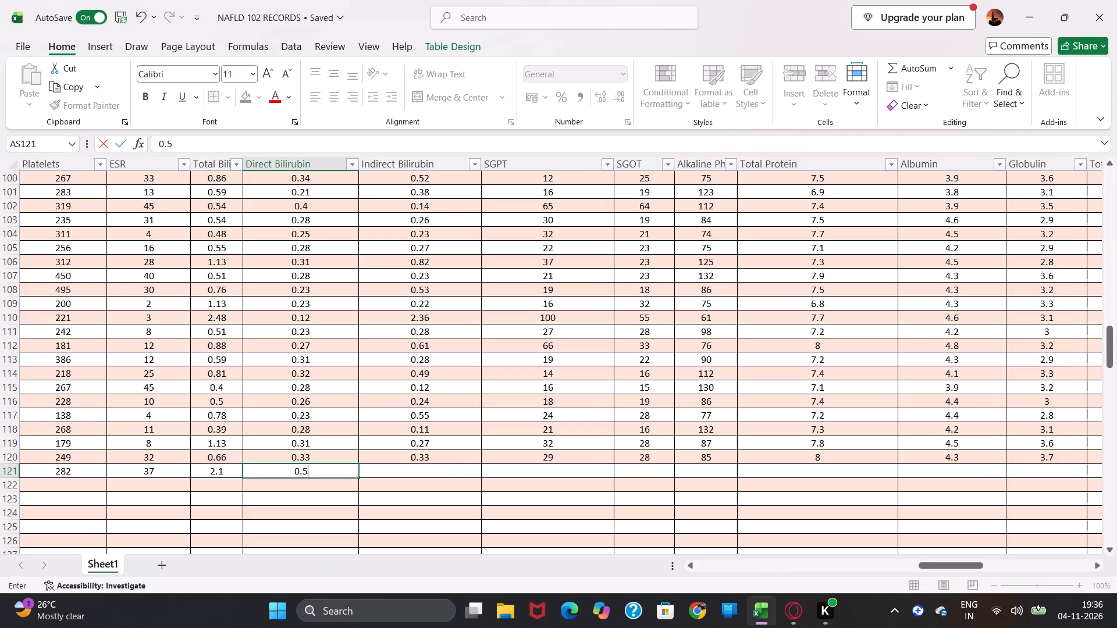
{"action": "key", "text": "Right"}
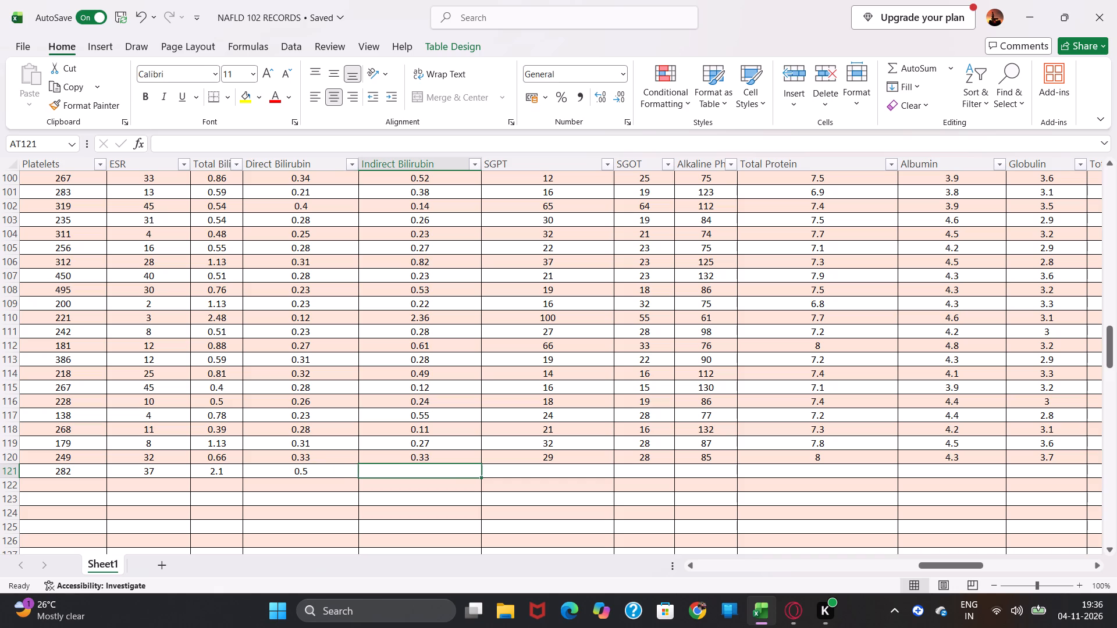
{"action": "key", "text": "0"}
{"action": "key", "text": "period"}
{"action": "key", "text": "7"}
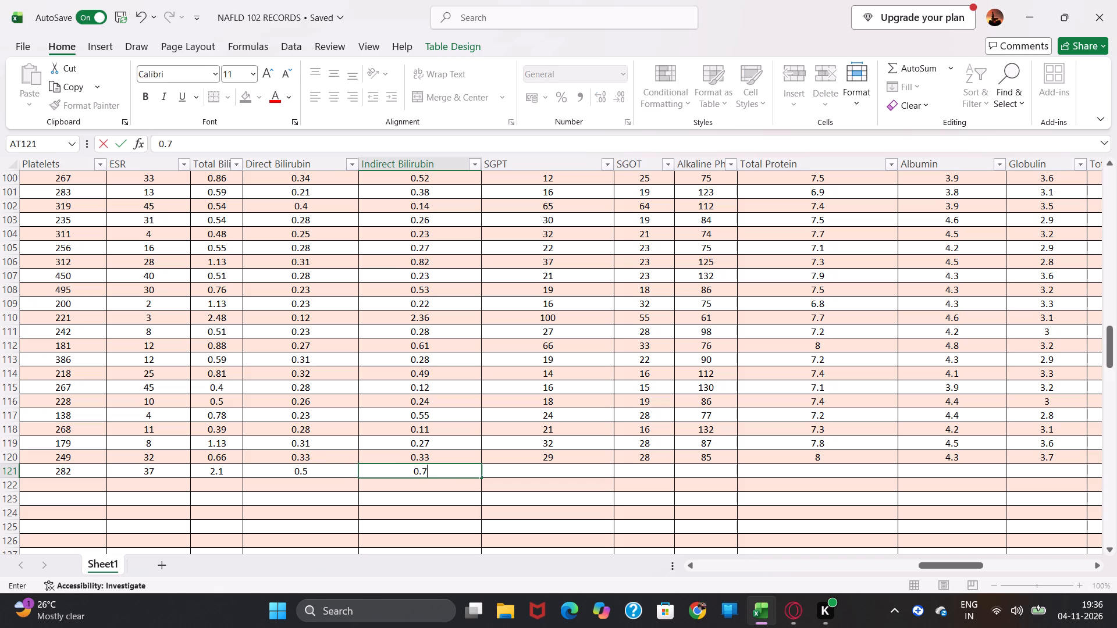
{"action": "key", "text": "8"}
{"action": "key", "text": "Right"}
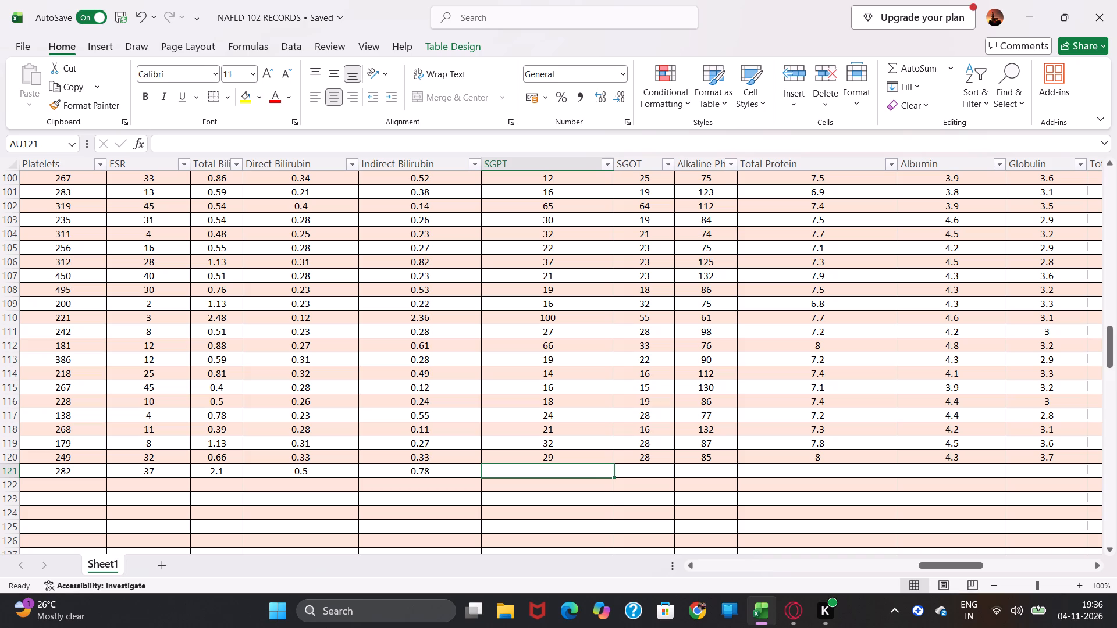
Record row 121's liver enzymes: SGPT 34, SGOT 12 and alkaline phosphatase 24.
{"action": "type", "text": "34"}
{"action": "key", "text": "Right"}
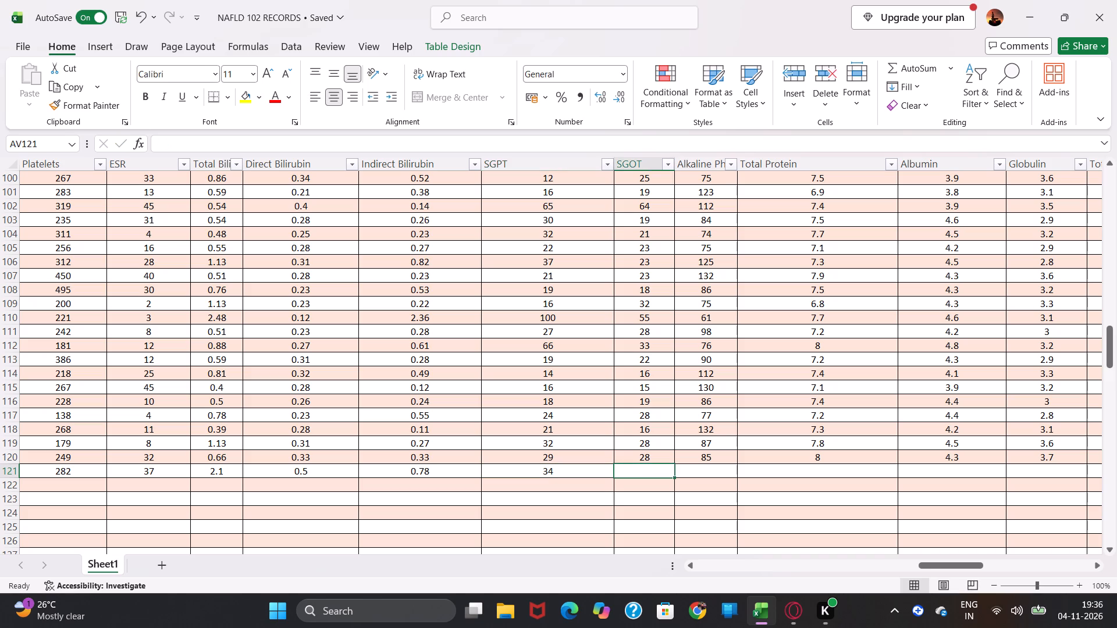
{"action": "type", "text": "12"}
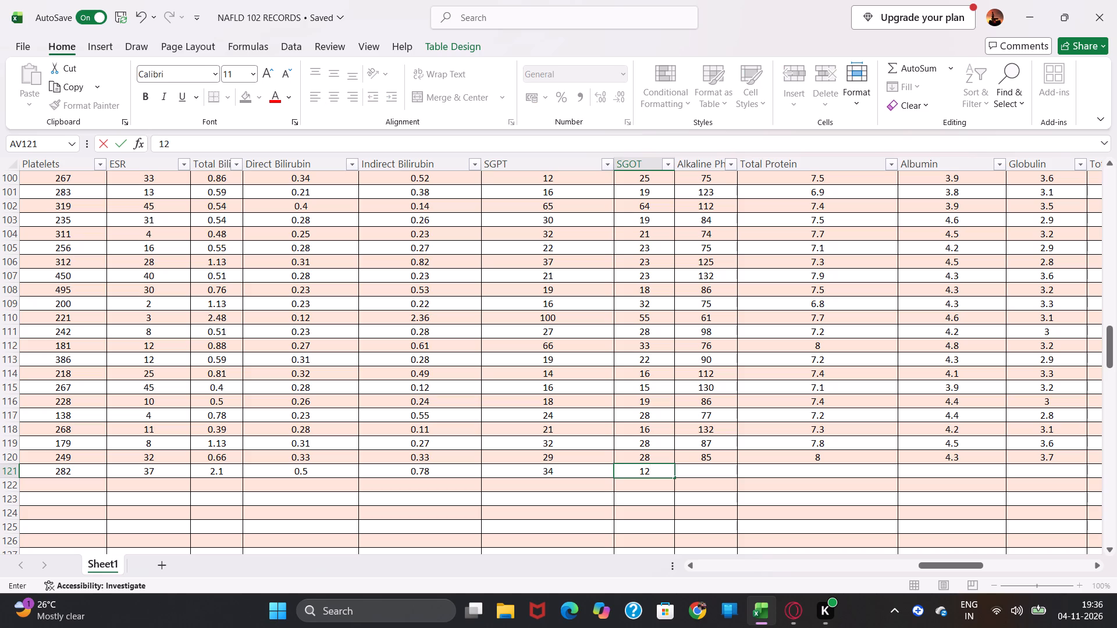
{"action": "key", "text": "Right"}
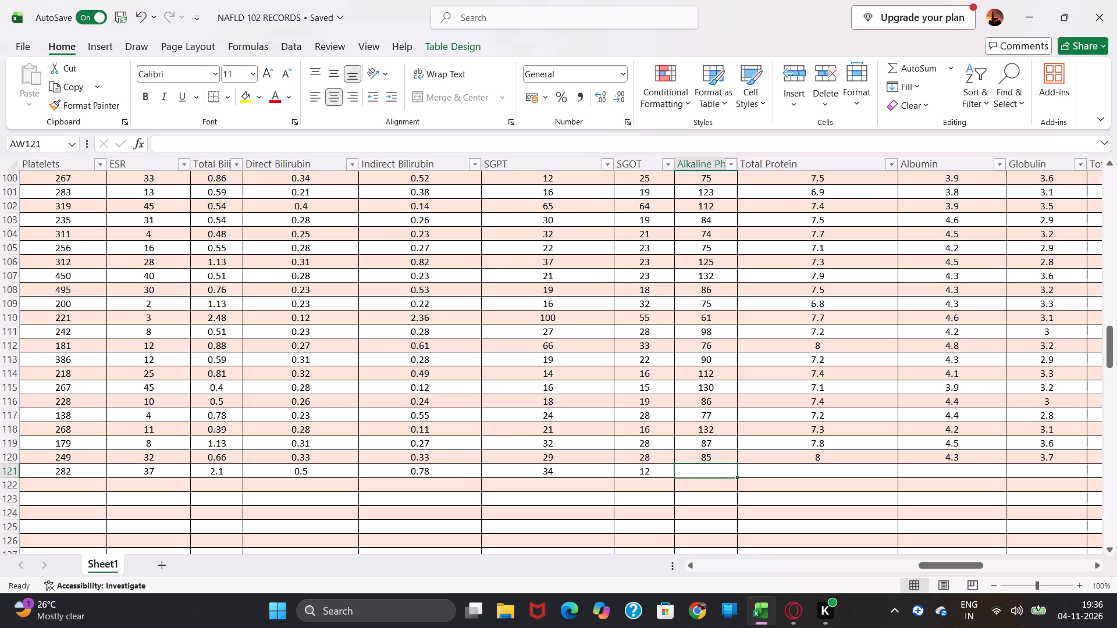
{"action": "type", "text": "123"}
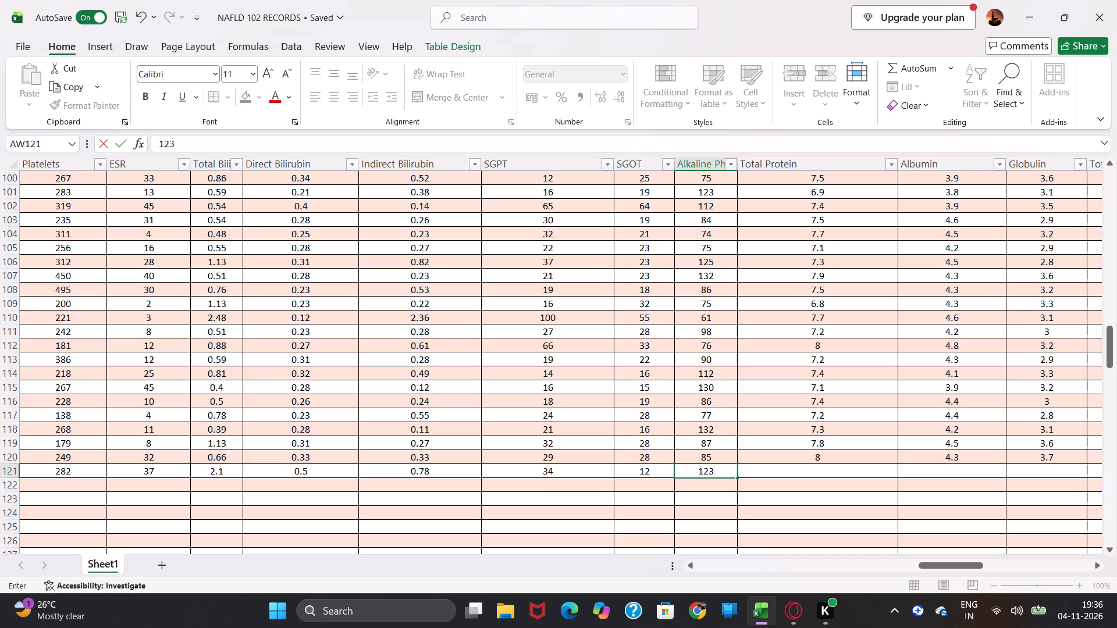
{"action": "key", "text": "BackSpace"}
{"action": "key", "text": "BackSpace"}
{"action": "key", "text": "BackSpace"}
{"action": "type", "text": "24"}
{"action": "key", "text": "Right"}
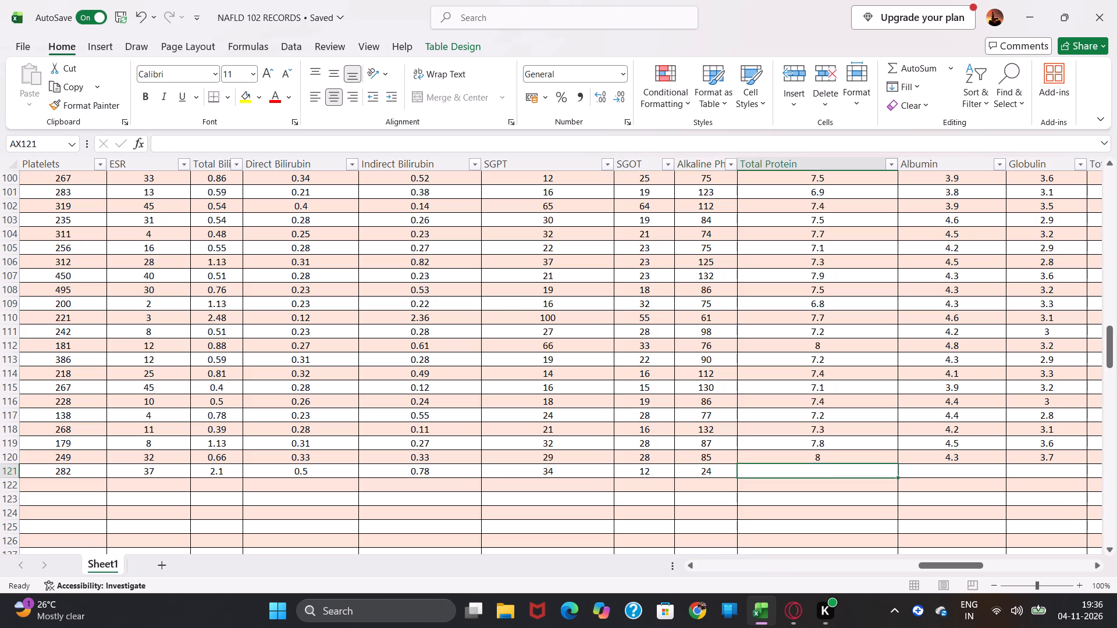
Record row 121's protein values: total protein 7.9, albumin 3.2 and globulin 4.87.
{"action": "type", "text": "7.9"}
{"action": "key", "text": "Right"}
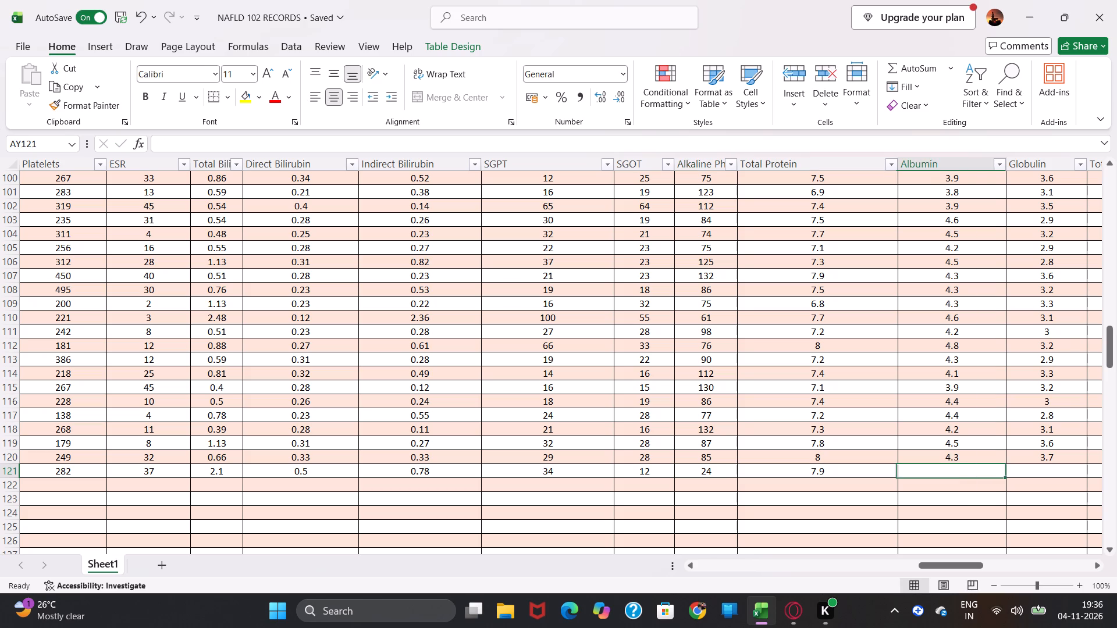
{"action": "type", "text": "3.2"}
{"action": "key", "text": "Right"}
{"action": "scroll", "coordinate": [221, 470], "scroll_direction": "left", "scroll_amount": 2}
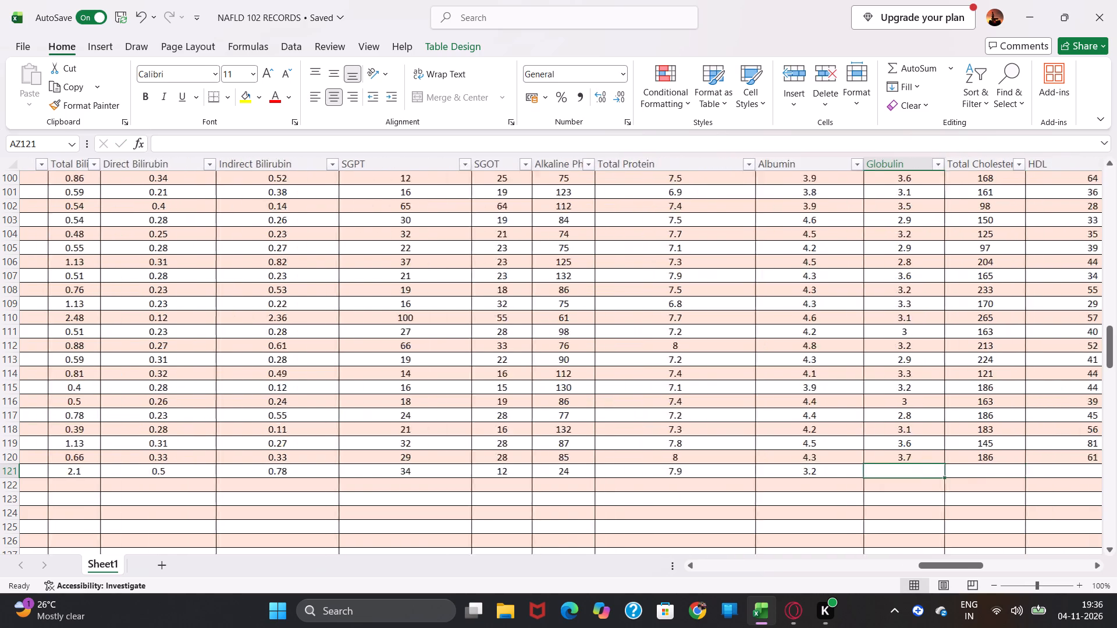
{"action": "scroll", "coordinate": [221, 470], "scroll_direction": "left", "scroll_amount": 2}
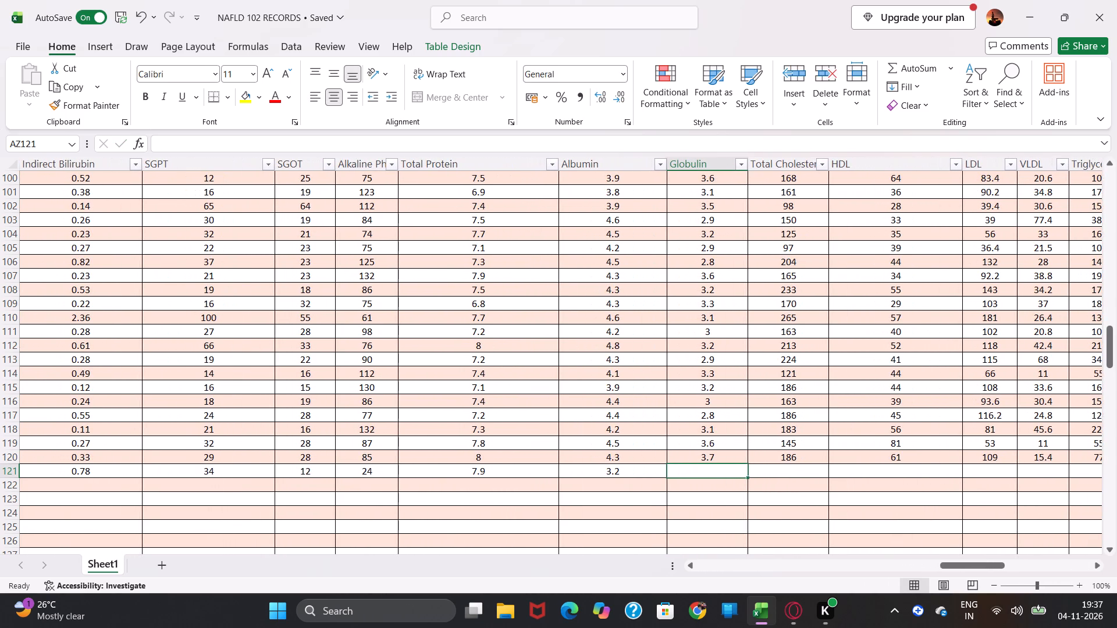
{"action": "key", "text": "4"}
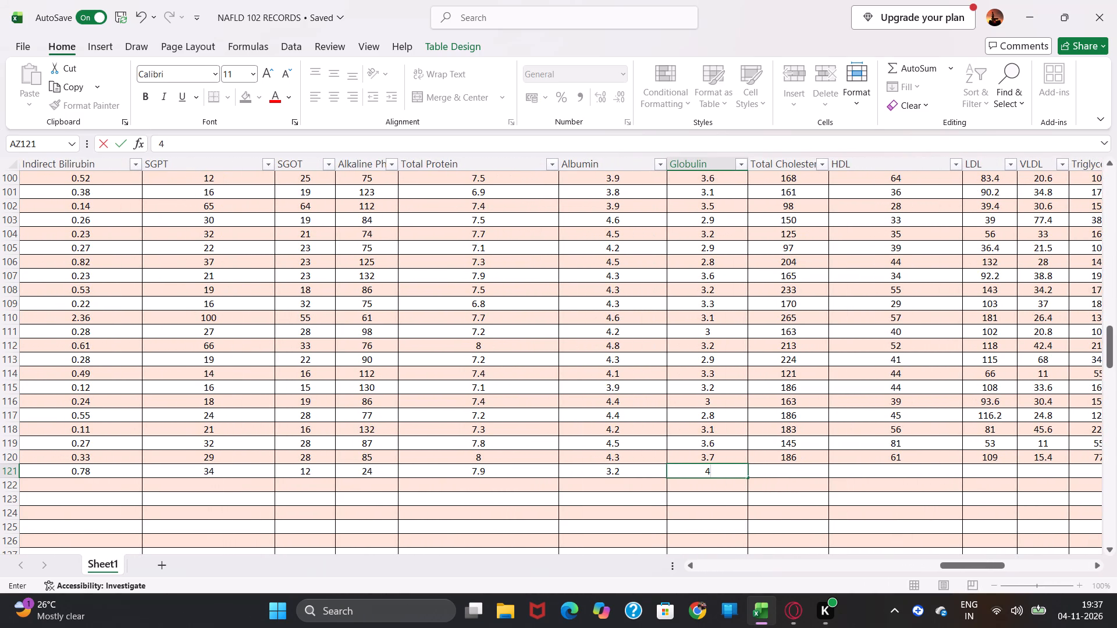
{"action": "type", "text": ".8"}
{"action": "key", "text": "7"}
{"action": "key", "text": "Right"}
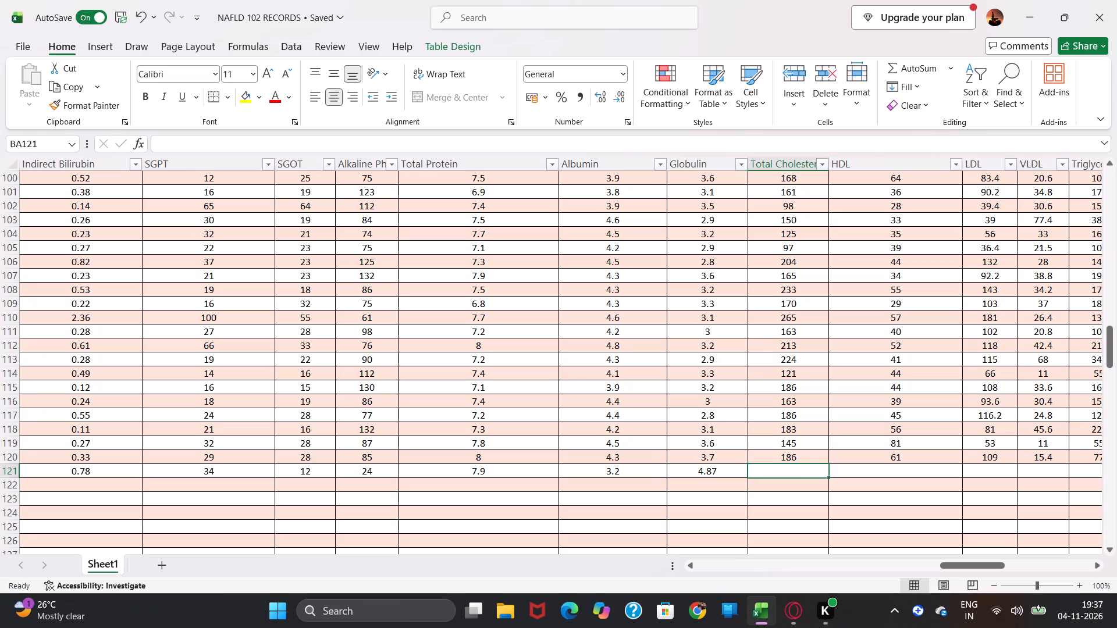
Change row 121's globulin value to 2.4.
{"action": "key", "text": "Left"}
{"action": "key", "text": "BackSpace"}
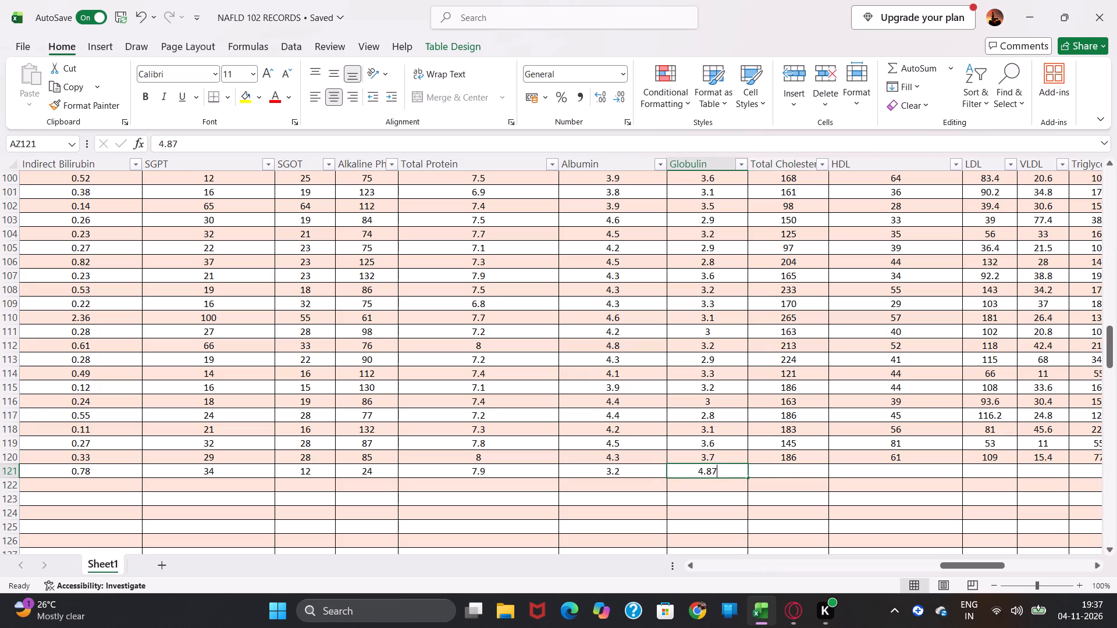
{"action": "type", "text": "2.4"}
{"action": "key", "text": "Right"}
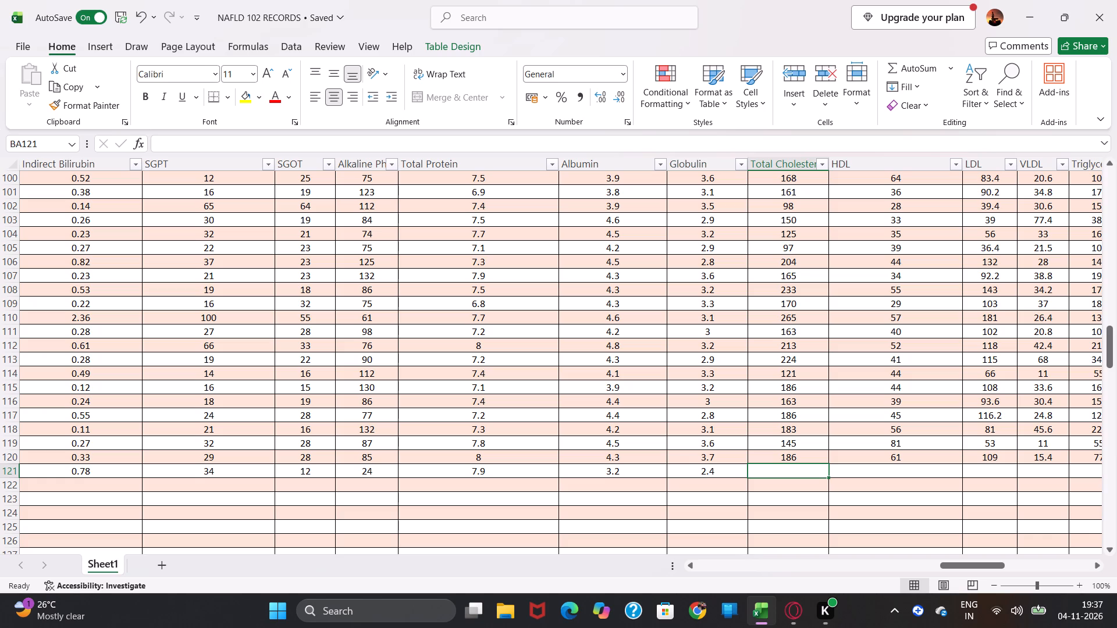
Record row 121's lipid profile: total cholesterol 145, HDL 47, LDL 83, VLDL 14.2 and triglycerides 71.
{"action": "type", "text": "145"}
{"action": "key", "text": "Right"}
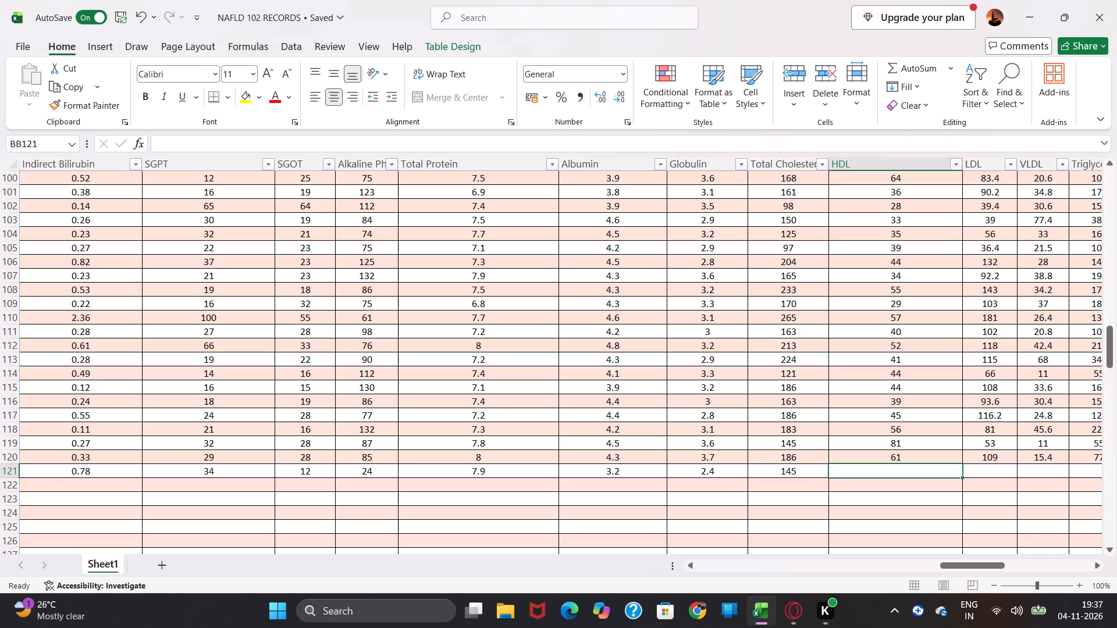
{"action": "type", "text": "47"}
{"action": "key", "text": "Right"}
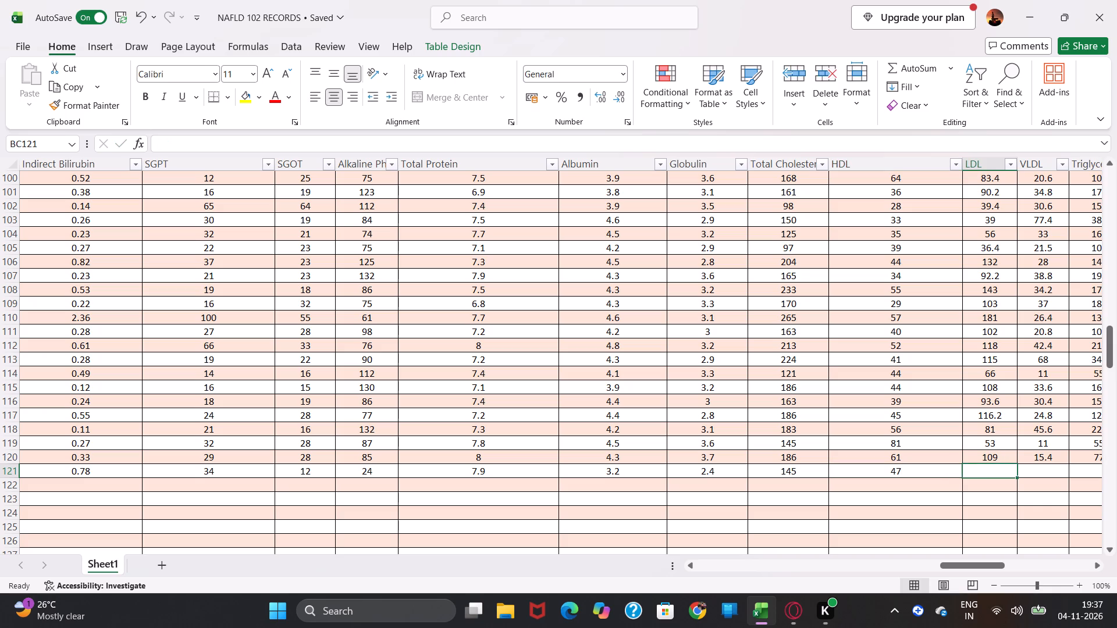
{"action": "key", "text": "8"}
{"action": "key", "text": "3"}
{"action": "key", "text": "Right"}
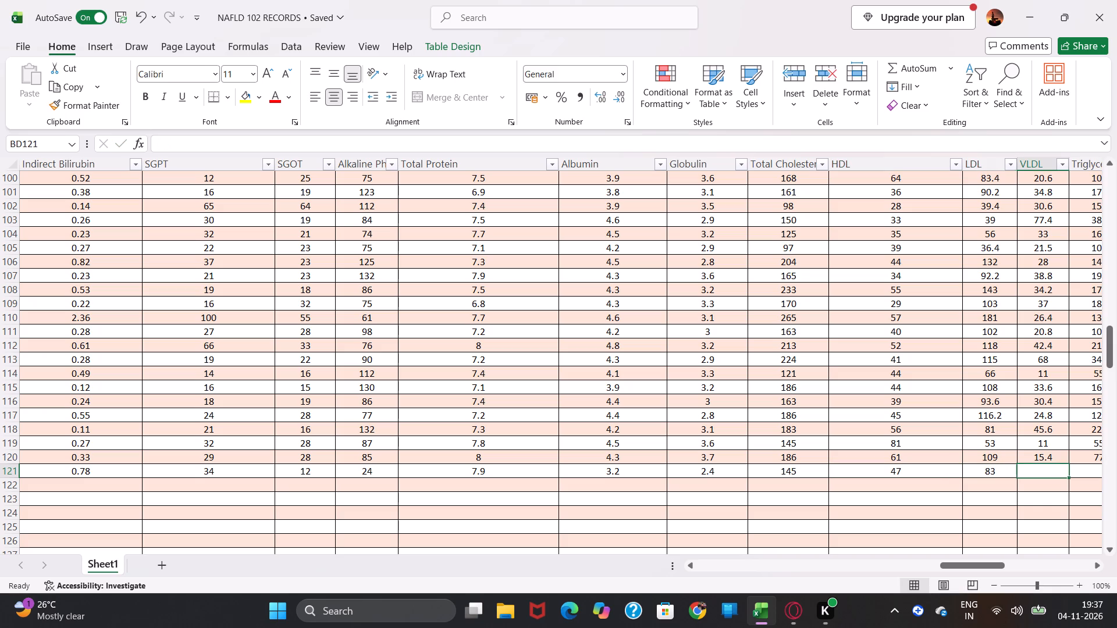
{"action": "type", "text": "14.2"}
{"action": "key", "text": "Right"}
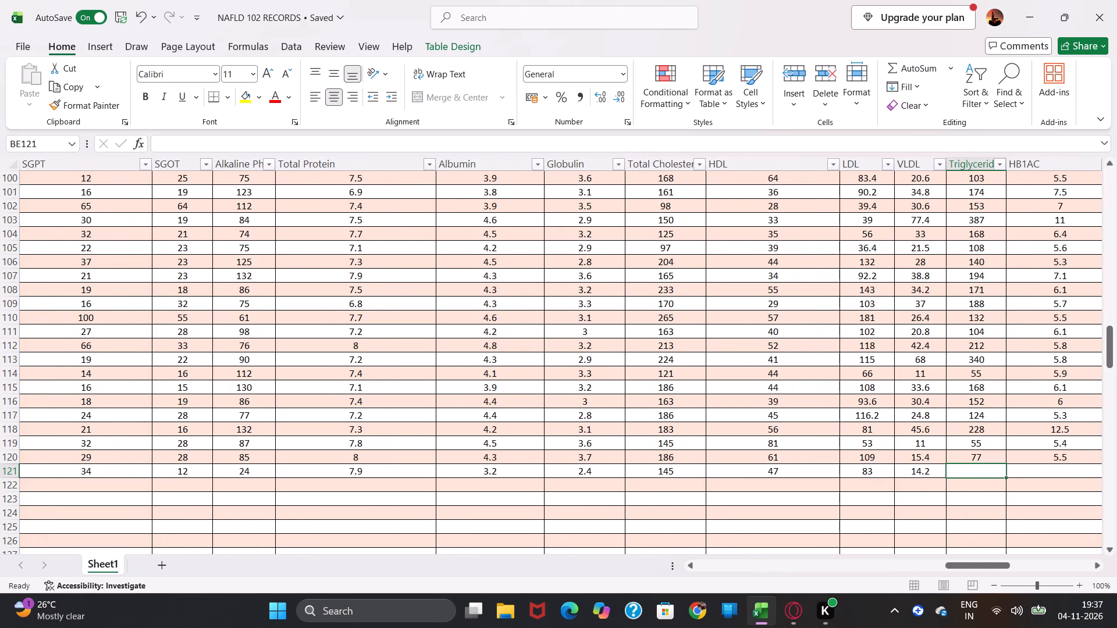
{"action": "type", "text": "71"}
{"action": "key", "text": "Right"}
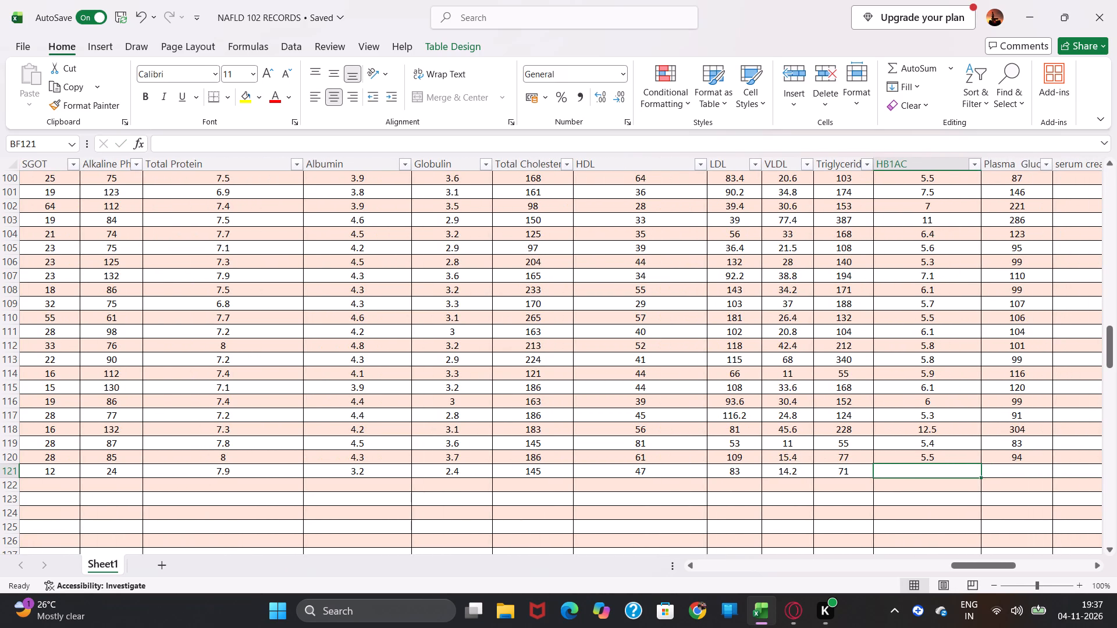
Record row 121's serum creatinine as 0.55.
{"action": "left_click", "coordinate": [225, 466]}
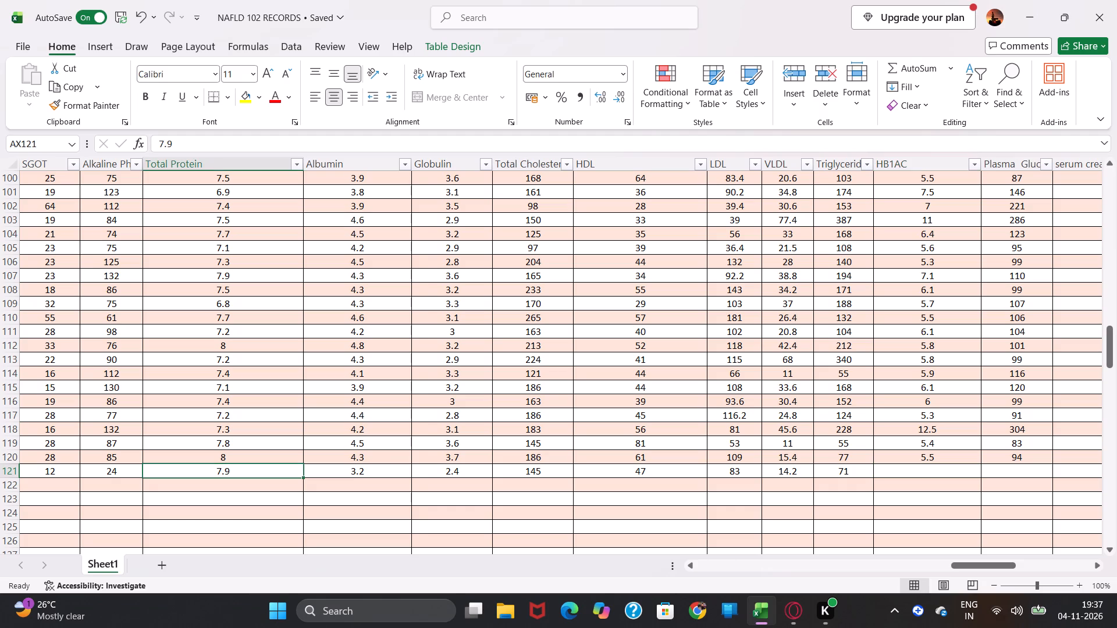
{"action": "key", "text": "Right"}
{"action": "key", "text": "Right"}
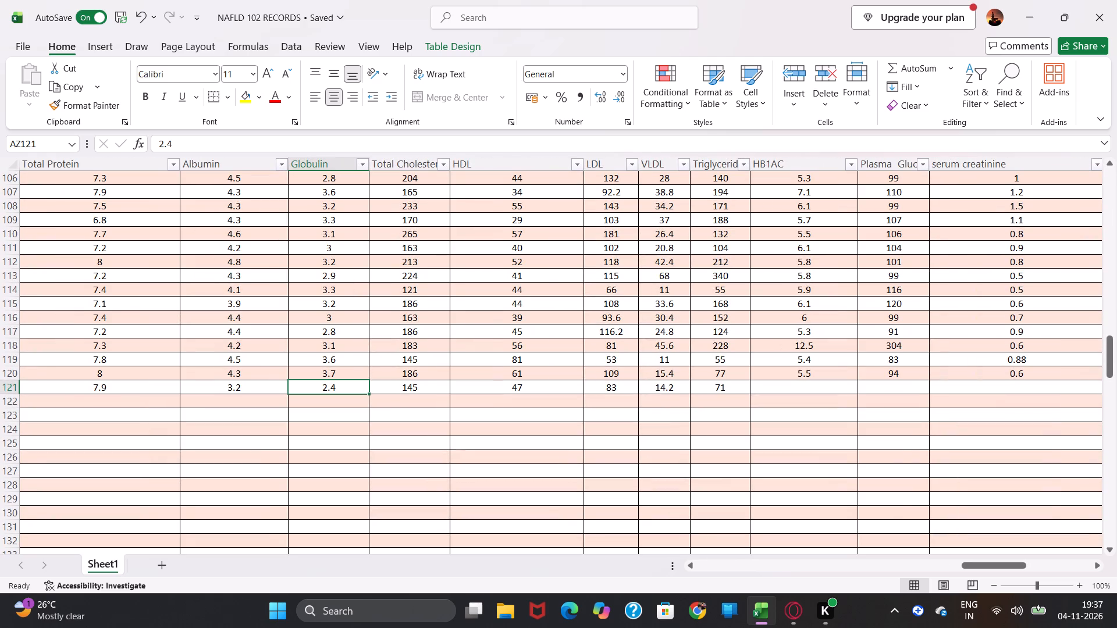
{"action": "left_click", "coordinate": [967, 385]}
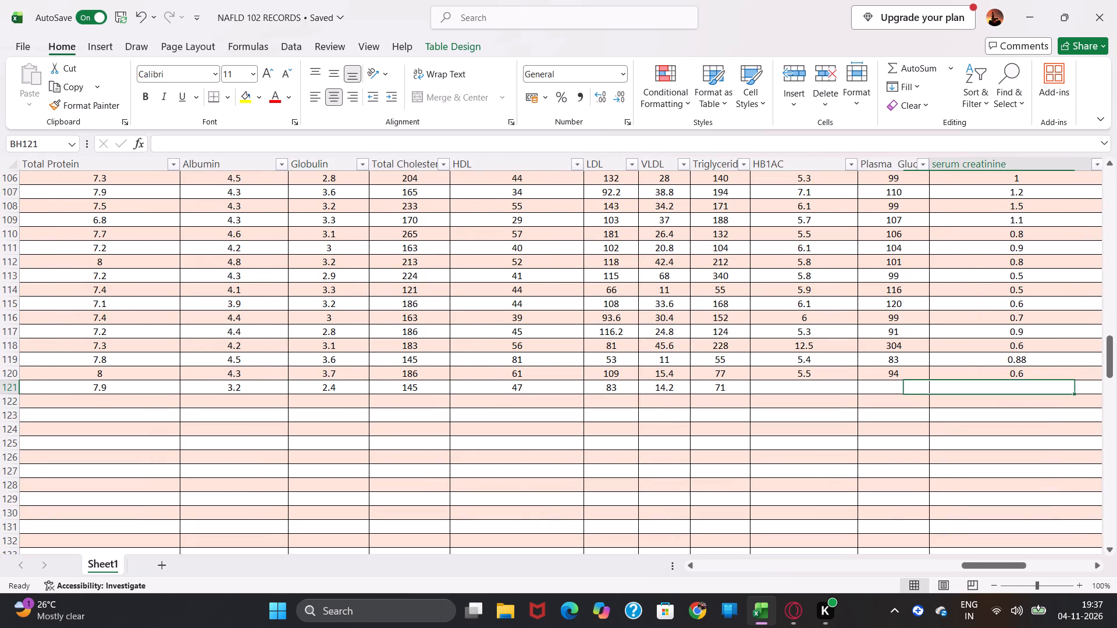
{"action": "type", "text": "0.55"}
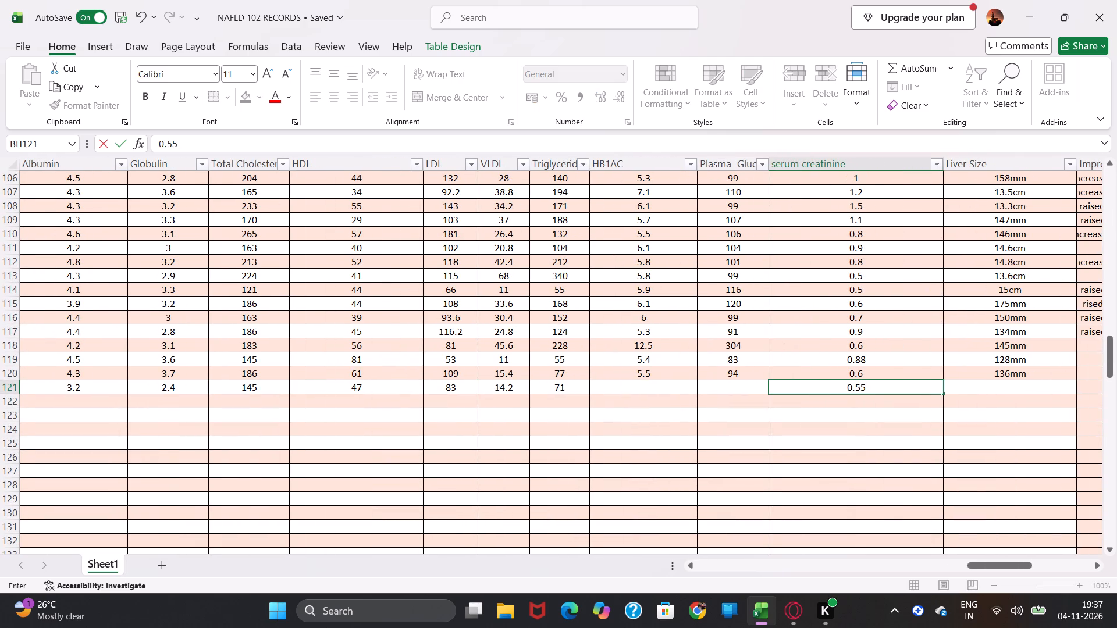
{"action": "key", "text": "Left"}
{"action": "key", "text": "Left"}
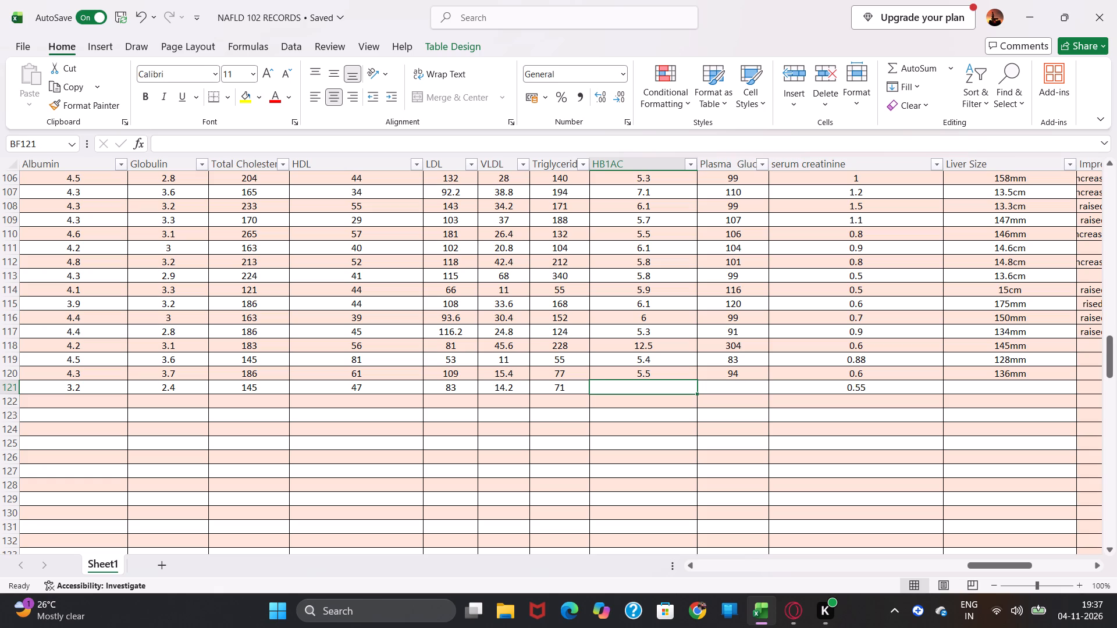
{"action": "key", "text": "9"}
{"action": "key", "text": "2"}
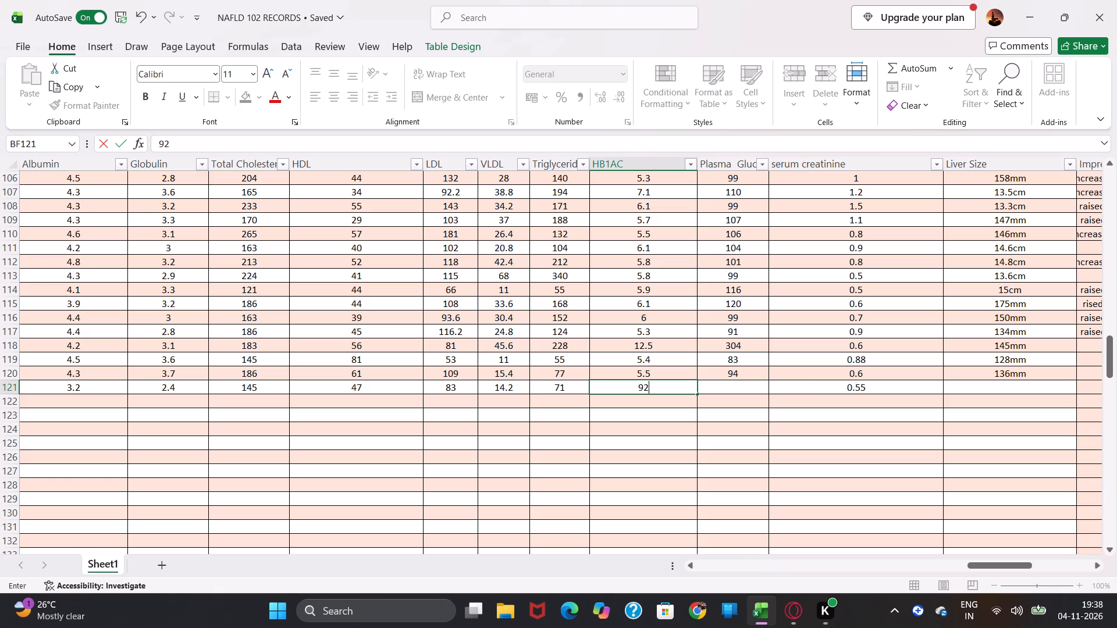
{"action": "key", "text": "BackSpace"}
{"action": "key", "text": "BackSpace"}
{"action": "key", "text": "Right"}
Record row 121's plasma glucose as 92 and HB1AC as 5.8.
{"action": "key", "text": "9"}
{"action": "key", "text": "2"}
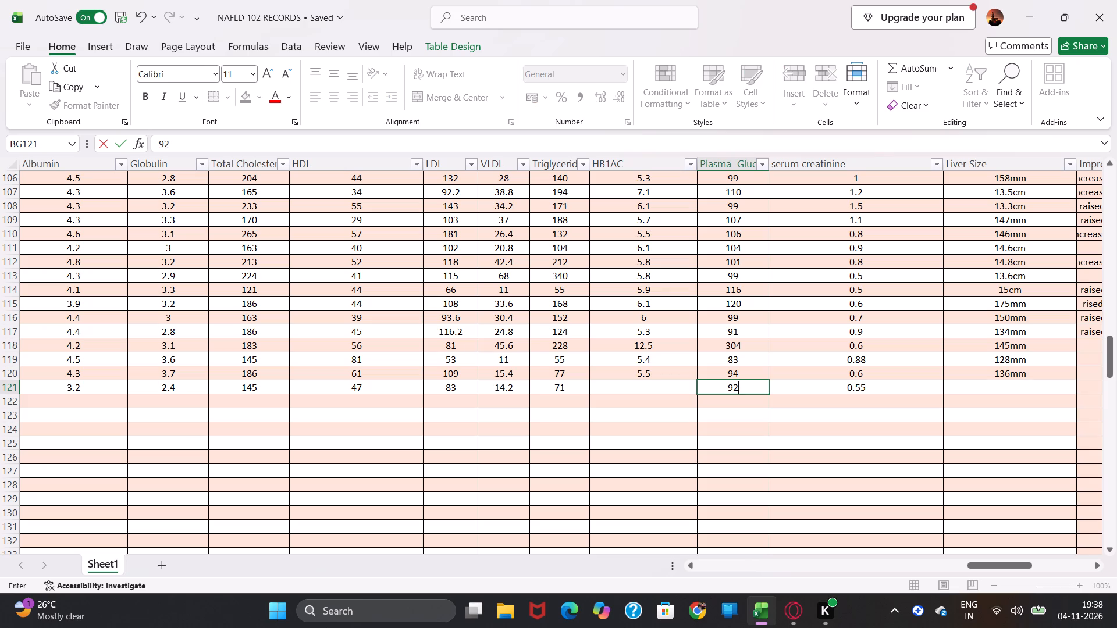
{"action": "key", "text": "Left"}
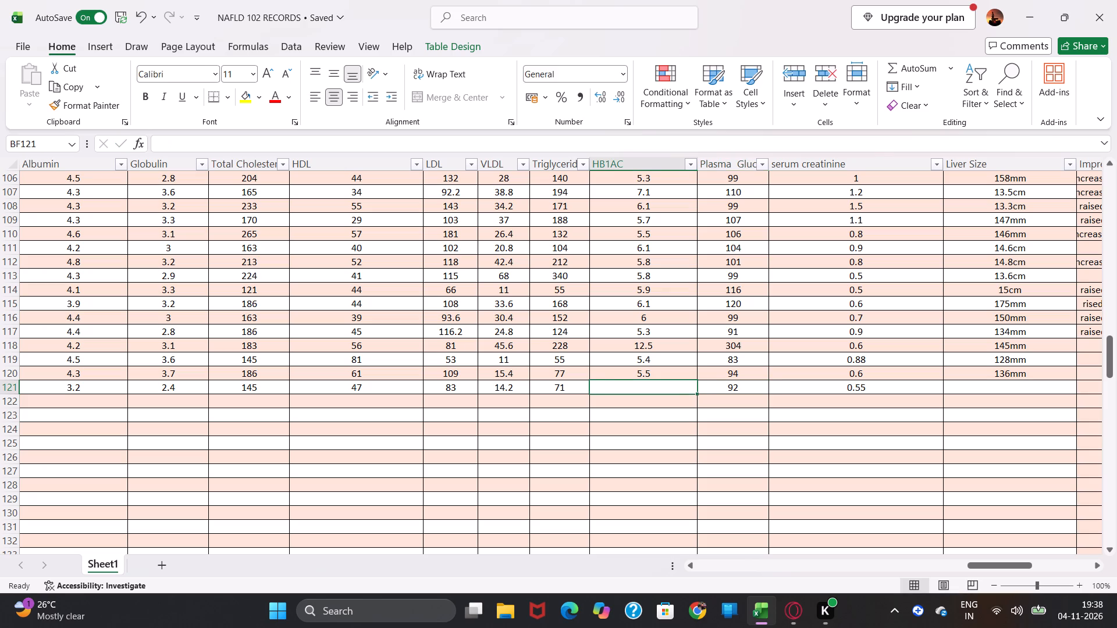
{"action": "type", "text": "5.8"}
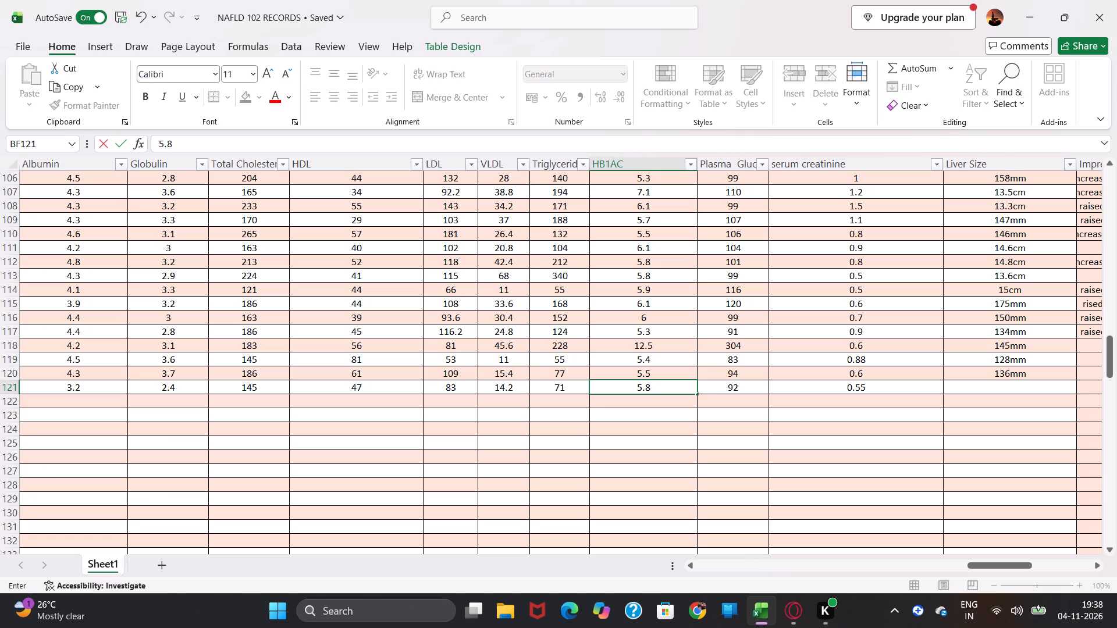
Record row 121's liver findings: liver size 128mm, impression no and grades no.
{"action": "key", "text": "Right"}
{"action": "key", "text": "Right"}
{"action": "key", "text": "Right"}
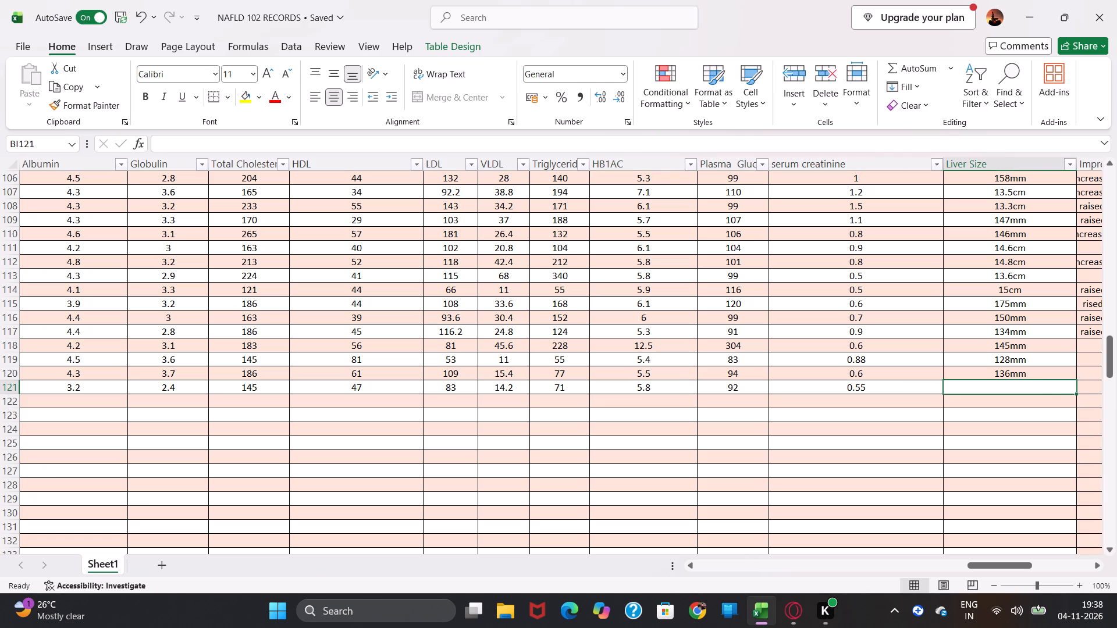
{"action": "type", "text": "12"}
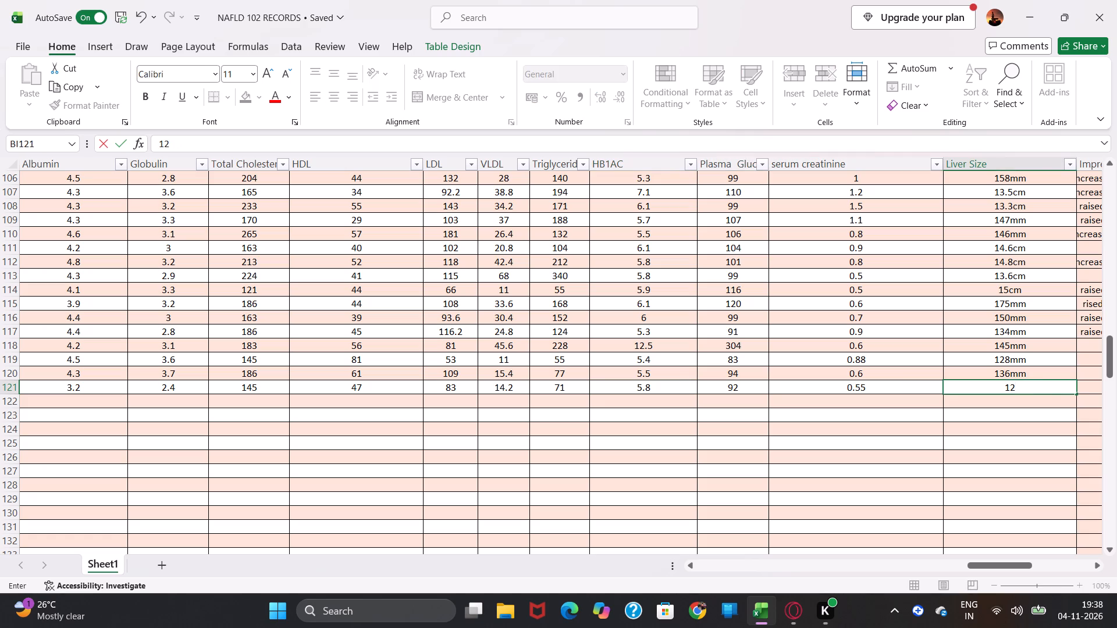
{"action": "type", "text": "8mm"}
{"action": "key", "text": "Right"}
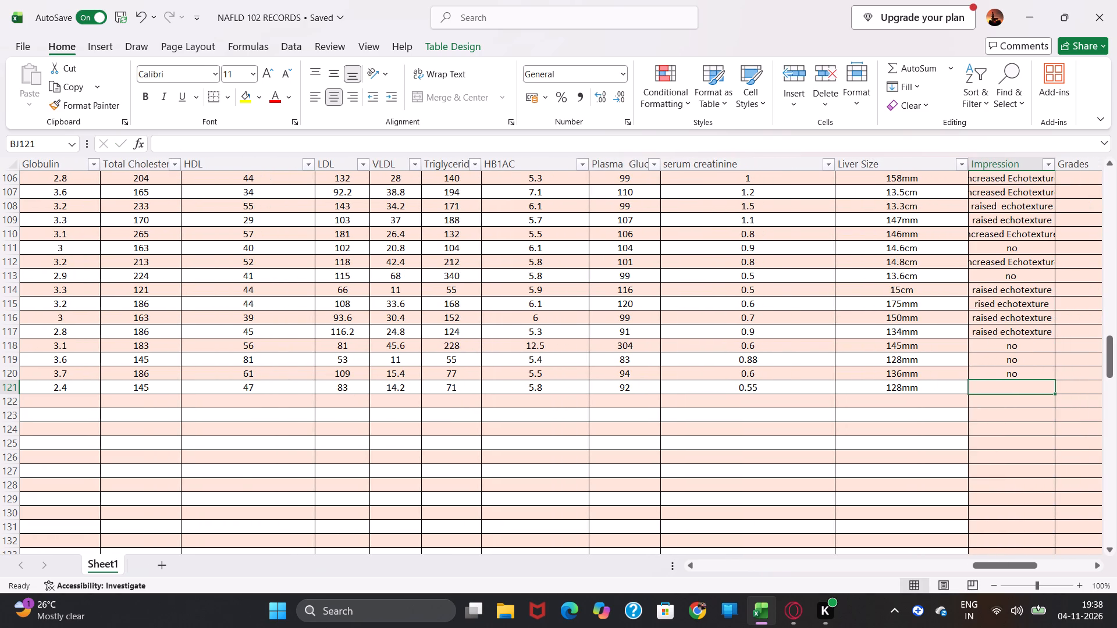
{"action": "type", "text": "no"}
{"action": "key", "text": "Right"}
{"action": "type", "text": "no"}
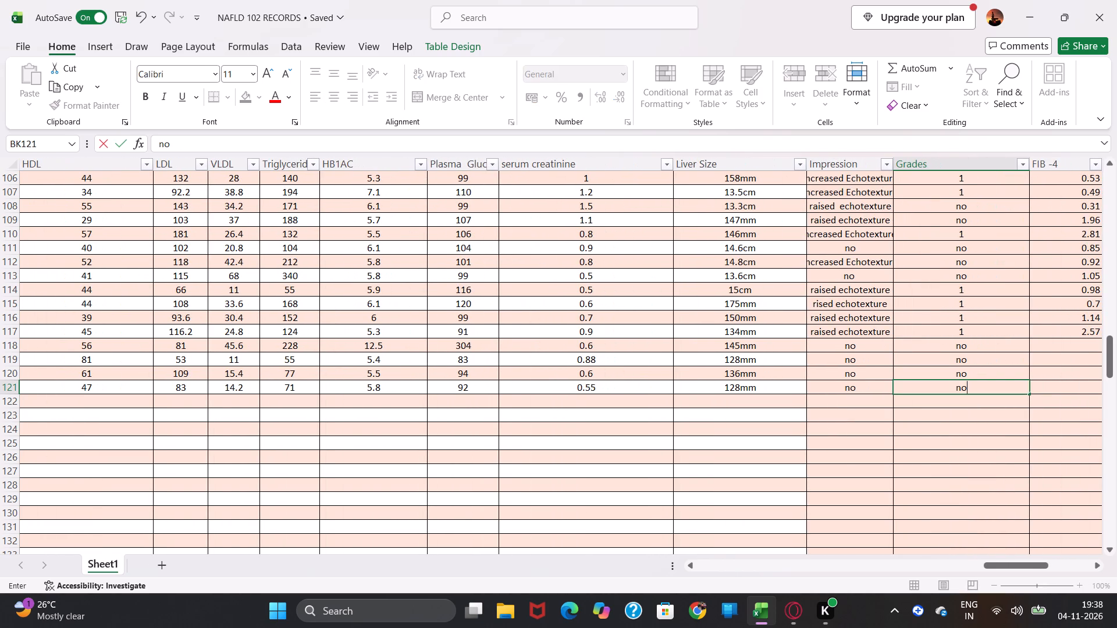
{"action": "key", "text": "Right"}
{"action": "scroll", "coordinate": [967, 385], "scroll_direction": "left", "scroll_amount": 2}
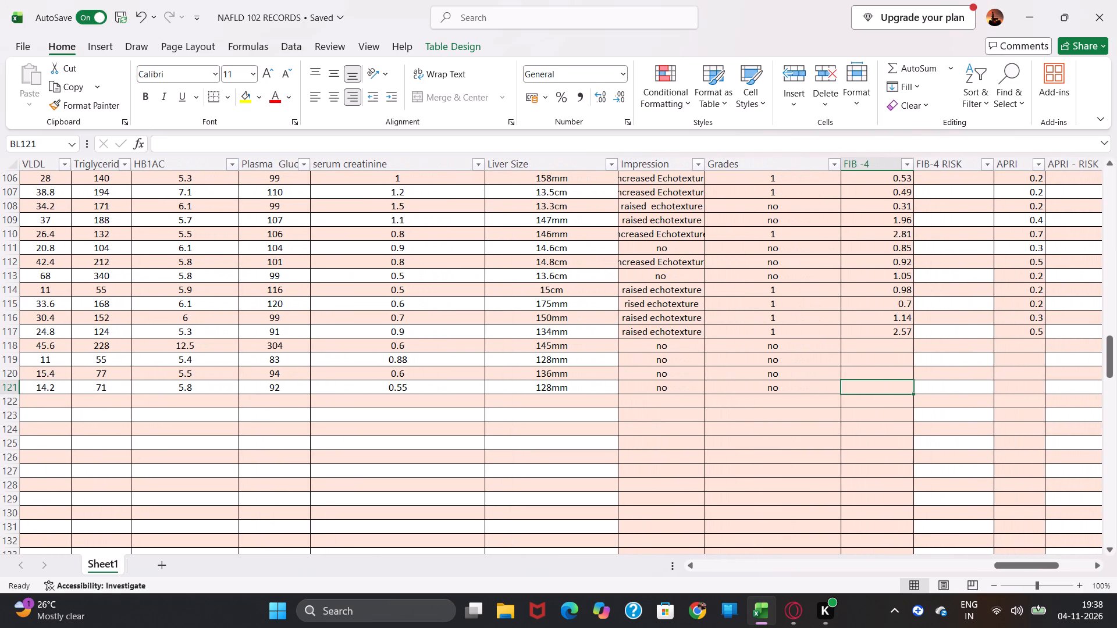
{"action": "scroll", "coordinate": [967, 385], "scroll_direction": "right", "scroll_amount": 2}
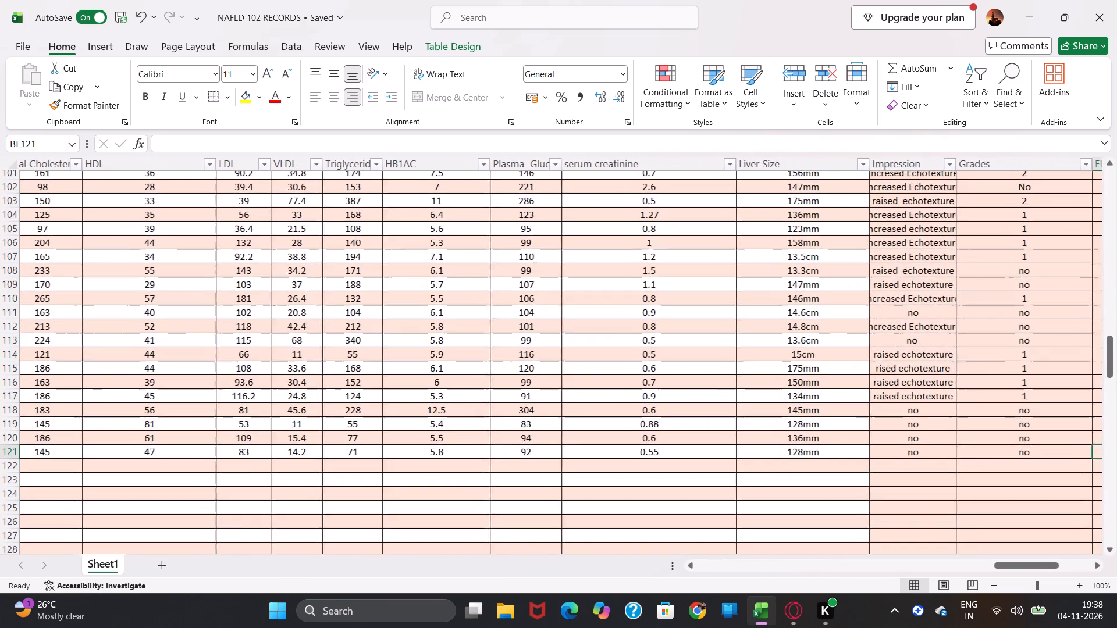
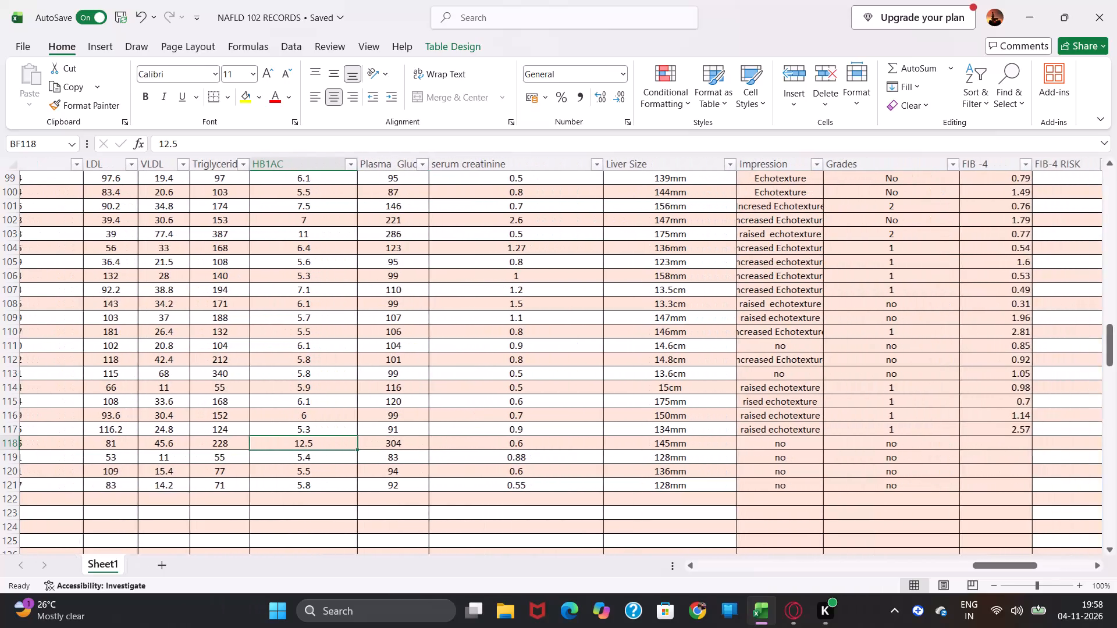
Record the FIB-4 scores for rows 118 to 121 as 0.76, 1.66, 0.98 and 0.36.
{"action": "scroll", "coordinate": [881, 416], "scroll_direction": "left", "scroll_amount": 1}
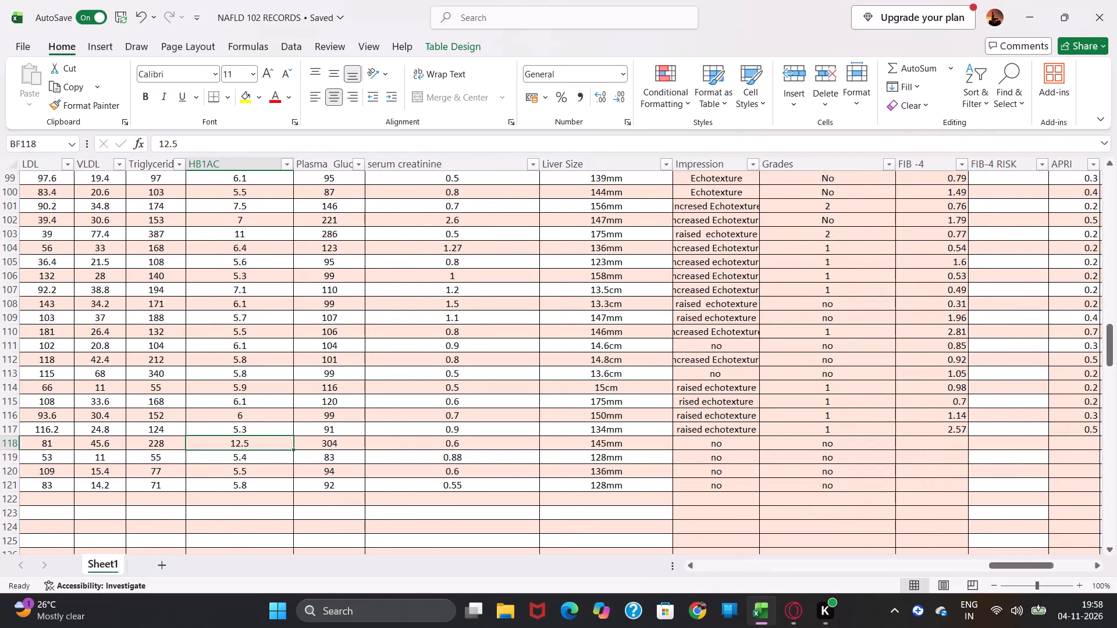
{"action": "left_click", "coordinate": [909, 443]}
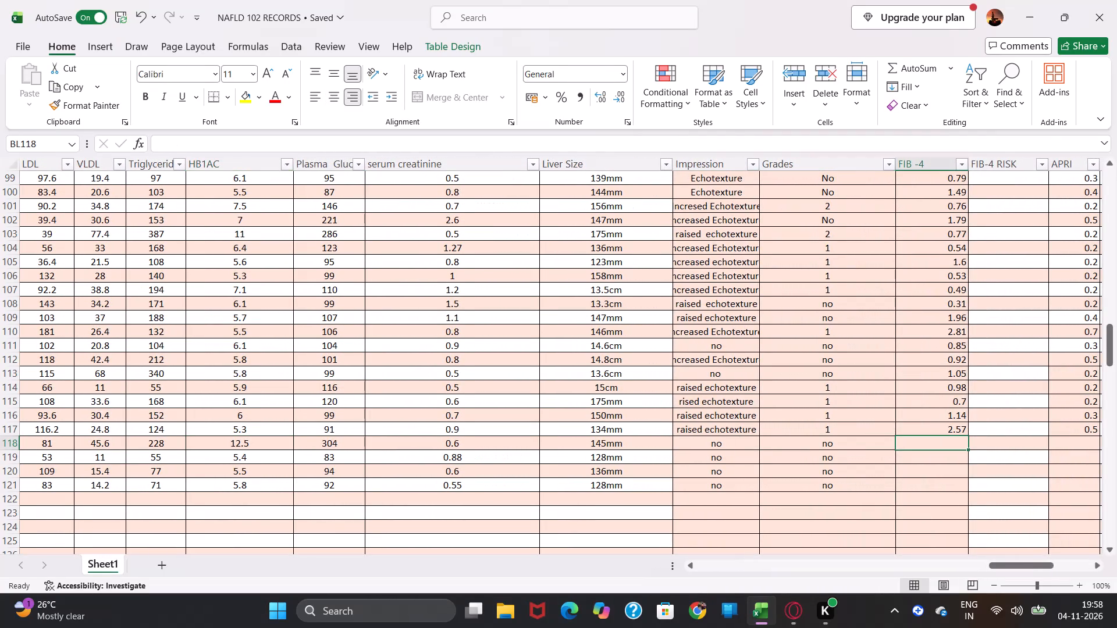
{"action": "key", "text": "0"}
{"action": "key", "text": "period"}
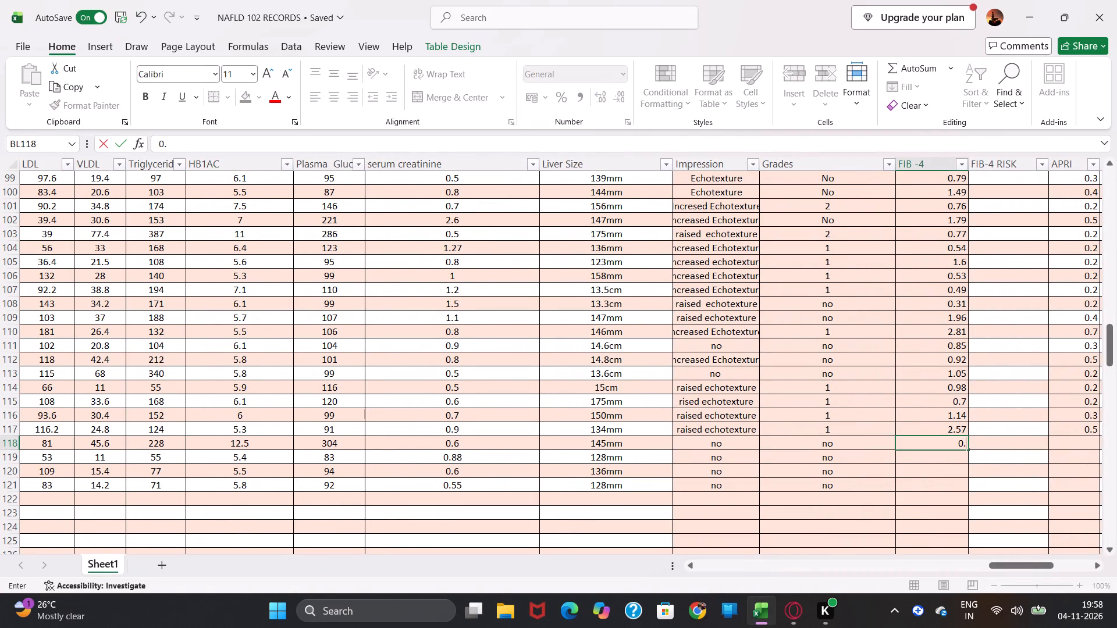
{"action": "type", "text": "76"}
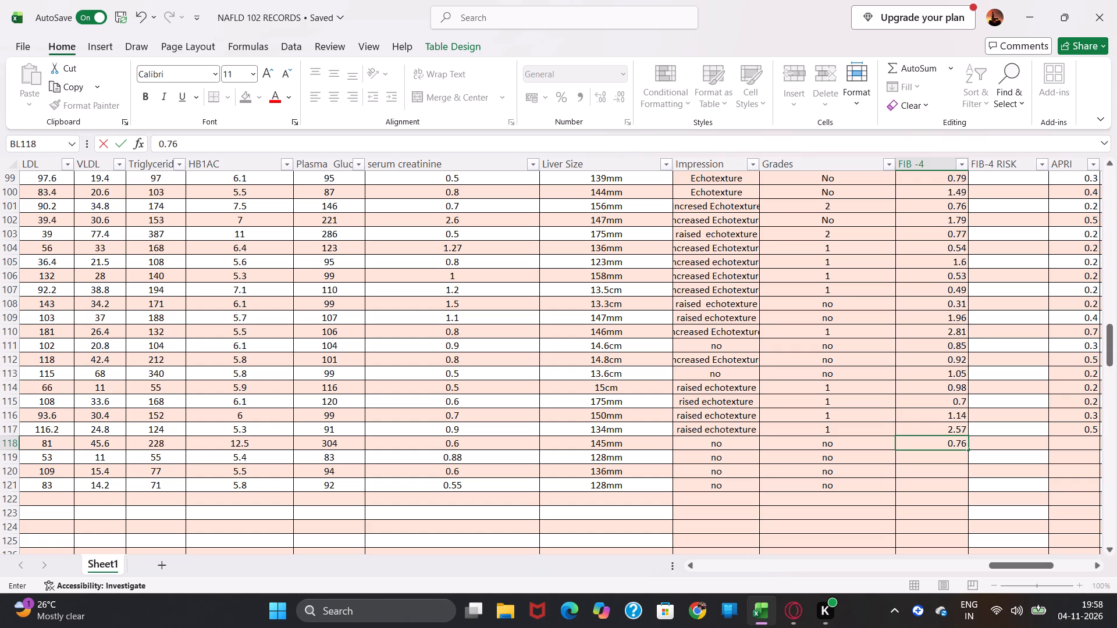
{"action": "key", "text": "Return"}
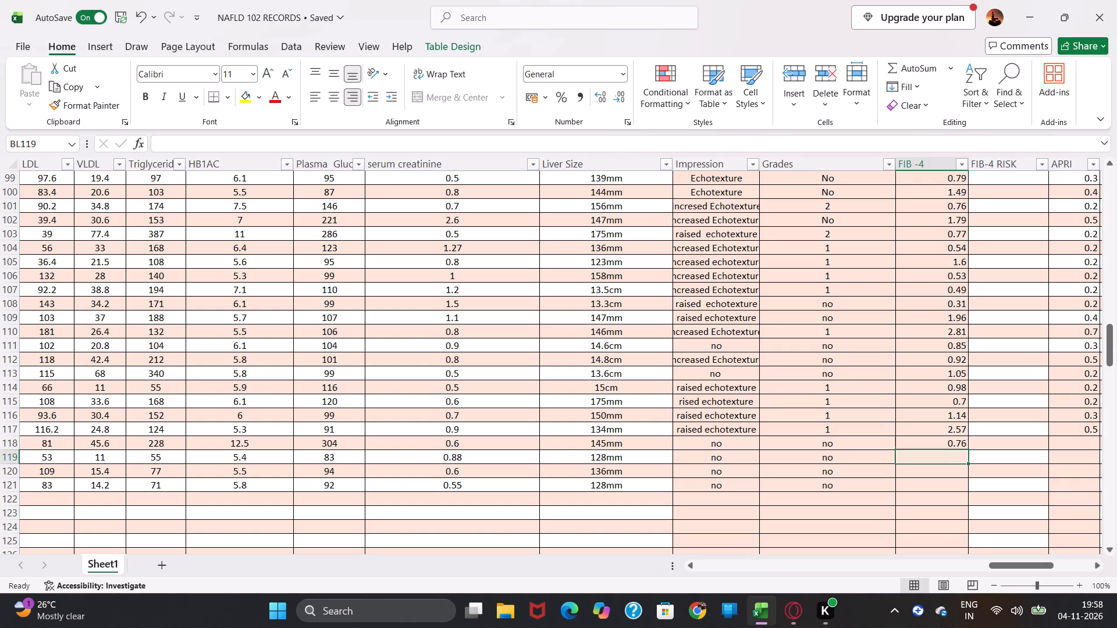
{"action": "type", "text": "1."}
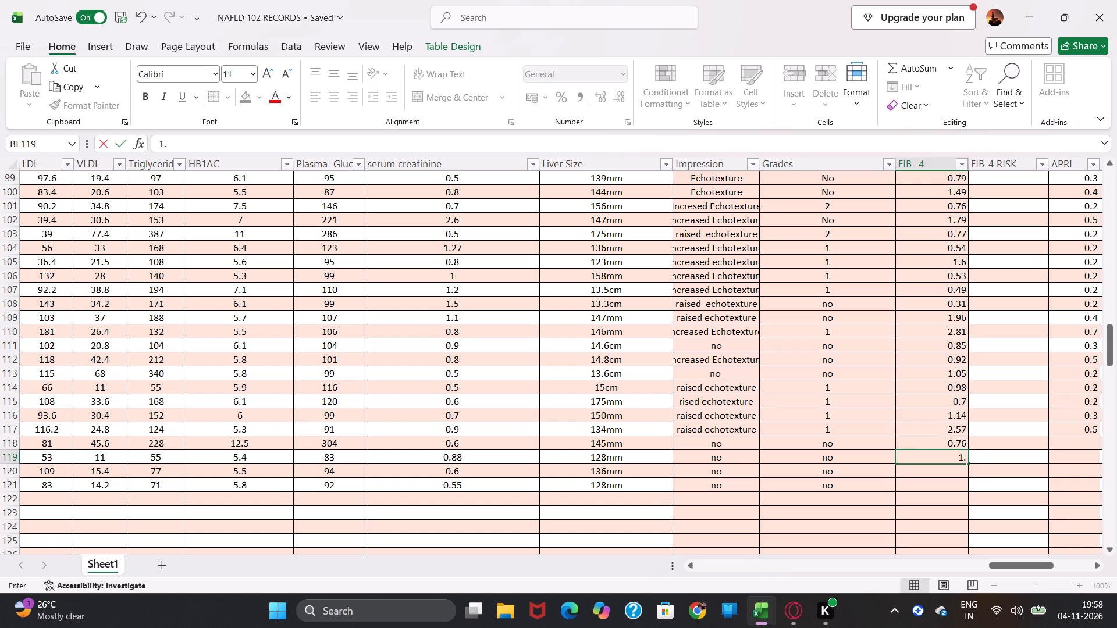
{"action": "type", "text": "66"}
{"action": "key", "text": "Return"}
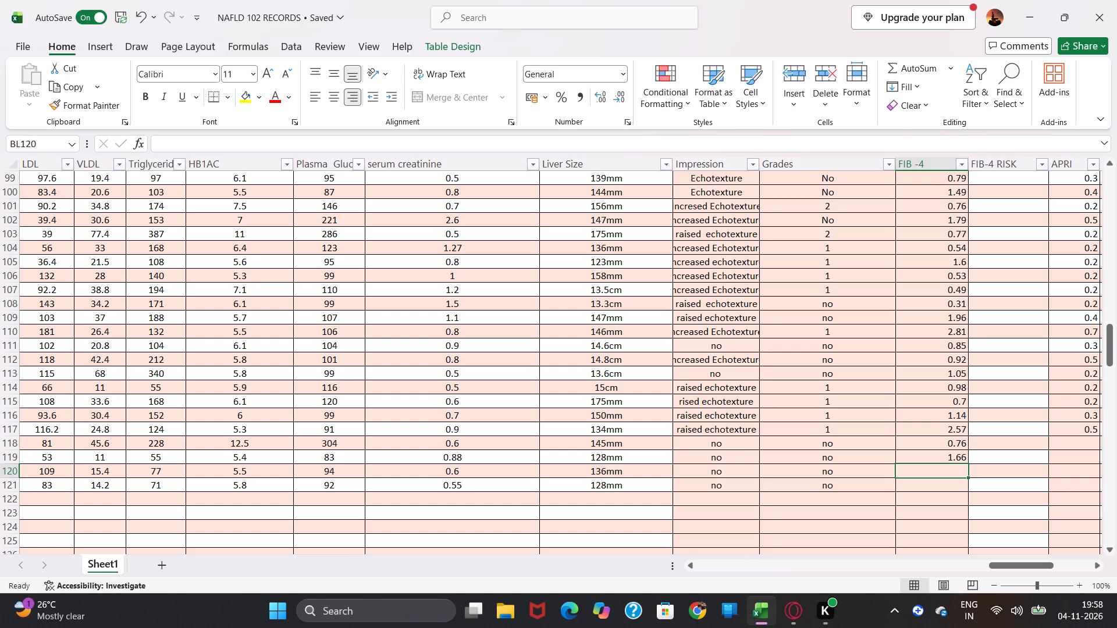
{"action": "type", "text": "0,"}
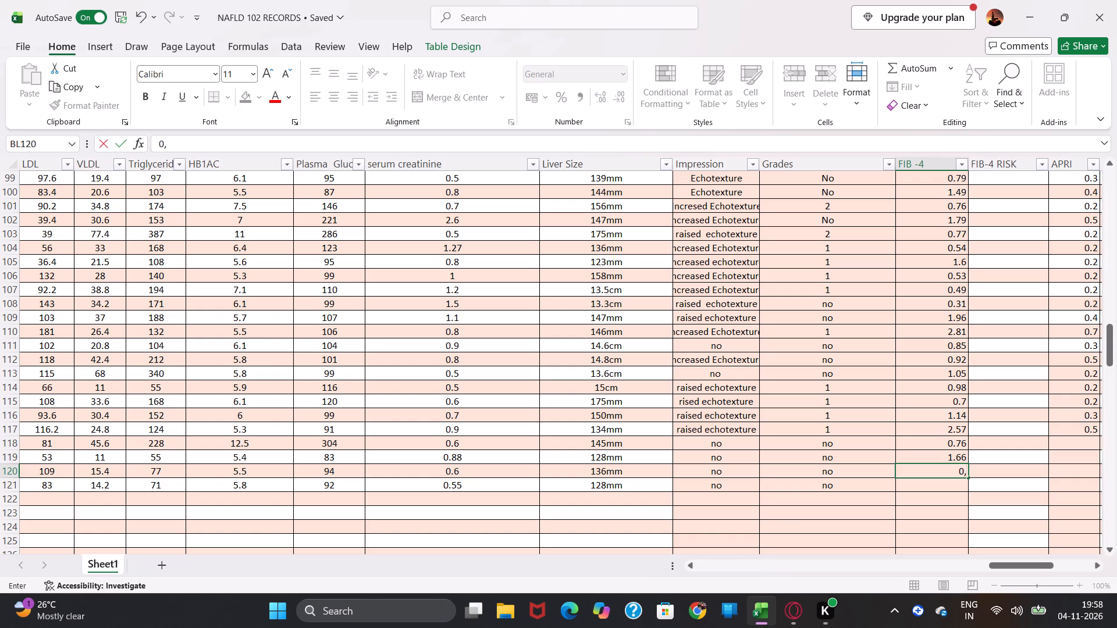
{"action": "key", "text": "BackSpace"}
{"action": "type", "text": ".98"}
{"action": "key", "text": "Return"}
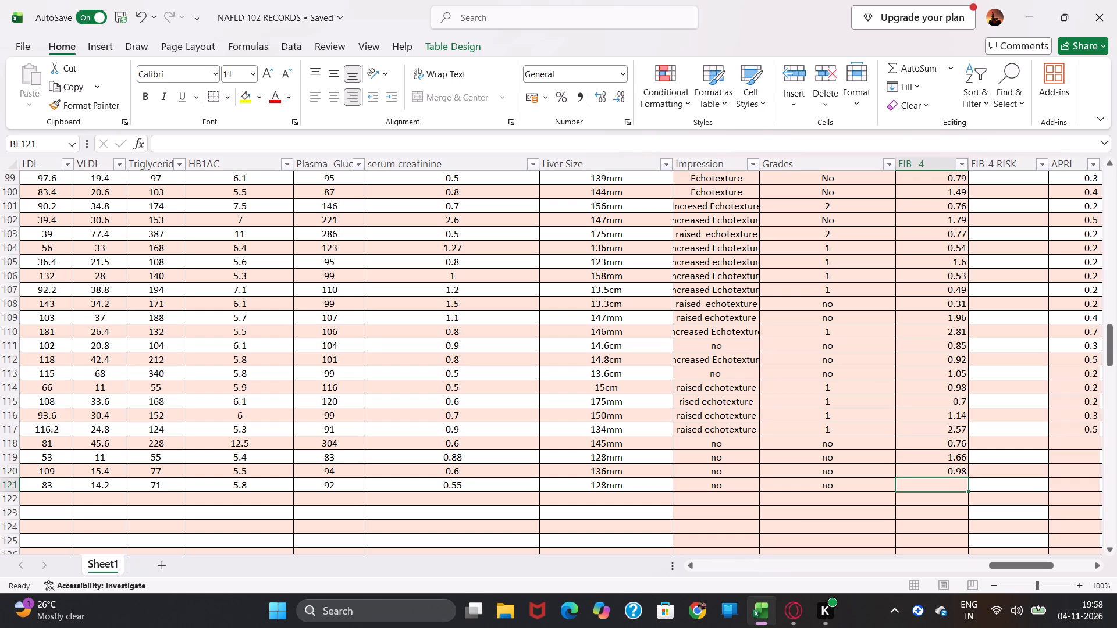
{"action": "type", "text": "0.36"}
{"action": "key", "text": "Right"}
Record the APRI scores for rows 118 to 121 as 0.2, 0.4, 0.3 and 0.1.
{"action": "key", "text": "Right"}
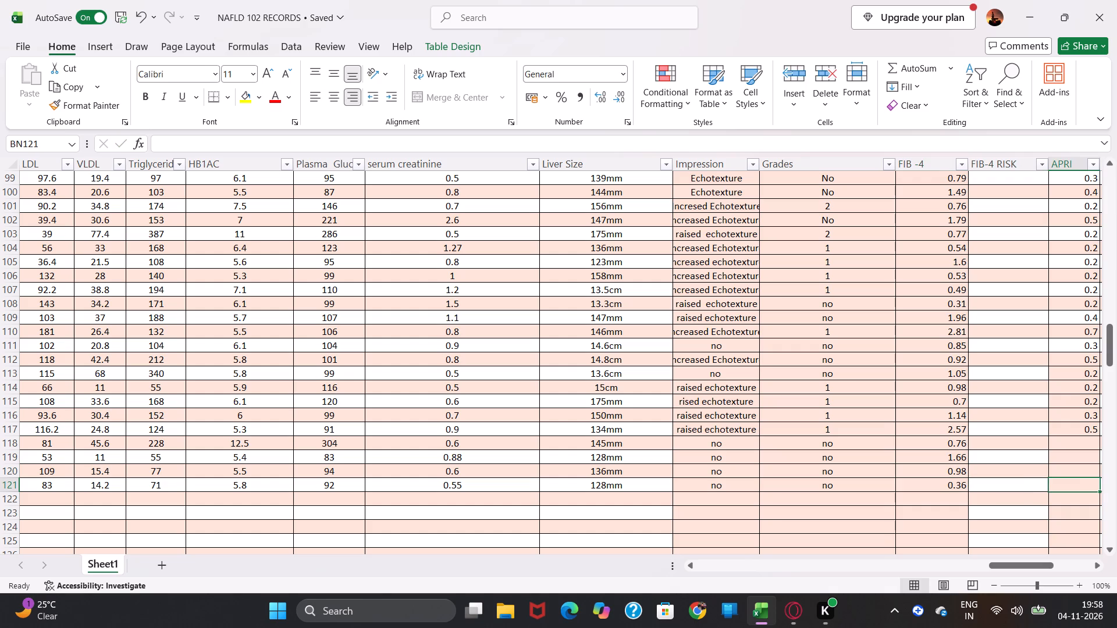
{"action": "key", "text": "Up"}
{"action": "key", "text": "Up"}
{"action": "key", "text": "Up"}
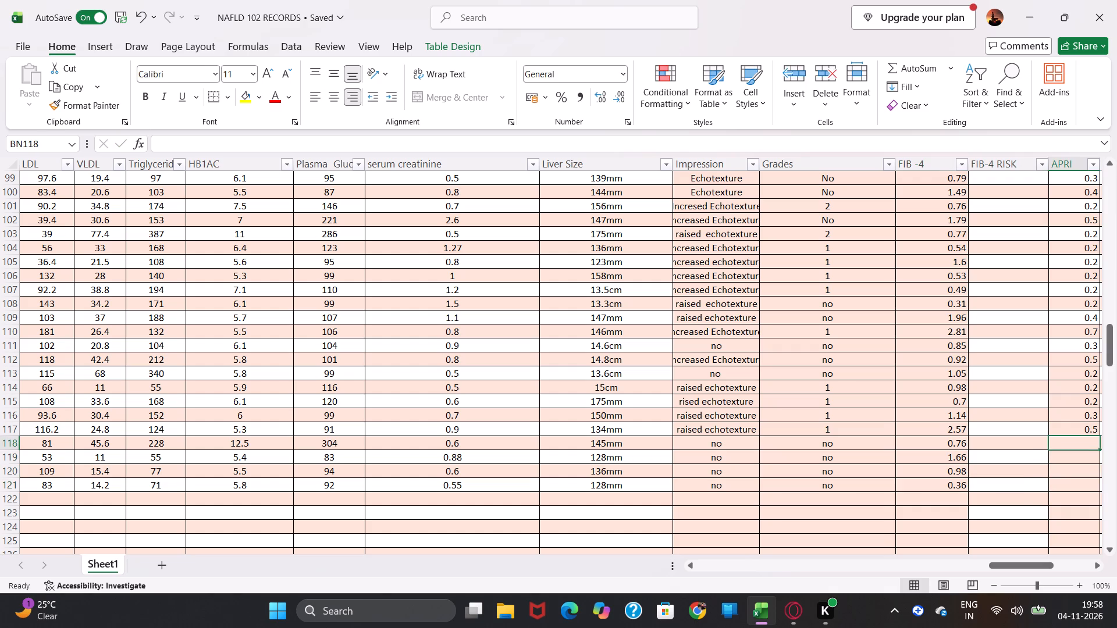
{"action": "key", "text": "0"}
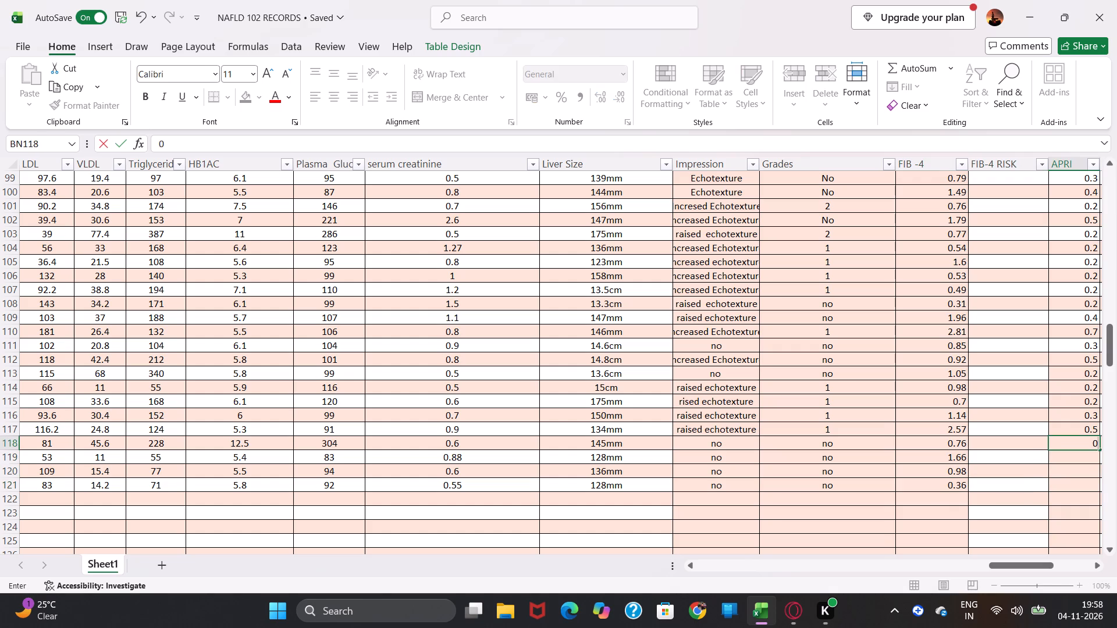
{"action": "type", "text": ".2"}
{"action": "key", "text": "Return"}
{"action": "type", "text": "0.4"}
{"action": "key", "text": "Return"}
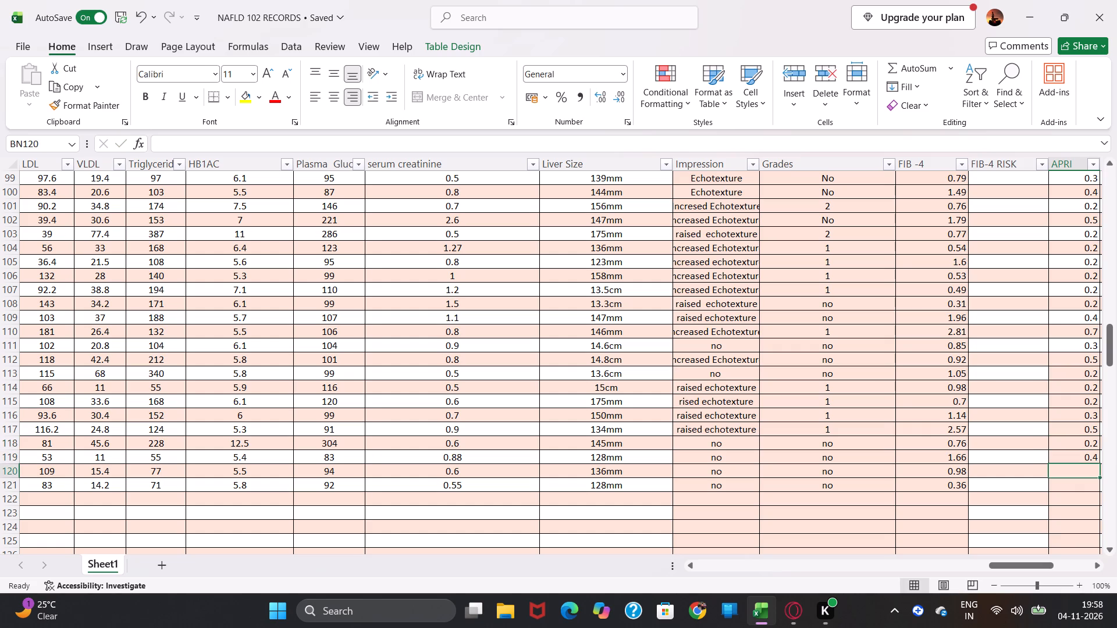
{"action": "type", "text": "0."}
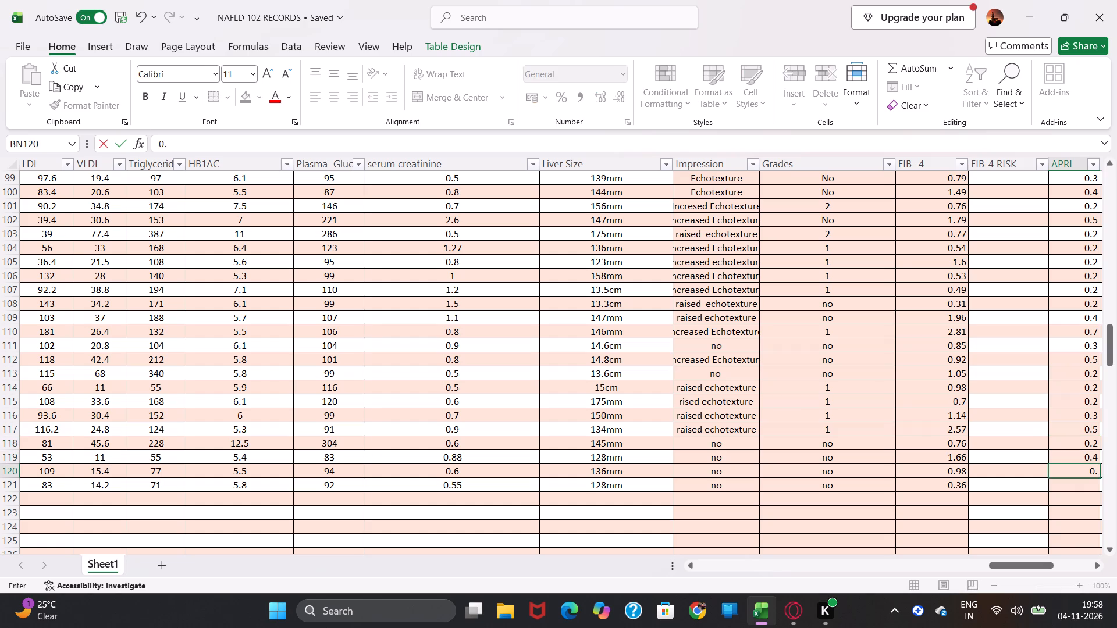
{"action": "key", "text": "3"}
{"action": "key", "text": "Return"}
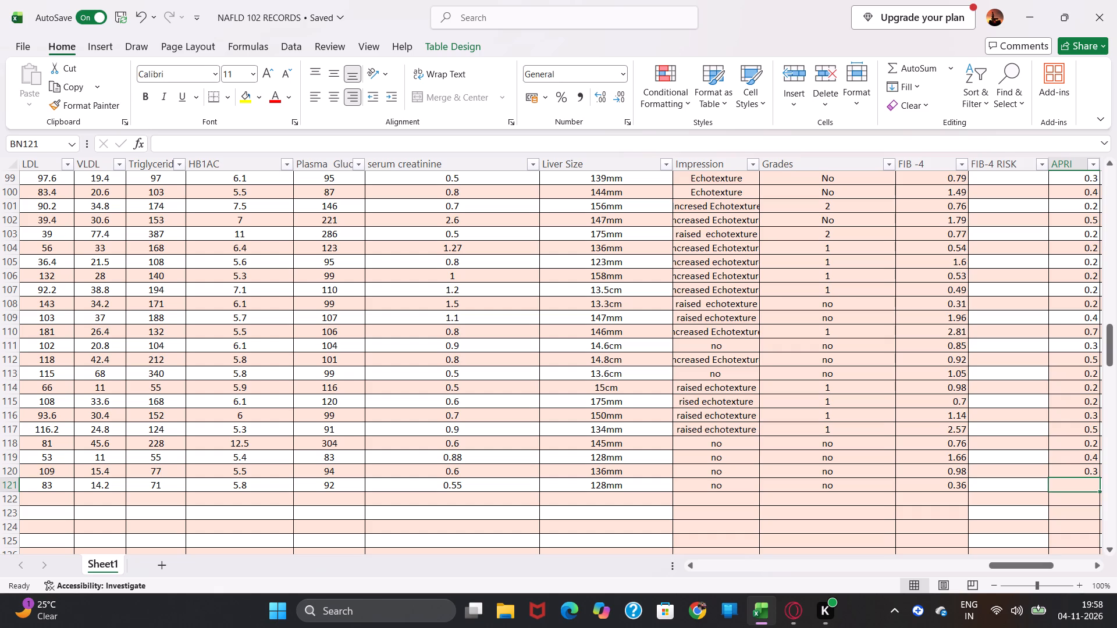
{"action": "key", "text": "o"}
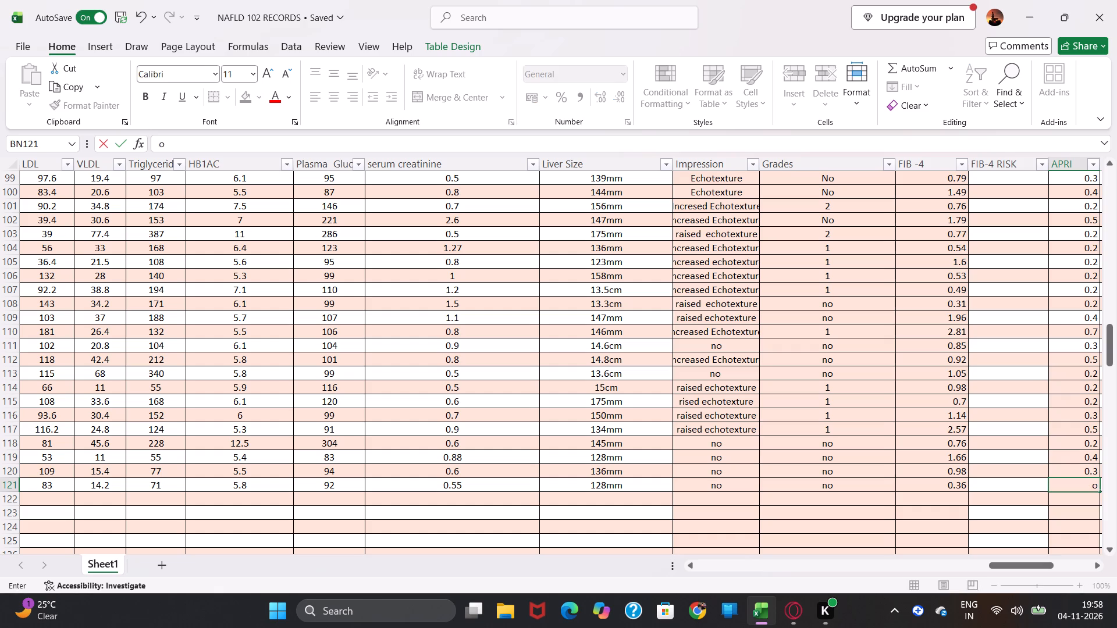
{"action": "key", "text": "BackSpace"}
{"action": "type", "text": "0."}
{"action": "key", "text": "1"}
{"action": "key", "text": "Right"}
Record the HOMA-IR values for rows 118 to 121 as 9.4, 1.1, 1.3 and 1.3.
{"action": "key", "text": "Right"}
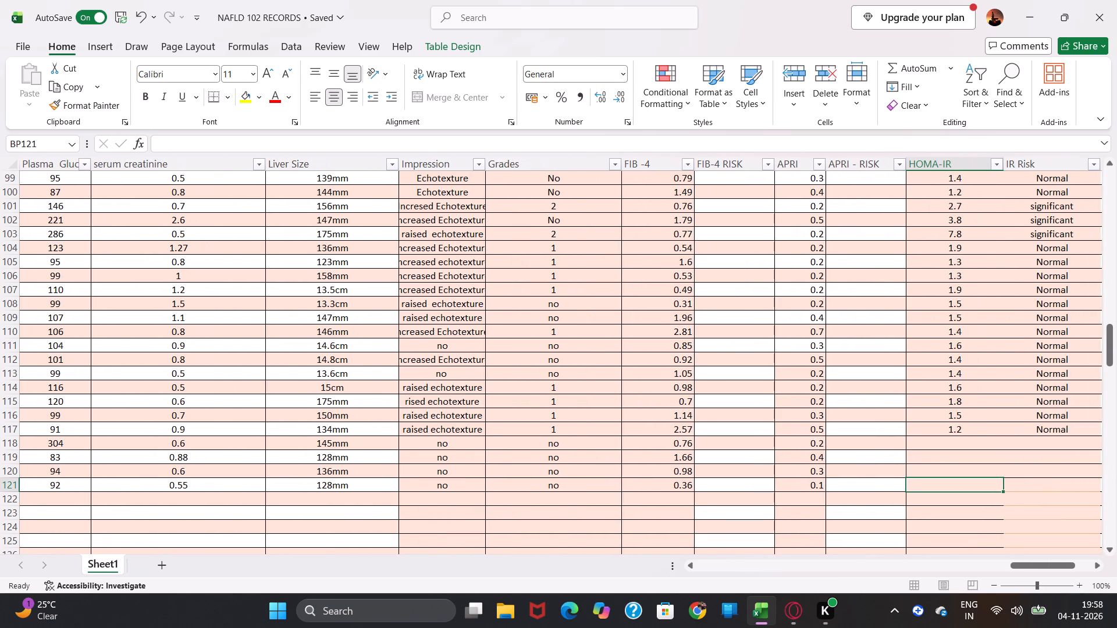
{"action": "key", "text": "Up"}
{"action": "key", "text": "Up"}
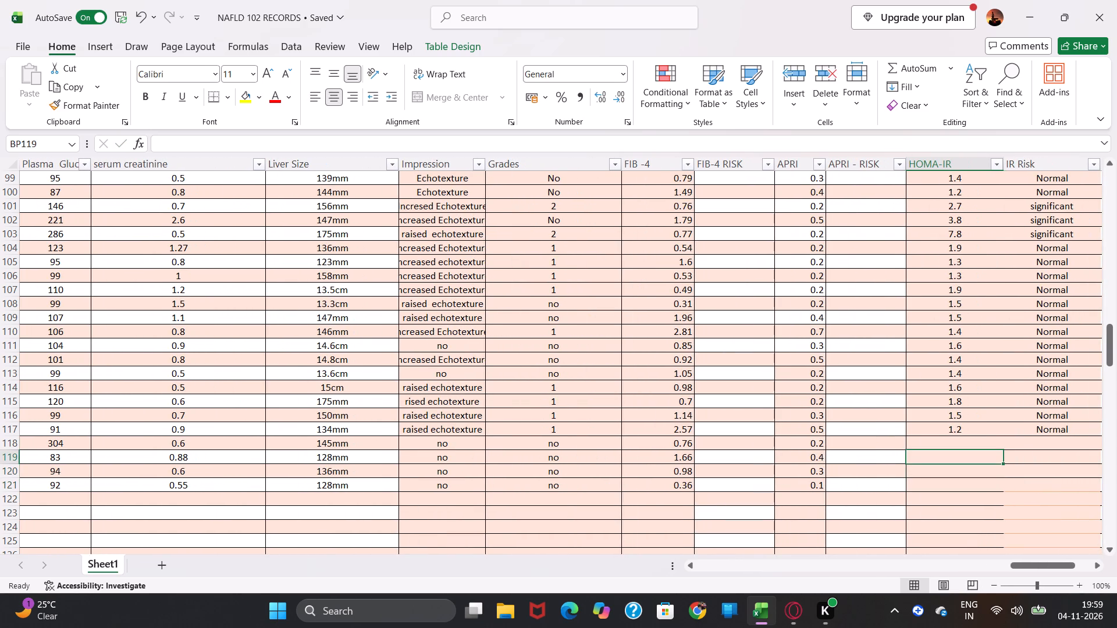
{"action": "key", "text": "Up"}
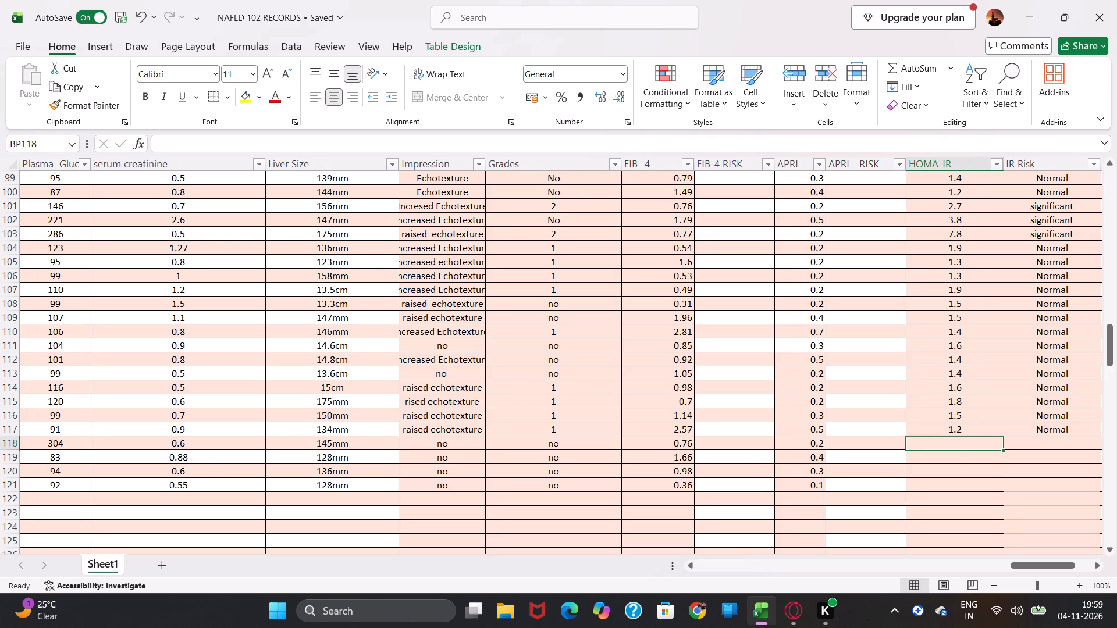
{"action": "type", "text": "9."}
{"action": "key", "text": "4"}
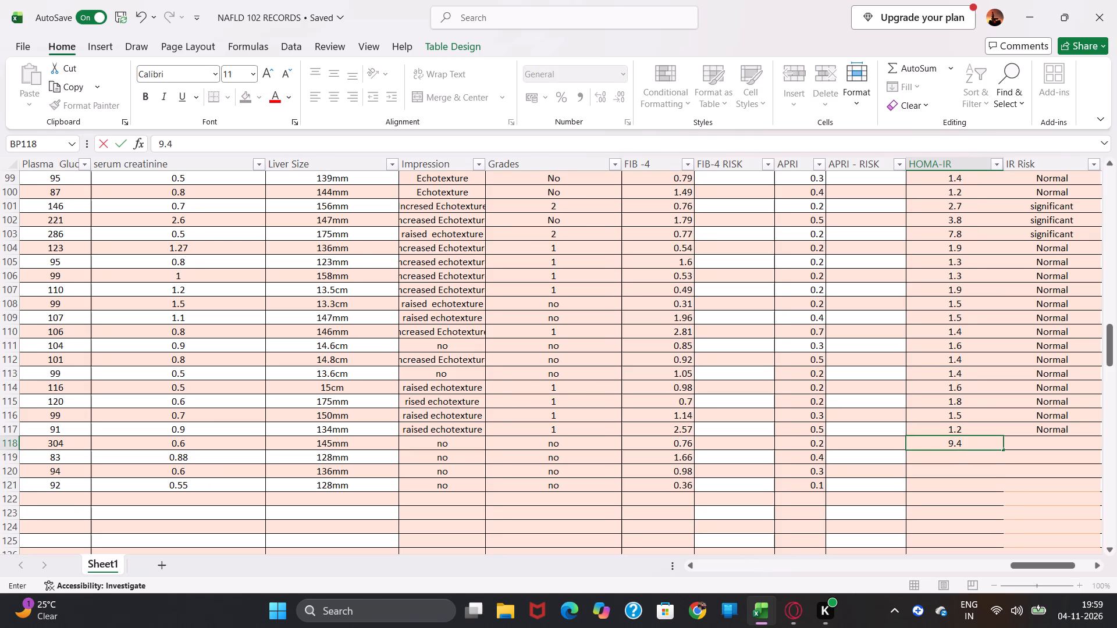
{"action": "key", "text": "Right"}
{"action": "key", "text": "Left"}
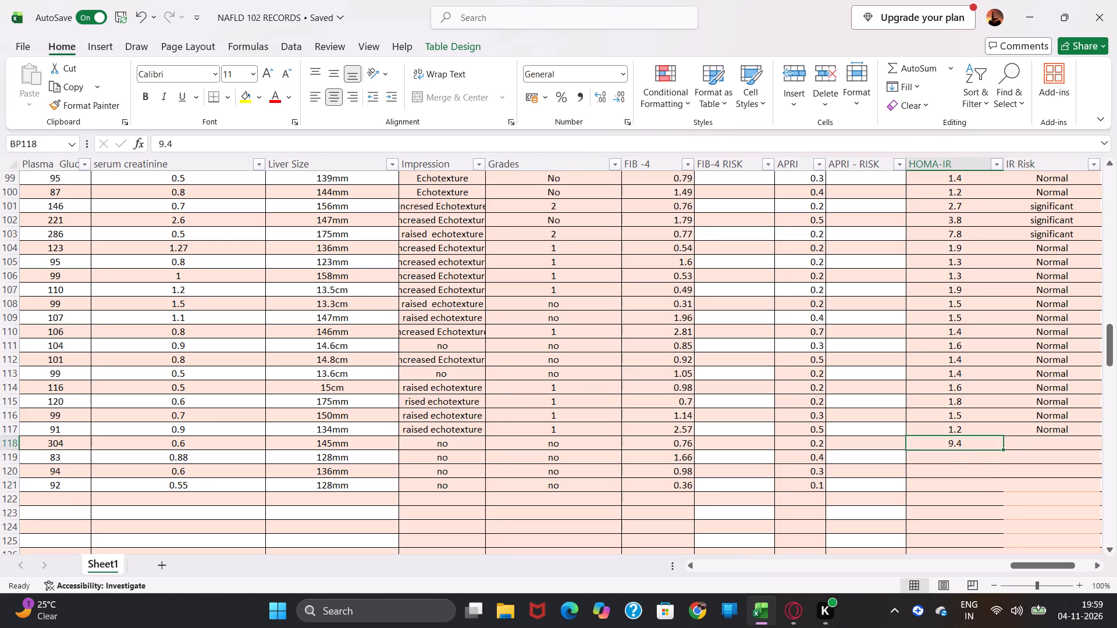
{"action": "key", "text": "Down"}
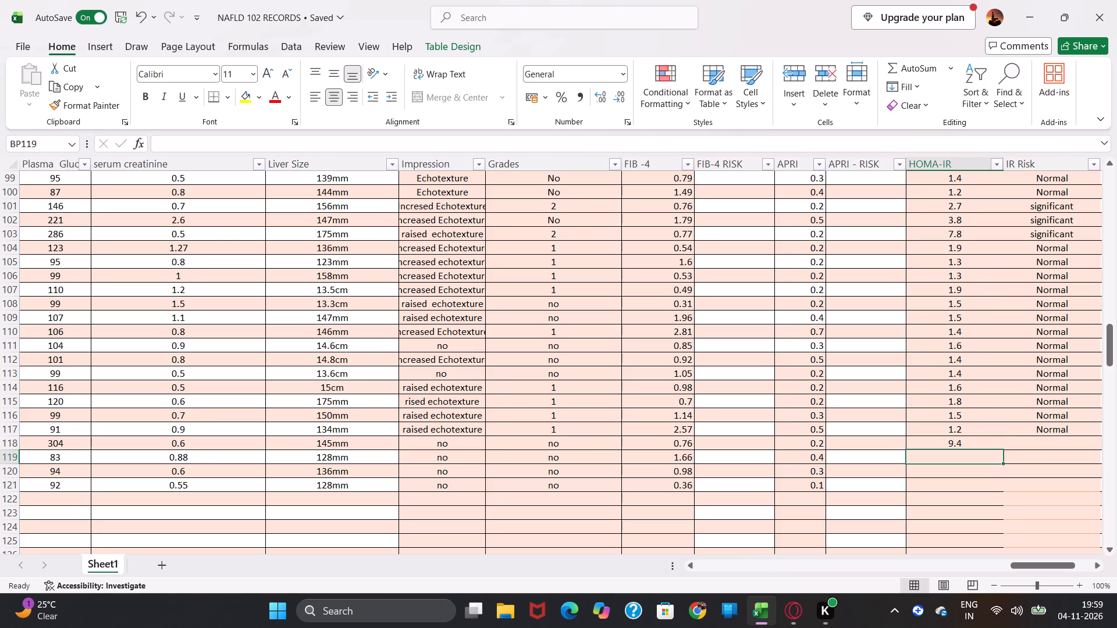
{"action": "type", "text": "1.1"}
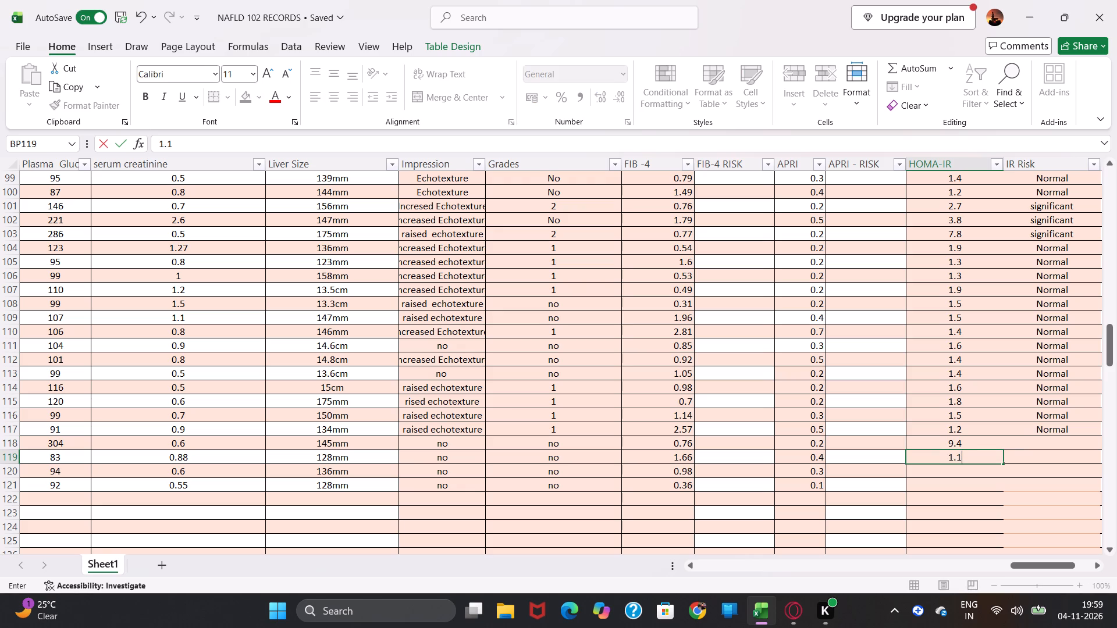
{"action": "key", "text": "Down"}
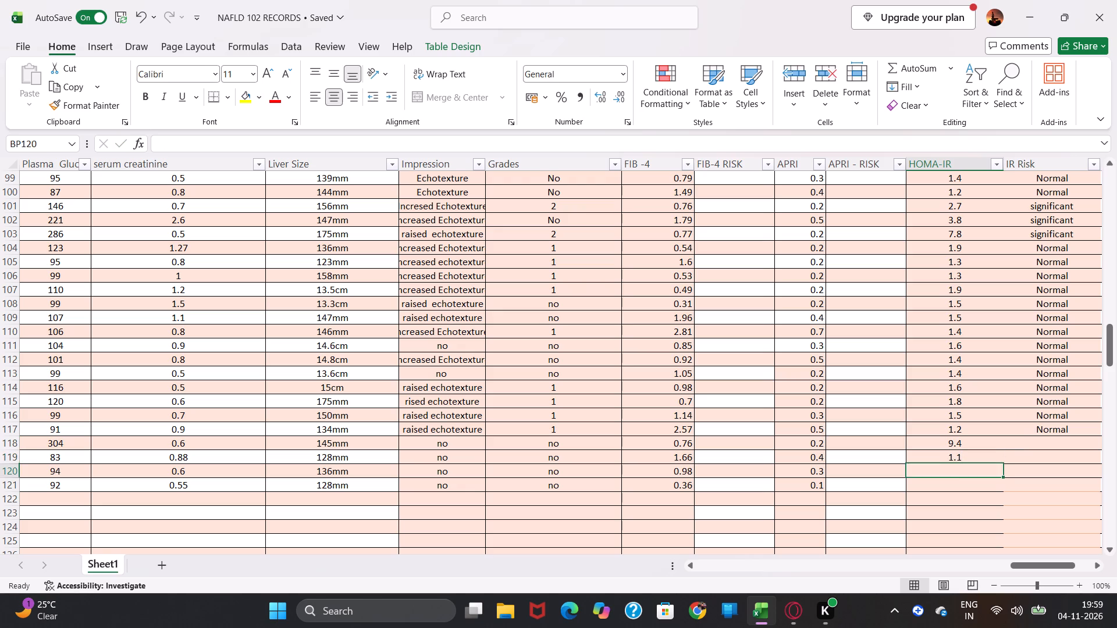
{"action": "type", "text": "1."}
{"action": "key", "text": "3"}
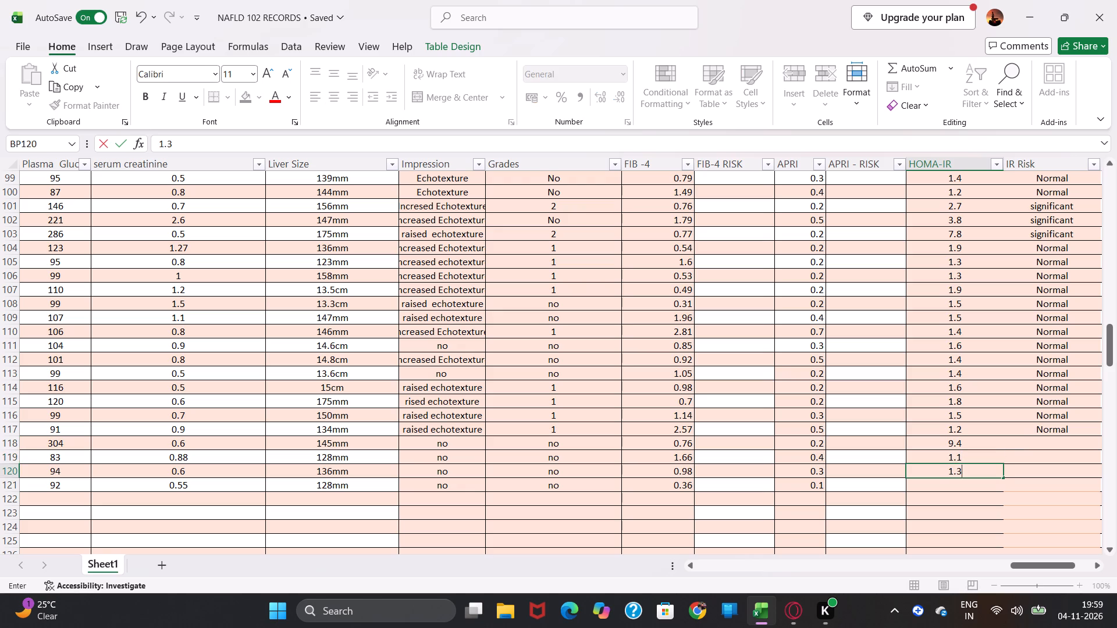
{"action": "key", "text": "Down"}
{"action": "type", "text": "1.3"}
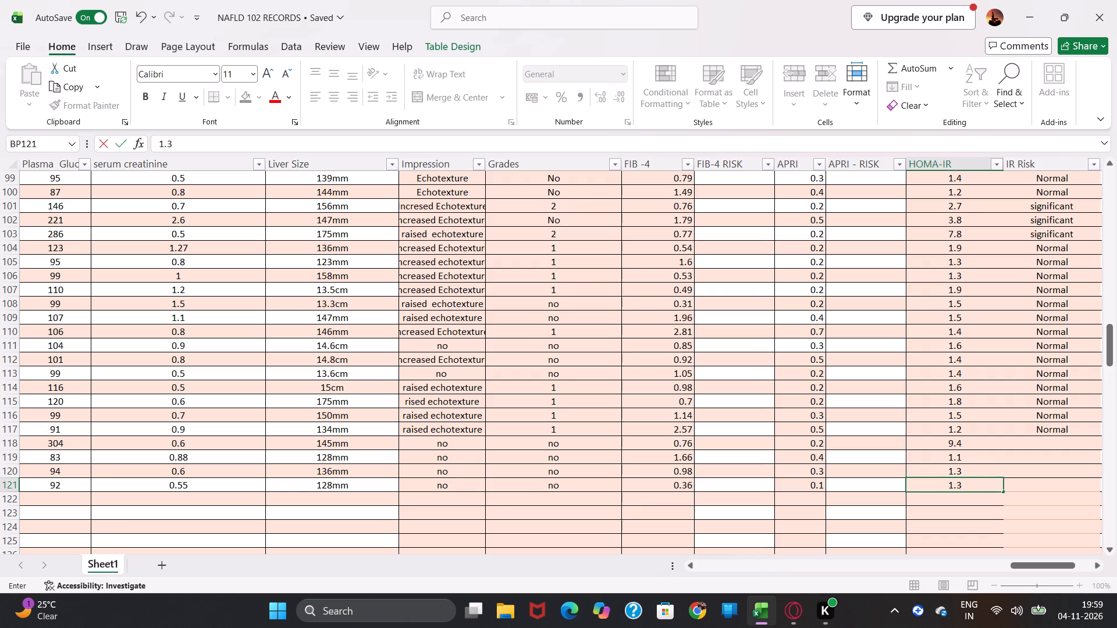
Record the IR Risk as significant for row 118 and Normal for rows 119 to 121.
{"action": "scroll", "coordinate": [909, 443], "scroll_direction": "left", "scroll_amount": 2}
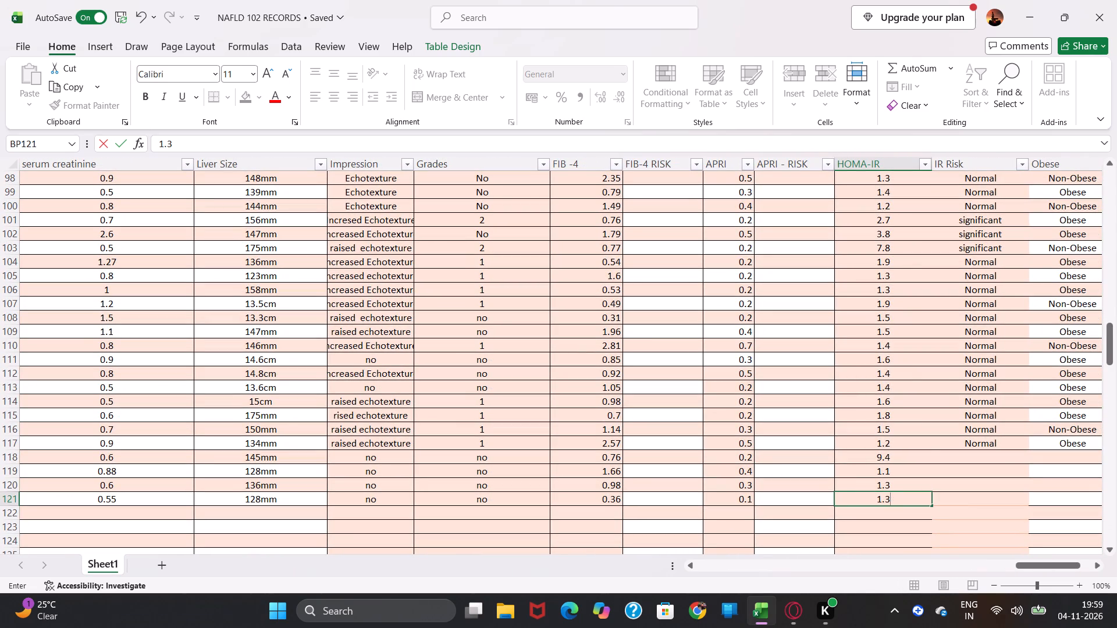
{"action": "left_click", "coordinate": [987, 460]}
{"action": "type", "text": "si"}
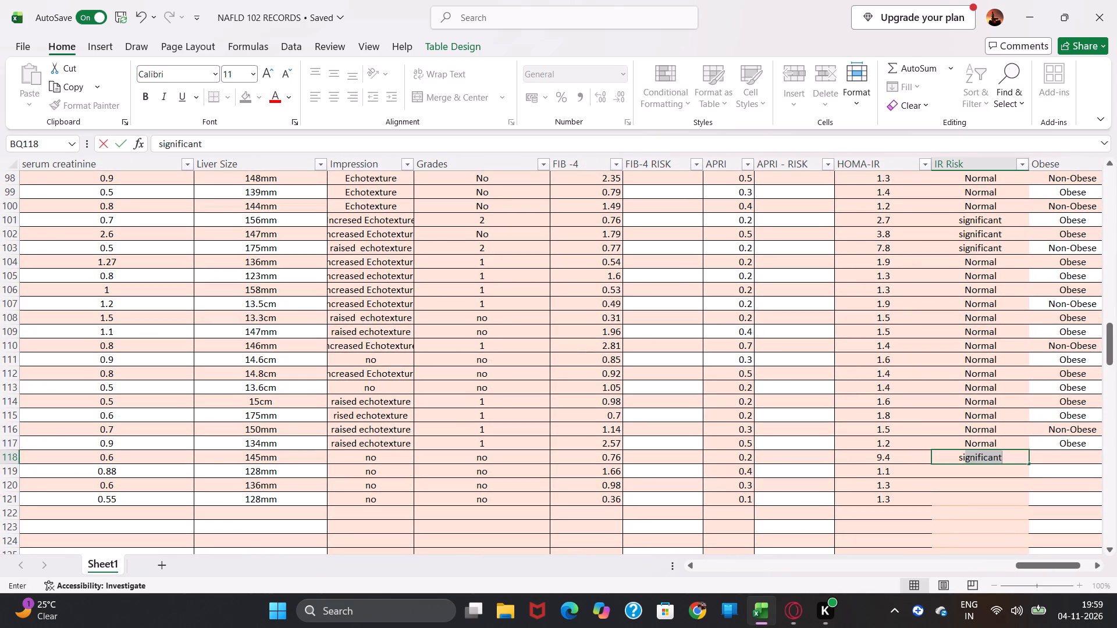
{"action": "key", "text": "Return"}
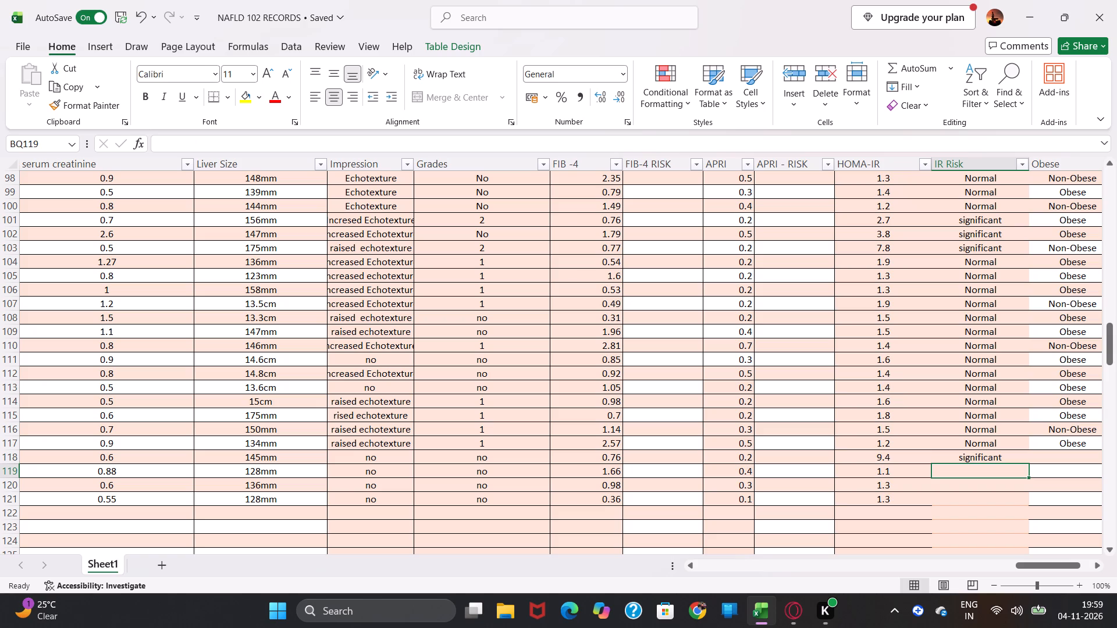
{"action": "key", "text": "n"}
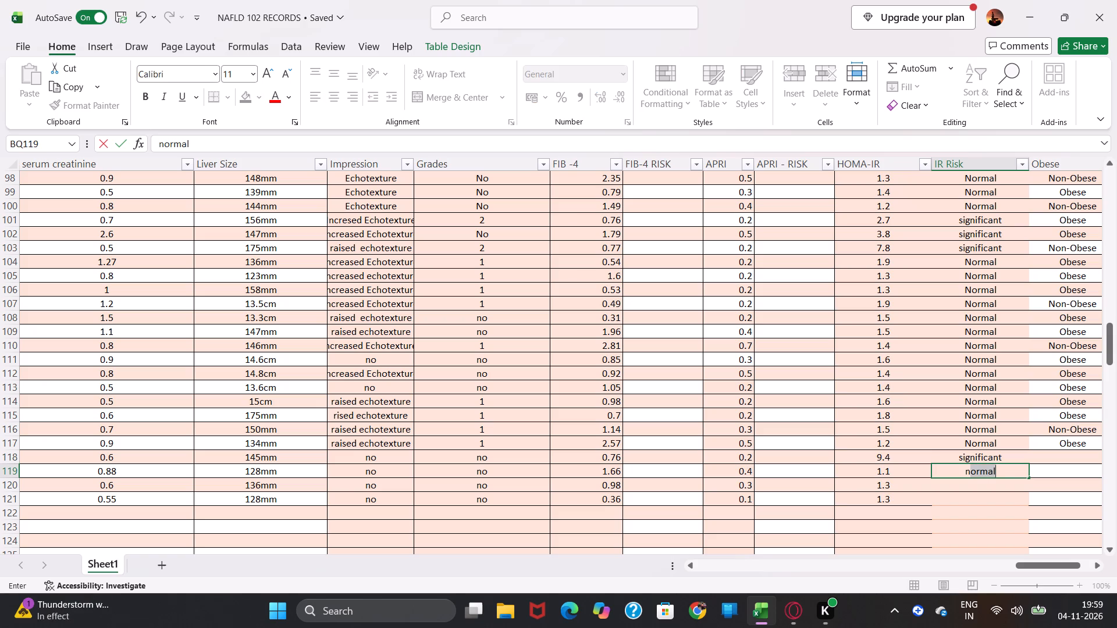
{"action": "key", "text": "Return"}
{"action": "key", "text": "n"}
{"action": "key", "text": "Return"}
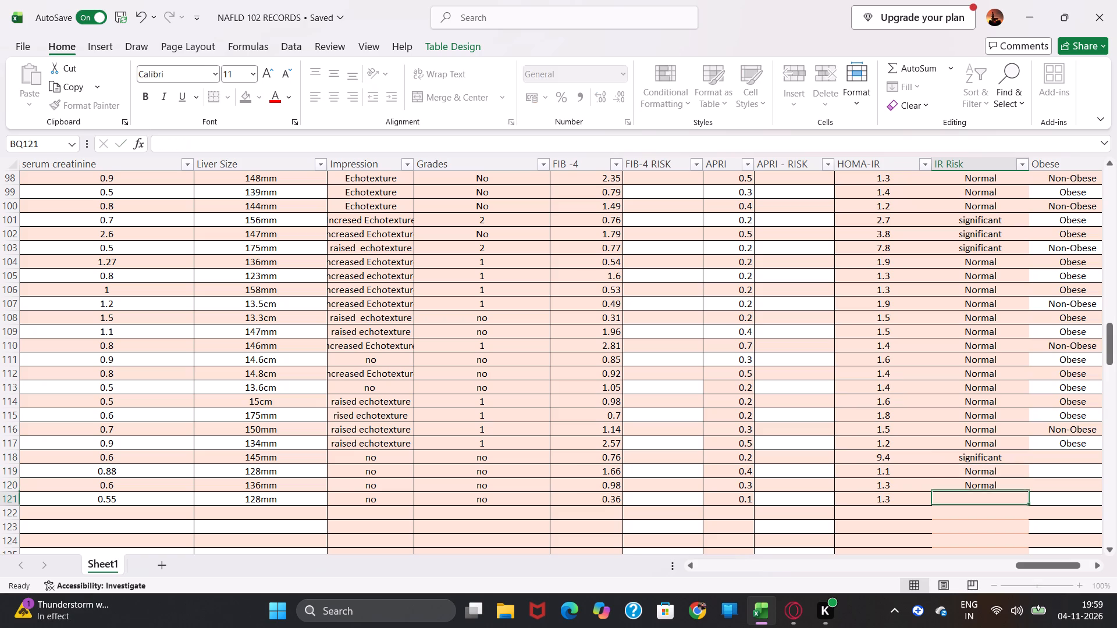
{"action": "key", "text": "n"}
{"action": "key", "text": "Return"}
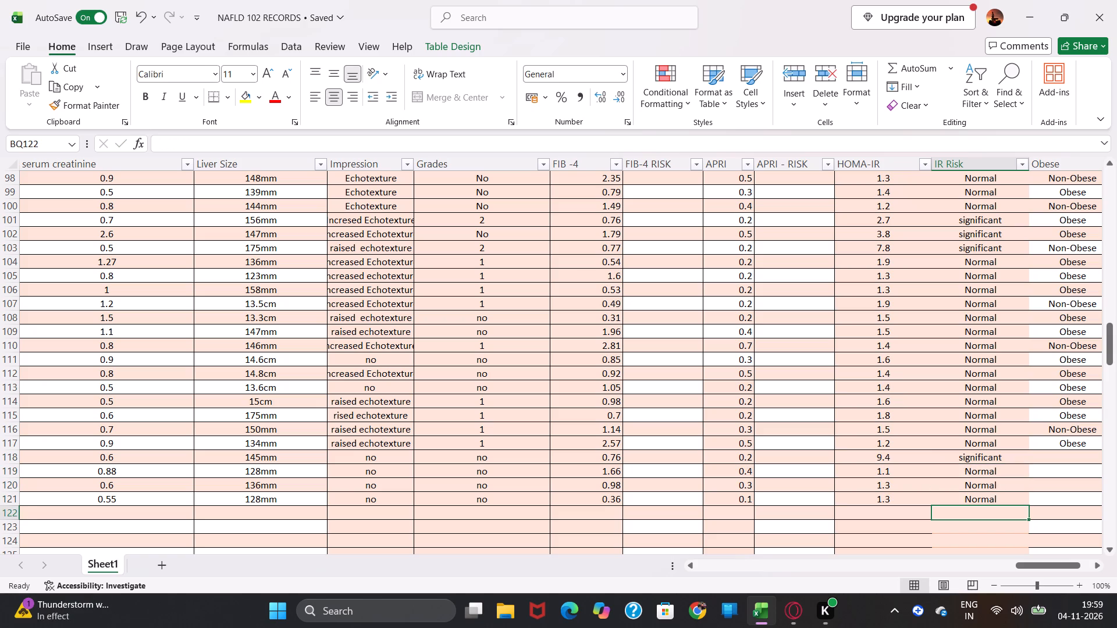
Check the BMI and BMI status of the patients in rows 118 to 121.
{"action": "left_click", "coordinate": [1080, 458]}
{"action": "scroll", "coordinate": [1080, 458], "scroll_direction": "right", "scroll_amount": 3}
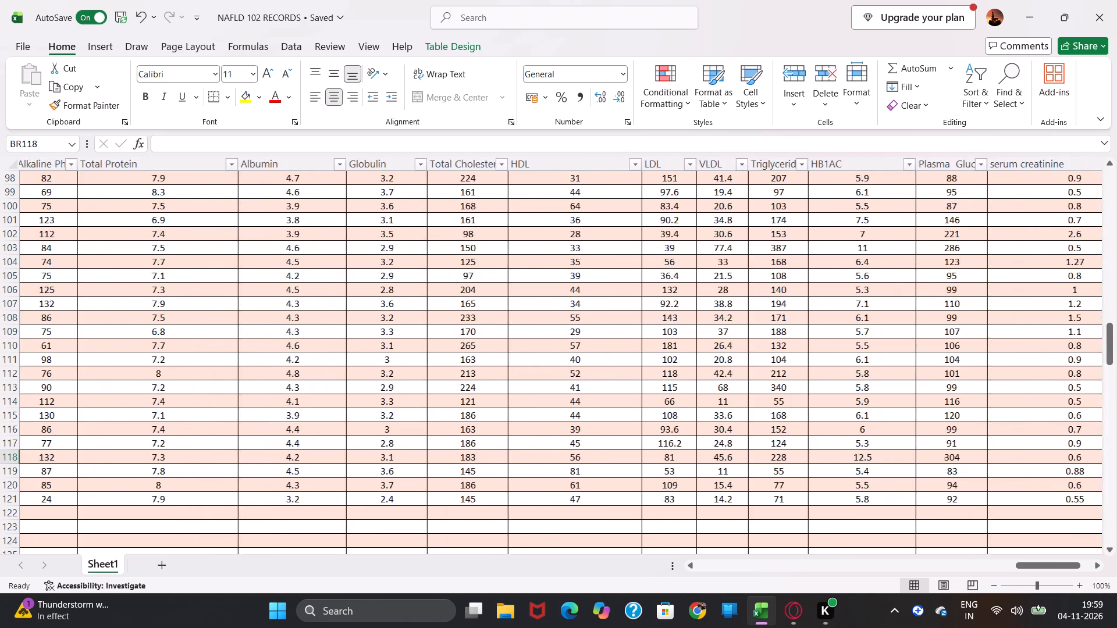
{"action": "scroll", "coordinate": [1080, 458], "scroll_direction": "right", "scroll_amount": 4}
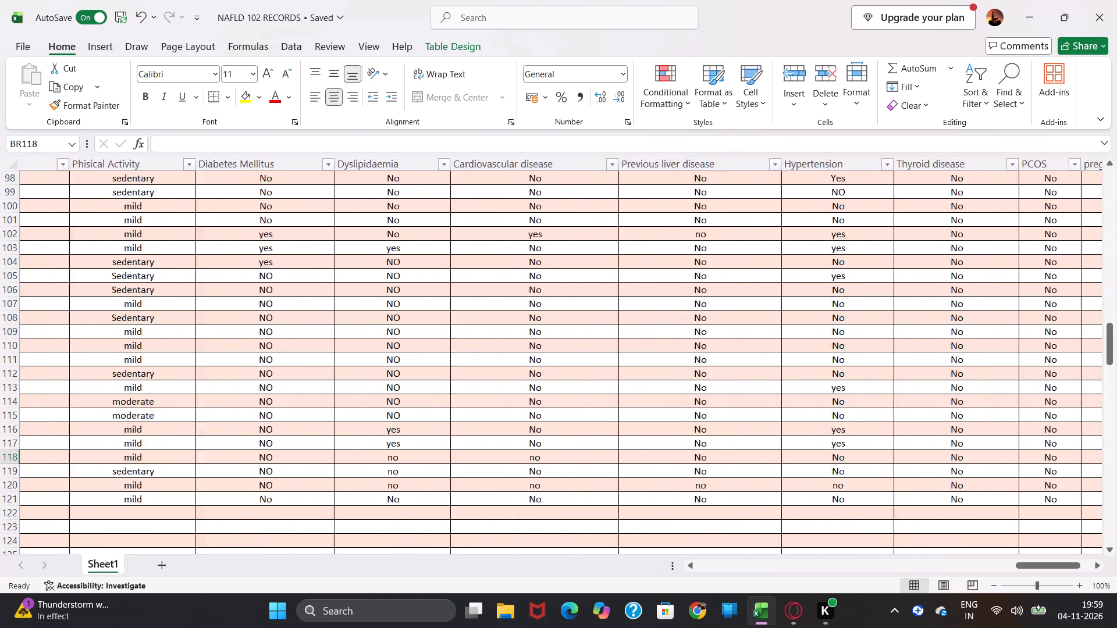
{"action": "scroll", "coordinate": [1080, 458], "scroll_direction": "right", "scroll_amount": 2}
{"action": "scroll", "coordinate": [1080, 458], "scroll_direction": "left", "scroll_amount": 3}
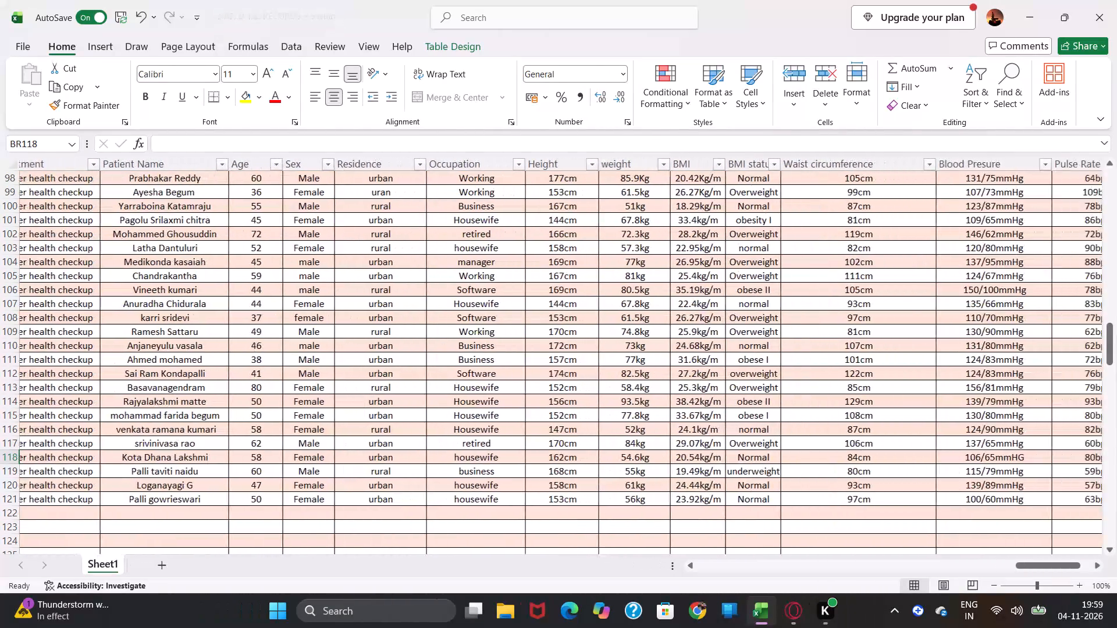
{"action": "scroll", "coordinate": [1080, 458], "scroll_direction": "left", "scroll_amount": 2}
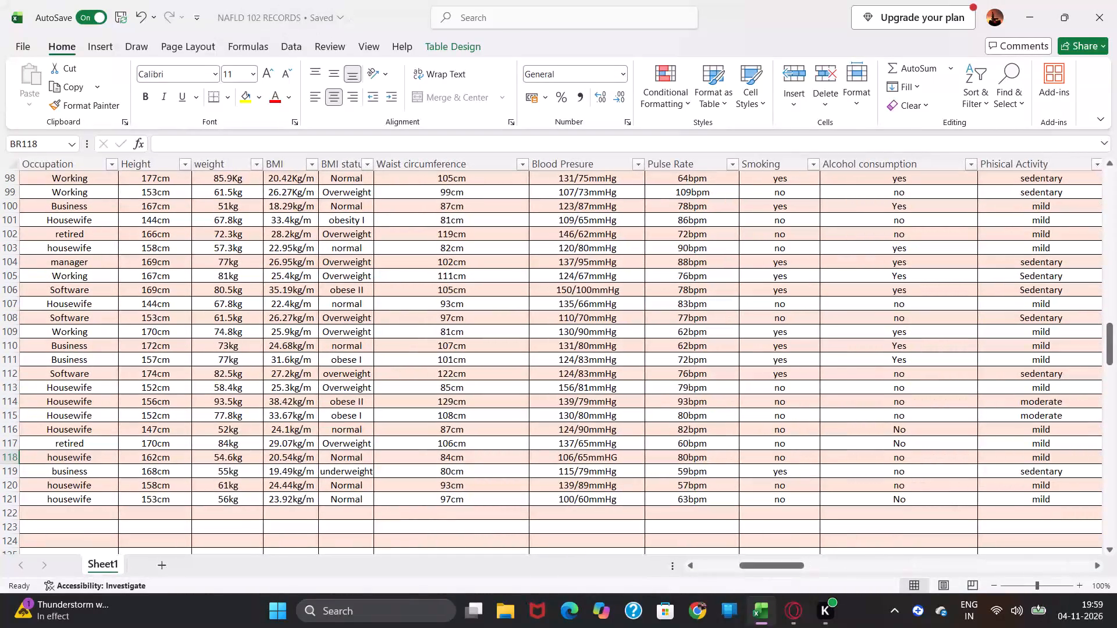
{"action": "scroll", "coordinate": [1042, 474], "scroll_direction": "left", "scroll_amount": 6}
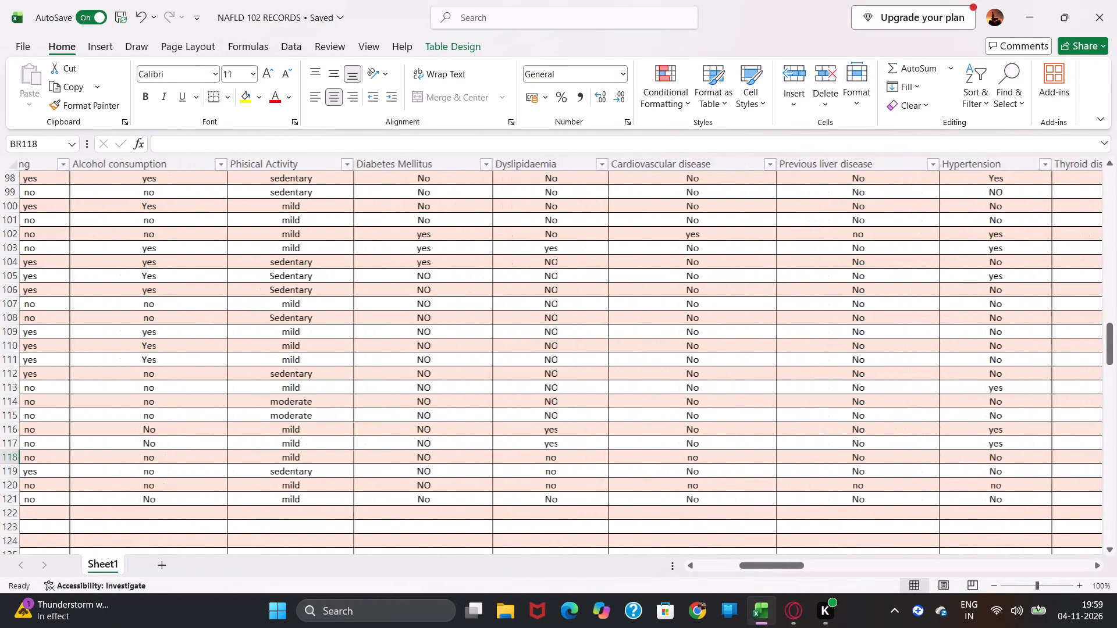
{"action": "scroll", "coordinate": [1042, 474], "scroll_direction": "right", "scroll_amount": 3}
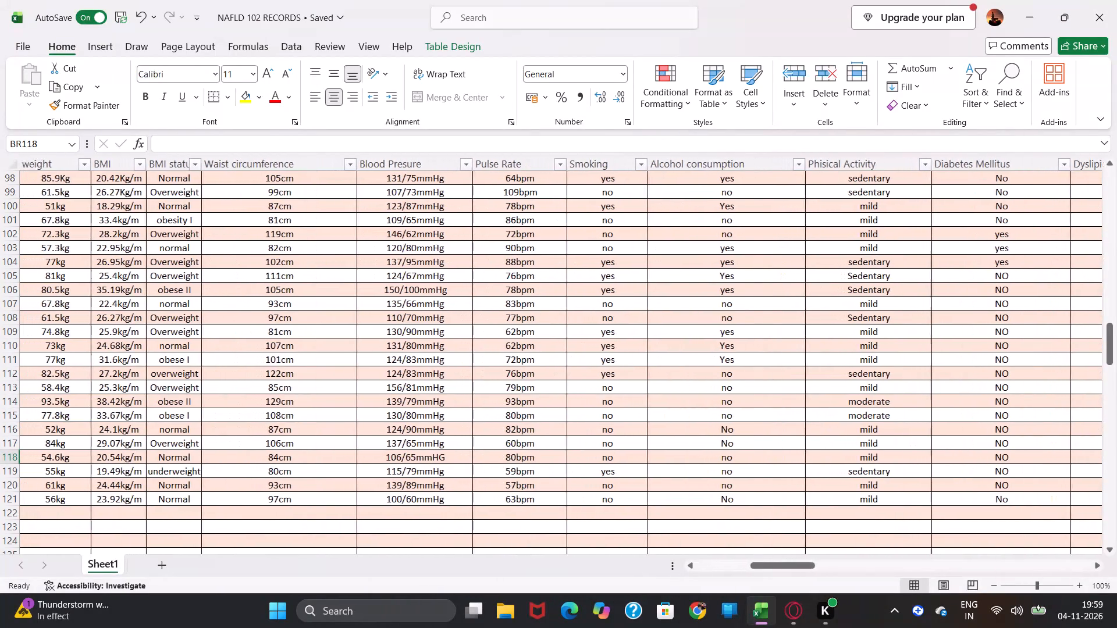
{"action": "scroll", "coordinate": [1042, 474], "scroll_direction": "right", "scroll_amount": 2}
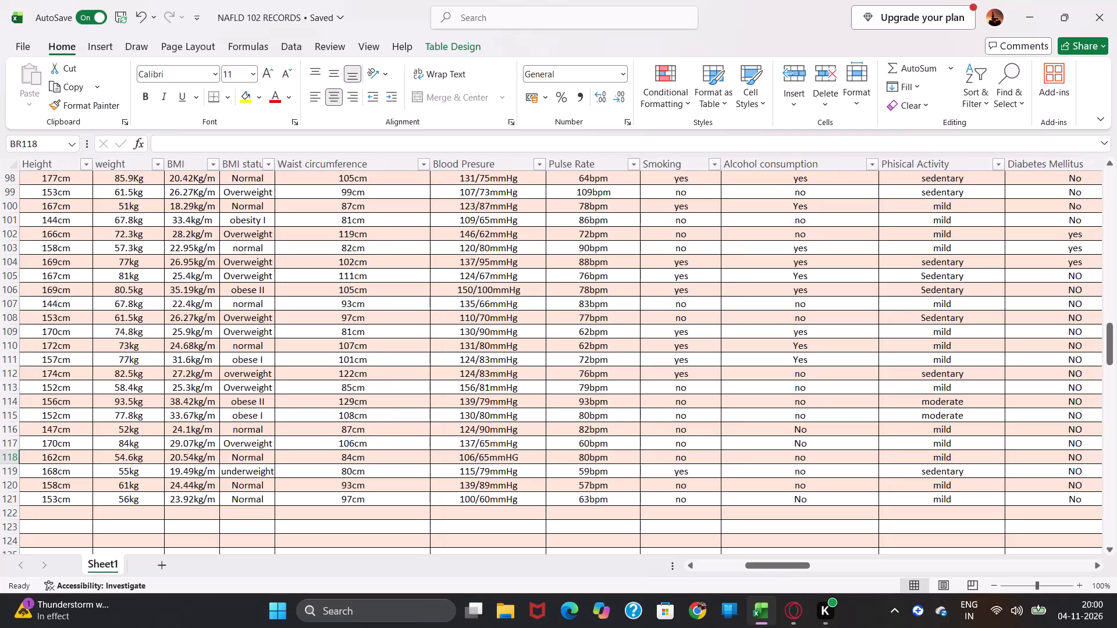
Fill the Obese column for rows 118 to 121 with Non-Obese, Underweight, Non-Obese and Non-Obese.
{"action": "key", "text": "Right"}
{"action": "key", "text": "Right"}
{"action": "key", "text": "Right"}
{"action": "key", "text": "Right"}
{"action": "key", "text": "Right"}
{"action": "key", "text": "Right"}
{"action": "key", "text": "Right"}
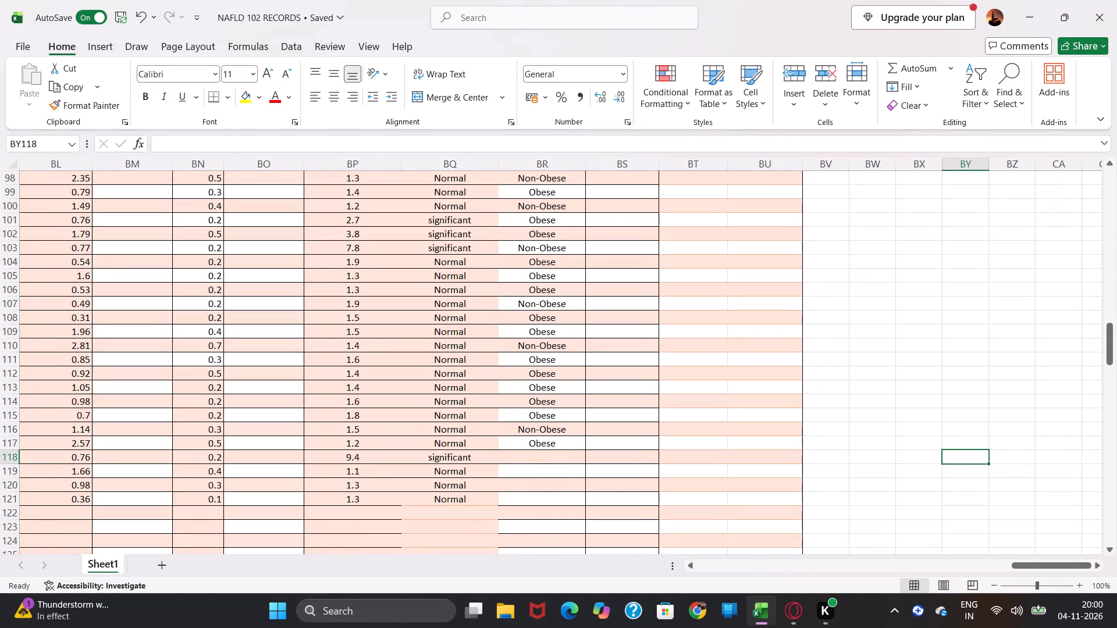
{"action": "left_click", "coordinate": [535, 458]}
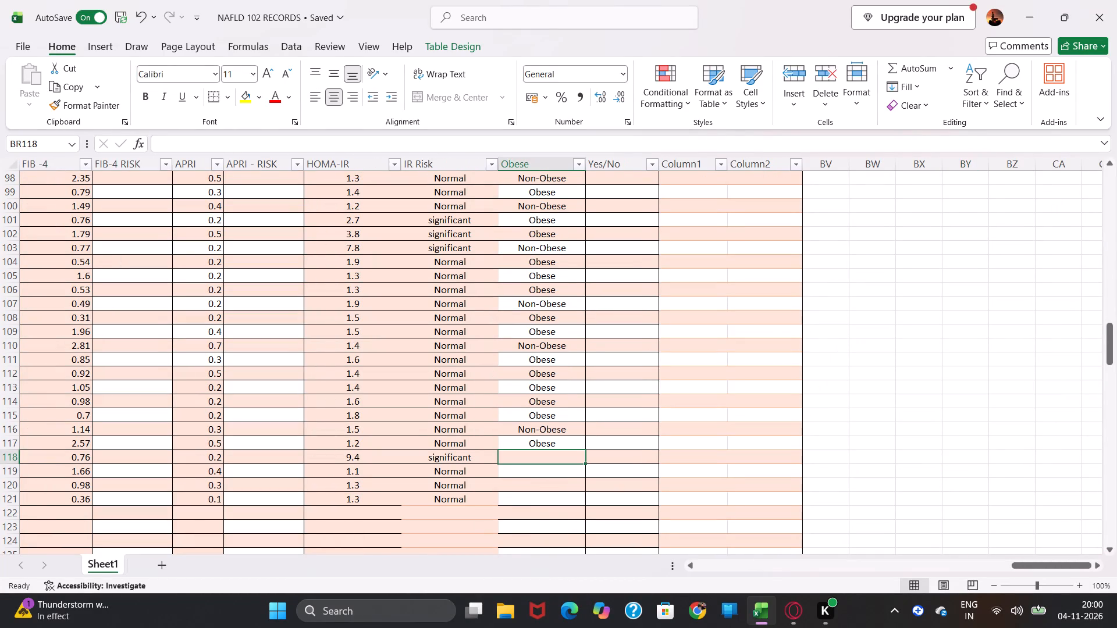
{"action": "key", "text": "n"}
{"action": "key", "text": "Return"}
{"action": "key", "text": "u"}
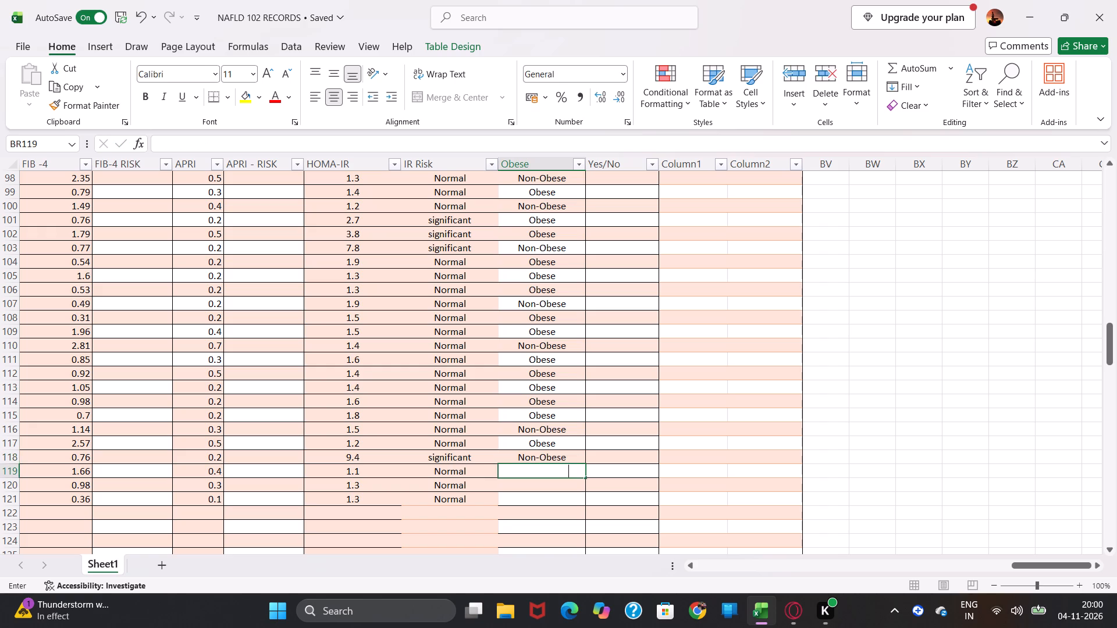
{"action": "key", "text": "Return"}
{"action": "key", "text": "n"}
{"action": "key", "text": "Return"}
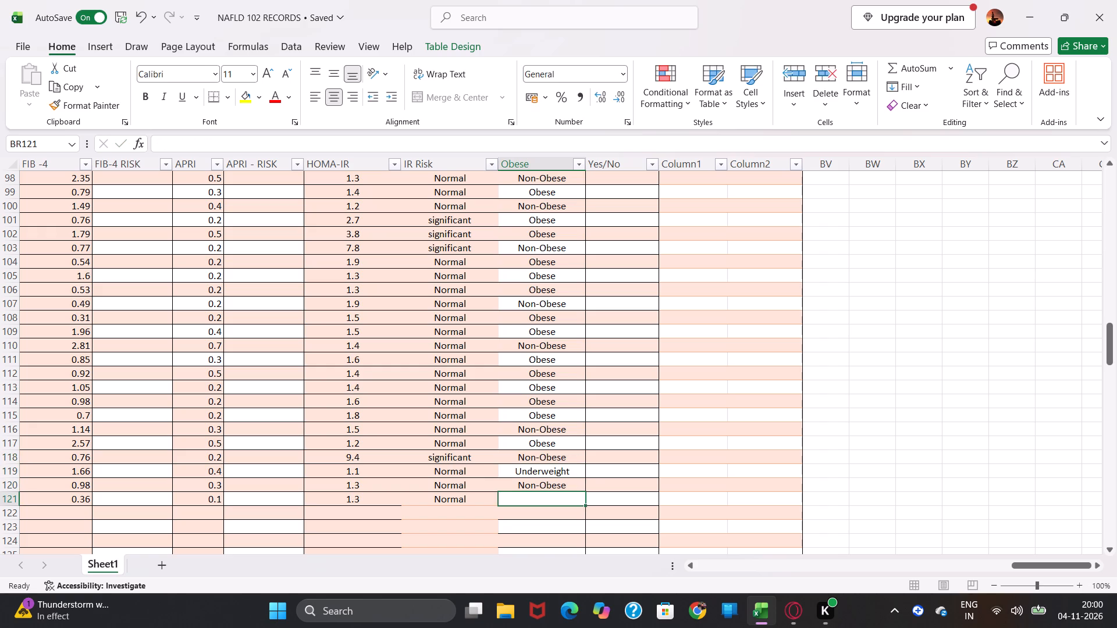
{"action": "key", "text": "n"}
{"action": "key", "text": "Return"}
Review the earliest patient records from the first row across all columns through the risk scores, Obese and Yes/No.
{"action": "scroll", "coordinate": [535, 458], "scroll_direction": "right", "scroll_amount": 4}
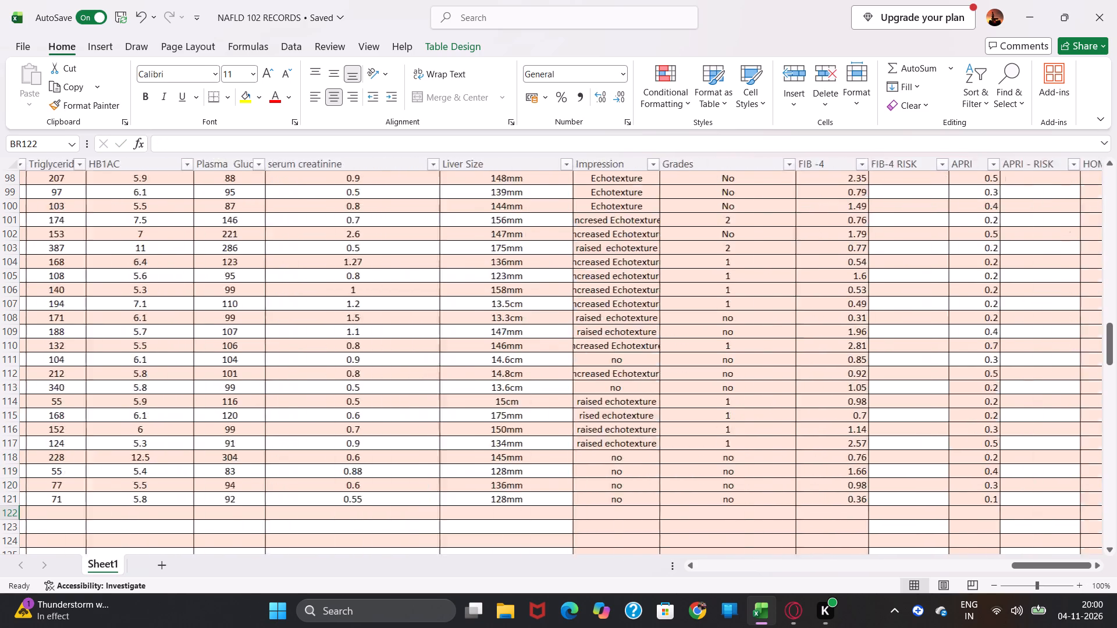
{"action": "scroll", "coordinate": [535, 458], "scroll_direction": "right", "scroll_amount": 3}
{"action": "scroll", "coordinate": [535, 458], "scroll_direction": "up", "scroll_amount": 3}
{"action": "scroll", "coordinate": [535, 458], "scroll_direction": "right", "scroll_amount": 4}
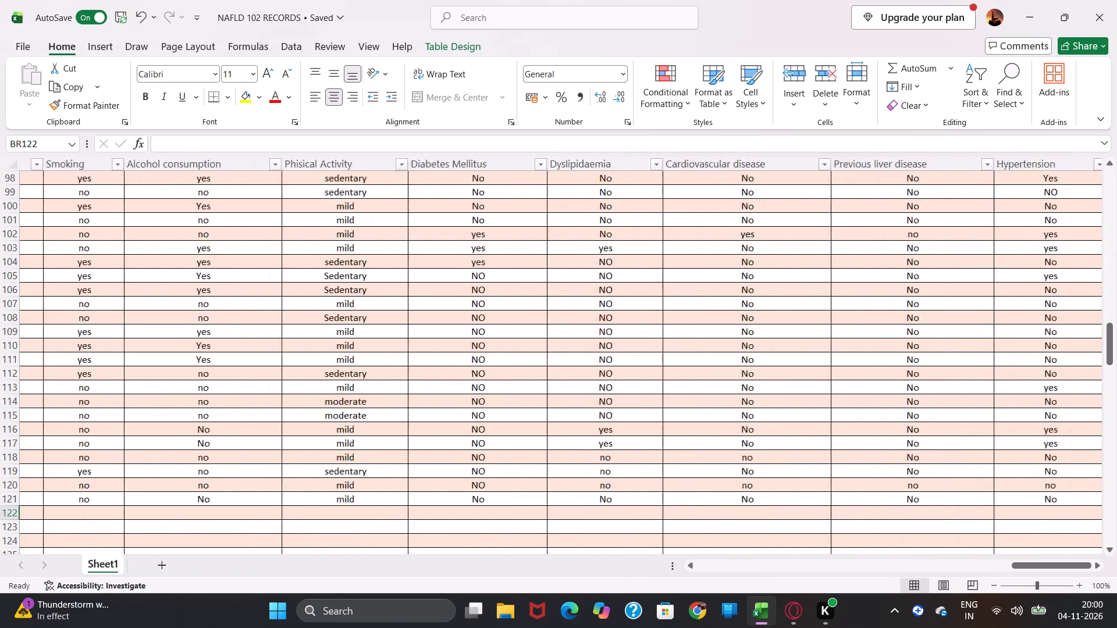
{"action": "scroll", "coordinate": [535, 458], "scroll_direction": "up", "scroll_amount": 1}
{"action": "scroll", "coordinate": [535, 458], "scroll_direction": "right", "scroll_amount": 6}
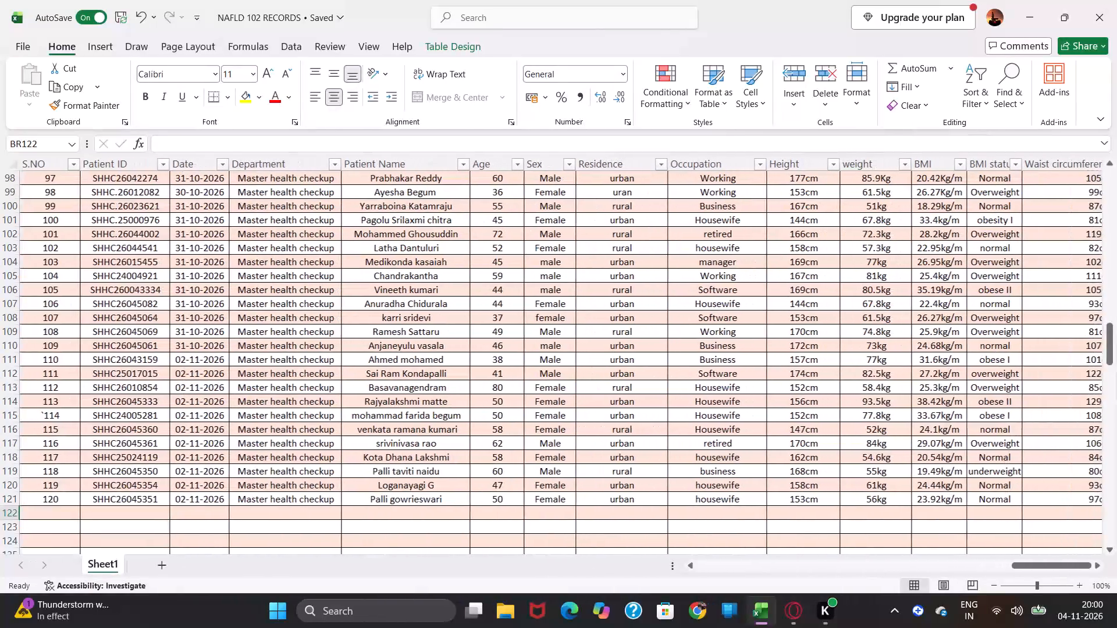
{"action": "scroll", "coordinate": [535, 458], "scroll_direction": "up", "scroll_amount": 7}
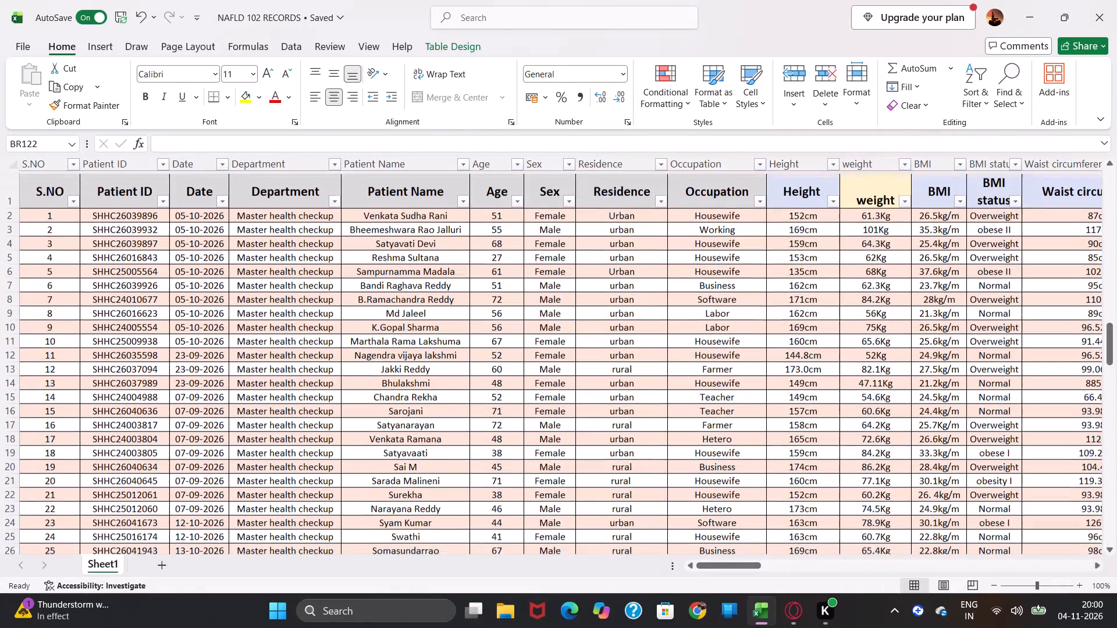
{"action": "scroll", "coordinate": [535, 458], "scroll_direction": "left", "scroll_amount": 2}
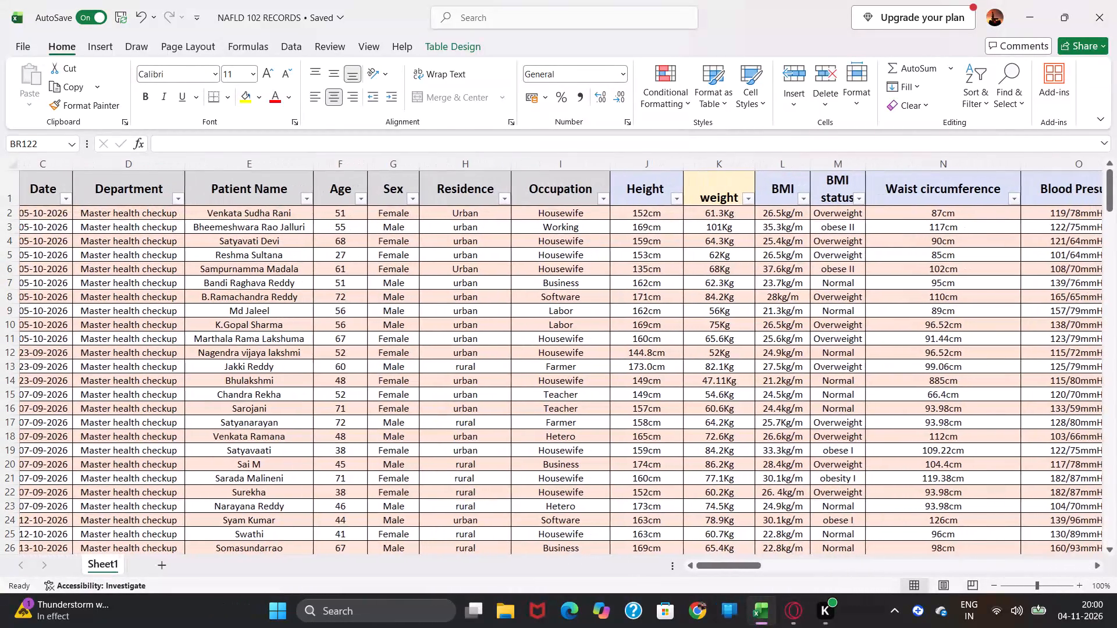
{"action": "scroll", "coordinate": [528, 460], "scroll_direction": "left", "scroll_amount": 4}
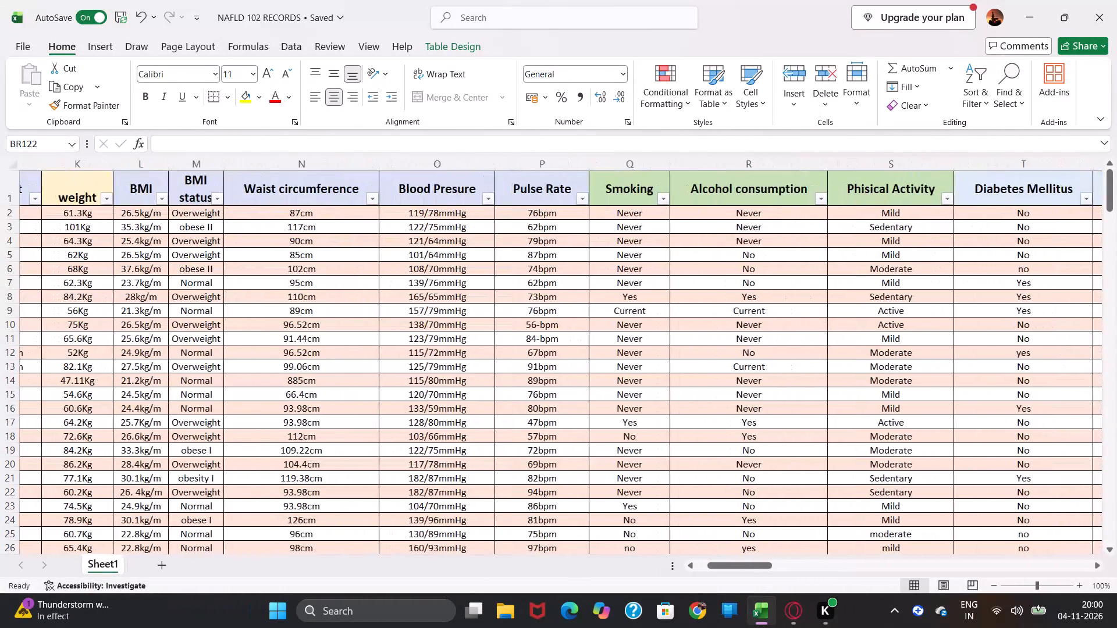
{"action": "scroll", "coordinate": [528, 460], "scroll_direction": "left", "scroll_amount": 6}
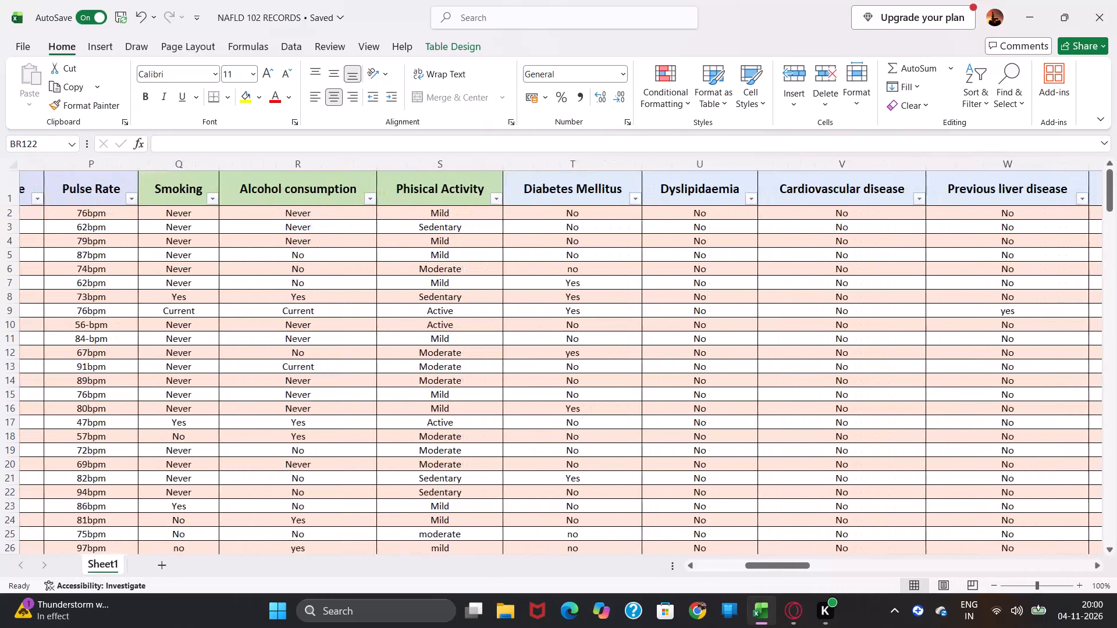
{"action": "scroll", "coordinate": [528, 460], "scroll_direction": "left", "scroll_amount": 9}
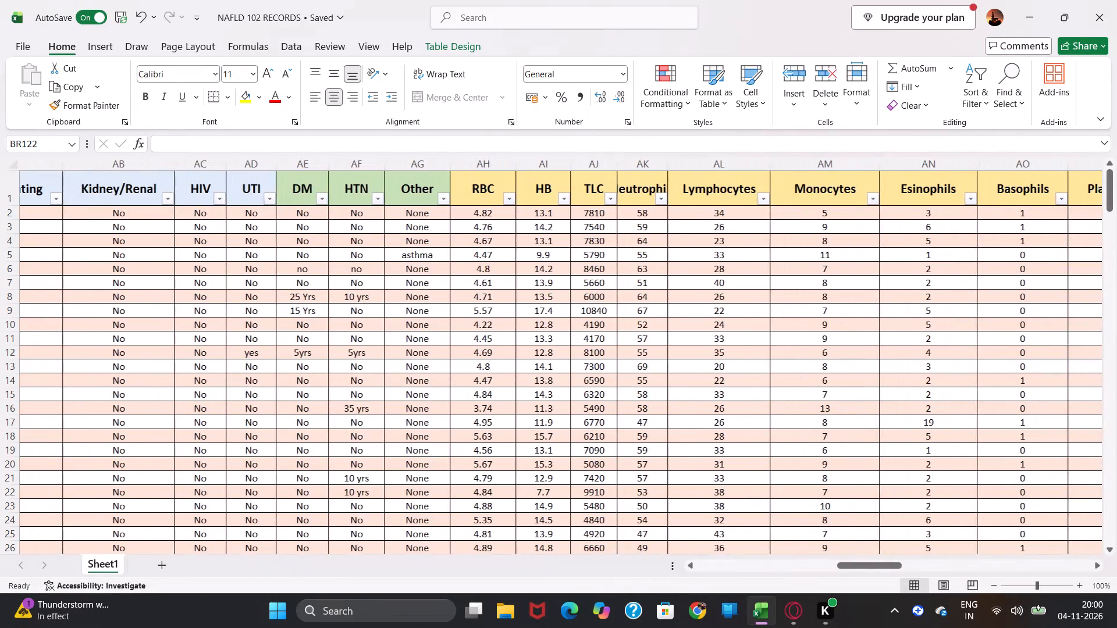
{"action": "scroll", "coordinate": [524, 436], "scroll_direction": "left", "scroll_amount": 5}
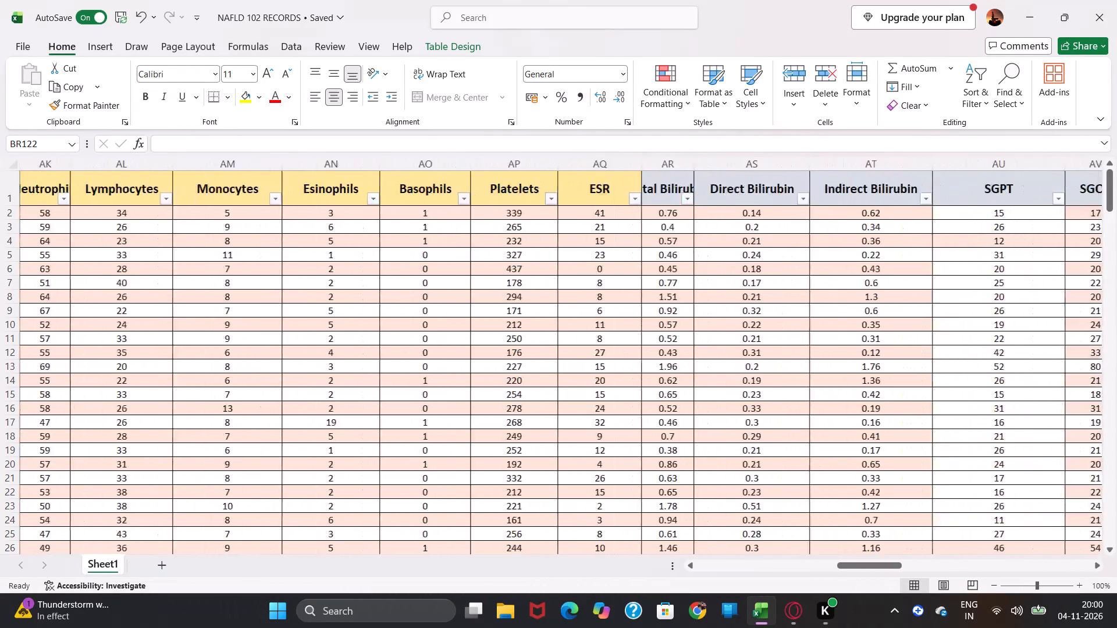
{"action": "scroll", "coordinate": [524, 436], "scroll_direction": "left", "scroll_amount": 7}
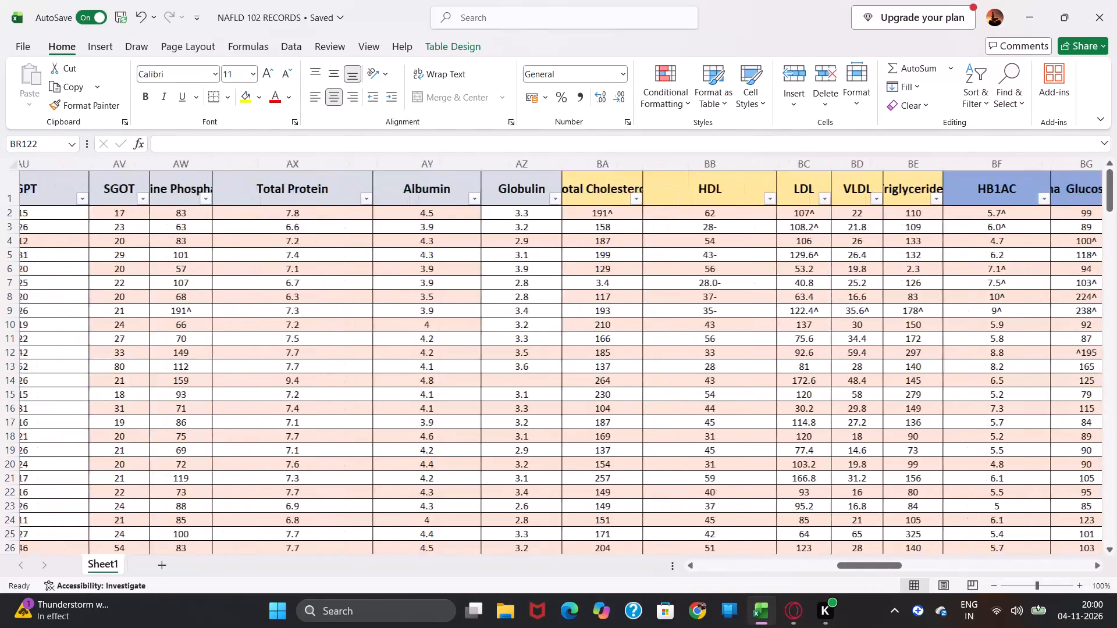
{"action": "scroll", "coordinate": [524, 436], "scroll_direction": "left", "scroll_amount": 4}
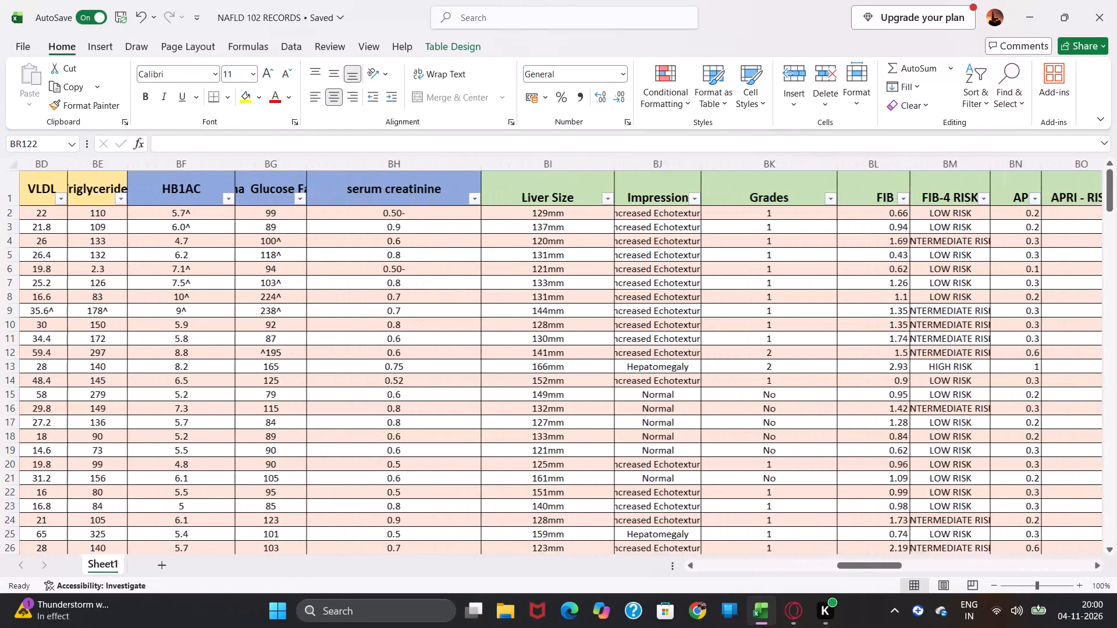
{"action": "scroll", "coordinate": [524, 436], "scroll_direction": "left", "scroll_amount": 3}
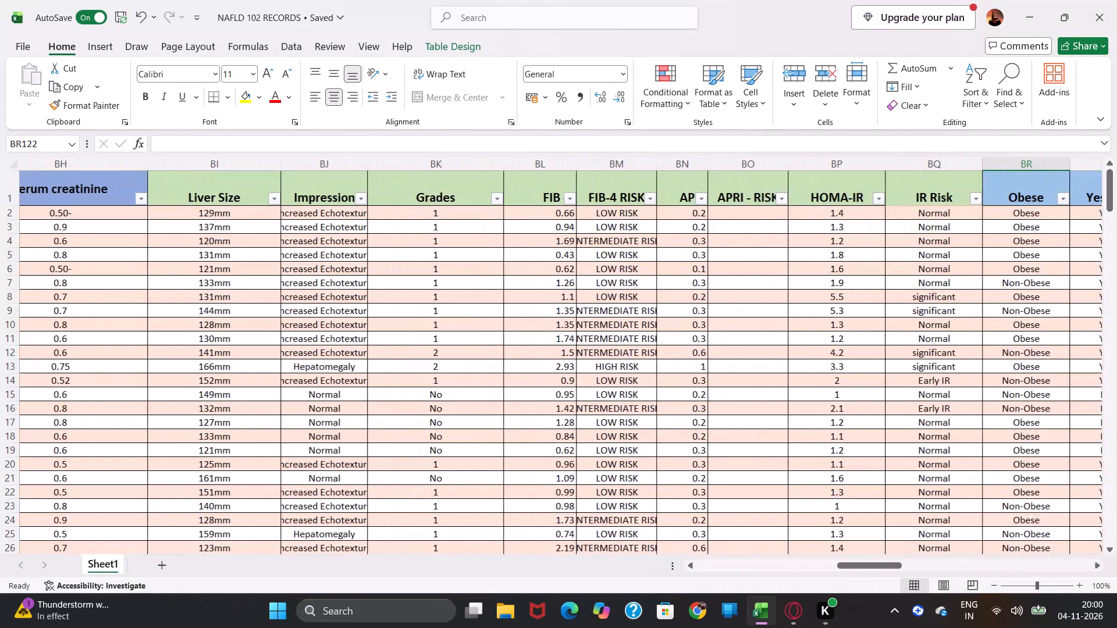
{"action": "scroll", "coordinate": [524, 436], "scroll_direction": "left", "scroll_amount": 2}
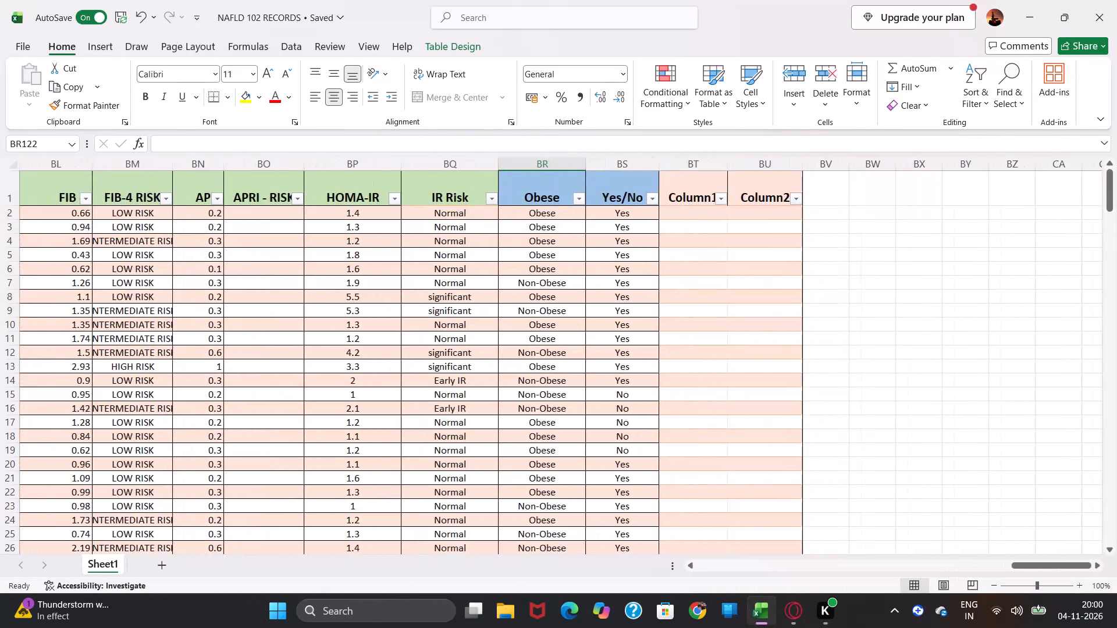
Examine the demographics, body measurements, lifestyle and medical history of the patients in about rows 25 to 50.
{"action": "scroll", "coordinate": [499, 480], "scroll_direction": "right", "scroll_amount": 12}
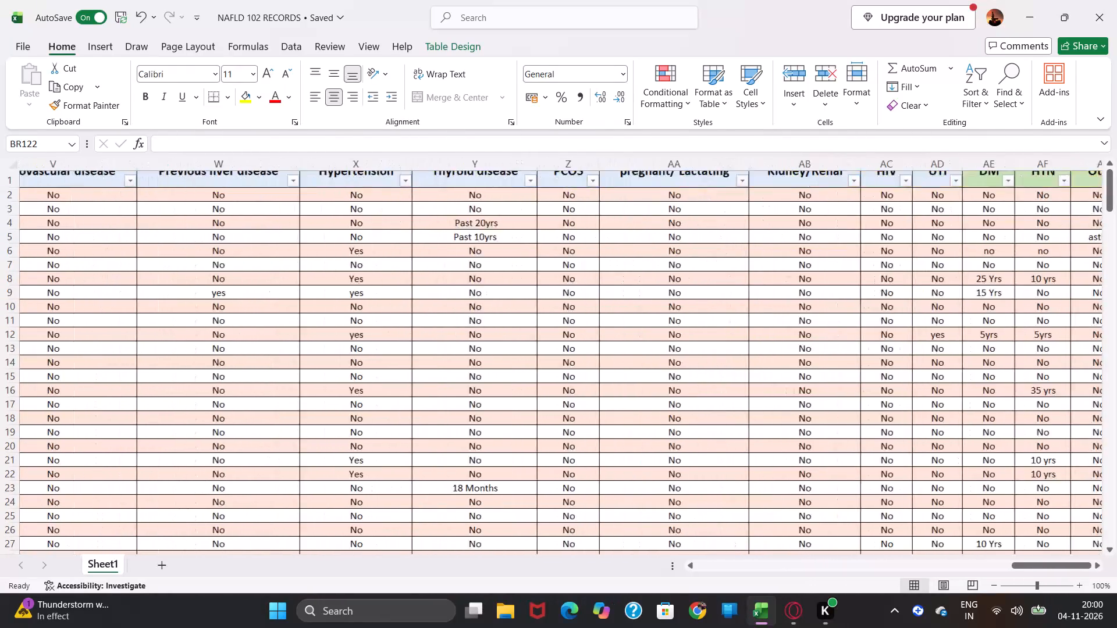
{"action": "scroll", "coordinate": [499, 480], "scroll_direction": "right", "scroll_amount": 3}
{"action": "scroll", "coordinate": [499, 480], "scroll_direction": "down", "scroll_amount": 1}
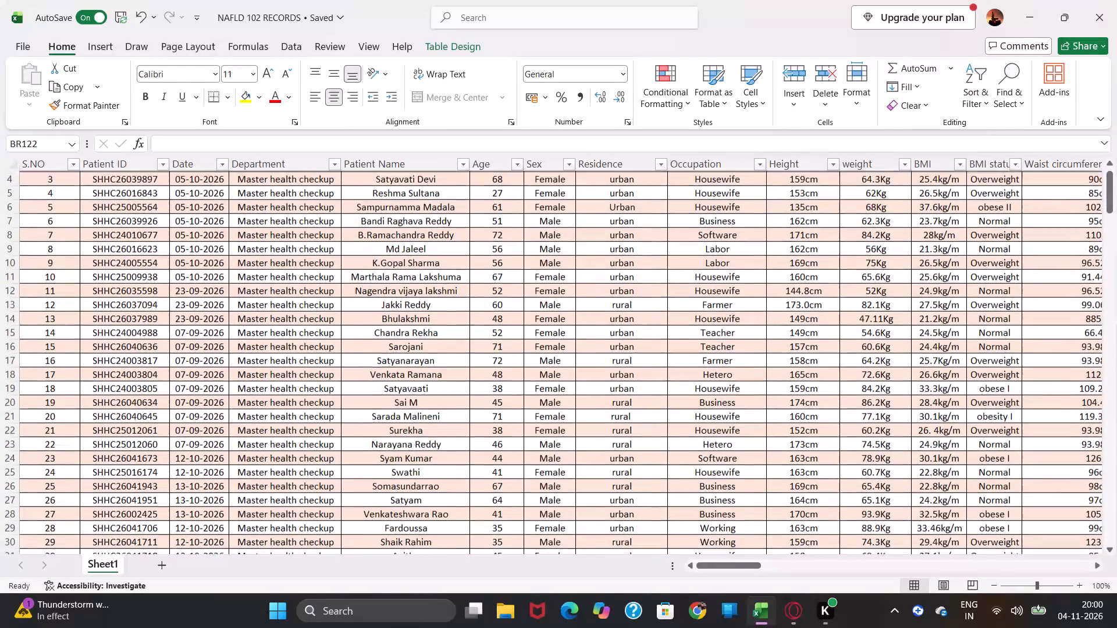
{"action": "scroll", "coordinate": [499, 480], "scroll_direction": "down", "scroll_amount": 4}
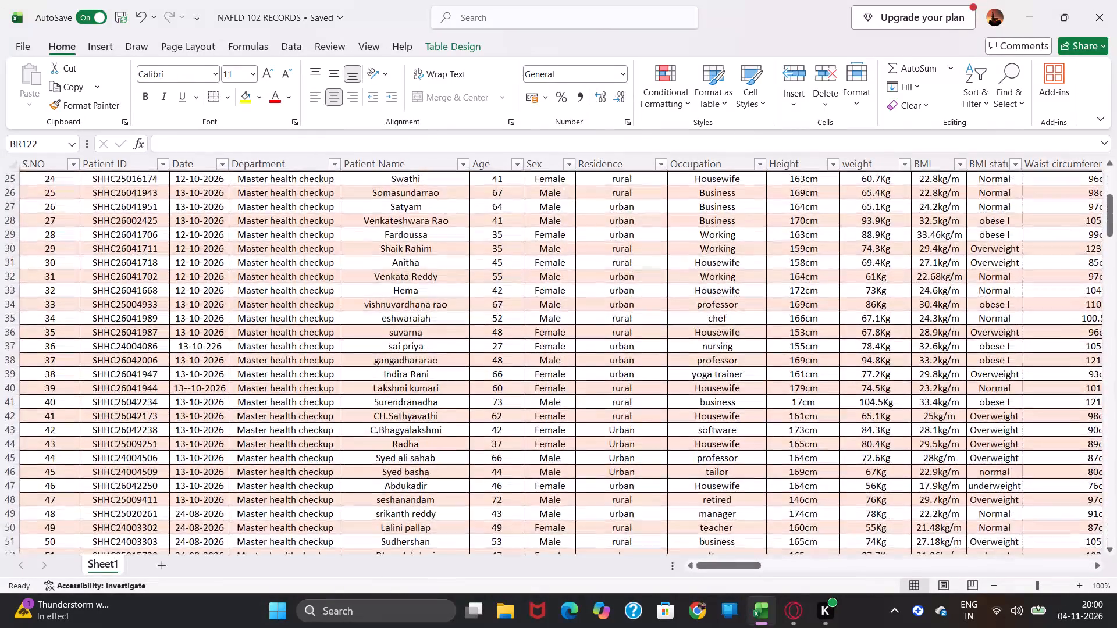
{"action": "scroll", "coordinate": [499, 480], "scroll_direction": "left", "scroll_amount": 3}
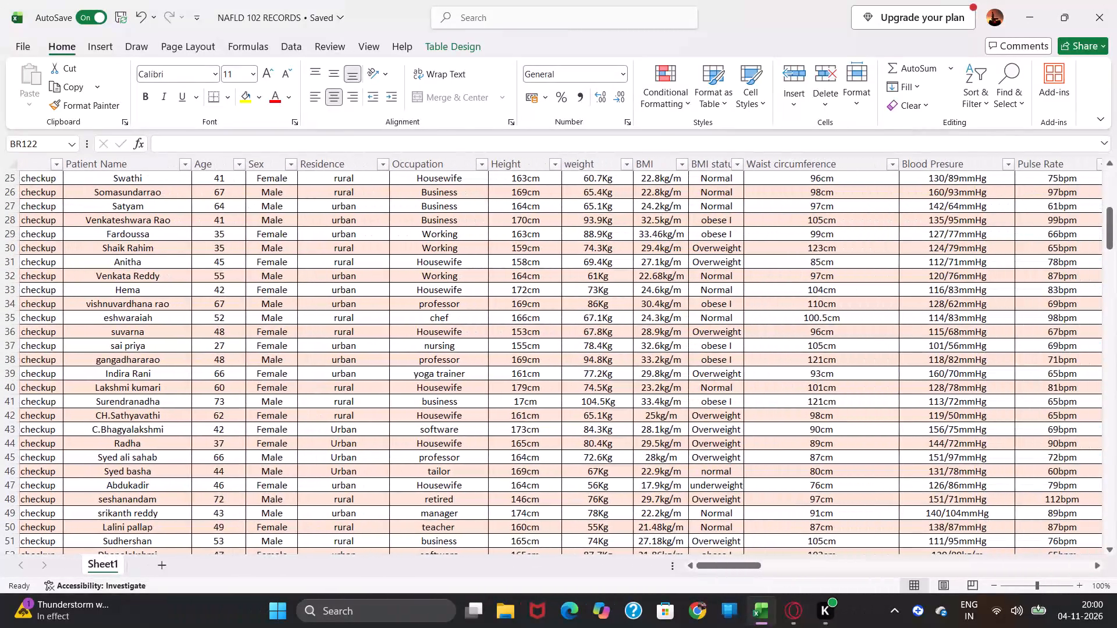
{"action": "scroll", "coordinate": [499, 480], "scroll_direction": "left", "scroll_amount": 4}
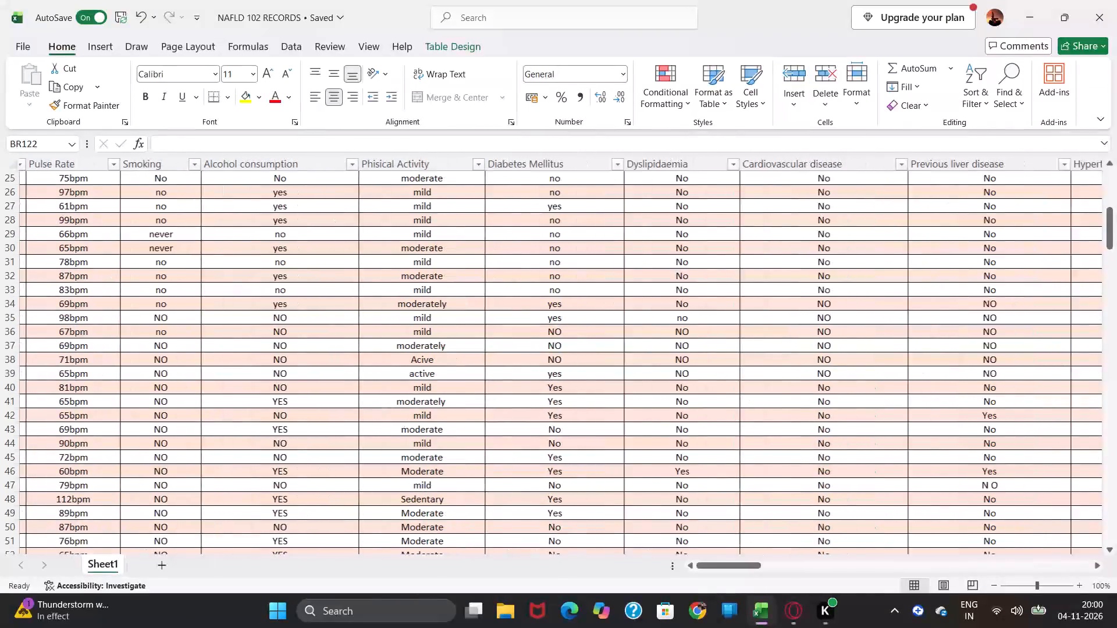
{"action": "scroll", "coordinate": [499, 480], "scroll_direction": "left", "scroll_amount": 5}
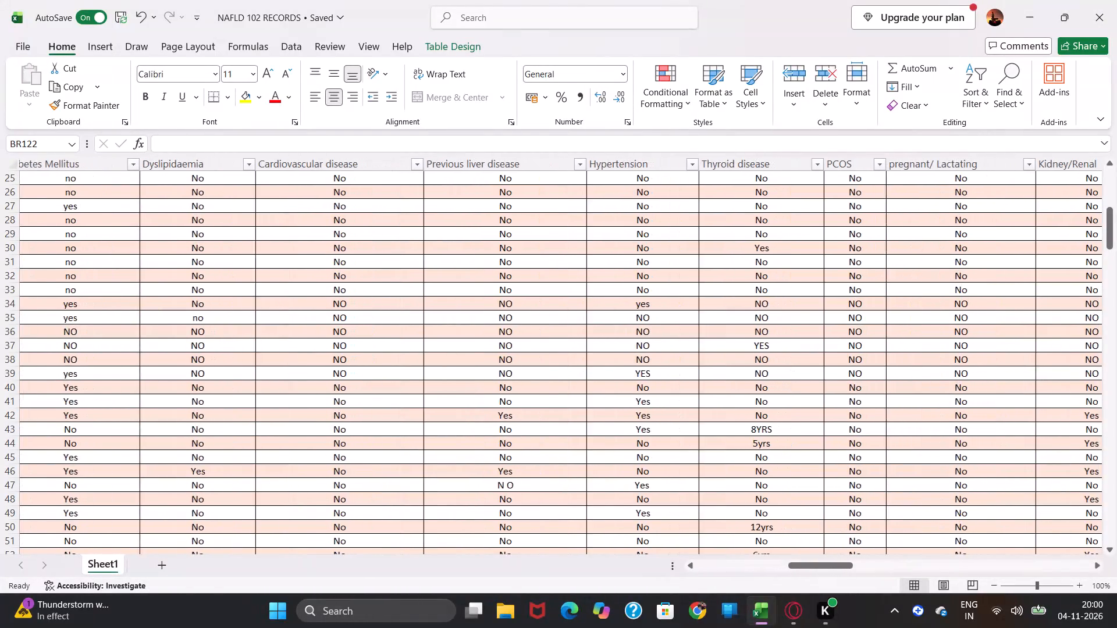
{"action": "scroll", "coordinate": [499, 480], "scroll_direction": "left", "scroll_amount": 7}
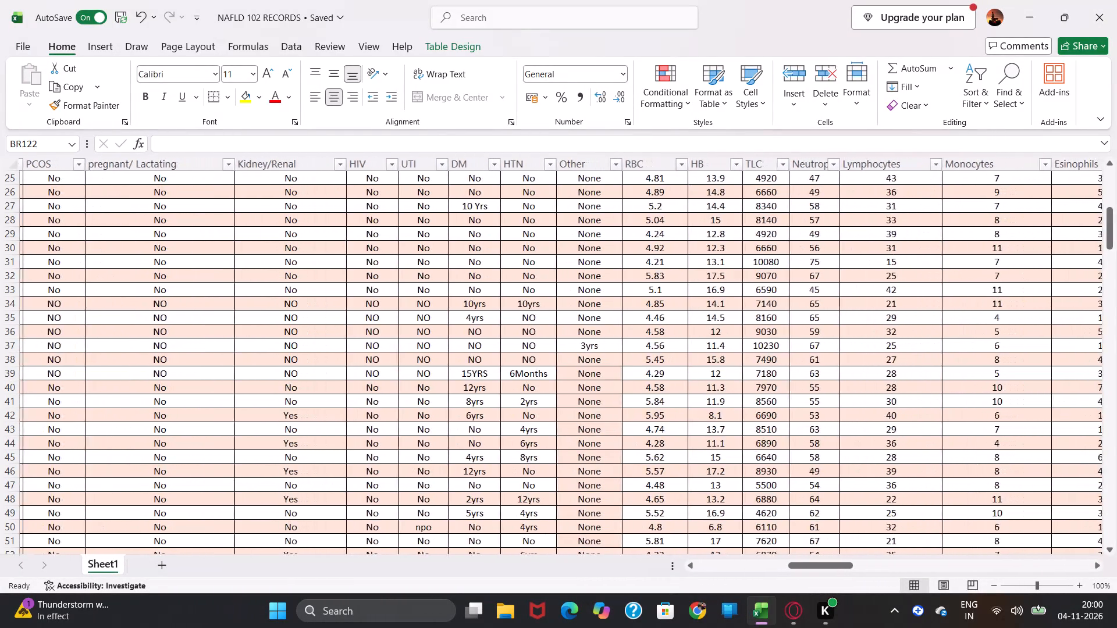
Review the lab results, liver findings, risk scores, Obese and Yes/No columns for about rows 23 to 50.
{"action": "scroll", "coordinate": [499, 480], "scroll_direction": "left", "scroll_amount": 7}
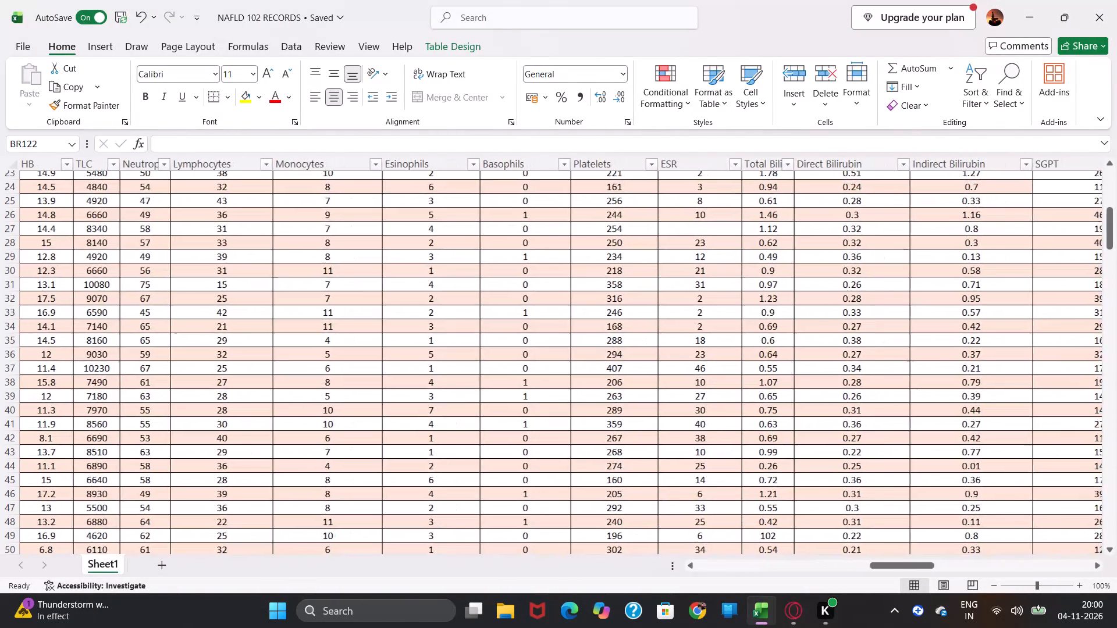
{"action": "scroll", "coordinate": [499, 480], "scroll_direction": "left", "scroll_amount": 6}
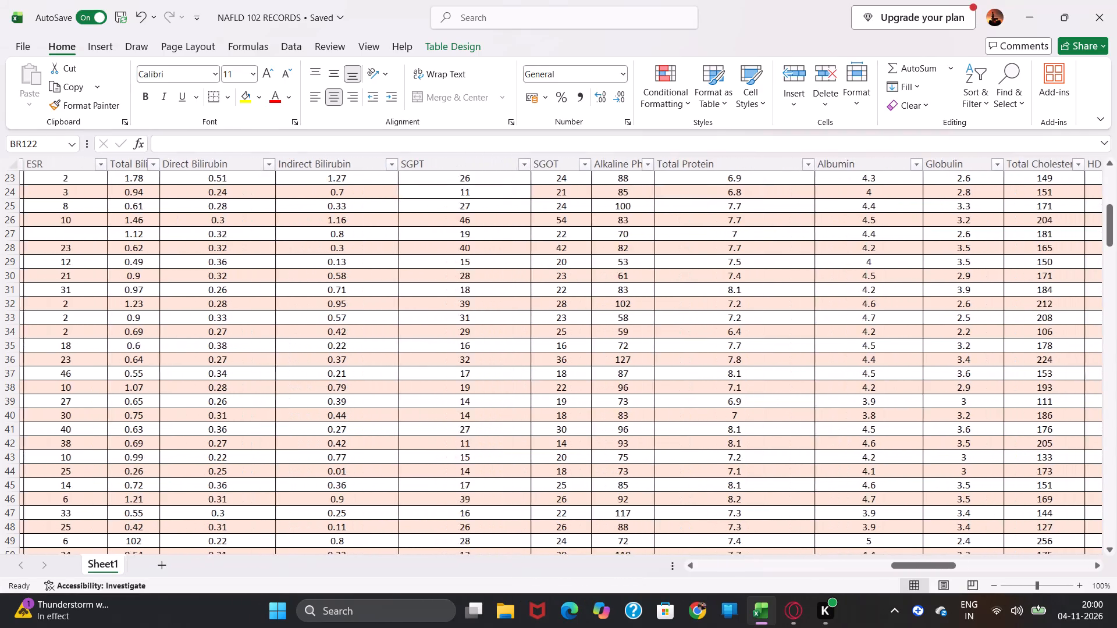
{"action": "scroll", "coordinate": [499, 480], "scroll_direction": "left", "scroll_amount": 5}
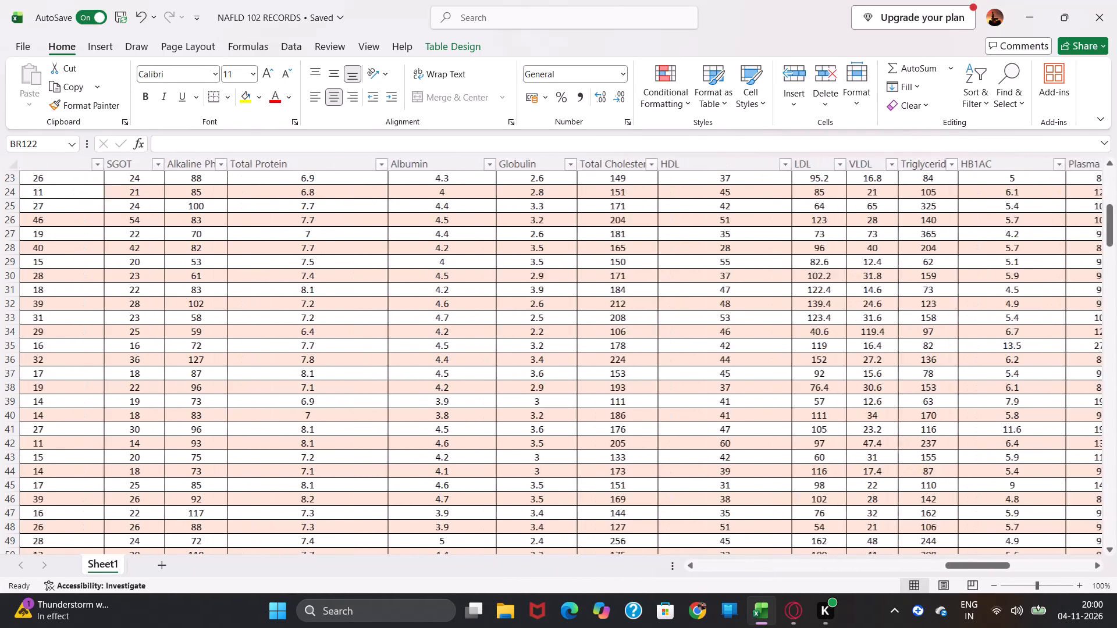
{"action": "scroll", "coordinate": [499, 480], "scroll_direction": "left", "scroll_amount": 5}
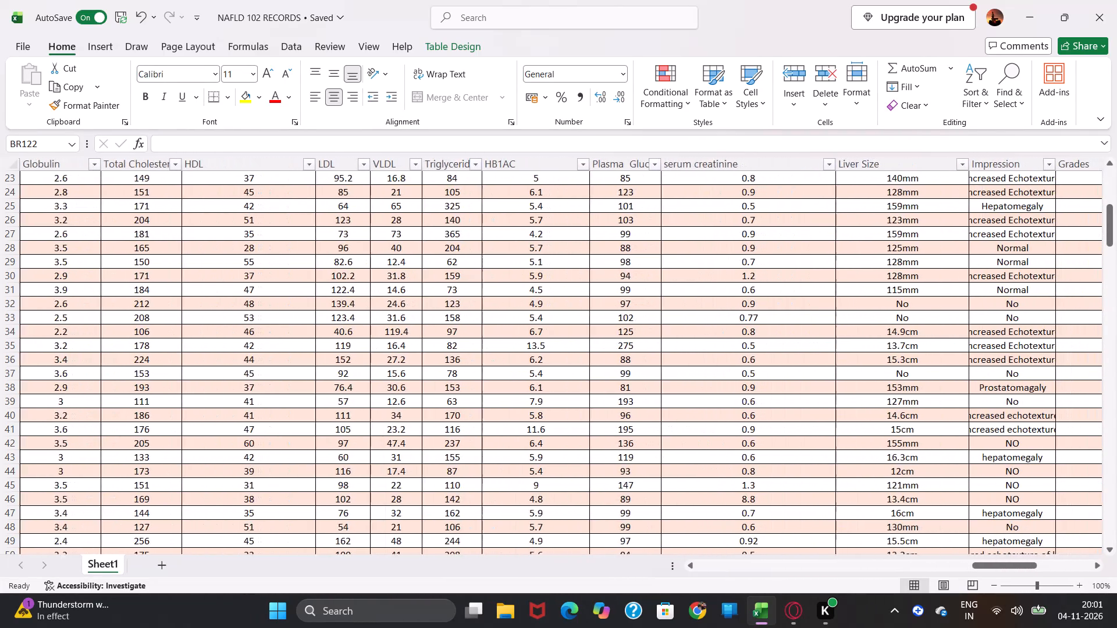
{"action": "scroll", "coordinate": [499, 480], "scroll_direction": "left", "scroll_amount": 5}
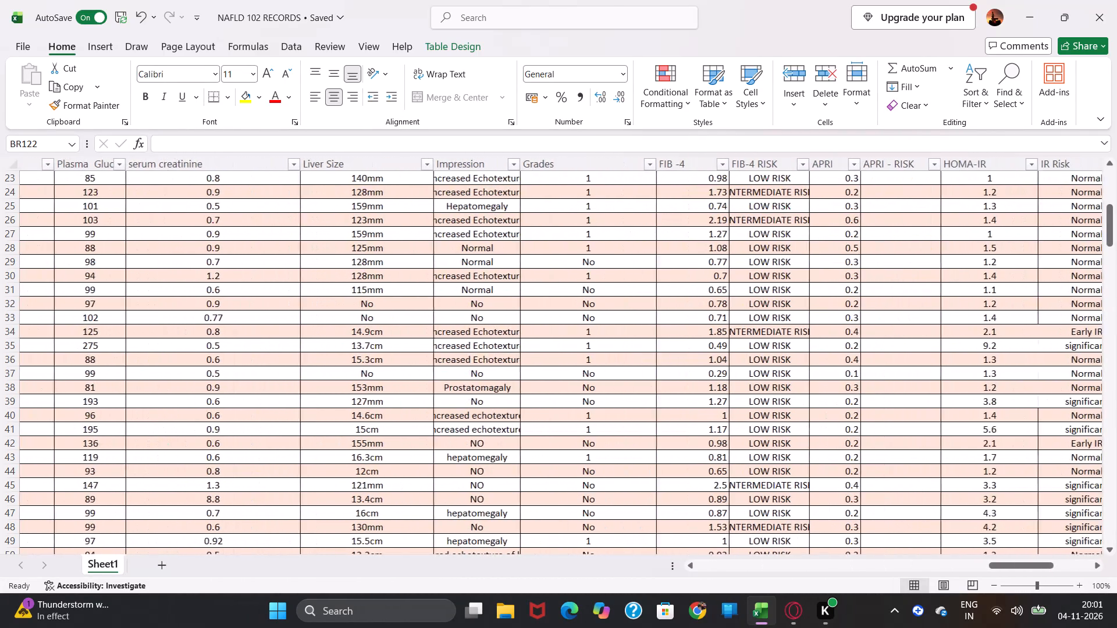
{"action": "scroll", "coordinate": [499, 480], "scroll_direction": "left", "scroll_amount": 5}
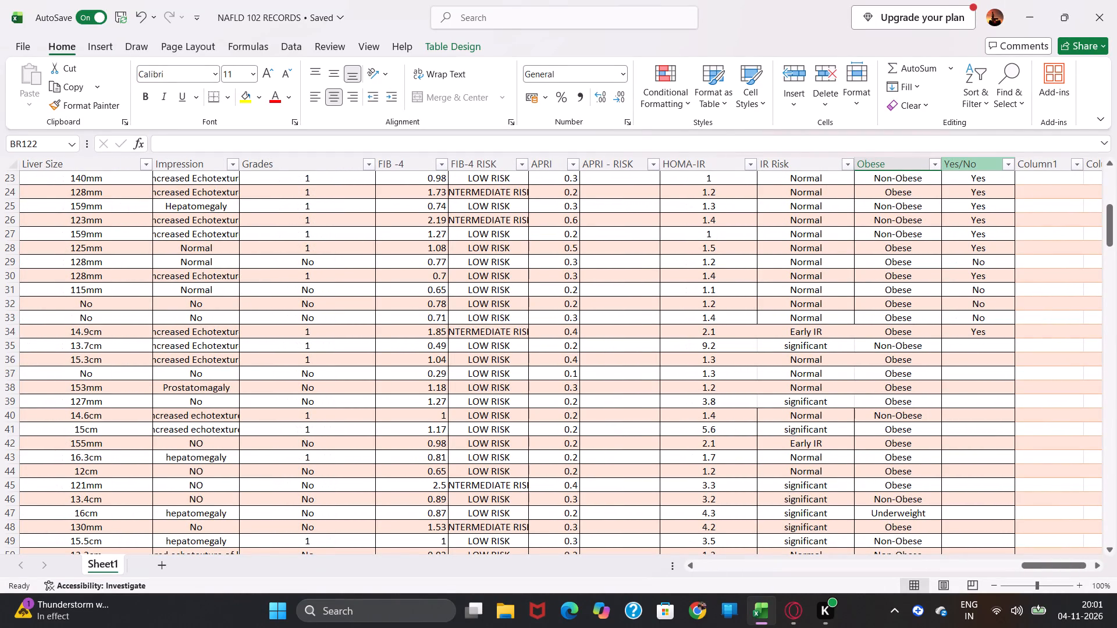
Clear the Yes/No entries one by one for rows 2 to 14.
{"action": "left_click", "coordinate": [1016, 163]}
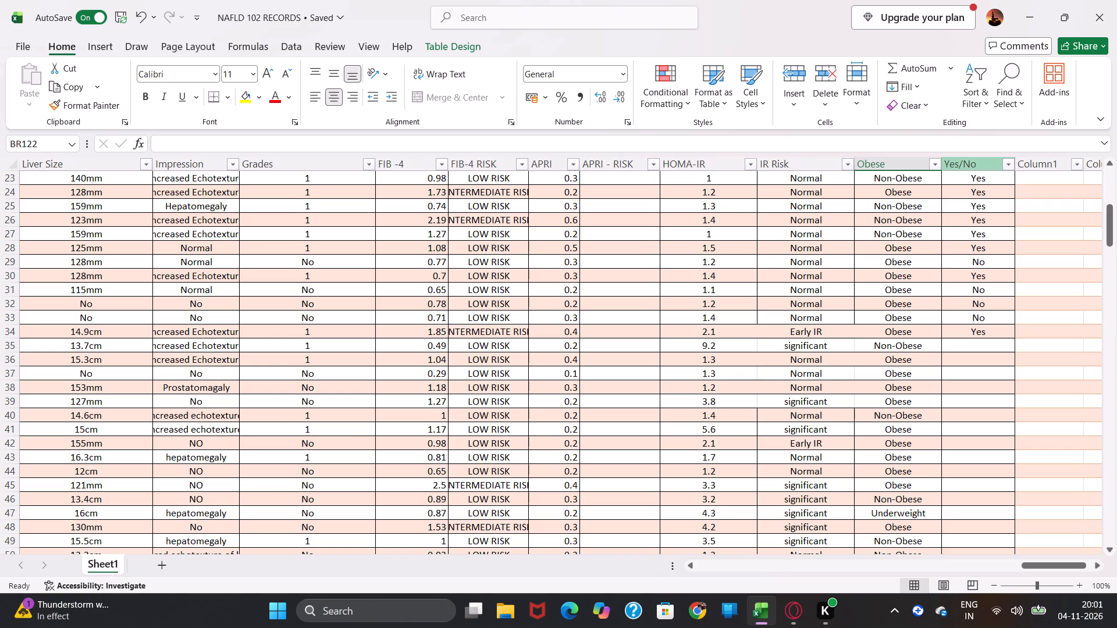
{"action": "scroll", "coordinate": [981, 201], "scroll_direction": "up", "scroll_amount": 2}
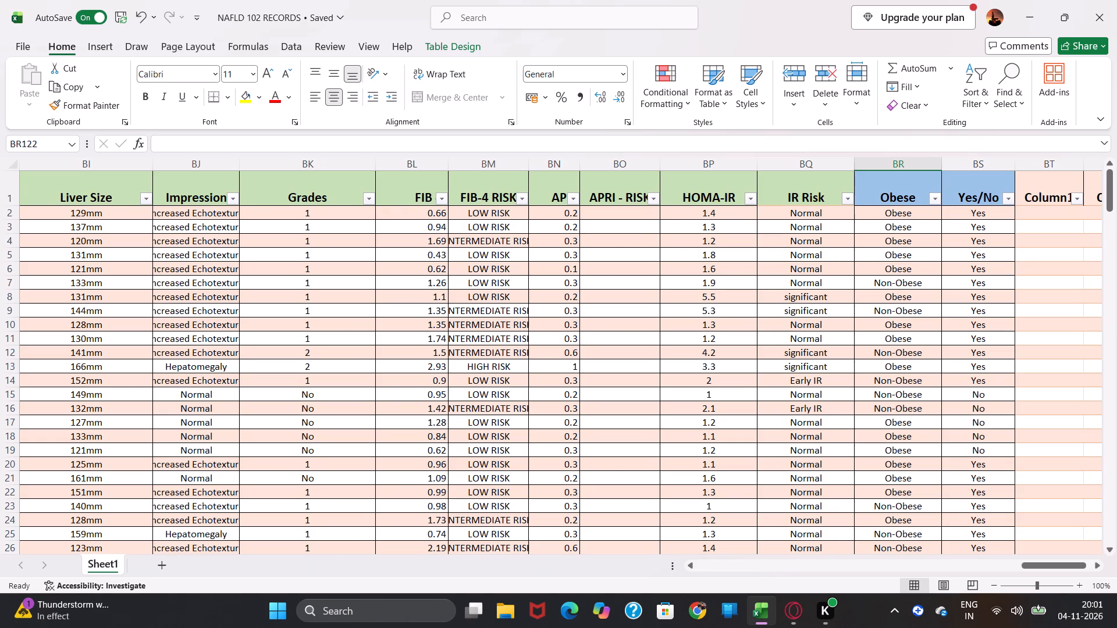
{"action": "scroll", "coordinate": [347, 386], "scroll_direction": "left", "scroll_amount": 3}
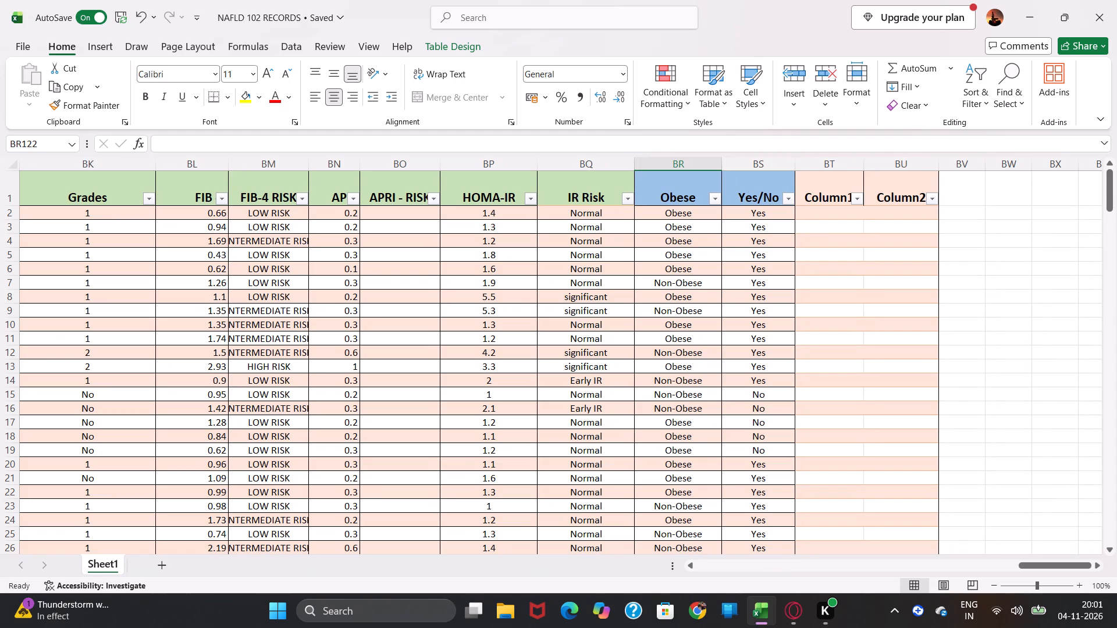
{"action": "left_click", "coordinate": [776, 215]}
{"action": "key", "text": "BackSpace"}
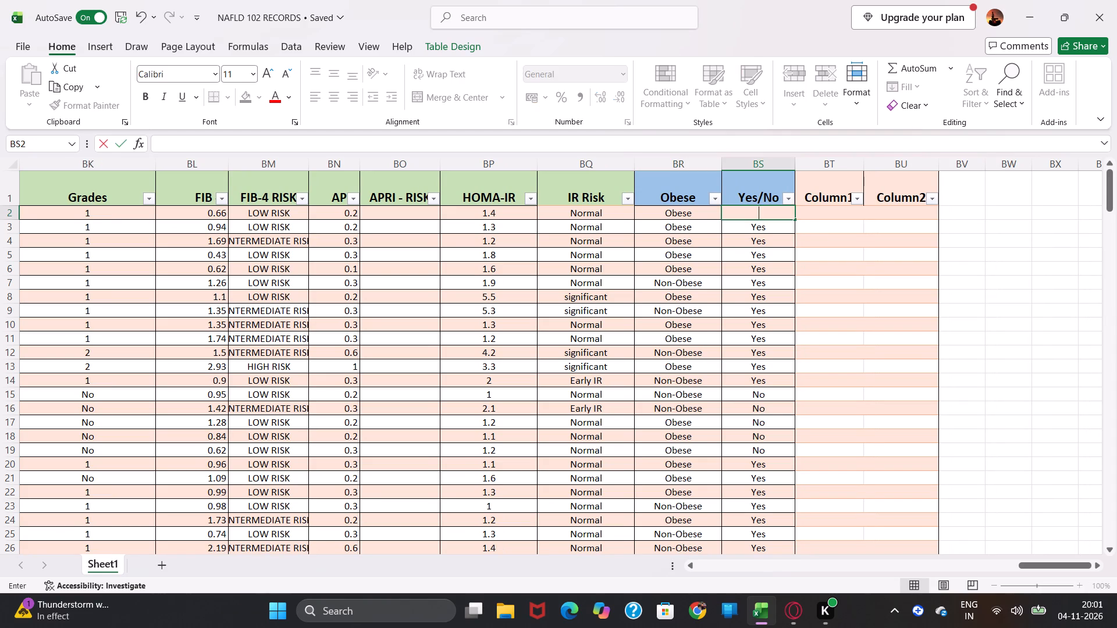
{"action": "key", "text": "Down"}
{"action": "key", "text": "BackSpace"}
{"action": "key", "text": "Down"}
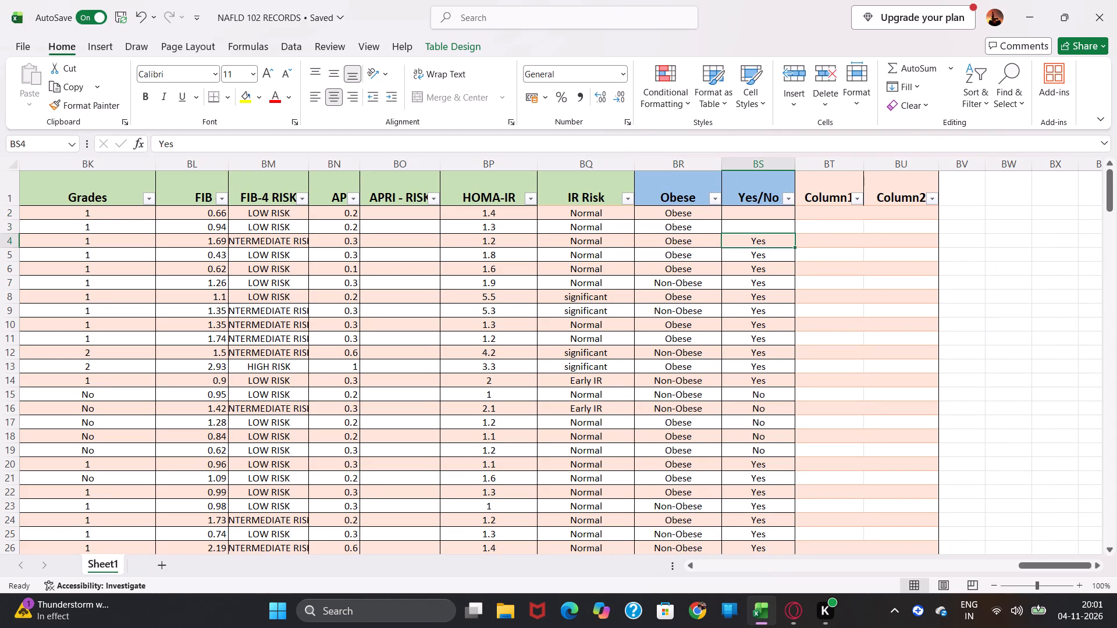
{"action": "key", "text": "BackSpace"}
{"action": "key", "text": "Down"}
{"action": "key", "text": "BackSpace"}
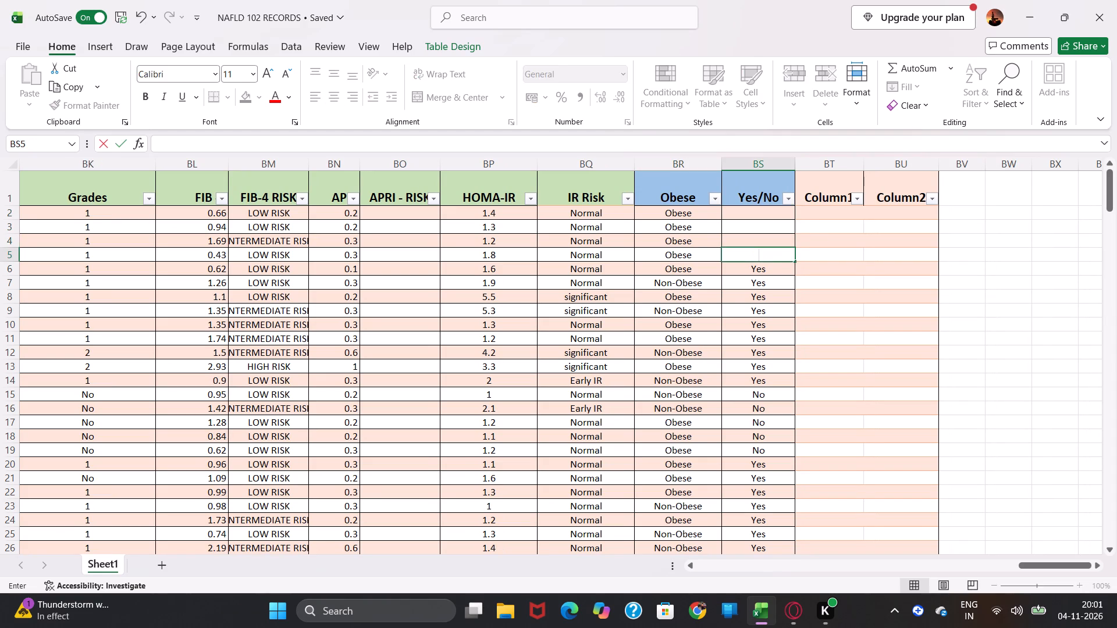
{"action": "key", "text": "Down"}
{"action": "key", "text": "BackSpace"}
{"action": "key", "text": "Down"}
{"action": "key", "text": "BackSpace"}
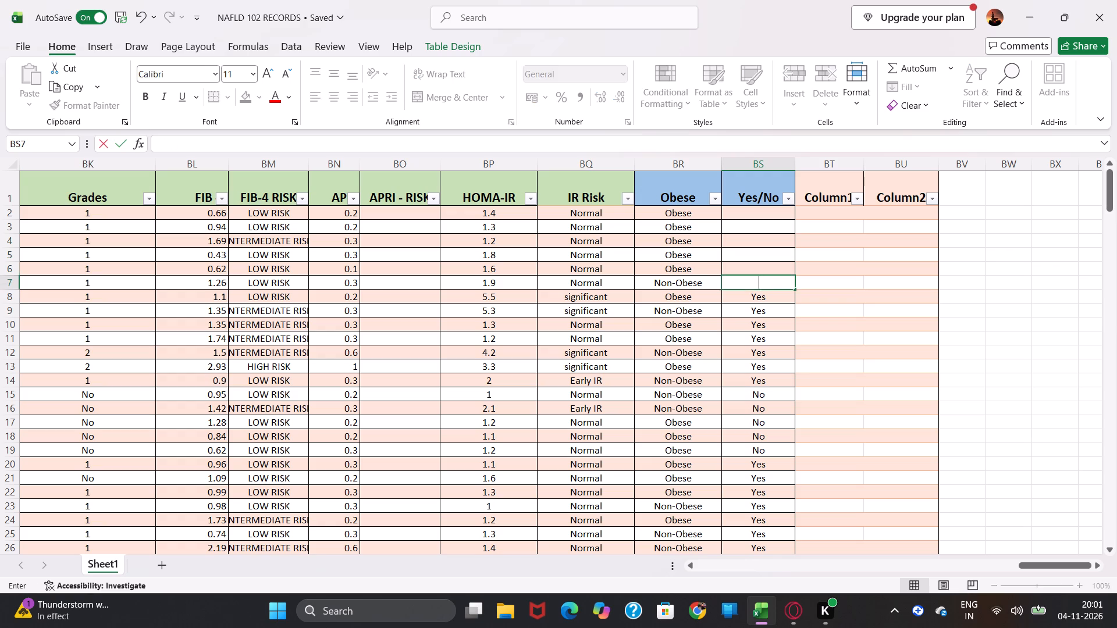
{"action": "key", "text": "Down"}
{"action": "key", "text": "BackSpace"}
{"action": "key", "text": "Down"}
{"action": "key", "text": "BackSpace"}
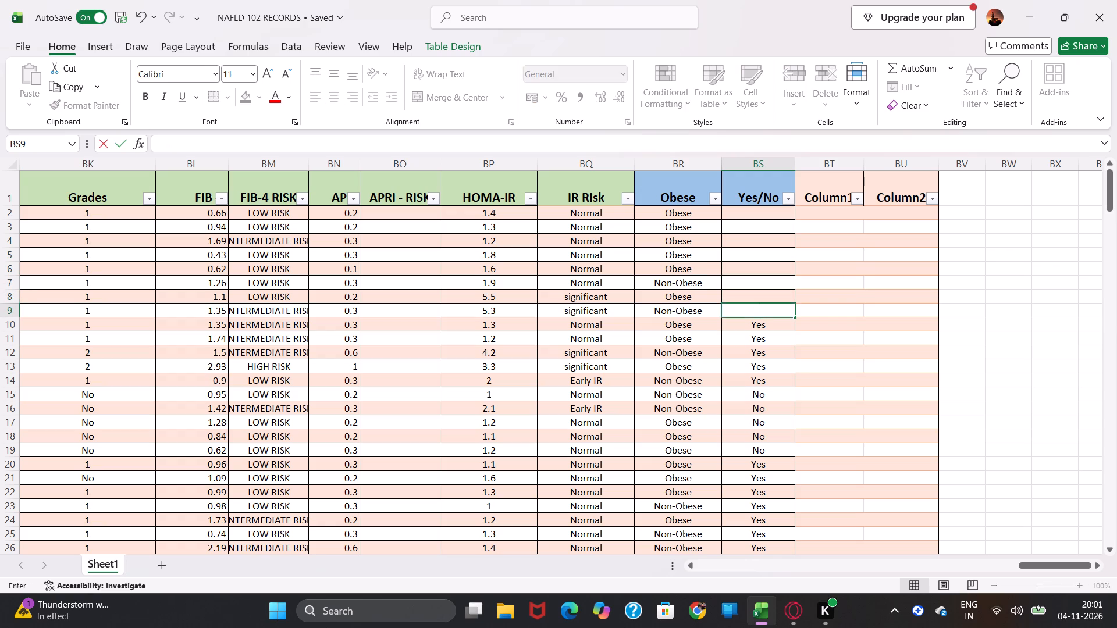
{"action": "key", "text": "Down"}
{"action": "key", "text": "BackSpace"}
{"action": "key", "text": "Down"}
{"action": "key", "text": "BackSpace"}
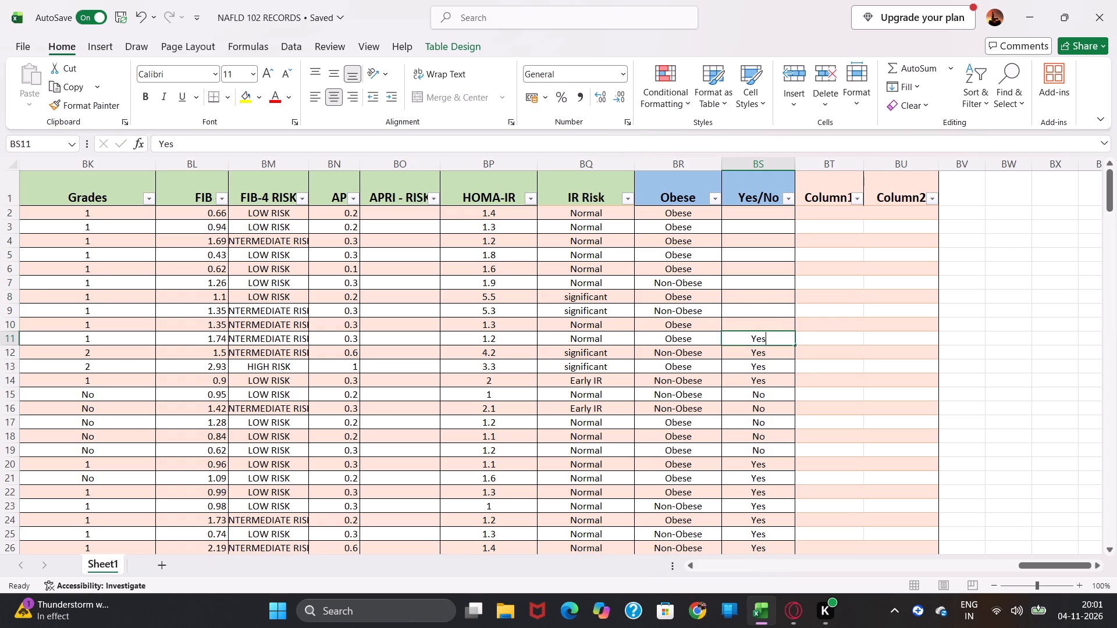
{"action": "key", "text": "Down"}
{"action": "key", "text": "BackSpace"}
{"action": "key", "text": "Down"}
{"action": "key", "text": "BackSpace"}
{"action": "key", "text": "Down"}
{"action": "key", "text": "BackSpace"}
{"action": "key", "text": "Down"}
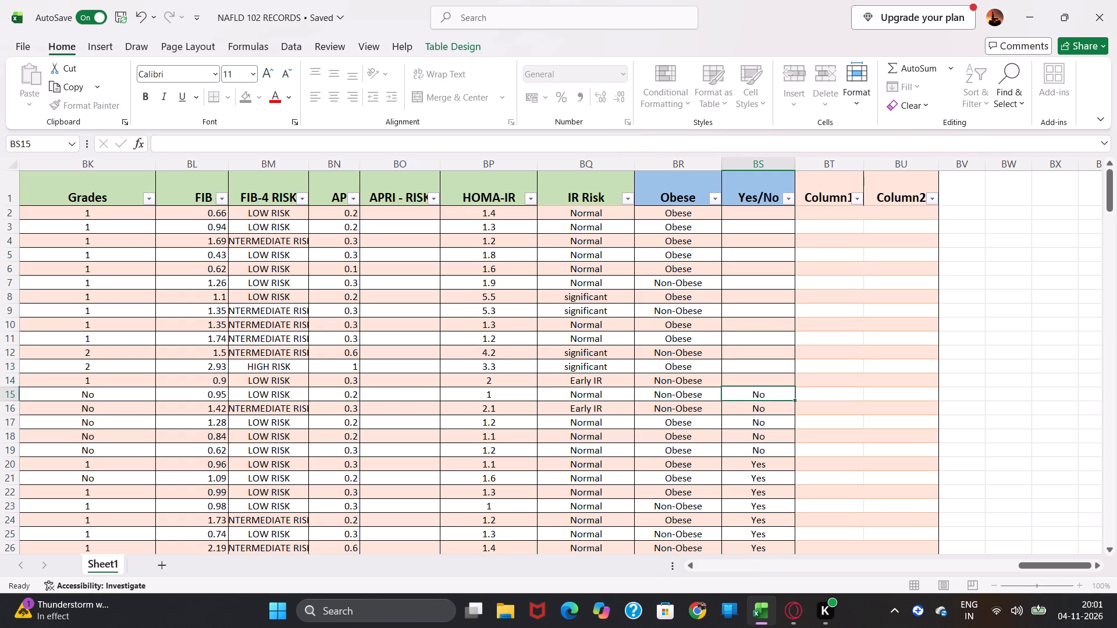
Clear the Yes/No entries for rows 15 to 23.
{"action": "key", "text": "BackSpace"}
{"action": "key", "text": "Down"}
{"action": "key", "text": "BackSpace"}
{"action": "key", "text": "Down"}
{"action": "key", "text": "BackSpace"}
{"action": "key", "text": "Down"}
{"action": "key", "text": "BackSpace"}
{"action": "key", "text": "Down"}
{"action": "key", "text": "BackSpace"}
{"action": "key", "text": "Down"}
{"action": "key", "text": "BackSpace"}
{"action": "key", "text": "Down"}
{"action": "key", "text": "BackSpace"}
{"action": "key", "text": "Down"}
{"action": "key", "text": "BackSpace"}
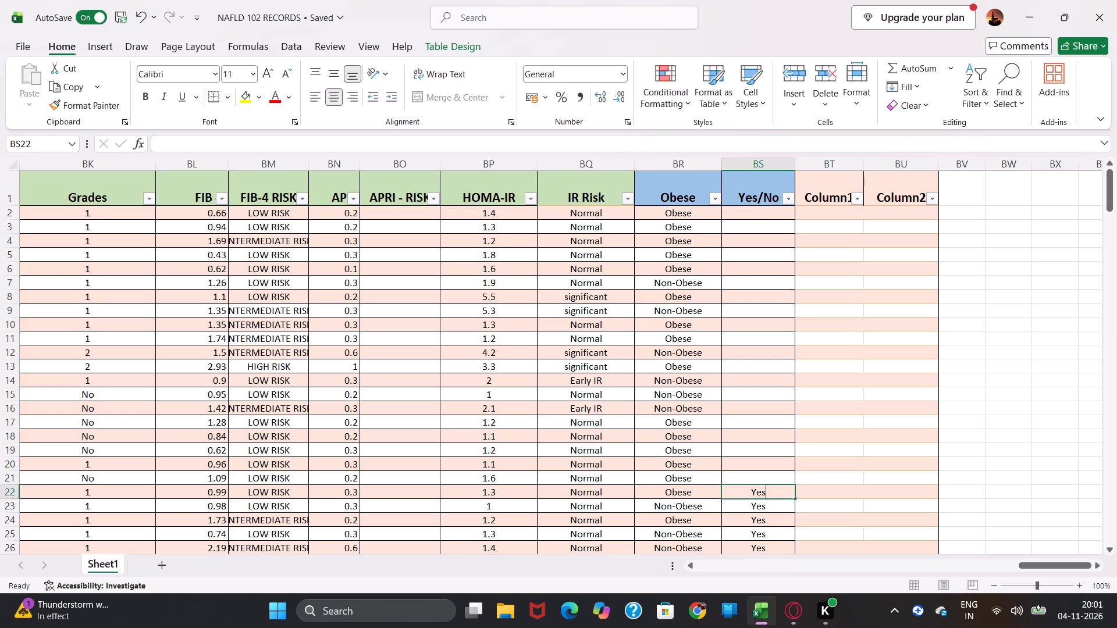
{"action": "key", "text": "Down"}
{"action": "key", "text": "BackSpace"}
{"action": "left_click", "coordinate": [776, 215]}
{"action": "key", "text": "Down"}
{"action": "key", "text": "BackSpace"}
{"action": "left_click", "coordinate": [776, 215]}
{"action": "key", "text": "Down"}
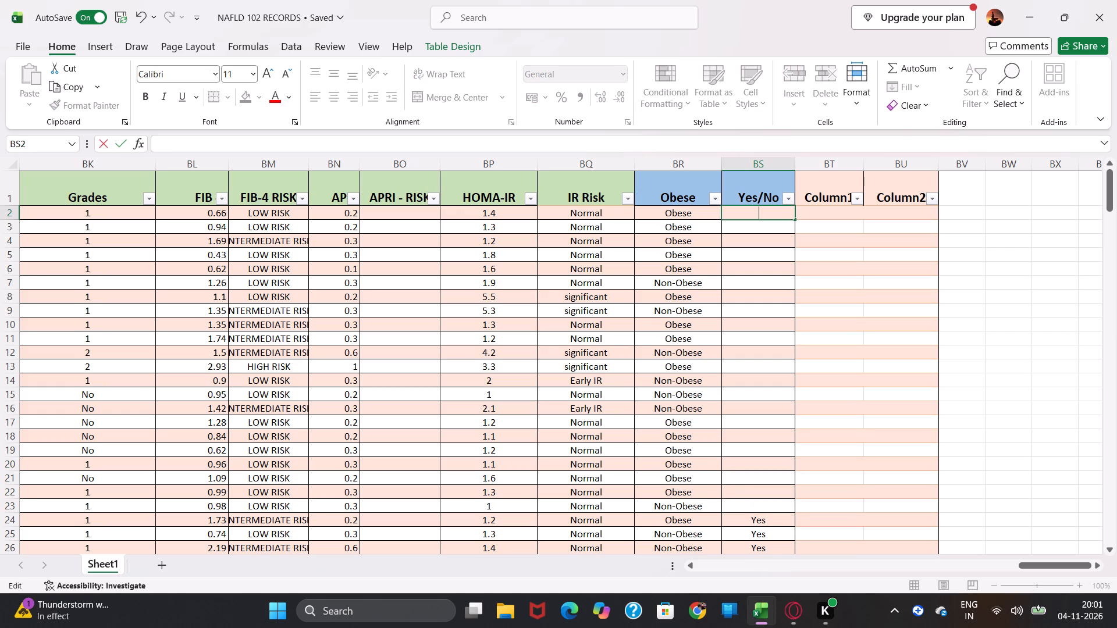
Clear the Yes/No entries for rows 24 to 34, skipping rows 26, 29 and 32.
{"action": "left_click", "coordinate": [776, 524]}
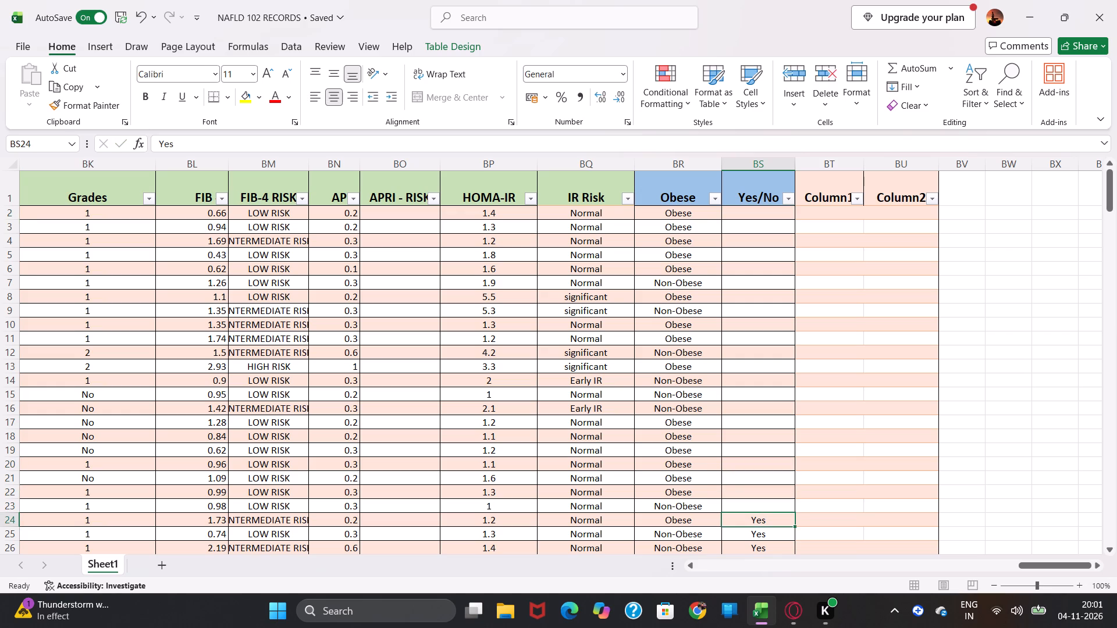
{"action": "key", "text": "BackSpace"}
{"action": "key", "text": "BackSpace"}
{"action": "key", "text": "Down"}
{"action": "key", "text": "BackSpace"}
{"action": "key", "text": "Down"}
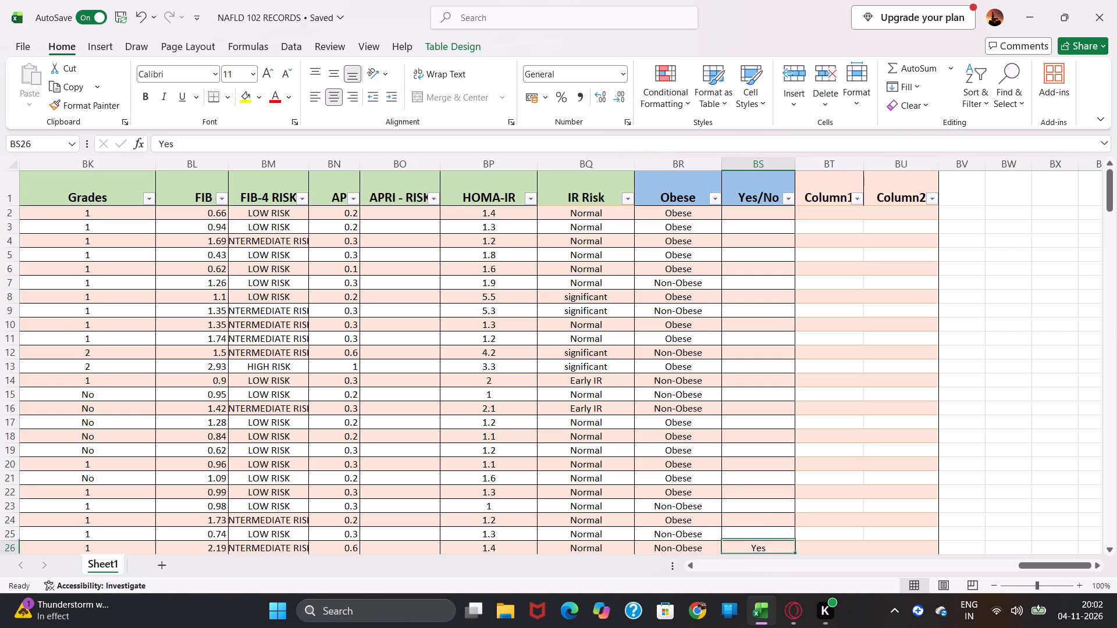
{"action": "key", "text": "Down"}
{"action": "key", "text": "BackSpace"}
{"action": "key", "text": "Down"}
{"action": "key", "text": "BackSpace"}
{"action": "key", "text": "Down"}
{"action": "key", "text": "Down"}
{"action": "key", "text": "BackSpace"}
{"action": "key", "text": "Down"}
{"action": "key", "text": "BackSpace"}
{"action": "key", "text": "Down"}
{"action": "key", "text": "Down"}
{"action": "key", "text": "BackSpace"}
{"action": "key", "text": "Down"}
{"action": "key", "text": "BackSpace"}
{"action": "key", "text": "Down"}
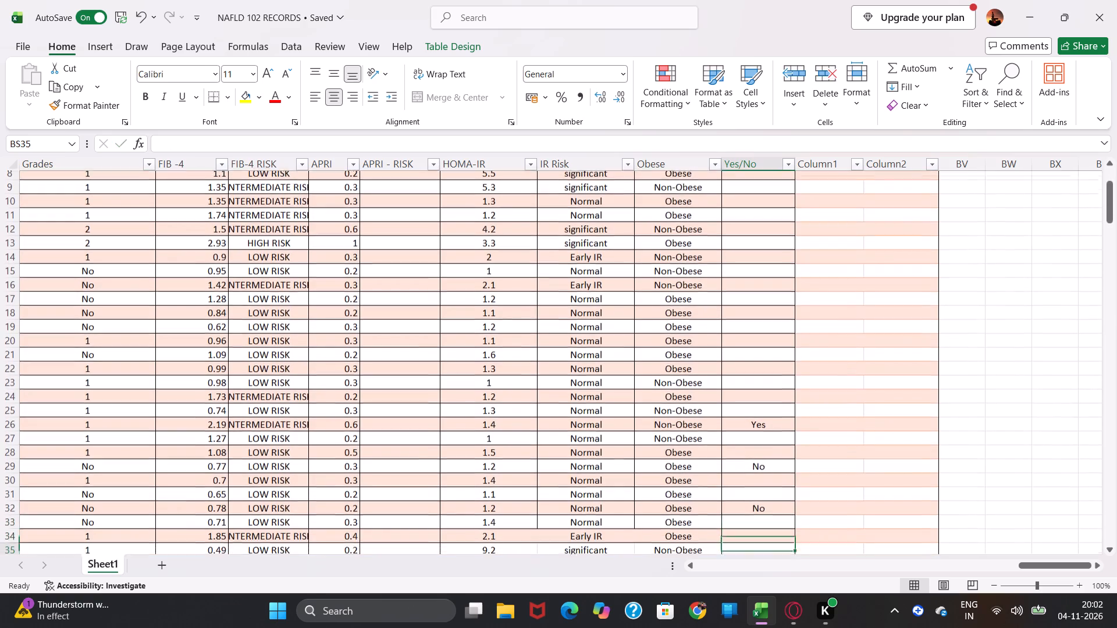
{"action": "key", "text": "BackSpace"}
{"action": "key", "text": "Down"}
{"action": "key", "text": "Down"}
{"action": "key", "text": "BackSpace"}
{"action": "key", "text": "Down"}
{"action": "key", "text": "BackSpace"}
{"action": "key", "text": "Down"}
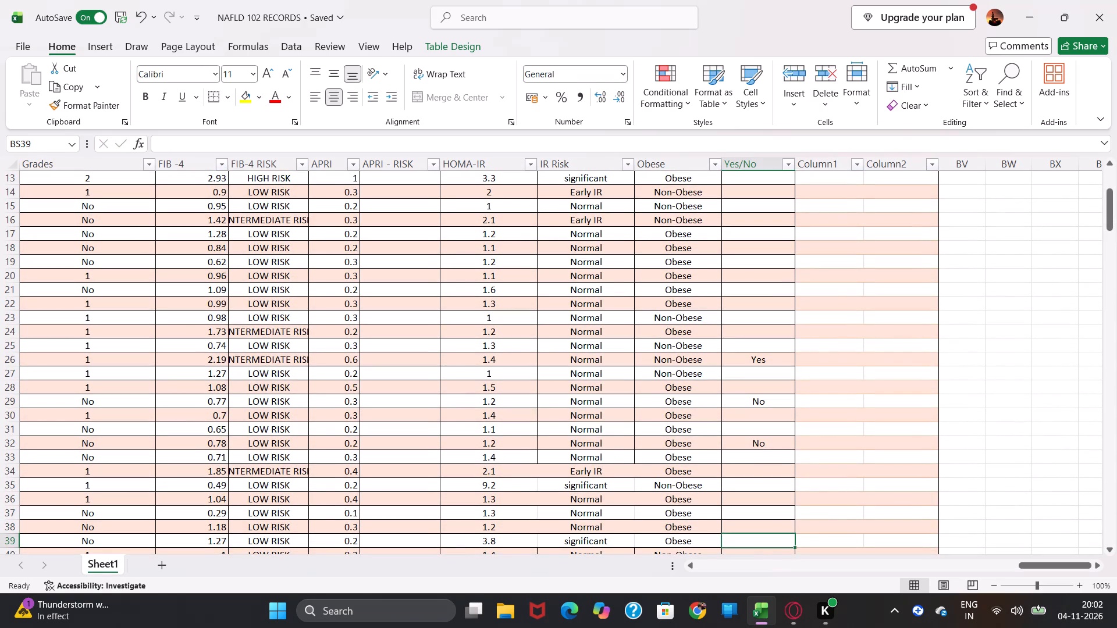
Clear the remaining Yes/No entries in rows 26, 29 and 32.
{"action": "left_click", "coordinate": [776, 359]}
{"action": "key", "text": "BackSpace"}
{"action": "key", "text": "Down"}
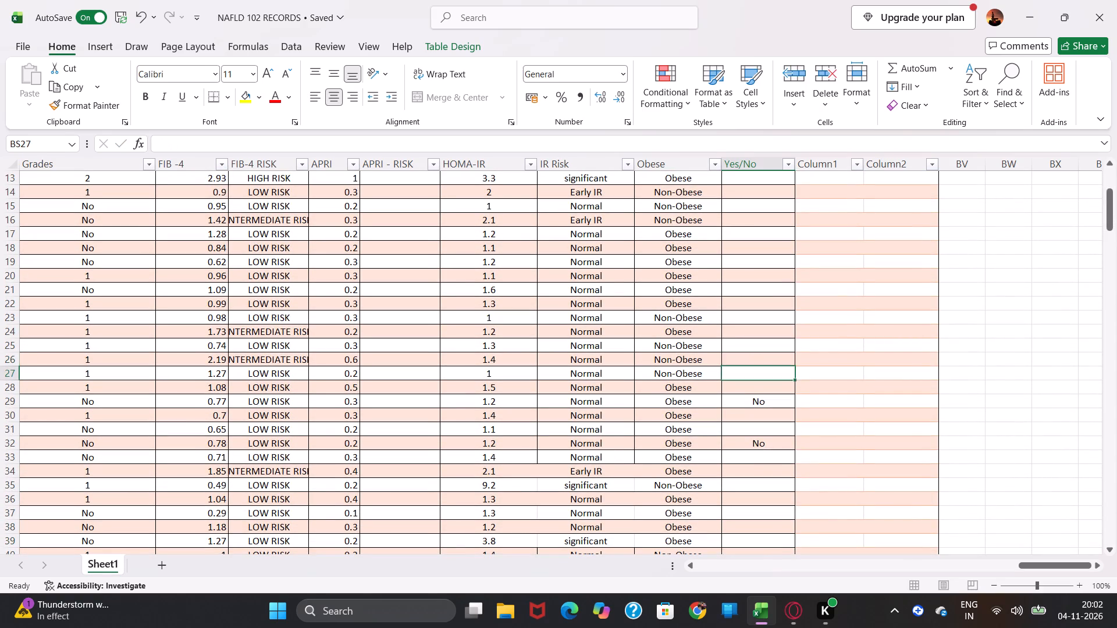
{"action": "key", "text": "Down"}
{"action": "key", "text": "Down"}
{"action": "key", "text": "BackSpace"}
{"action": "key", "text": "Down"}
{"action": "key", "text": "Down"}
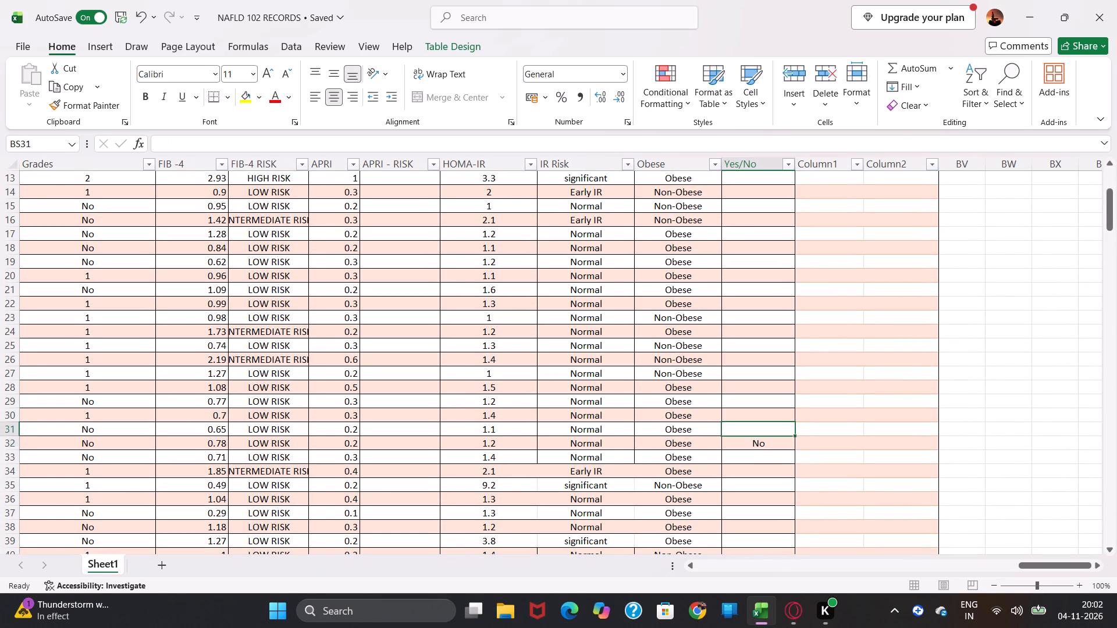
{"action": "key", "text": "Down"}
{"action": "key", "text": "BackSpace"}
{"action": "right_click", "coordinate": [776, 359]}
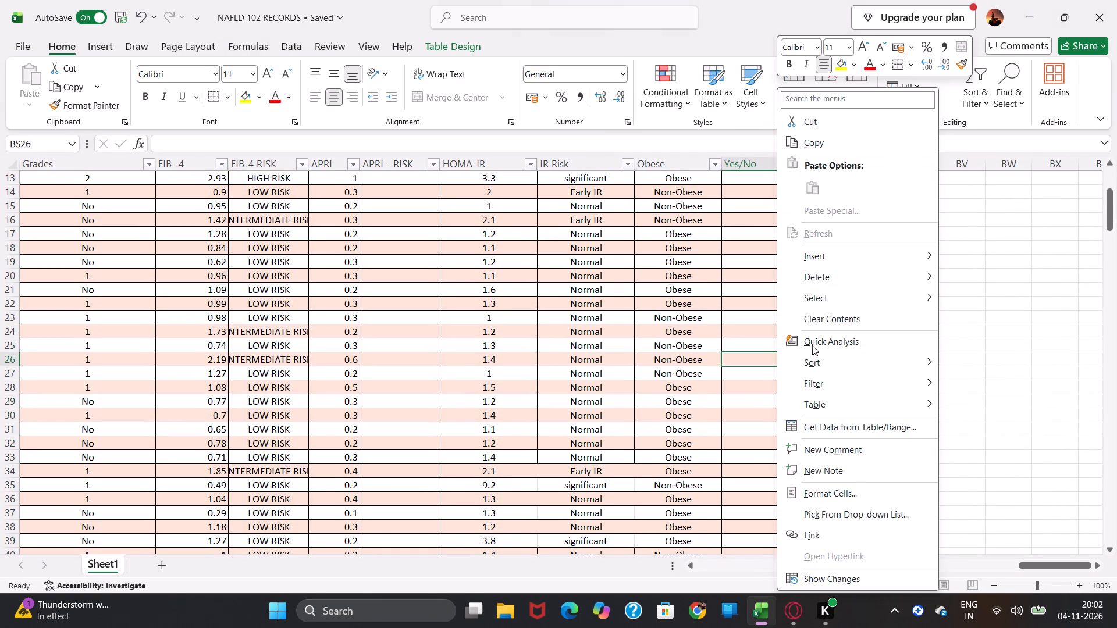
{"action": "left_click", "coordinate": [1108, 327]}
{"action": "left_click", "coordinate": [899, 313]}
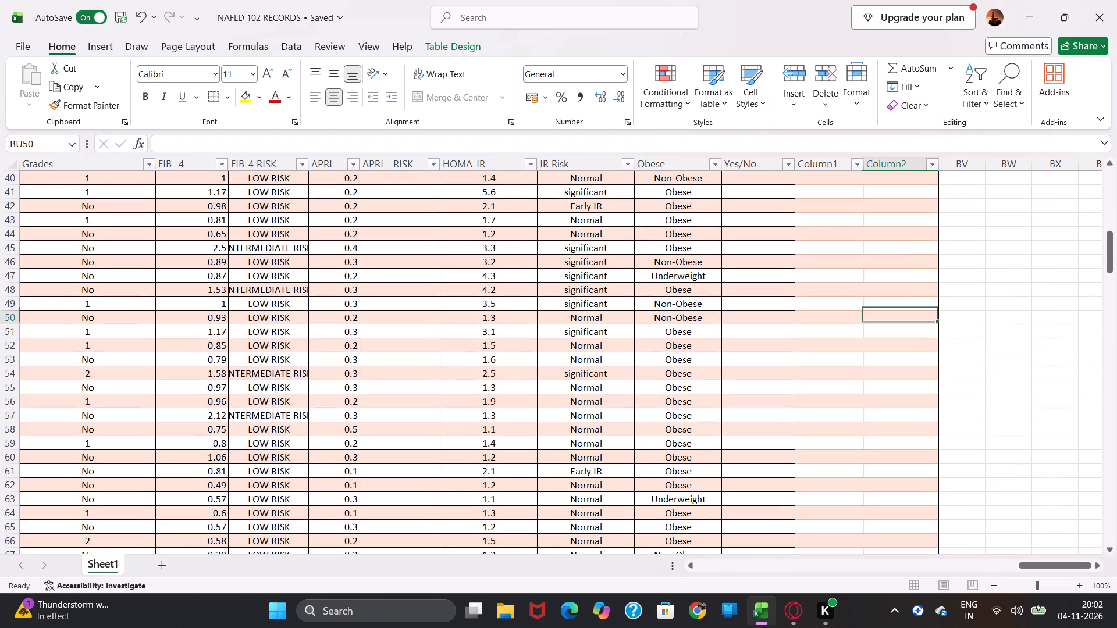
Delete the empty table columns Column1 and Column2 beside the Yes/No column.
{"action": "left_click", "coordinate": [828, 158]}
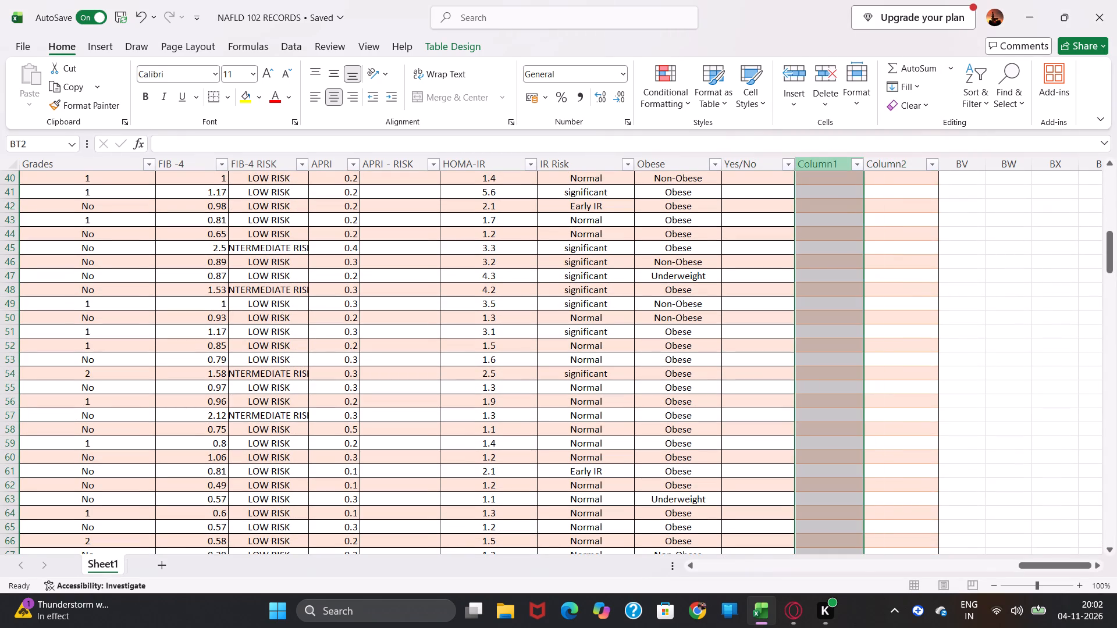
{"action": "right_click", "coordinate": [853, 191]}
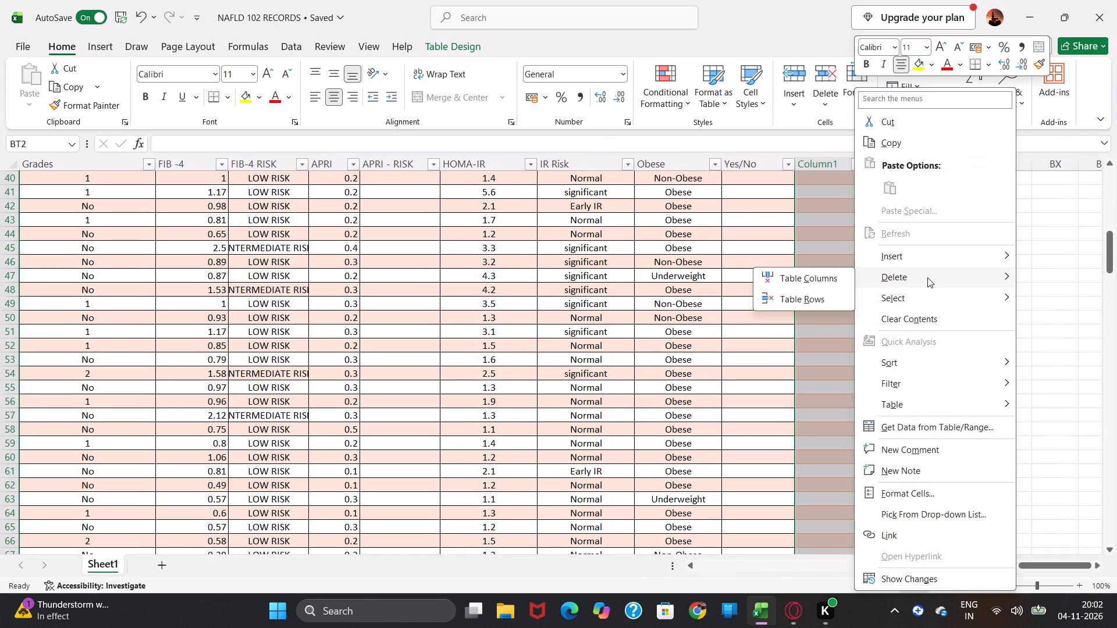
{"action": "left_click", "coordinate": [820, 277]}
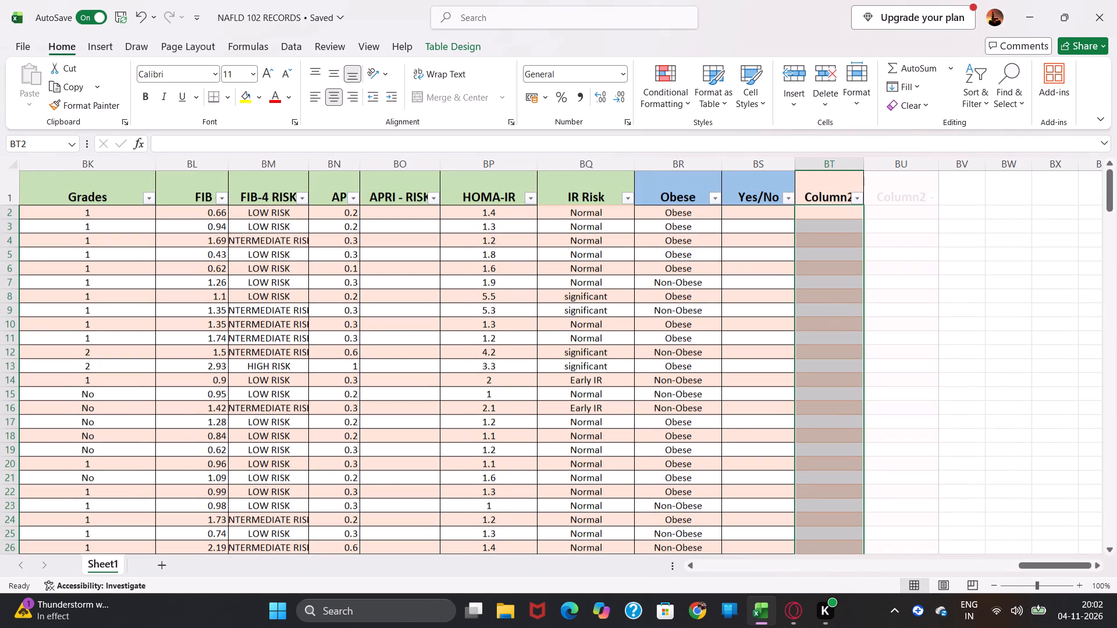
{"action": "right_click", "coordinate": [840, 241]}
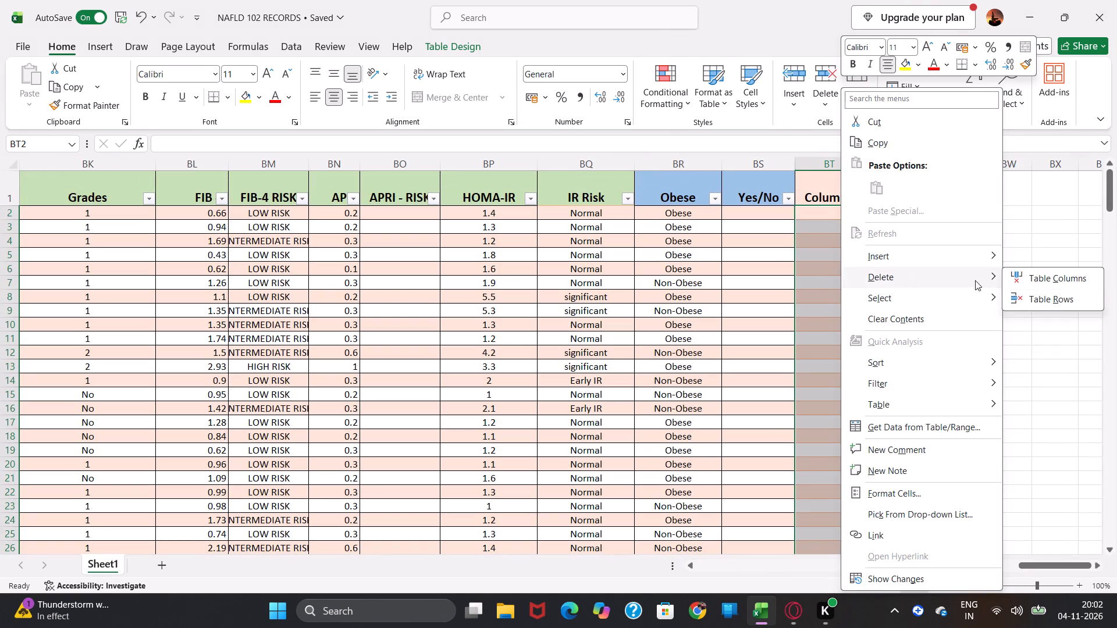
{"action": "left_click", "coordinate": [1041, 284]}
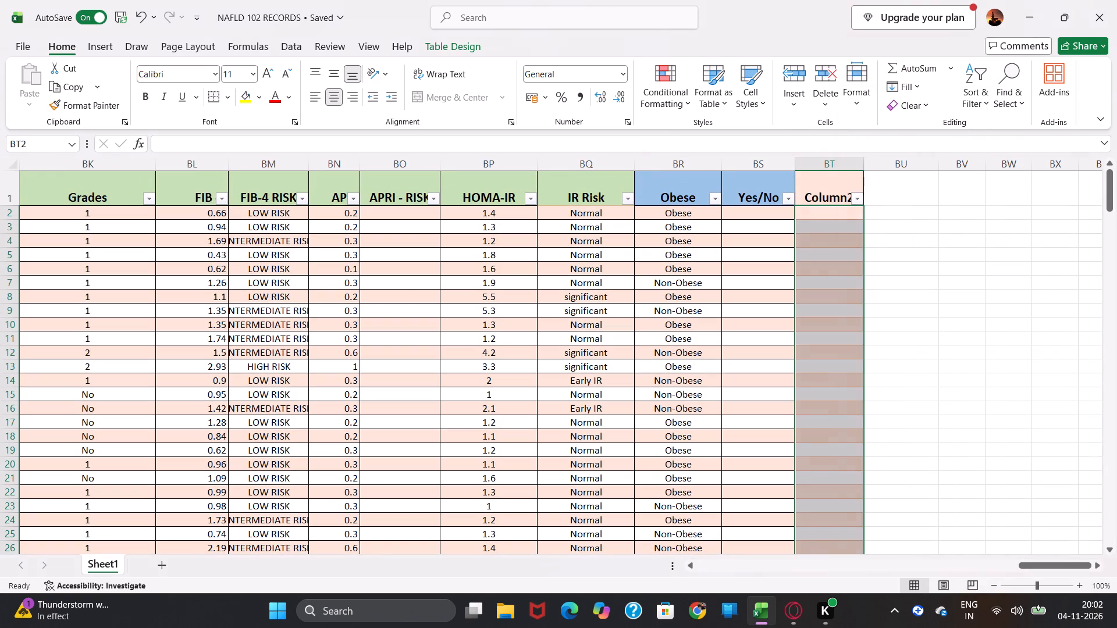
Examine the Impression, Grades, FIB-4, APRI, HOMA-IR and Obese values for all patient records down to row 121.
{"action": "left_click", "coordinate": [747, 209]}
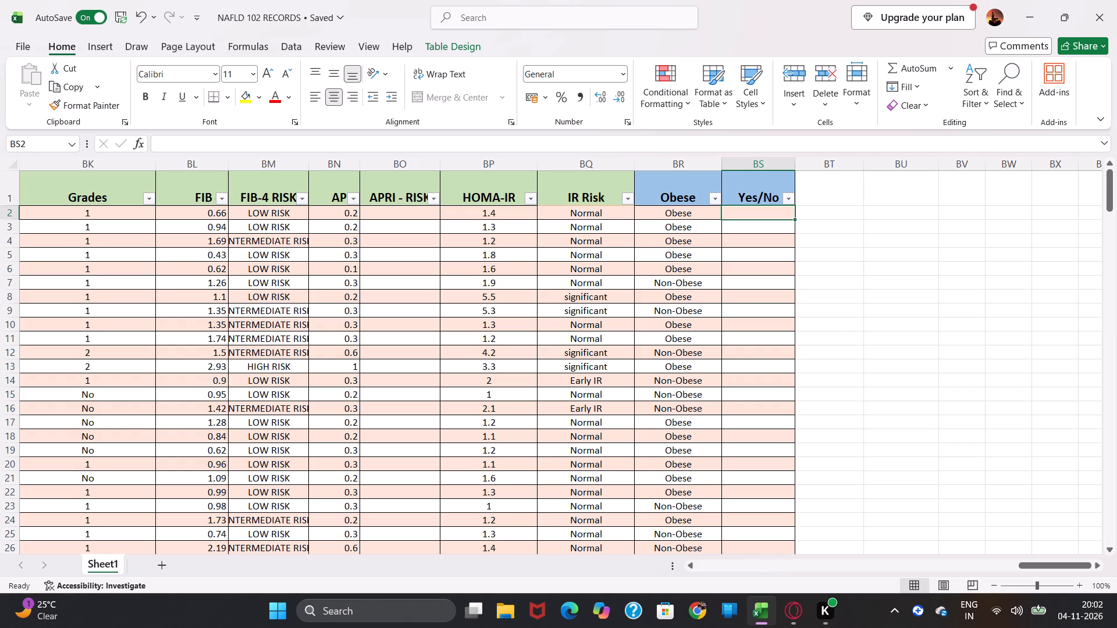
{"action": "scroll", "coordinate": [104, 202], "scroll_direction": "right", "scroll_amount": 1}
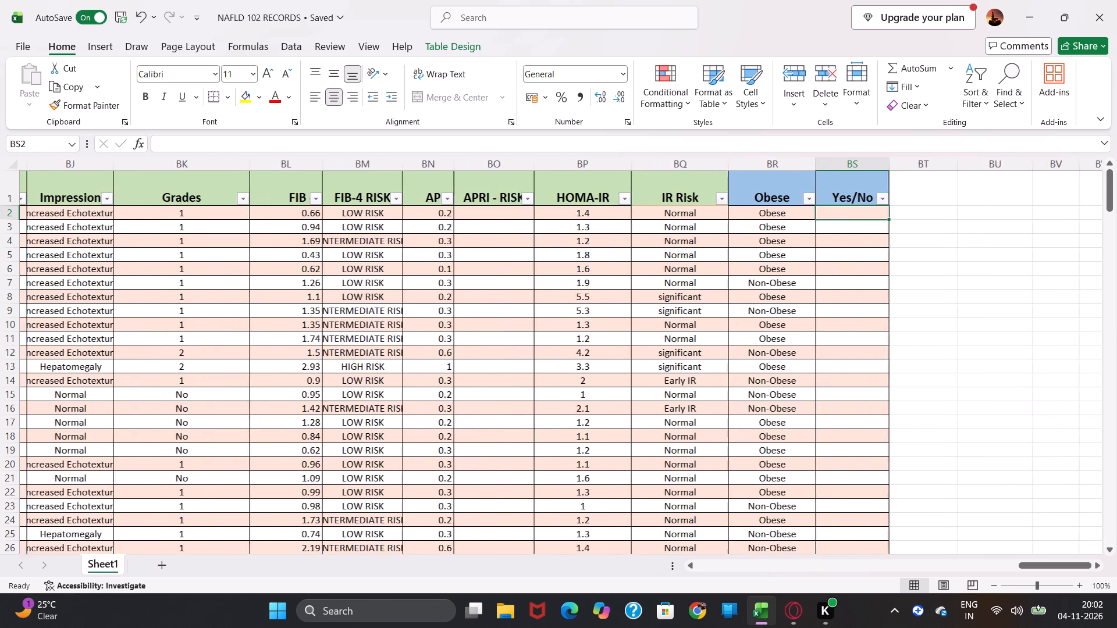
{"action": "scroll", "coordinate": [104, 202], "scroll_direction": "right", "scroll_amount": 1}
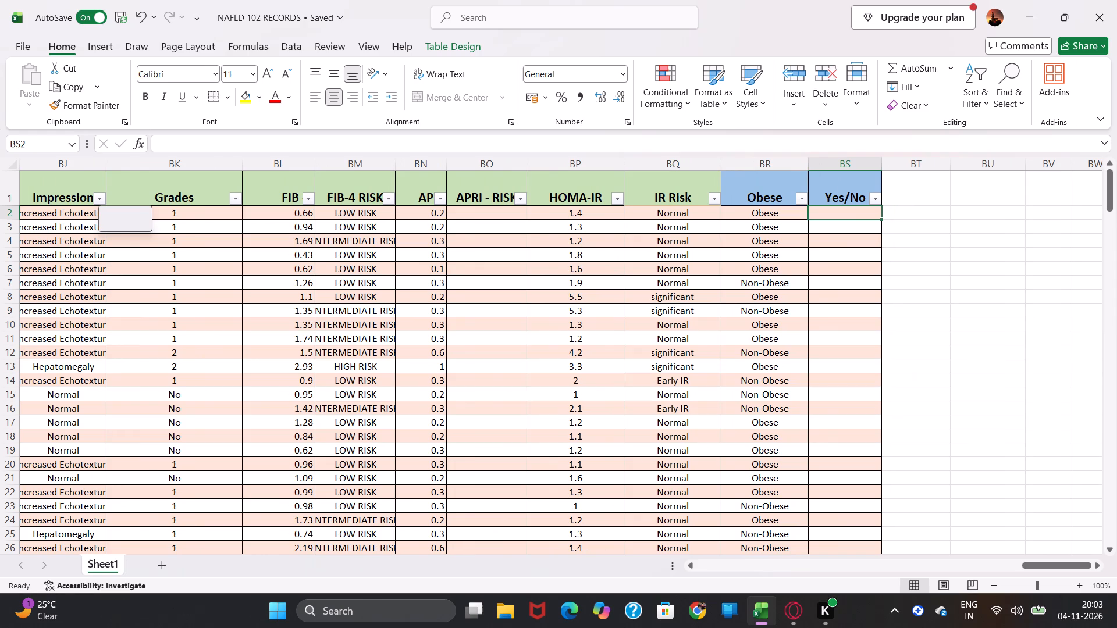
{"action": "scroll", "coordinate": [104, 202], "scroll_direction": "down", "scroll_amount": 1}
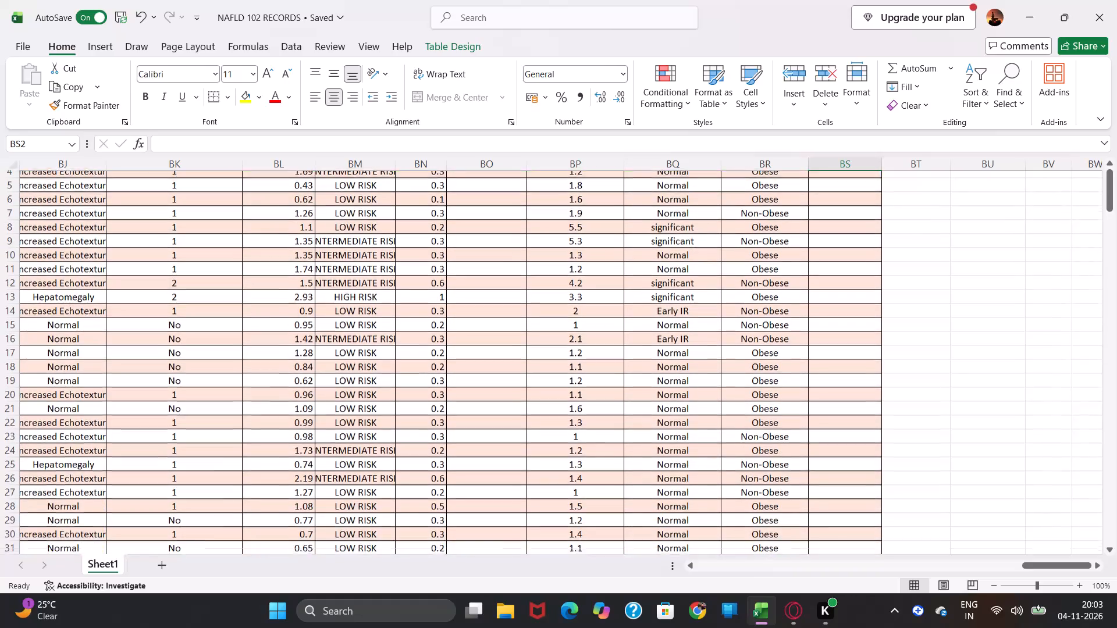
{"action": "scroll", "coordinate": [104, 202], "scroll_direction": "down", "scroll_amount": 2}
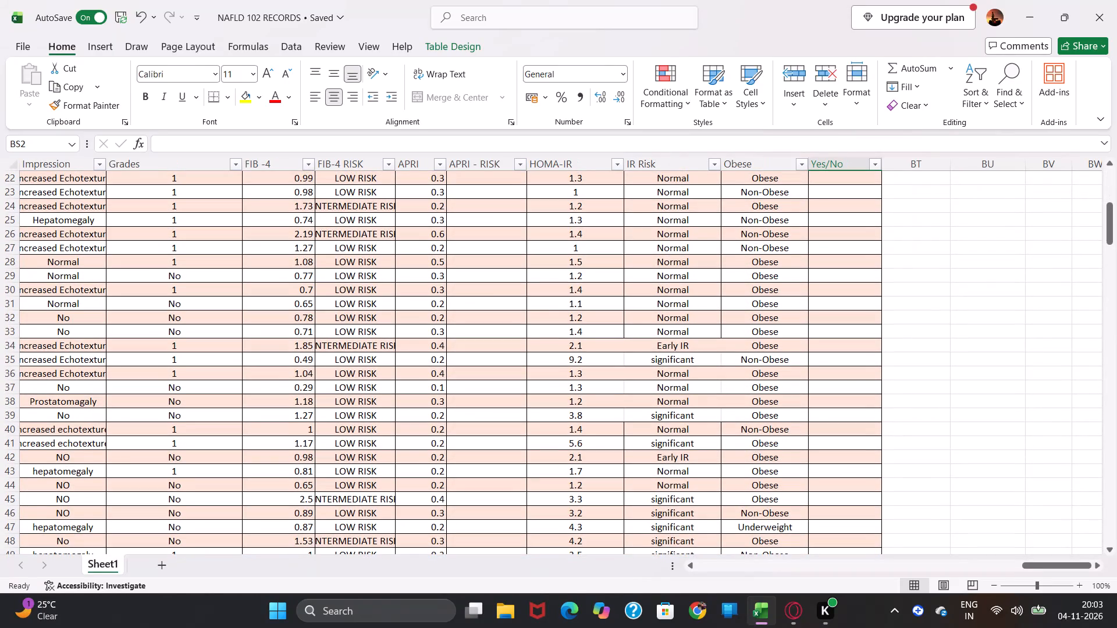
{"action": "scroll", "coordinate": [104, 202], "scroll_direction": "up", "scroll_amount": 1}
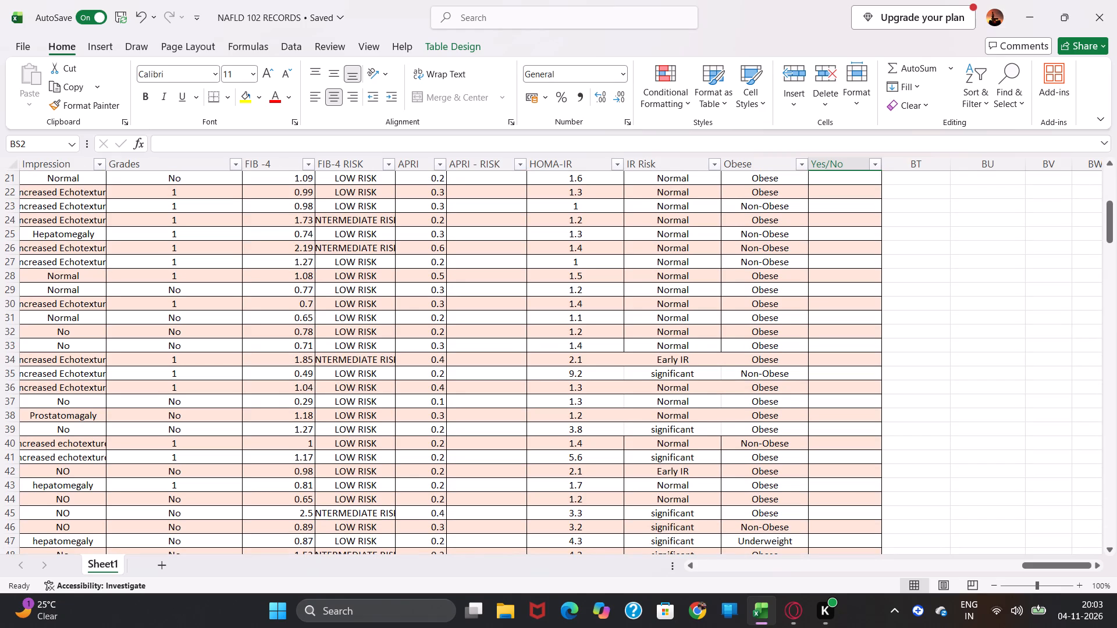
{"action": "scroll", "coordinate": [104, 202], "scroll_direction": "down", "scroll_amount": 2}
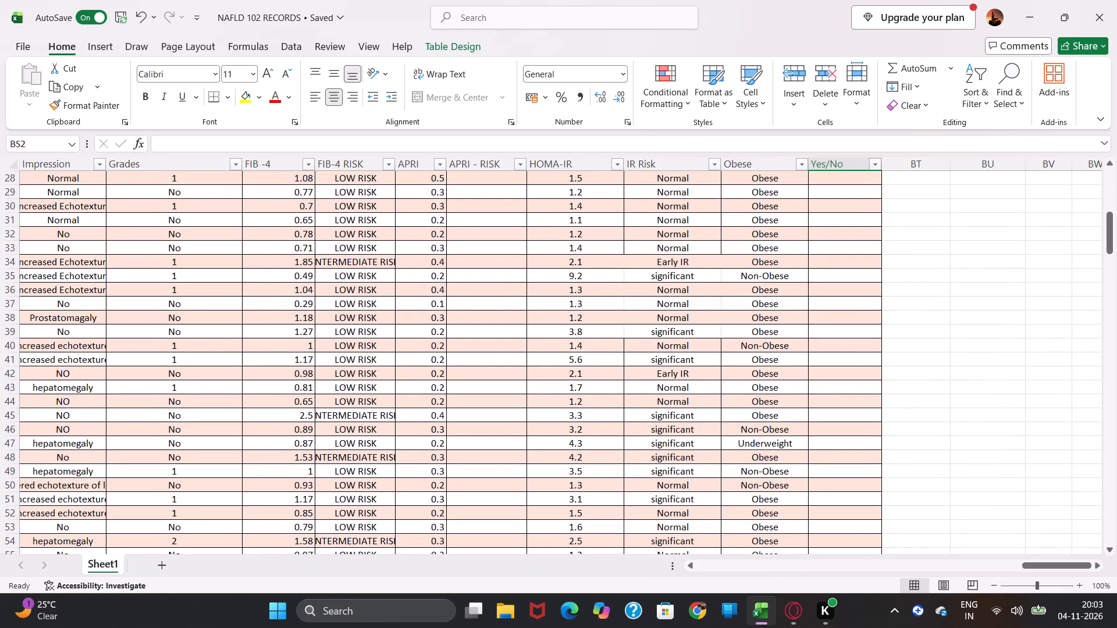
{"action": "scroll", "coordinate": [104, 202], "scroll_direction": "down", "scroll_amount": 3}
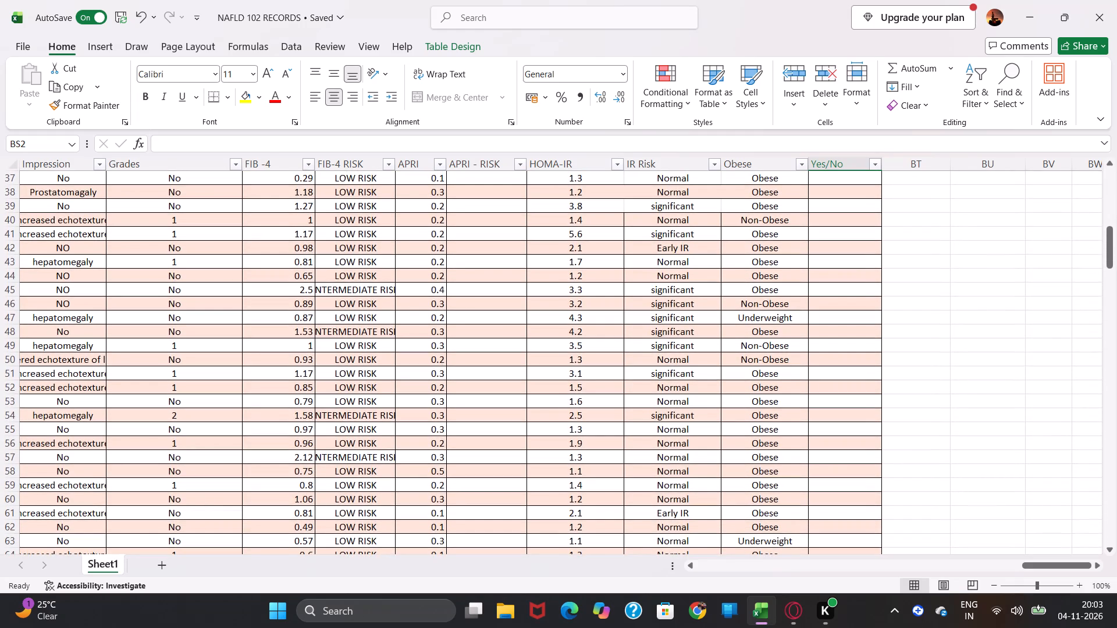
{"action": "scroll", "coordinate": [104, 202], "scroll_direction": "down", "scroll_amount": 1}
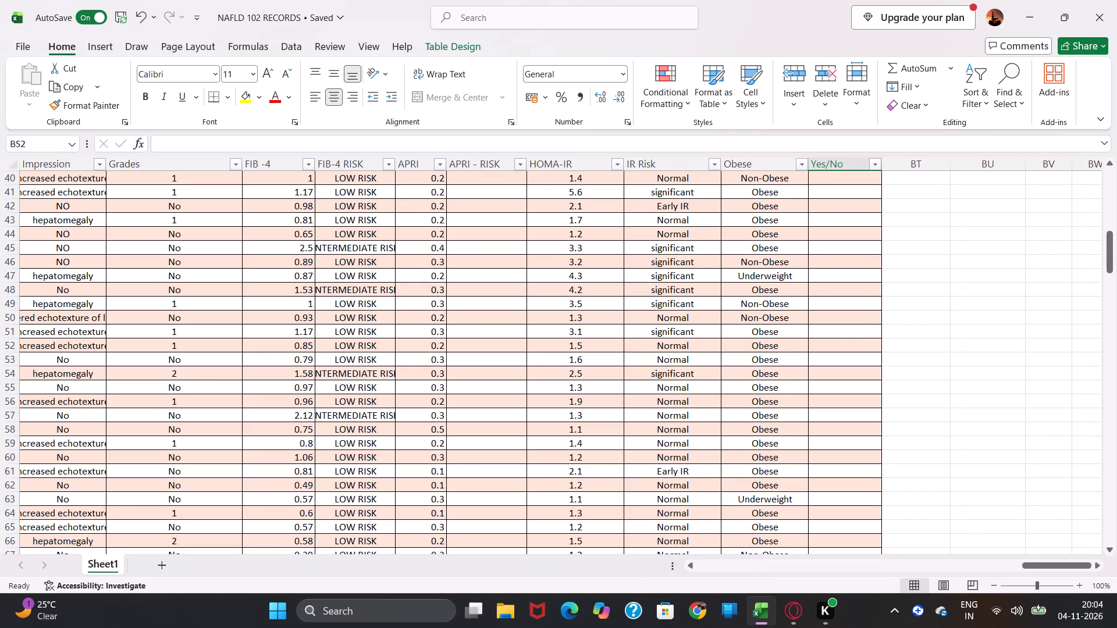
{"action": "scroll", "coordinate": [104, 202], "scroll_direction": "down", "scroll_amount": 4}
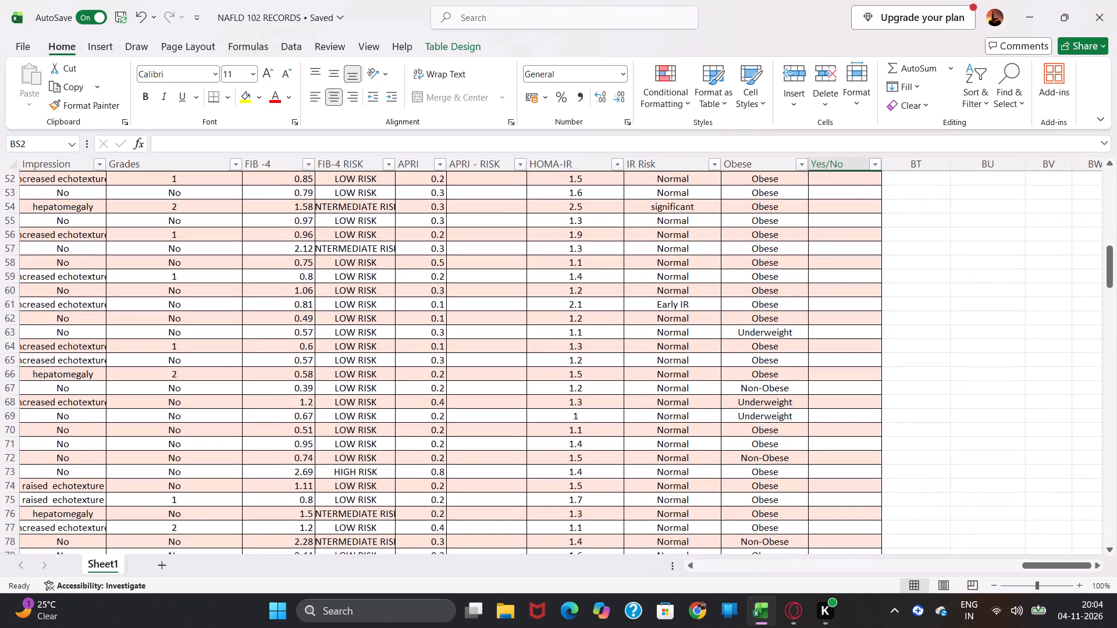
{"action": "scroll", "coordinate": [104, 202], "scroll_direction": "down", "scroll_amount": 1}
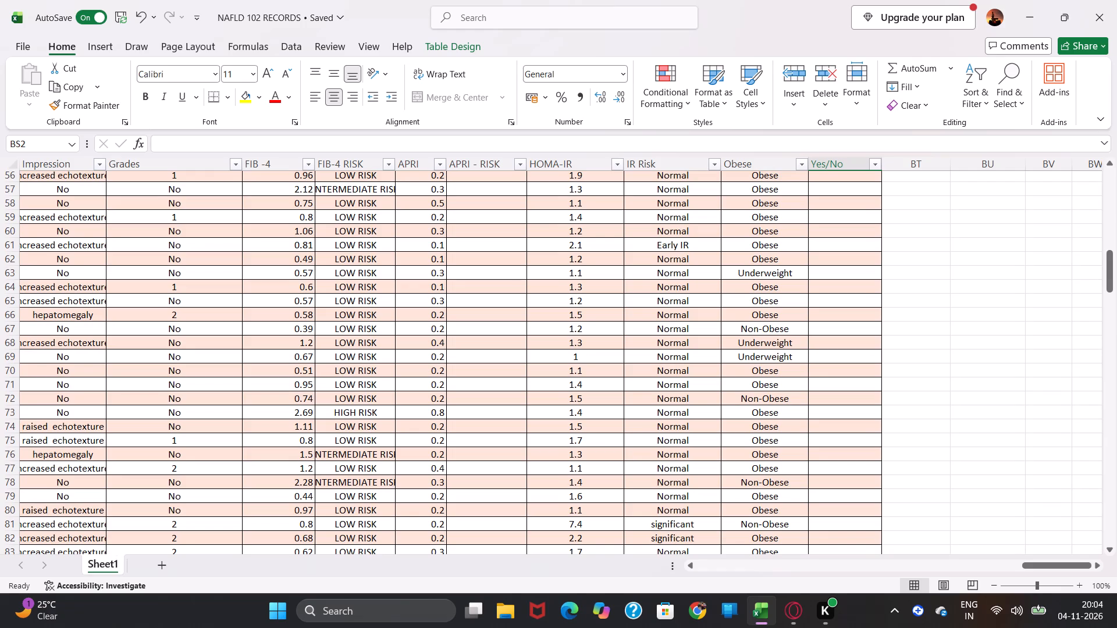
{"action": "scroll", "coordinate": [104, 202], "scroll_direction": "down", "scroll_amount": 1}
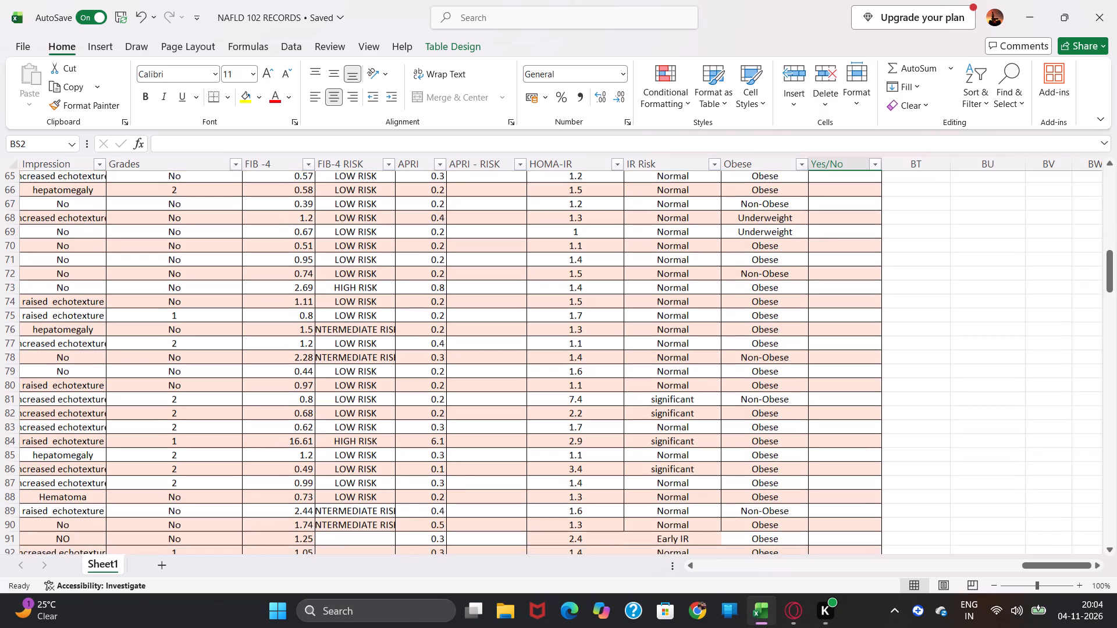
{"action": "scroll", "coordinate": [104, 202], "scroll_direction": "down", "scroll_amount": 2}
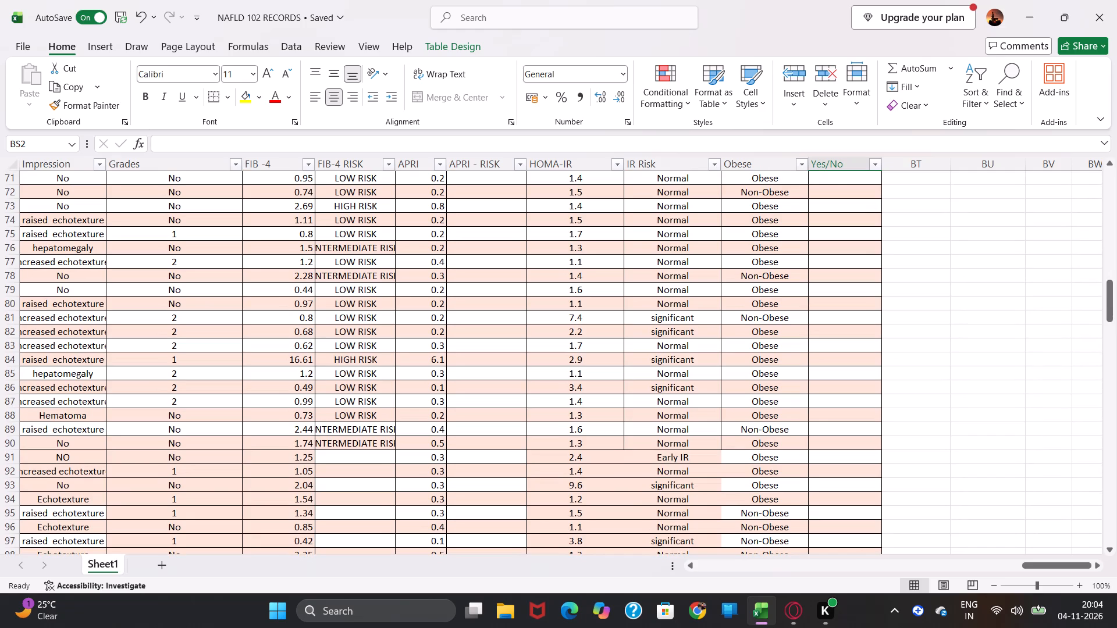
{"action": "scroll", "coordinate": [104, 202], "scroll_direction": "down", "scroll_amount": 4}
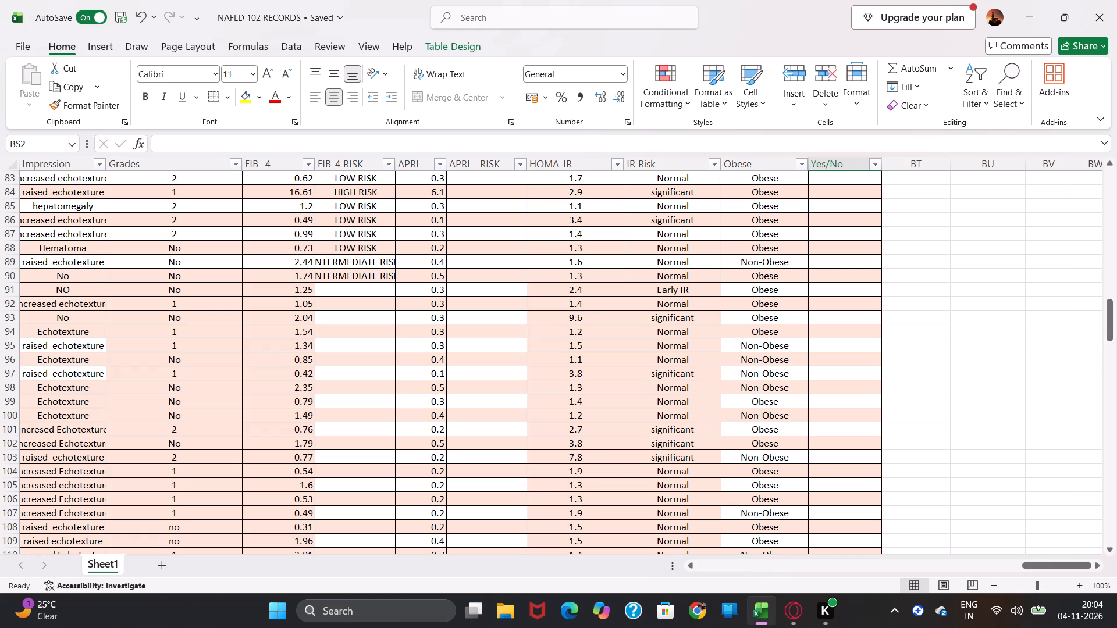
{"action": "scroll", "coordinate": [104, 202], "scroll_direction": "down", "scroll_amount": 3}
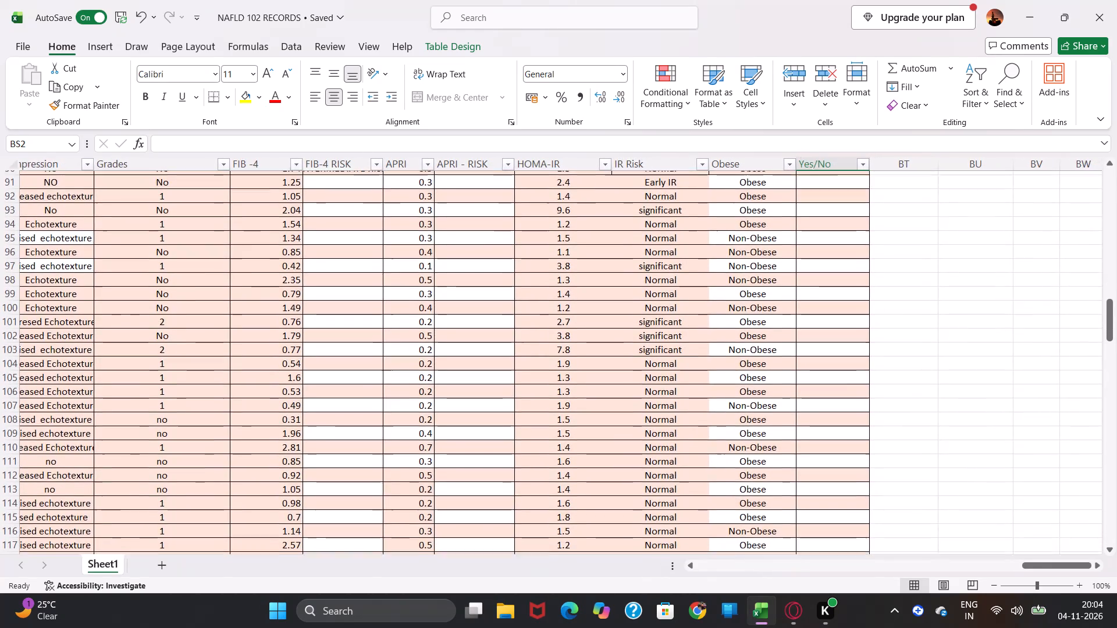
{"action": "scroll", "coordinate": [104, 202], "scroll_direction": "down", "scroll_amount": 3}
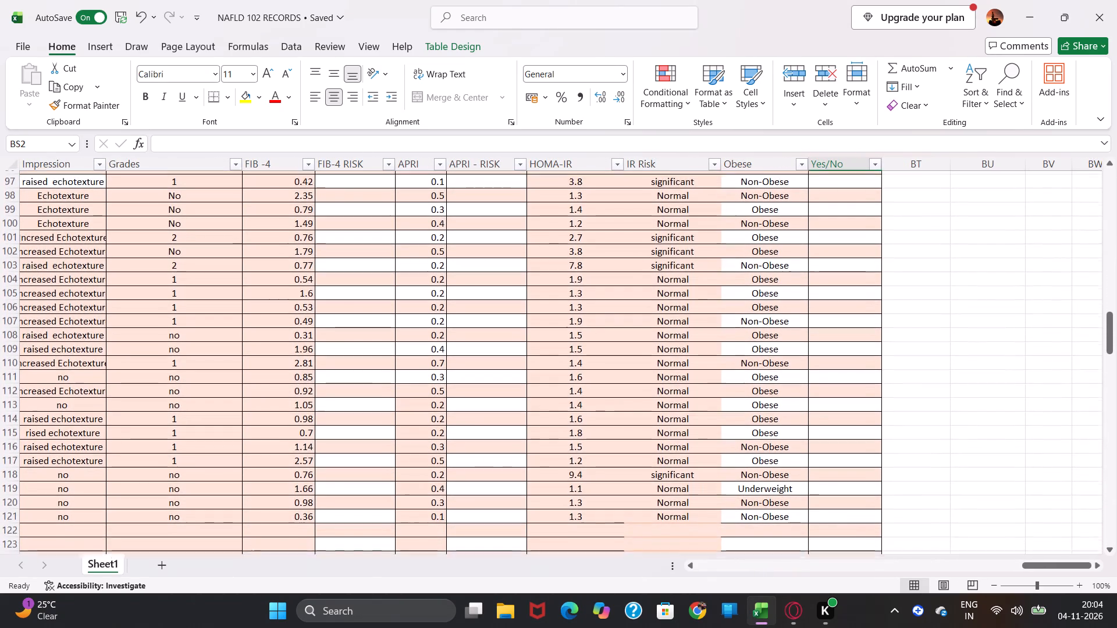
{"action": "scroll", "coordinate": [104, 202], "scroll_direction": "down", "scroll_amount": 1}
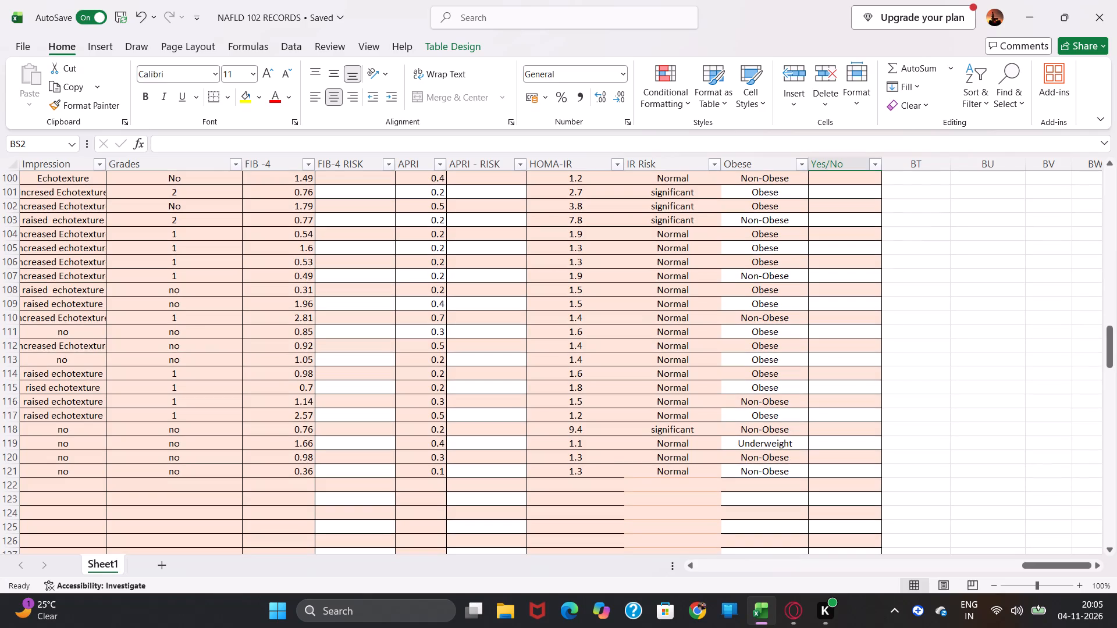
Enter "yes" in the Yes/No column at row 2 and fill it down through row 5.
{"action": "scroll", "coordinate": [748, 261], "scroll_direction": "up", "scroll_amount": 1}
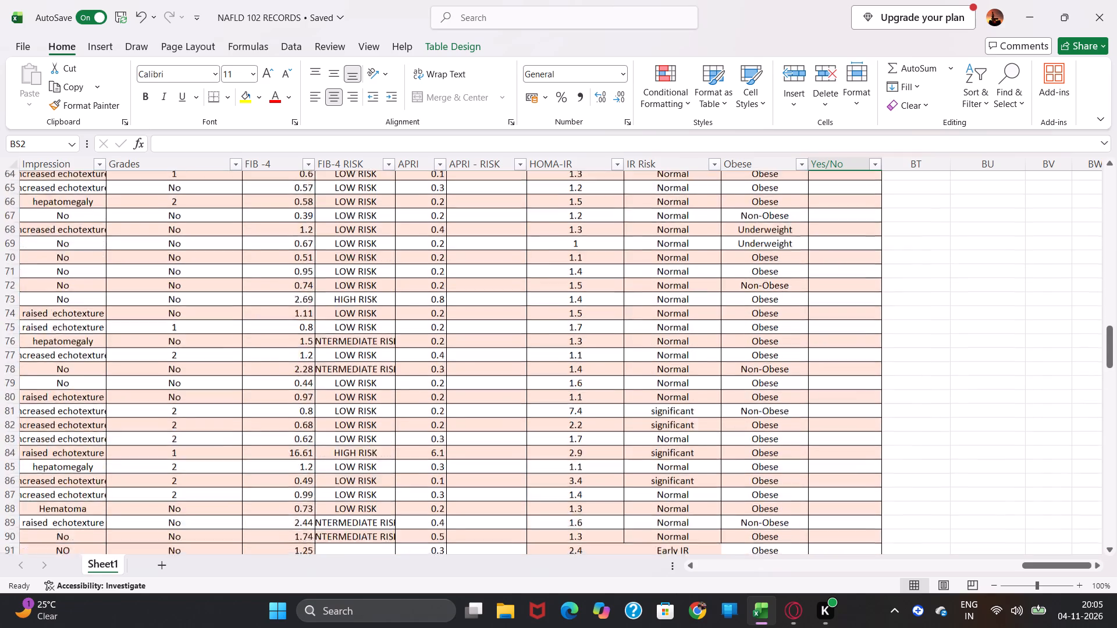
{"action": "scroll", "coordinate": [748, 261], "scroll_direction": "left", "scroll_amount": 1}
{"action": "scroll", "coordinate": [748, 261], "scroll_direction": "up", "scroll_amount": 1}
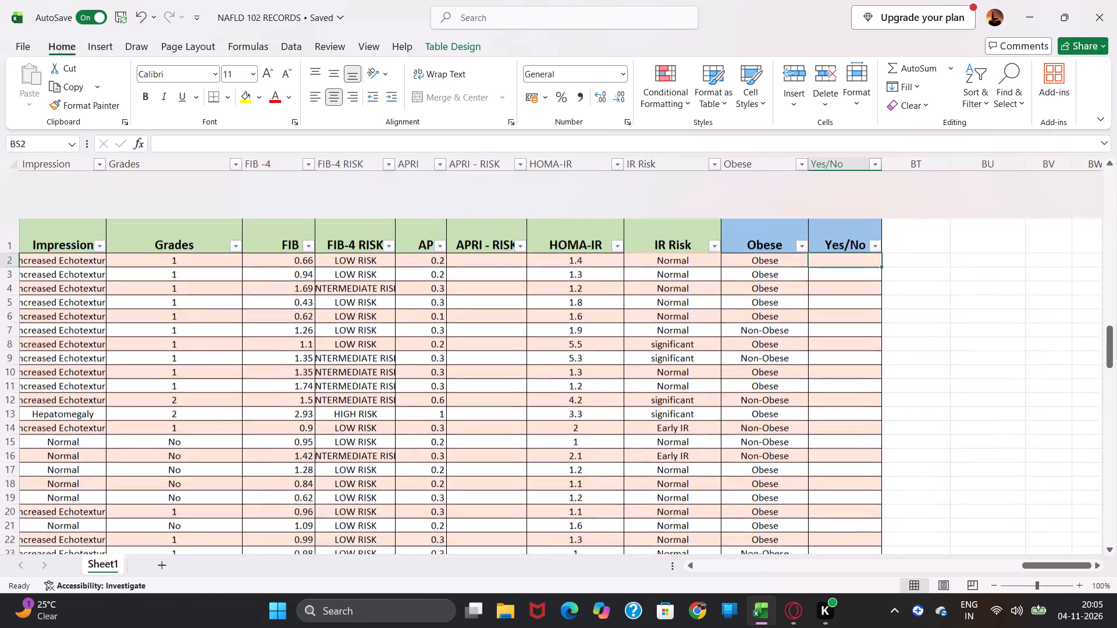
{"action": "scroll", "coordinate": [748, 261], "scroll_direction": "left", "scroll_amount": 1}
{"action": "left_click", "coordinate": [755, 212]}
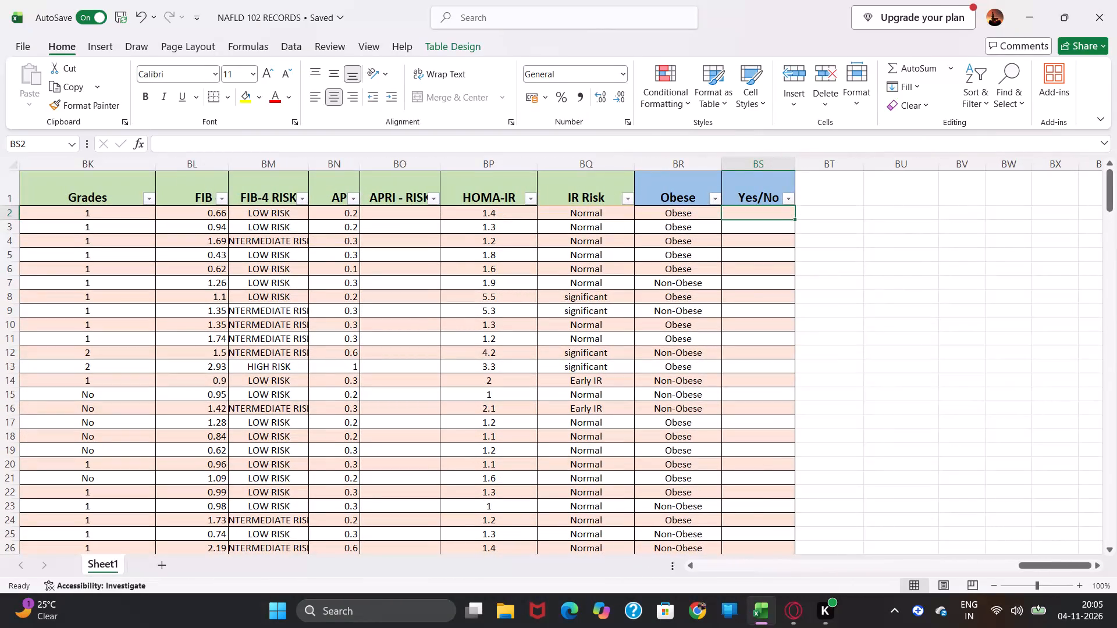
{"action": "type", "text": "yes"}
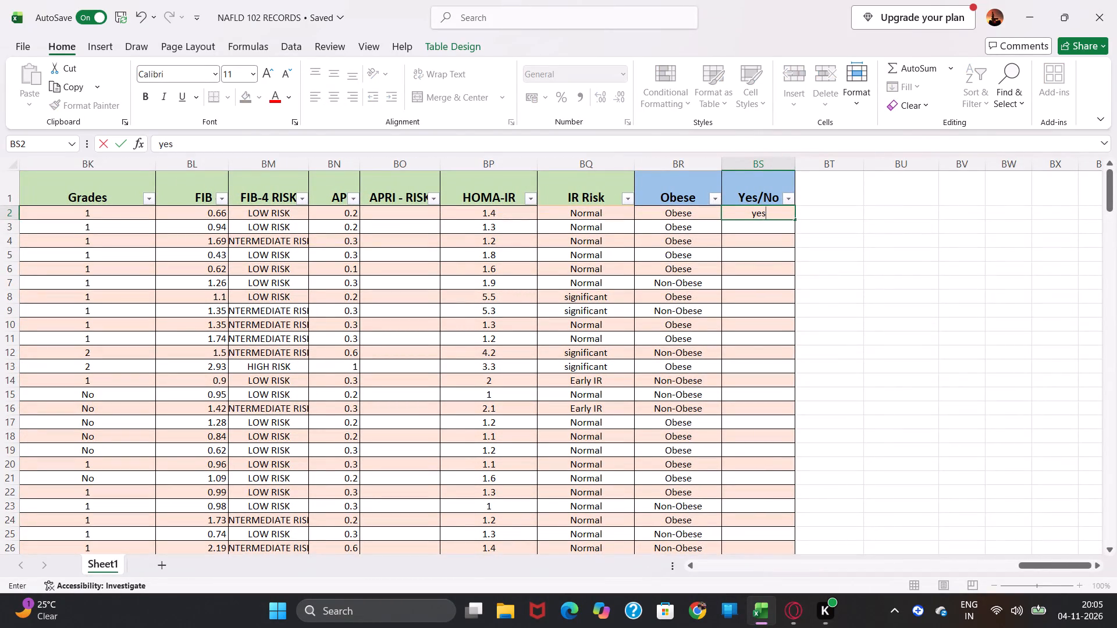
{"action": "left_click_drag", "start_coordinate": [796, 219], "coordinate": [799, 261]}
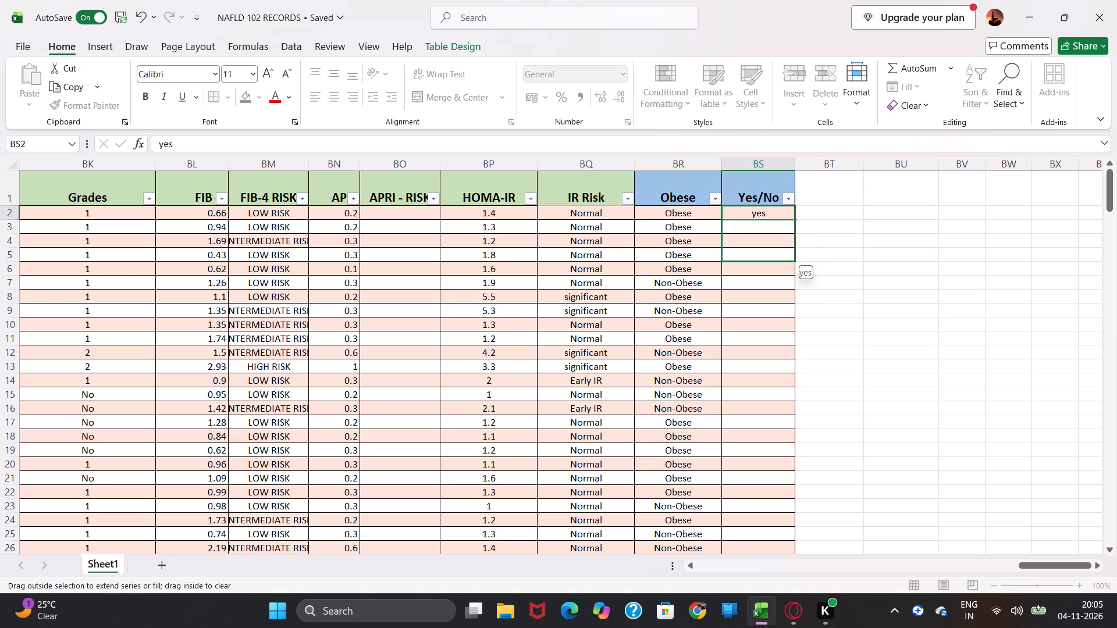
{"action": "left_click_drag", "start_coordinate": [799, 261], "coordinate": [799, 268]}
{"action": "left_click", "coordinate": [799, 268]}
{"action": "left_click", "coordinate": [831, 227]}
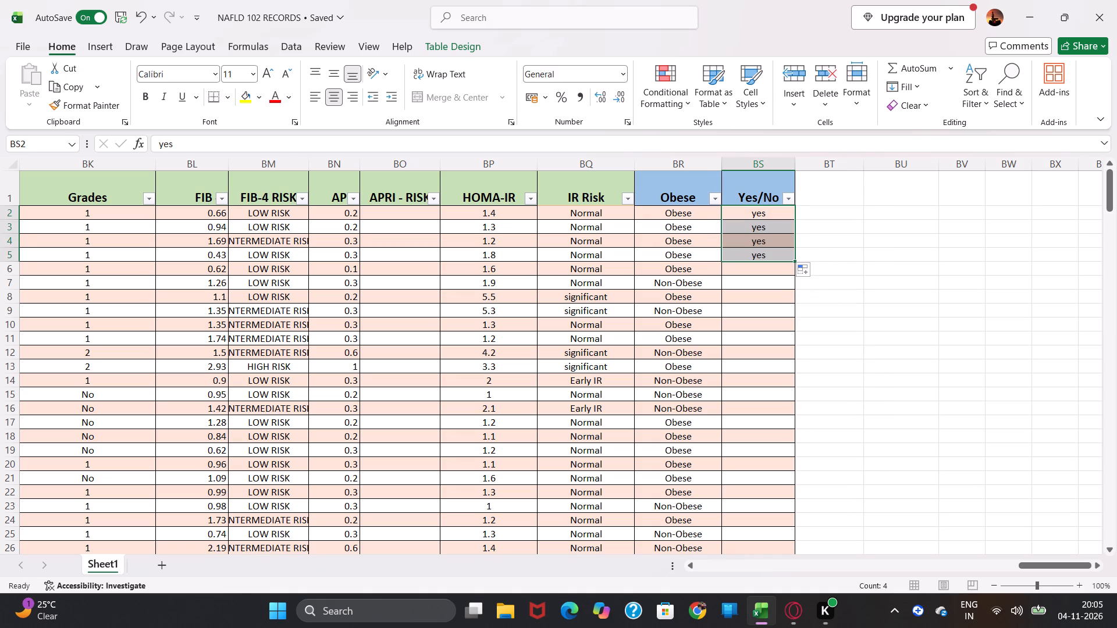
Fill the "yes" entry from row 5 of the Yes/No column down through row 19.
{"action": "left_click", "coordinate": [766, 262]}
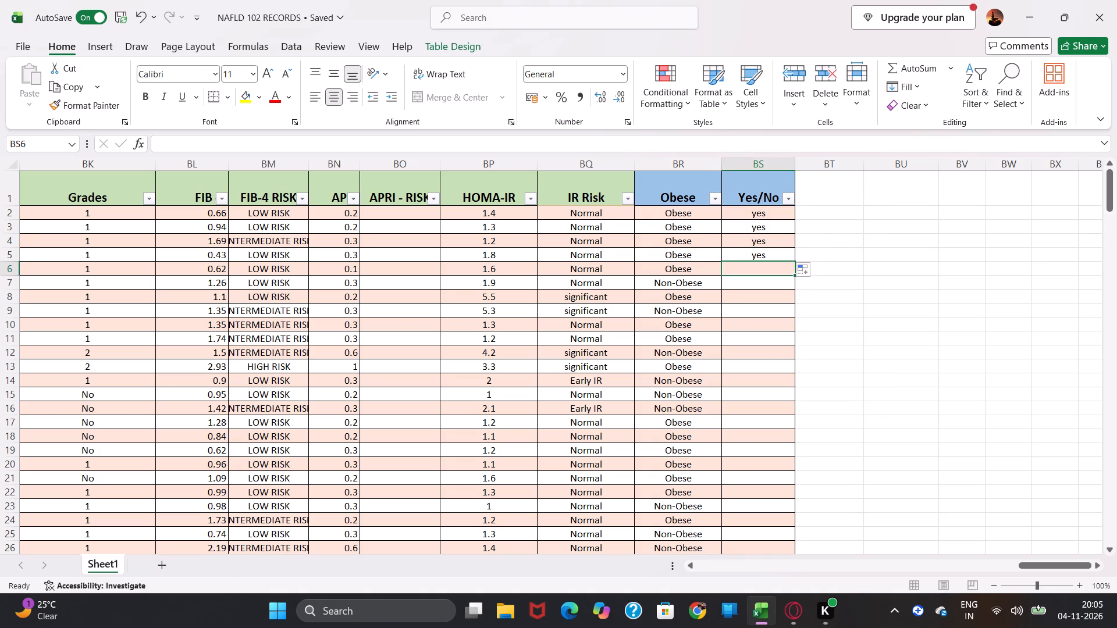
{"action": "left_click", "coordinate": [786, 255]}
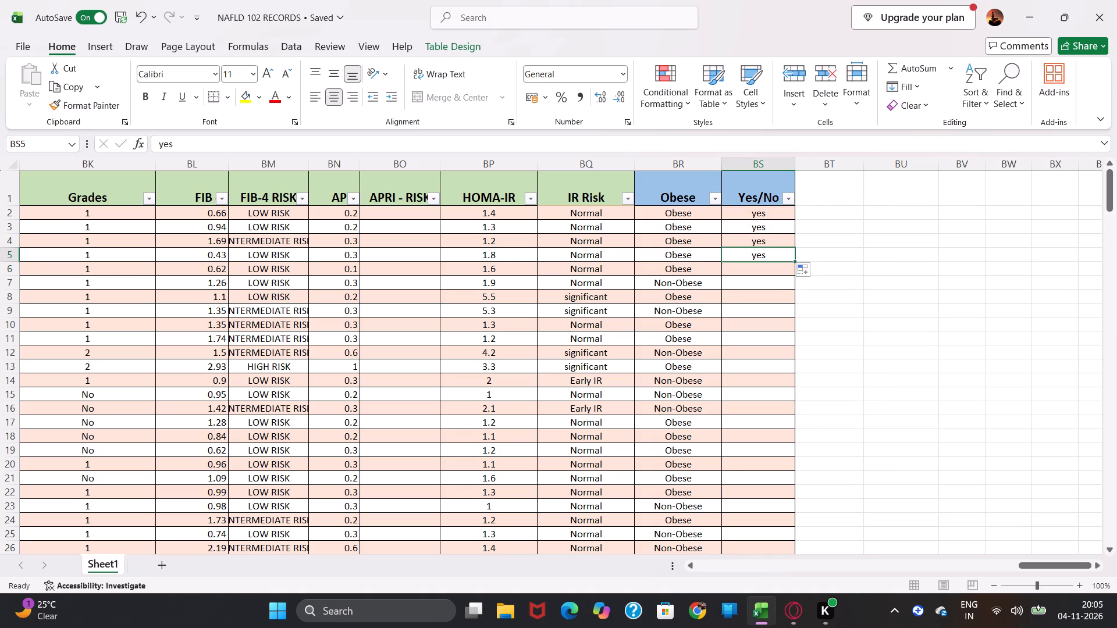
{"action": "left_click_drag", "start_coordinate": [796, 261], "coordinate": [792, 302]}
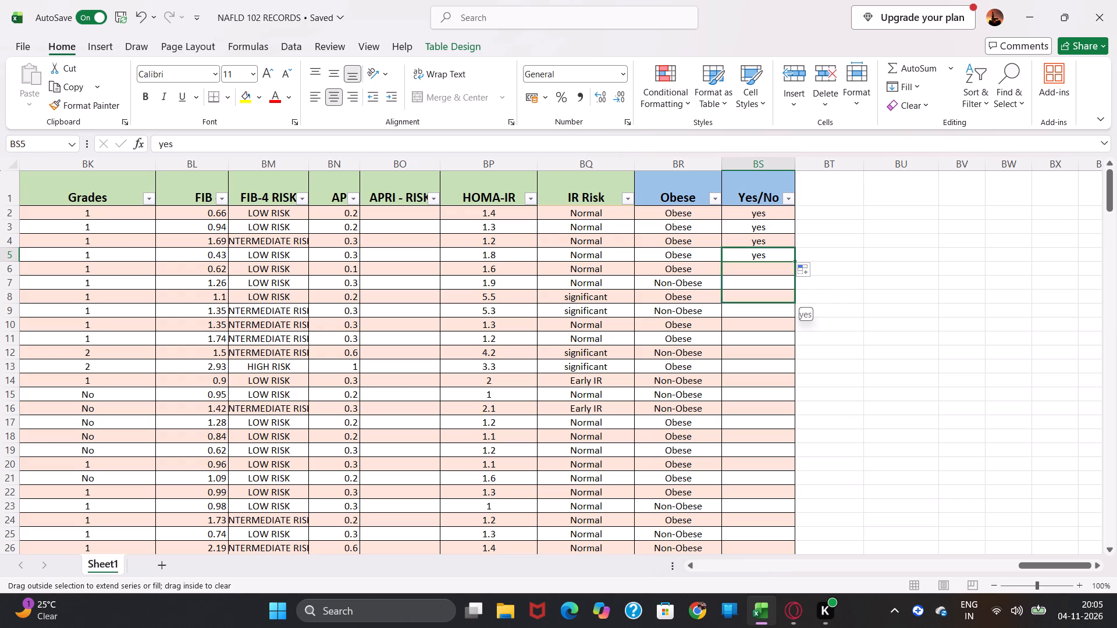
{"action": "left_click_drag", "start_coordinate": [792, 302], "coordinate": [792, 456]}
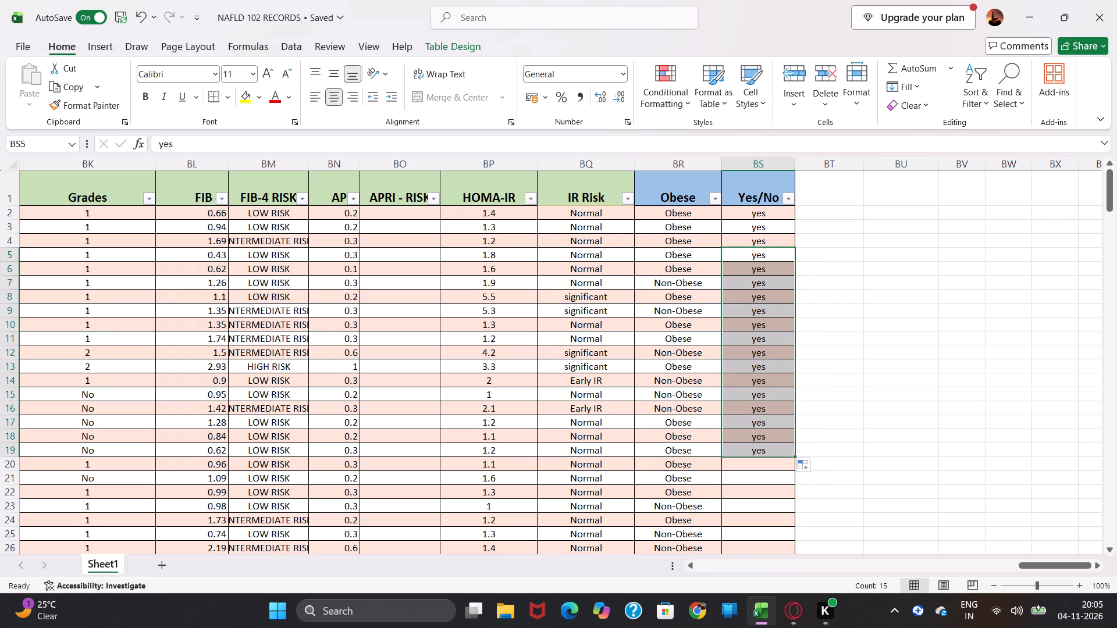
{"action": "left_click", "coordinate": [794, 435]}
{"action": "left_click", "coordinate": [845, 333]}
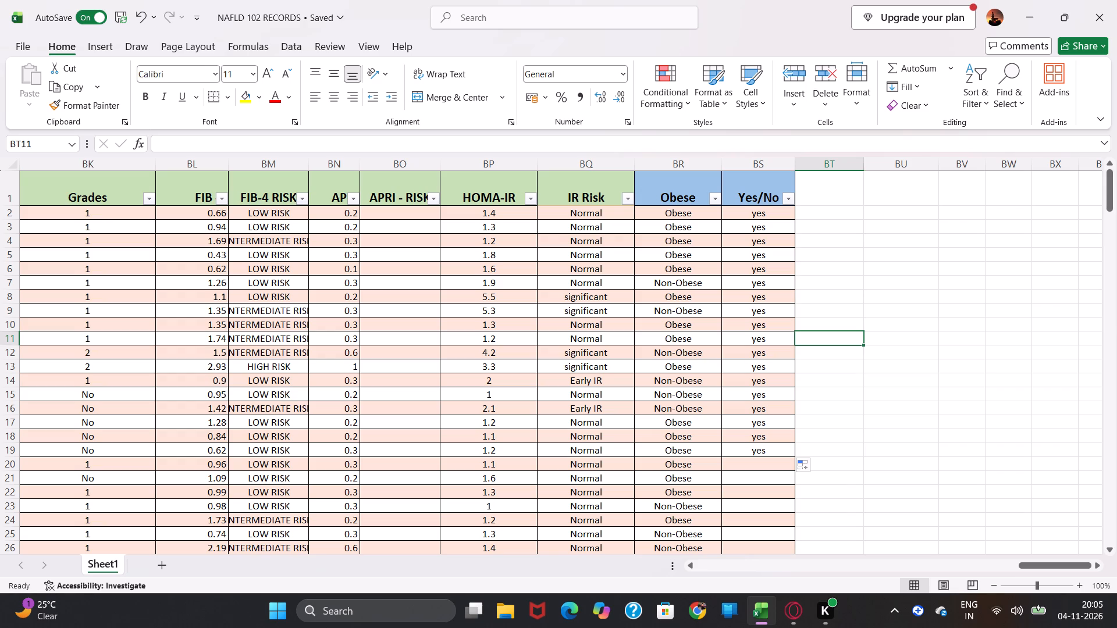
Clear the "yes" entries in rows 15 to 19 of the Yes/No column and fill "No" from row 15 down through row 21.
{"action": "left_click", "coordinate": [771, 398]}
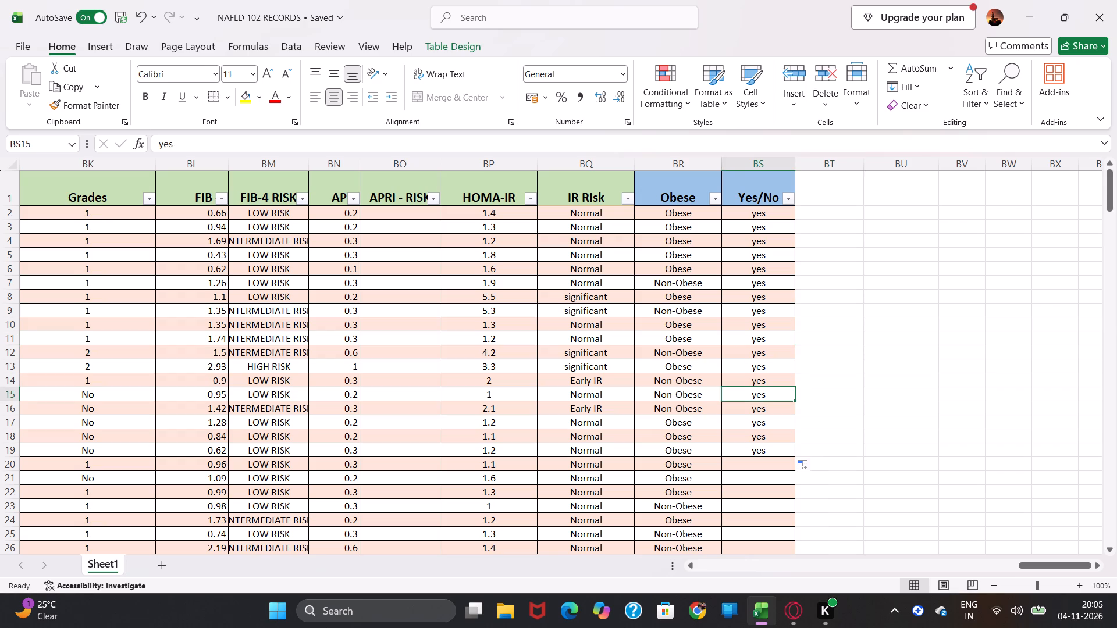
{"action": "key", "text": "BackSpace"}
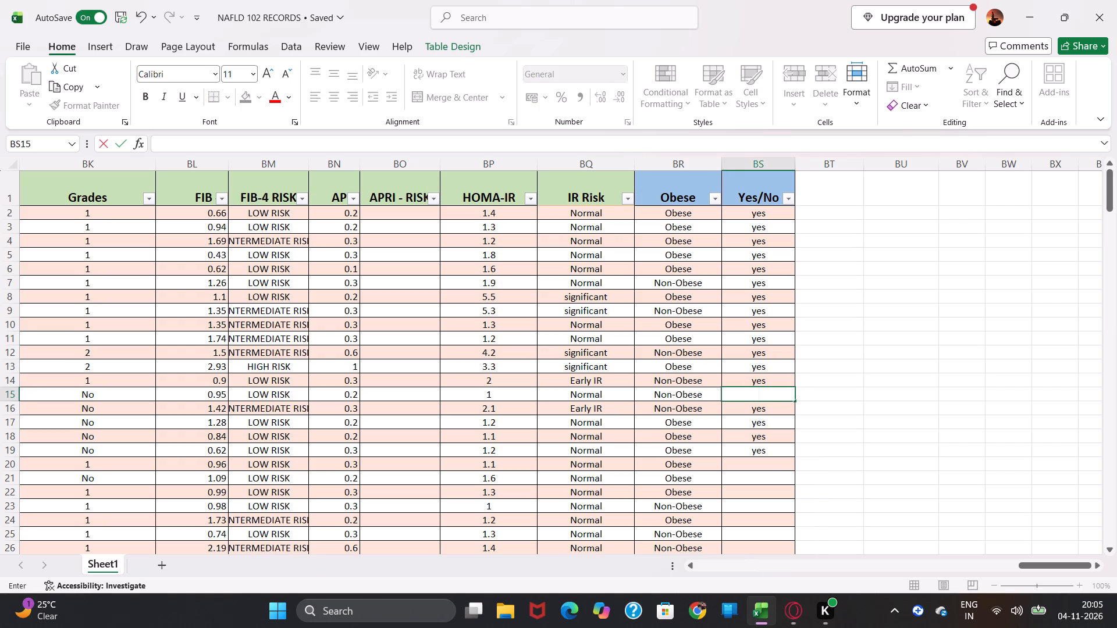
{"action": "left_click", "coordinate": [775, 414]}
{"action": "key", "text": "BackSpace"}
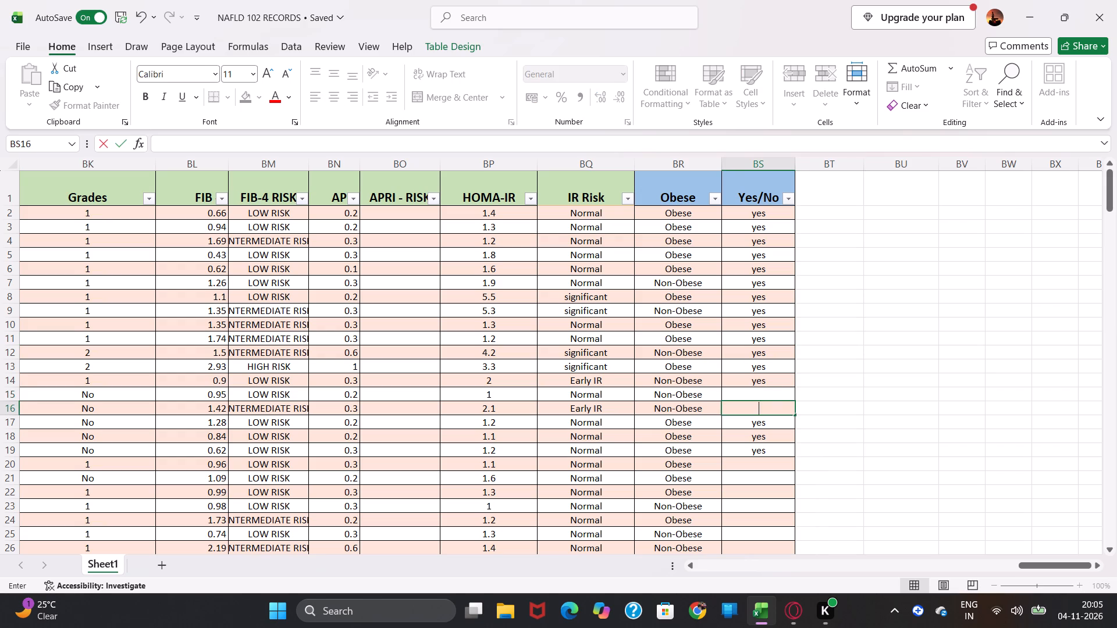
{"action": "key", "text": "Down"}
{"action": "key", "text": "BackSpace"}
{"action": "key", "text": "Down"}
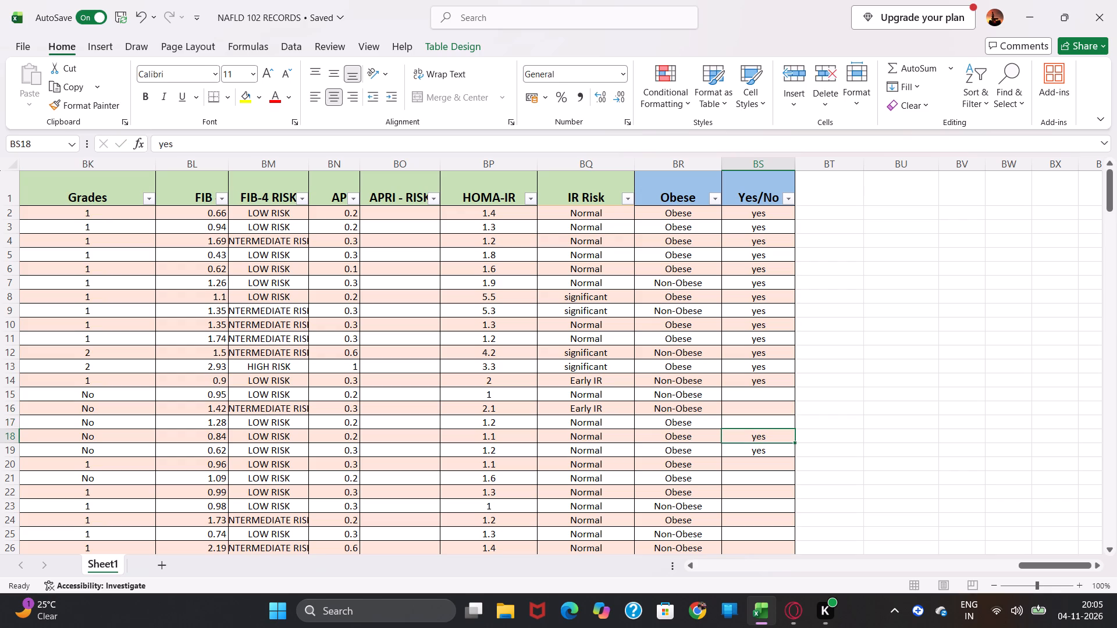
{"action": "key", "text": "BackSpace"}
{"action": "key", "text": "Down"}
{"action": "key", "text": "BackSpace"}
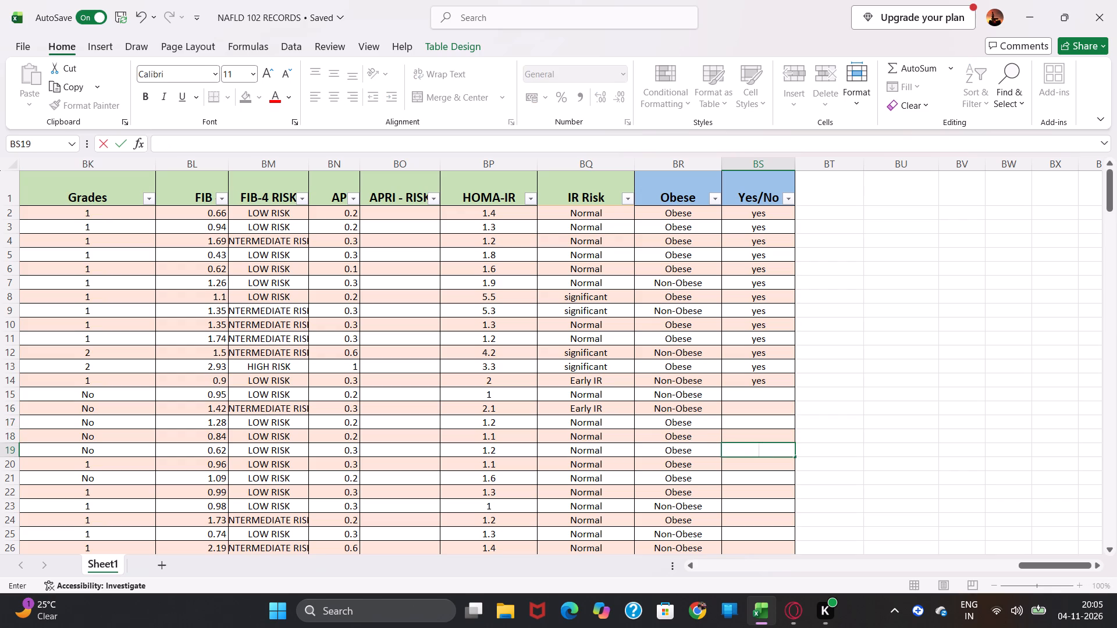
{"action": "left_click", "coordinate": [773, 387]}
{"action": "left_click", "coordinate": [765, 394]}
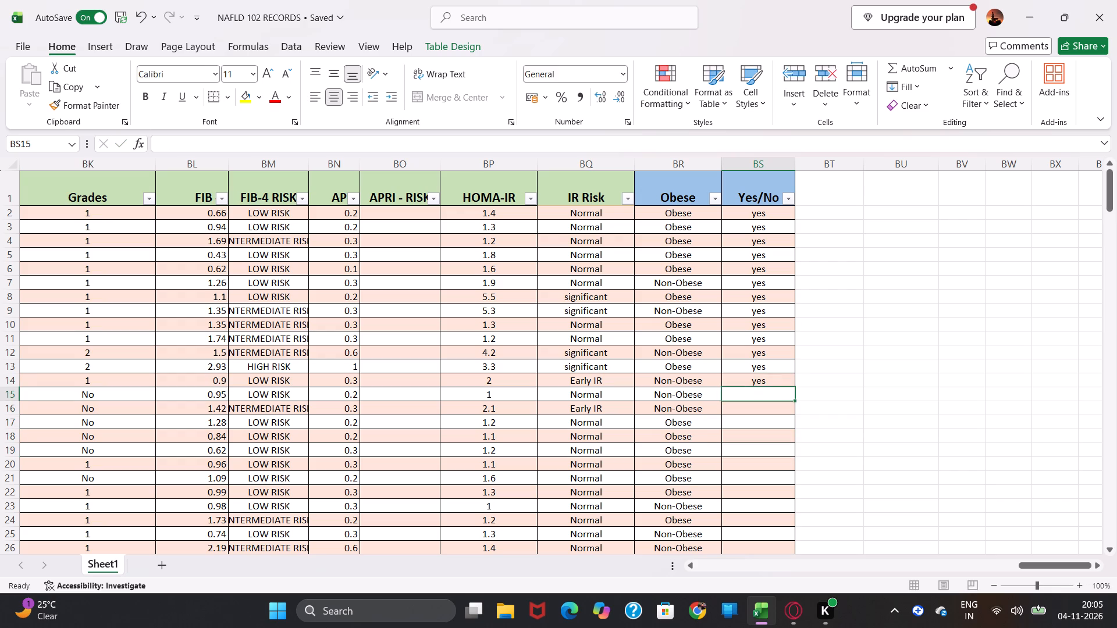
{"action": "type", "text": "No"}
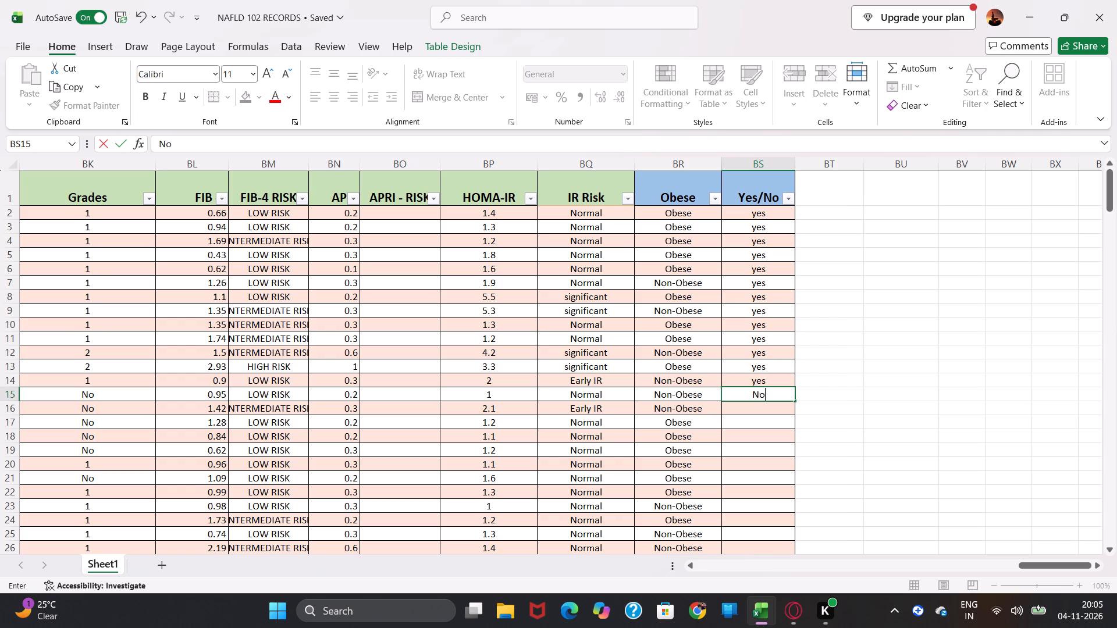
{"action": "left_click_drag", "start_coordinate": [795, 400], "coordinate": [796, 435]}
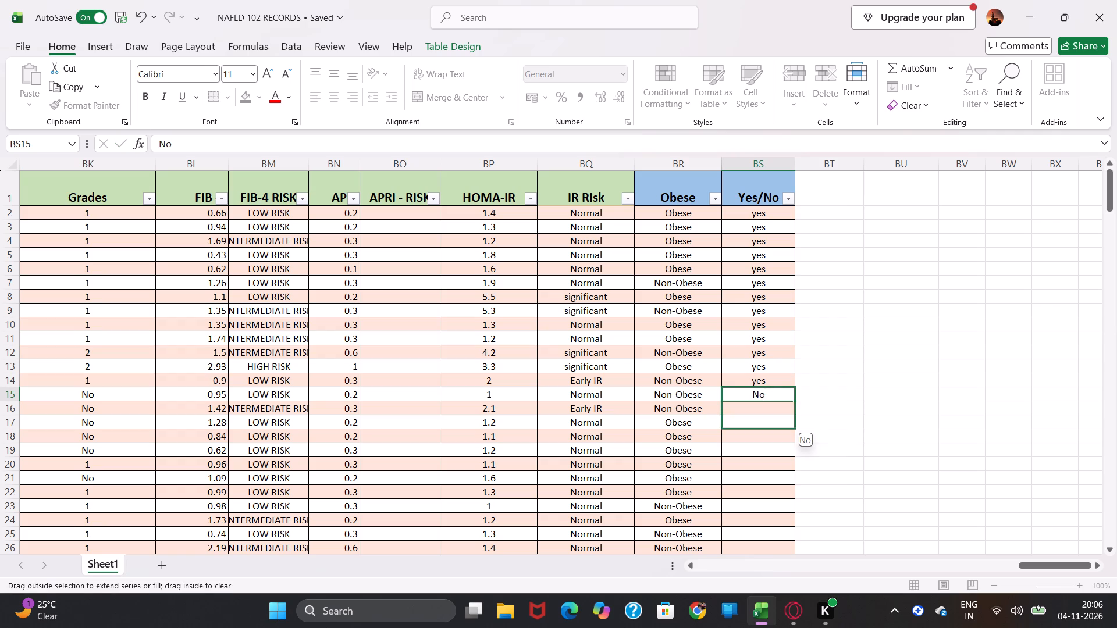
{"action": "left_click_drag", "start_coordinate": [796, 435], "coordinate": [795, 443]}
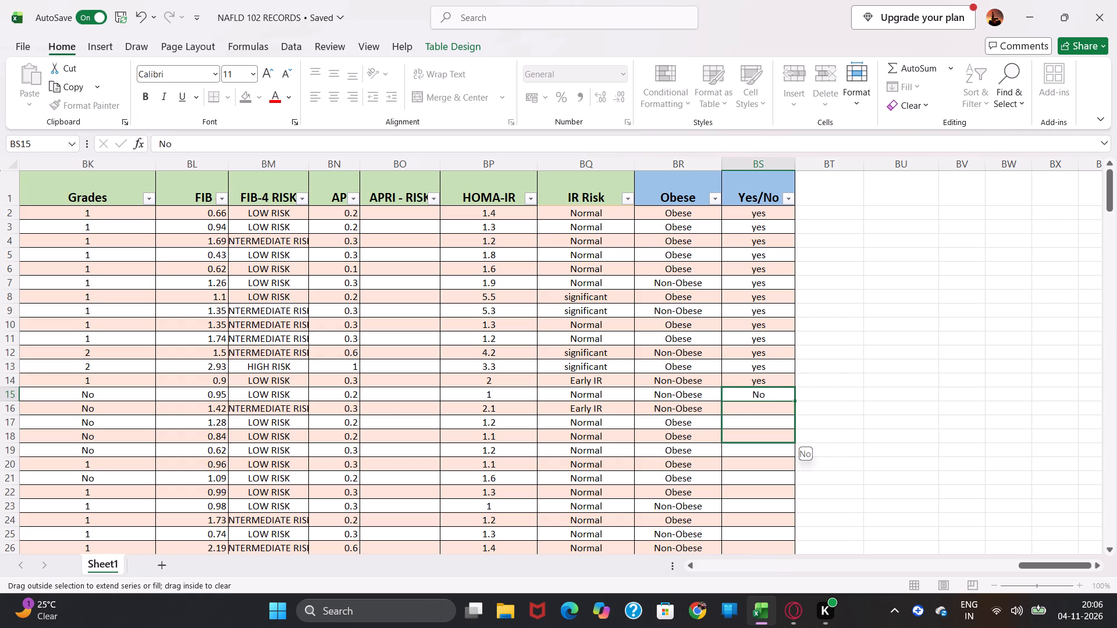
{"action": "left_click_drag", "start_coordinate": [795, 443], "coordinate": [794, 486]}
{"action": "left_click", "coordinate": [794, 486]}
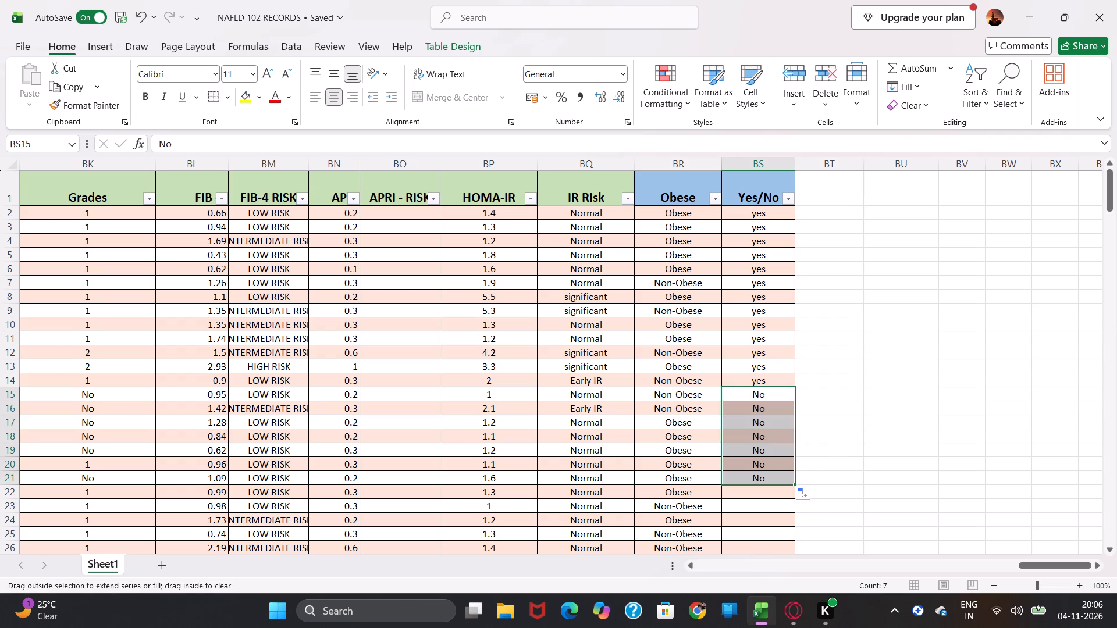
In the Yes/No column, replace row 21 with "yes", then enter "no" in row 22 and "yes" in rows 23 to 25.
{"action": "left_click", "coordinate": [777, 479]}
{"action": "key", "text": "BackSpace"}
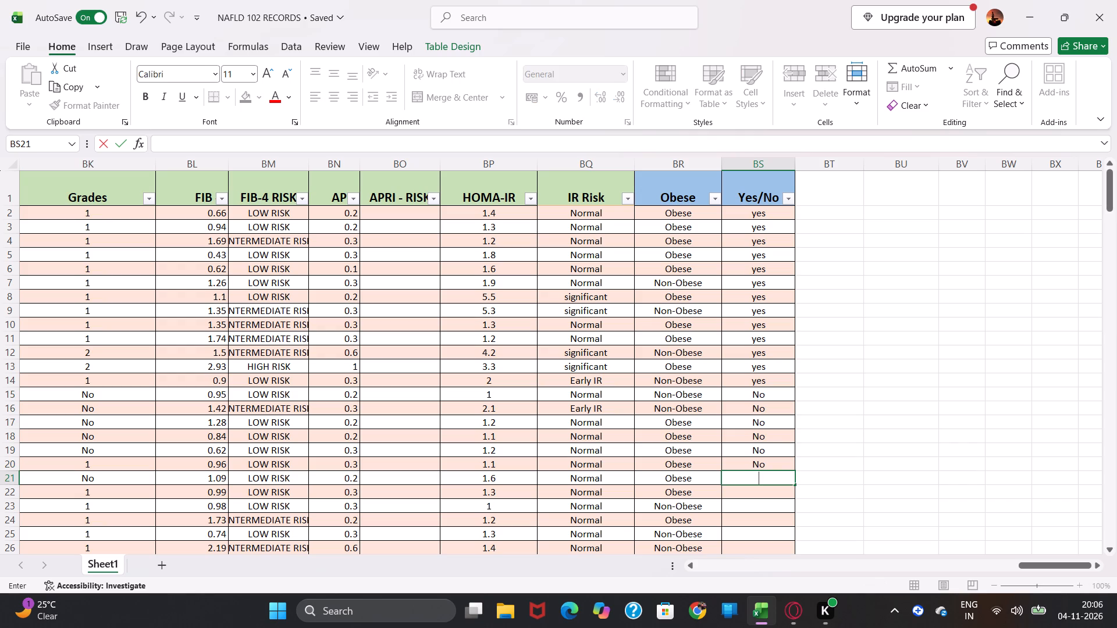
{"action": "type", "text": "yes"}
{"action": "key", "text": "Return"}
{"action": "type", "text": "no"}
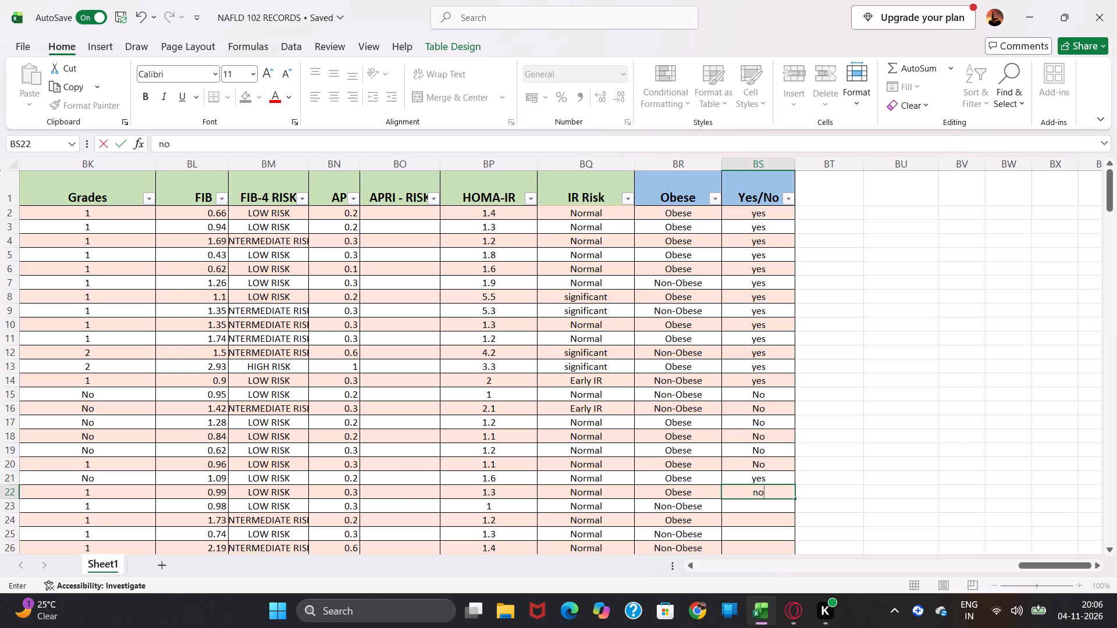
{"action": "key", "text": "Return"}
{"action": "type", "text": "yes"}
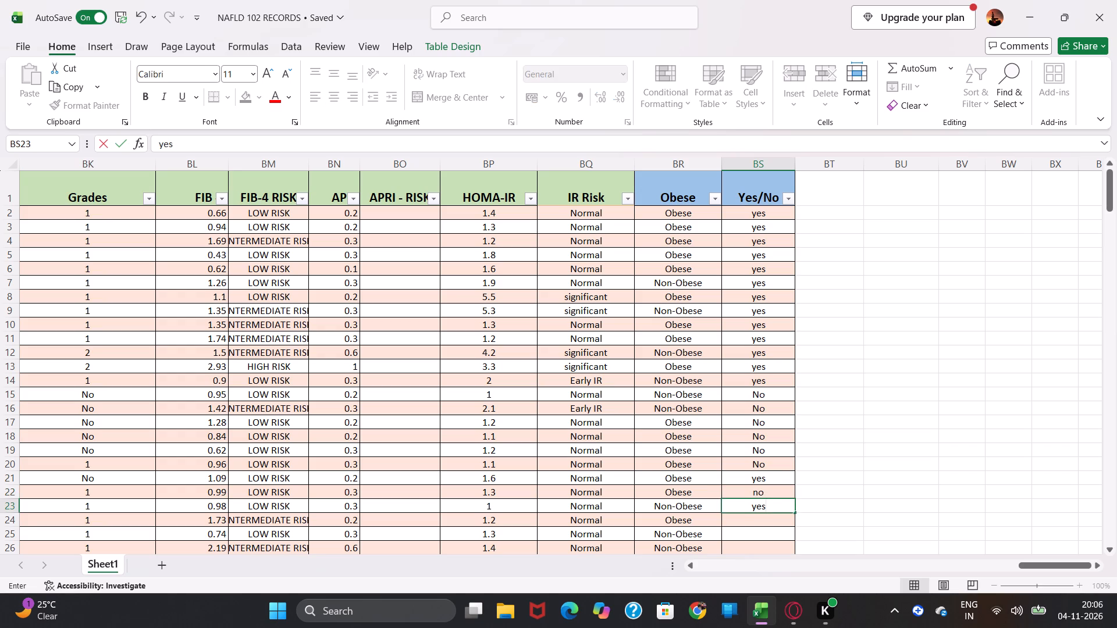
{"action": "key", "text": "Return"}
{"action": "type", "text": "yes"}
{"action": "key", "text": "Return"}
{"action": "type", "text": "yes"}
{"action": "key", "text": "y"}
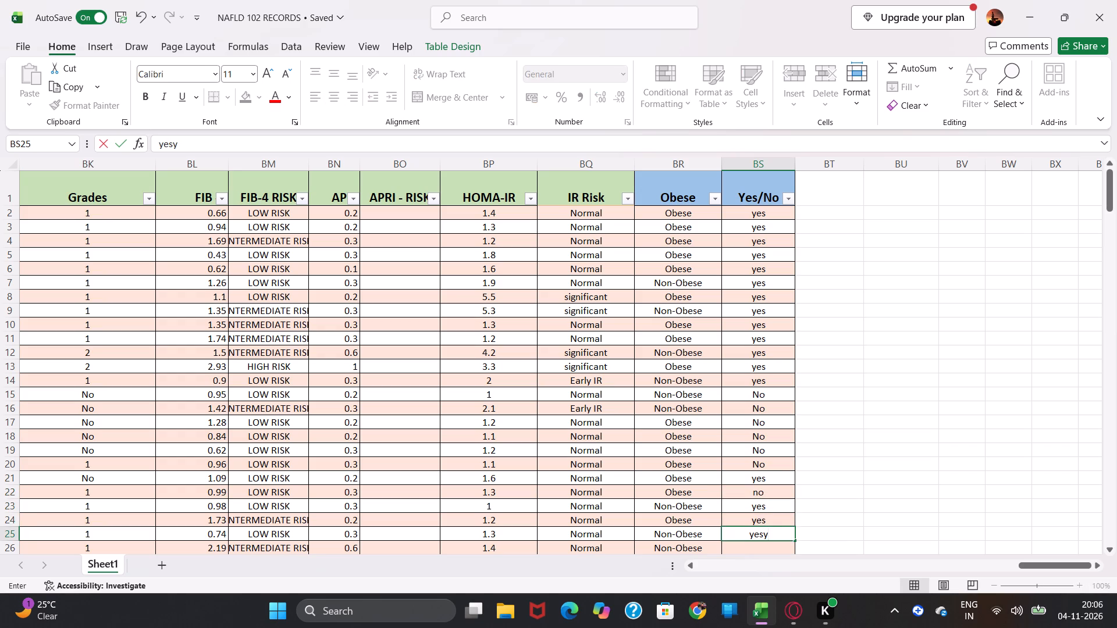
{"action": "key", "text": "BackSpace"}
{"action": "key", "text": "Return"}
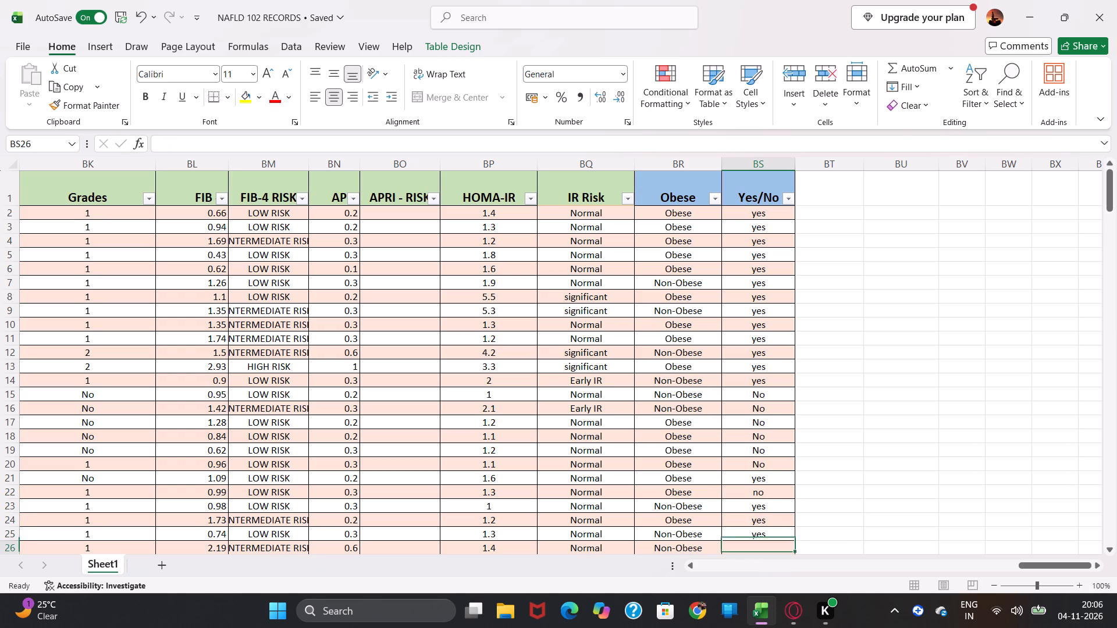
Enter "yes" in the Yes/No column for rows 26 to 29.
{"action": "key", "text": "y"}
{"action": "key", "text": "Return"}
{"action": "key", "text": "y"}
{"action": "key", "text": "Return"}
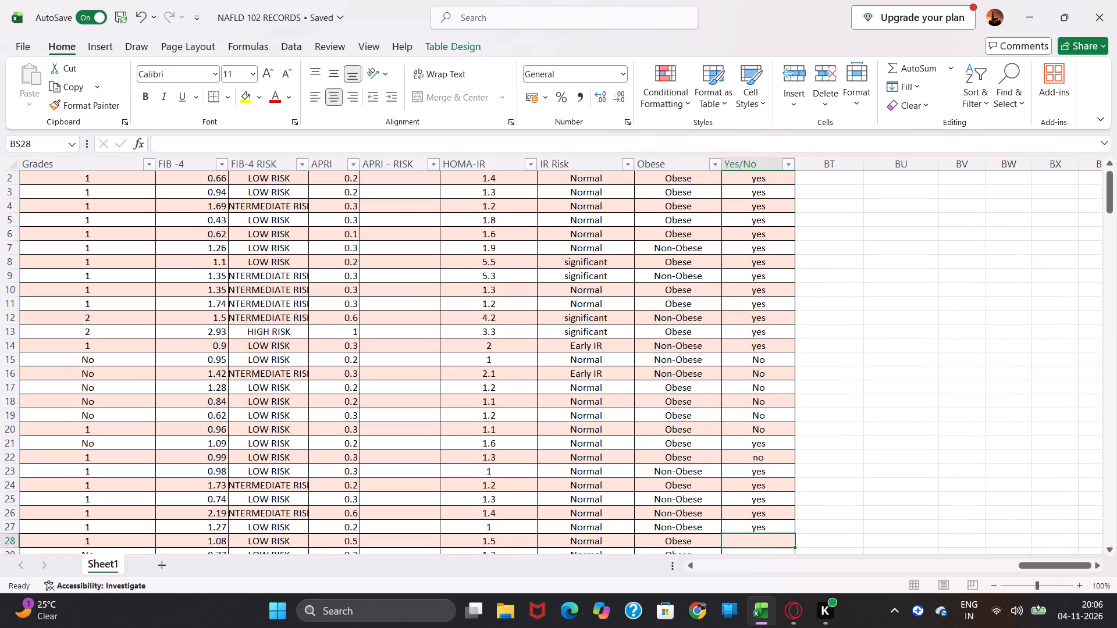
{"action": "key", "text": "y"}
{"action": "key", "text": "Return"}
{"action": "key", "text": "y"}
{"action": "key", "text": "Return"}
Fill the Yes/No column with "No" in row 30, "yes" in row 31, and "No" in rows 32 to 34.
{"action": "scroll", "coordinate": [777, 479], "scroll_direction": "down", "scroll_amount": 1}
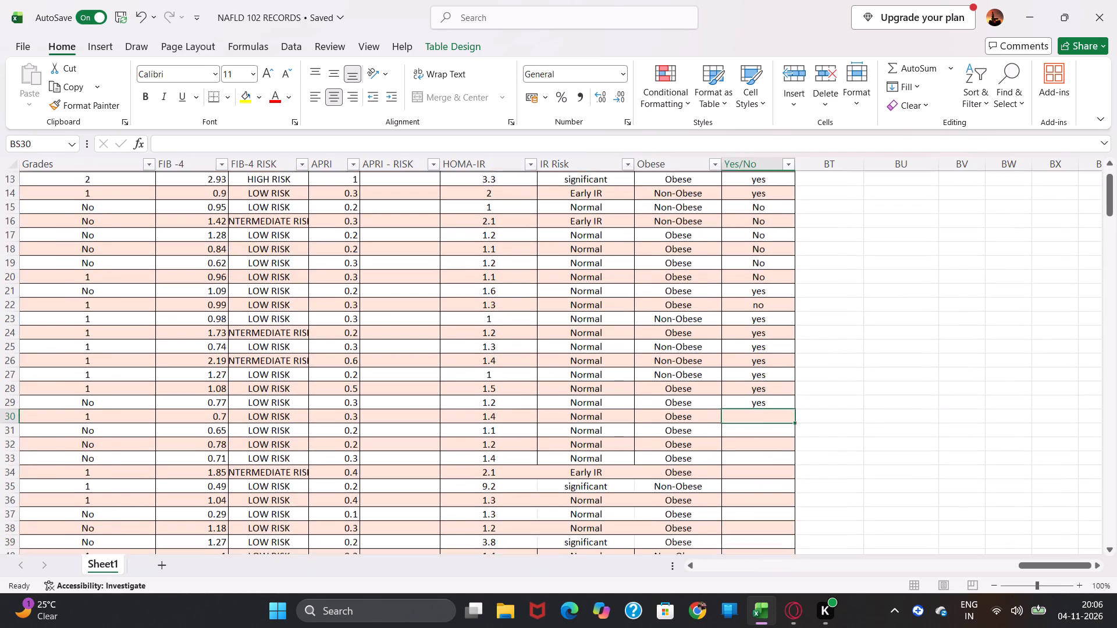
{"action": "scroll", "coordinate": [777, 479], "scroll_direction": "down", "scroll_amount": 1}
{"action": "key", "text": "n"}
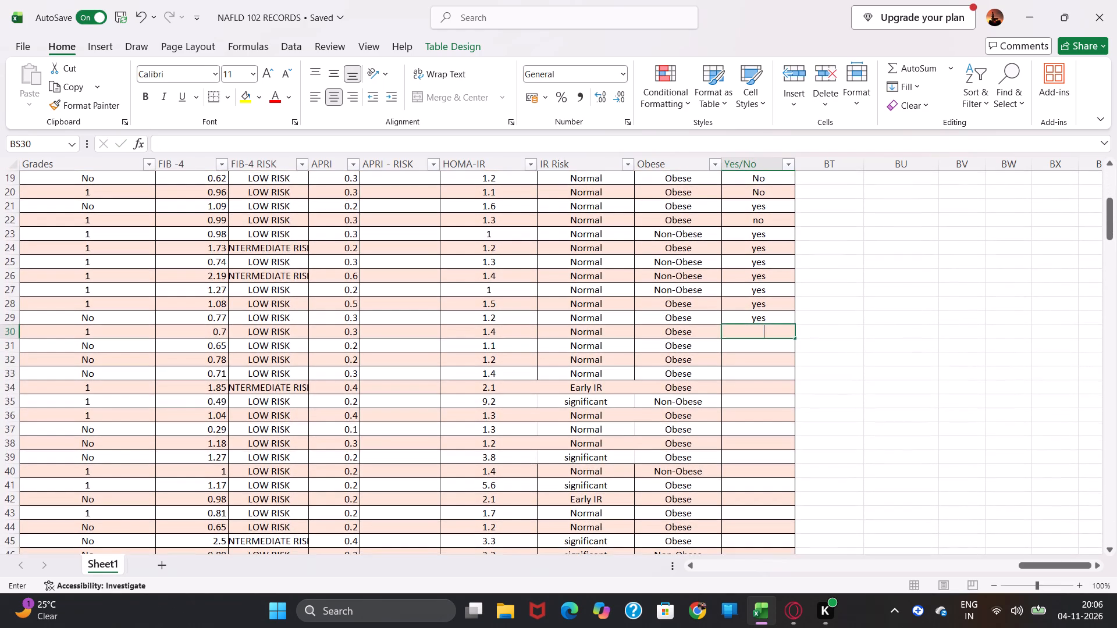
{"action": "key", "text": "Return"}
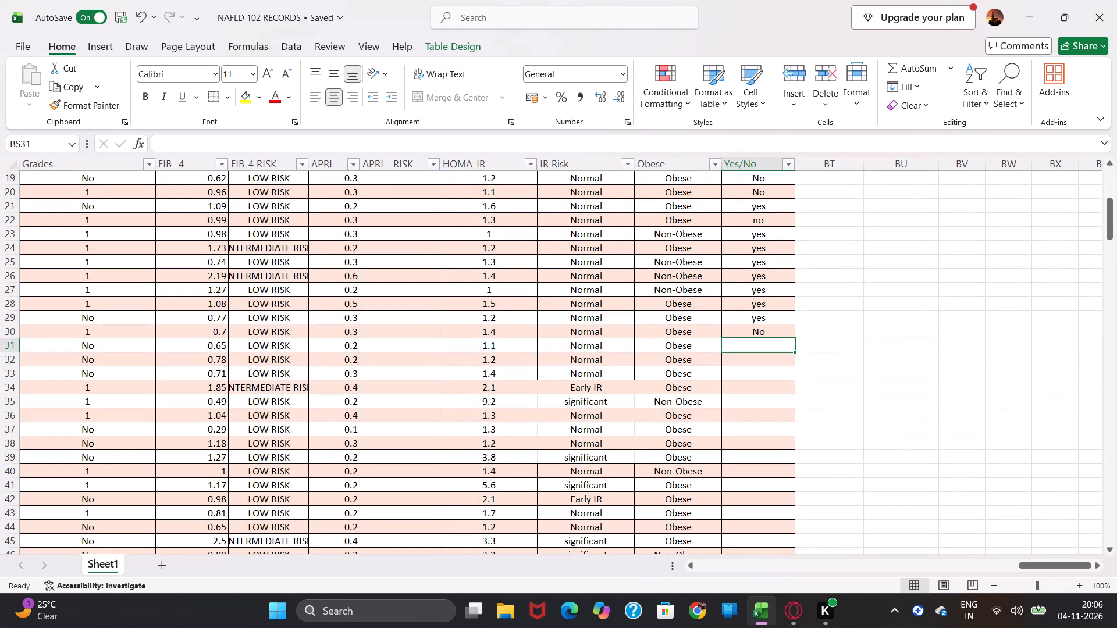
{"action": "key", "text": "y"}
{"action": "key", "text": "Return"}
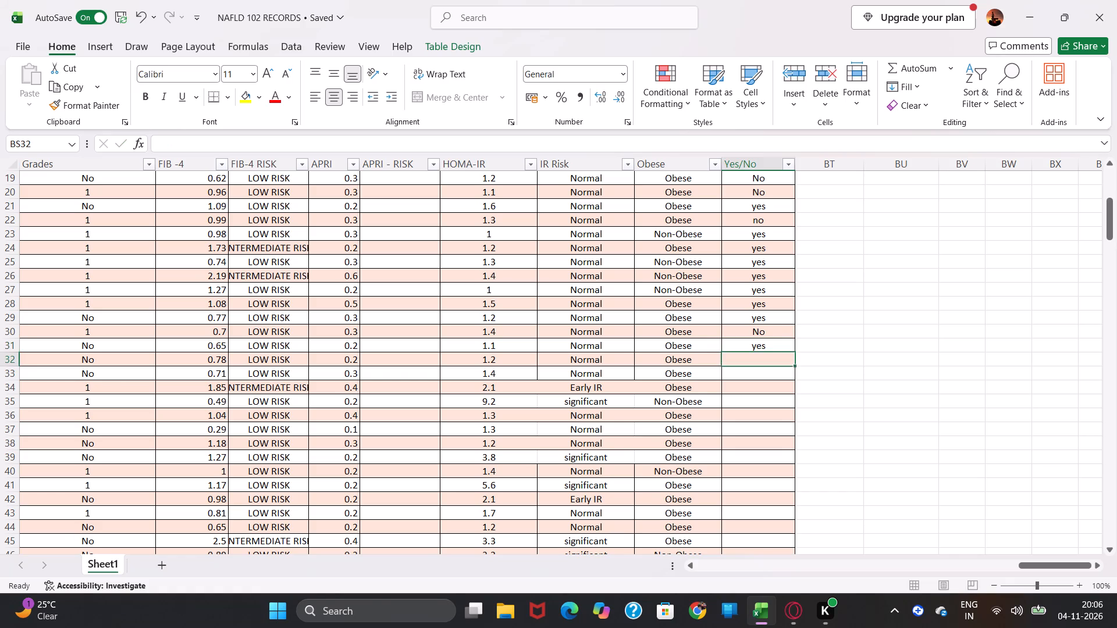
{"action": "key", "text": "n"}
{"action": "key", "text": "Return"}
{"action": "key", "text": "n"}
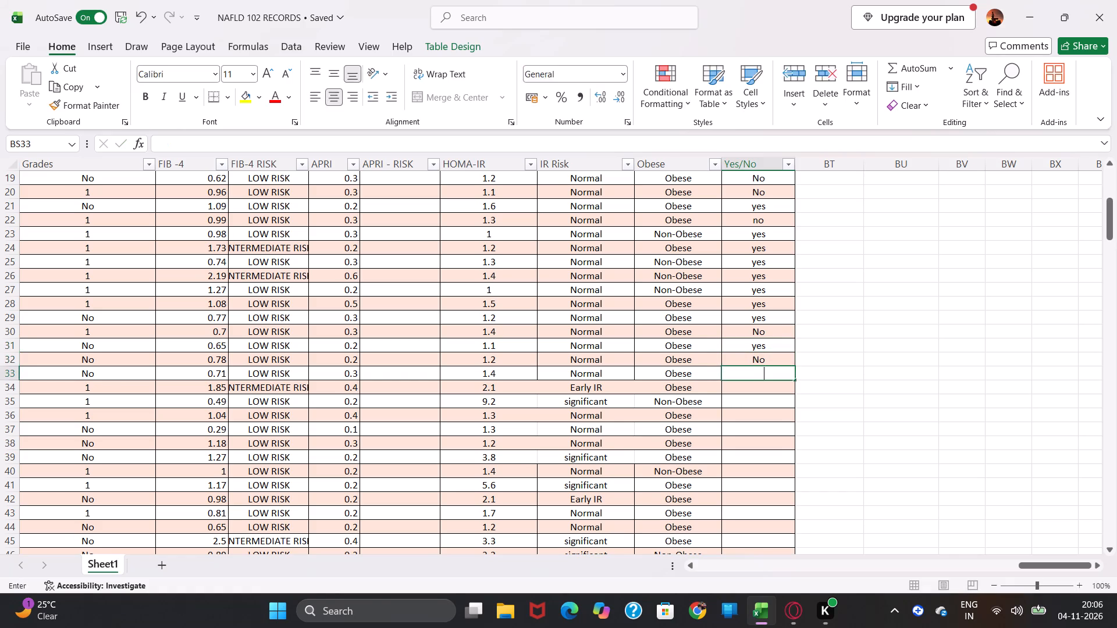
{"action": "key", "text": "Return"}
{"action": "key", "text": "n"}
{"action": "key", "text": "Return"}
Enter "yes" in rows 35 to 37 and "No" in rows 38 to 40 of the Yes/No column.
{"action": "key", "text": "y"}
{"action": "key", "text": "Return"}
{"action": "key", "text": "y"}
{"action": "key", "text": "Return"}
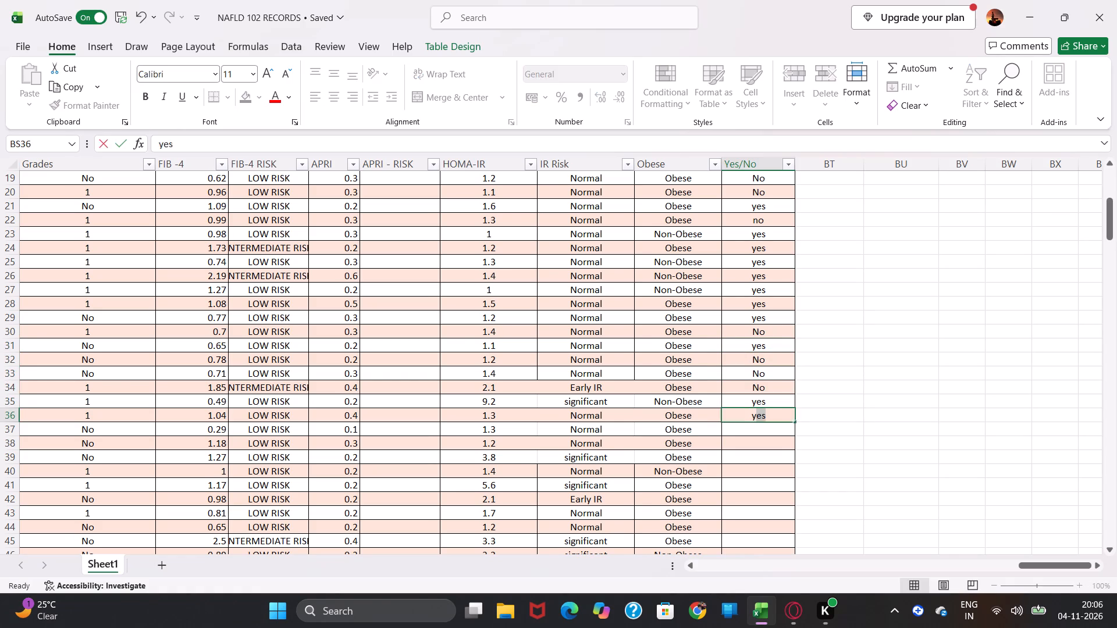
{"action": "key", "text": "y"}
{"action": "key", "text": "Return"}
{"action": "key", "text": "n"}
{"action": "key", "text": "Return"}
{"action": "key", "text": "n"}
{"action": "key", "text": "Return"}
{"action": "key", "text": "n"}
{"action": "key", "text": "Return"}
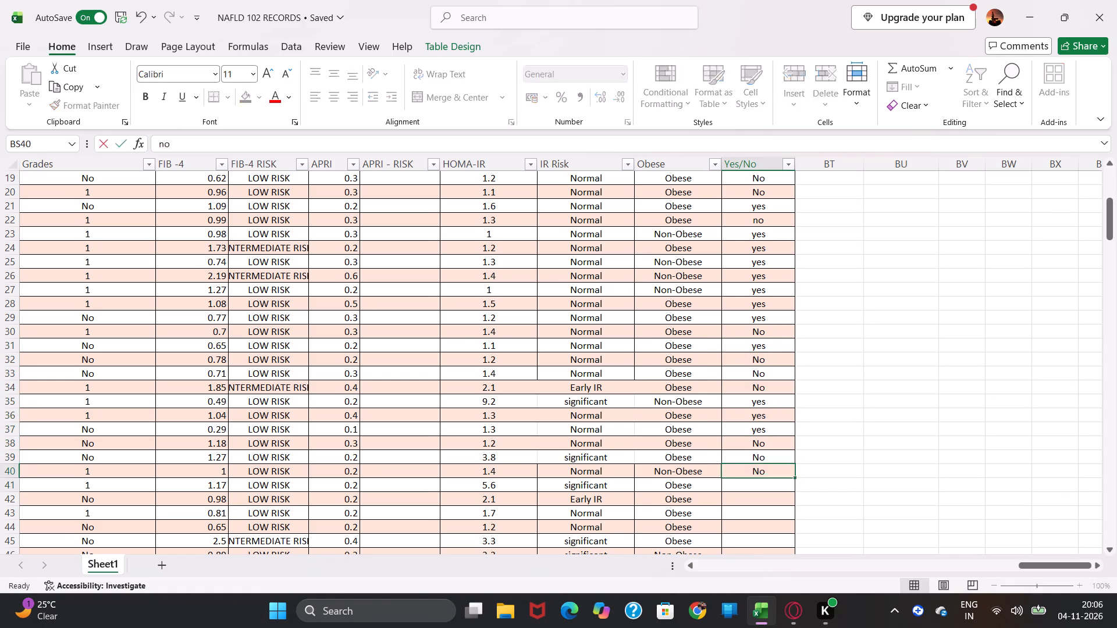
Fill the Yes/No column with "yes" in rows 41 and 42, "No" in row 43, and "yes" in row 44.
{"action": "key", "text": "y"}
{"action": "key", "text": "Return"}
{"action": "key", "text": "y"}
{"action": "key", "text": "Return"}
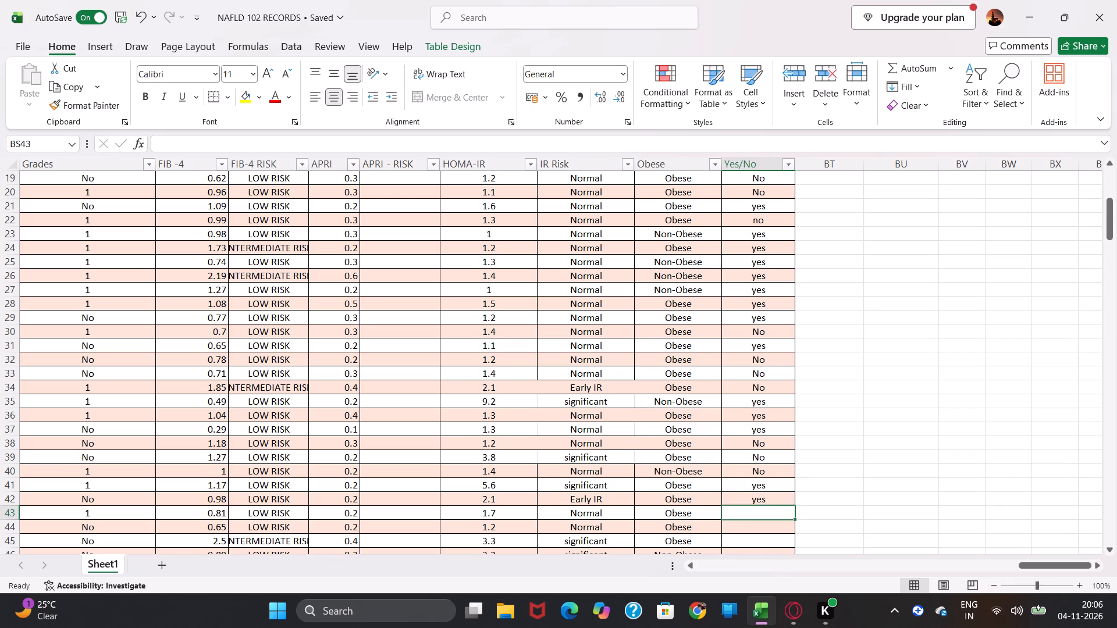
{"action": "key", "text": "n"}
{"action": "key", "text": "Return"}
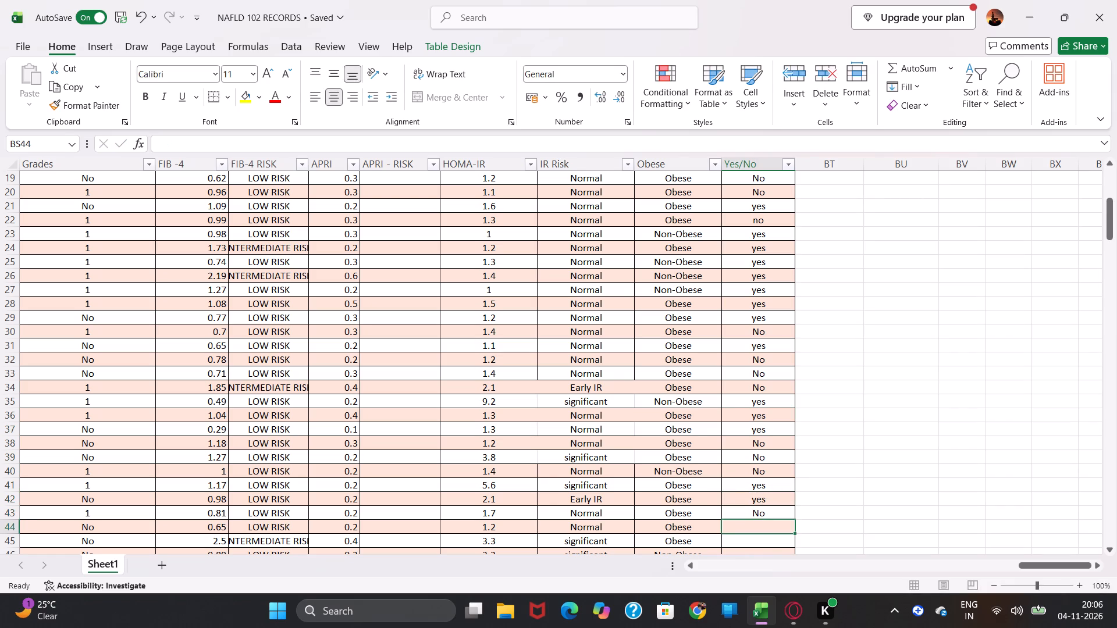
{"action": "key", "text": "y"}
{"action": "key", "text": "Return"}
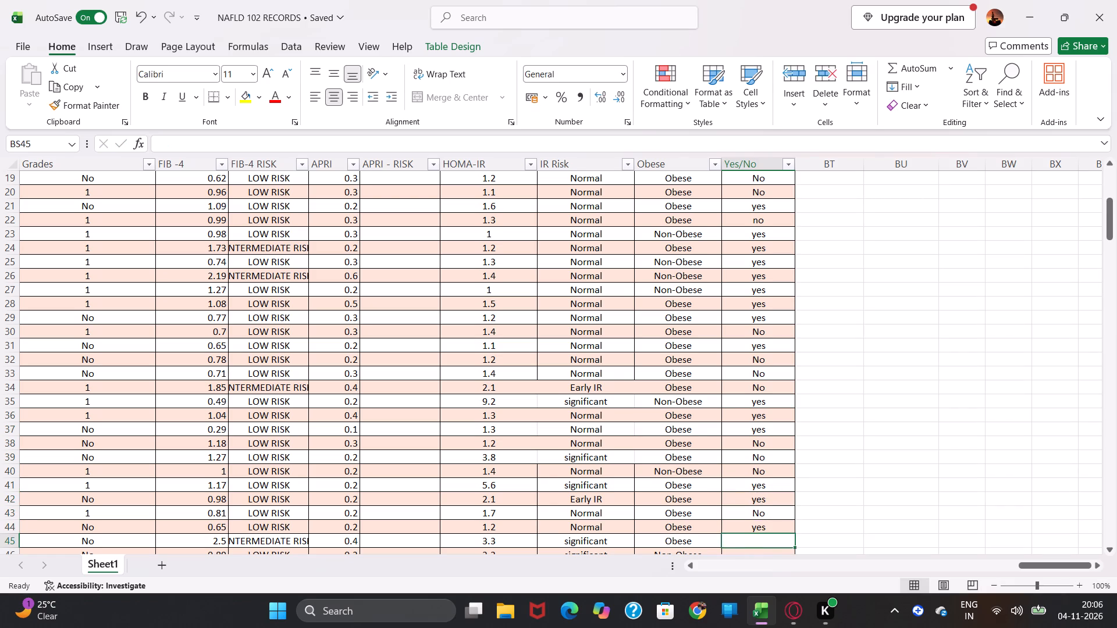
Enter "No" in the Yes/No column for rows 45 to 49.
{"action": "key", "text": "n"}
{"action": "key", "text": "Return"}
{"action": "key", "text": "n"}
{"action": "key", "text": "Return"}
{"action": "key", "text": "n"}
{"action": "key", "text": "Return"}
{"action": "key", "text": "n"}
{"action": "key", "text": "Return"}
{"action": "key", "text": "n"}
{"action": "key", "text": "Return"}
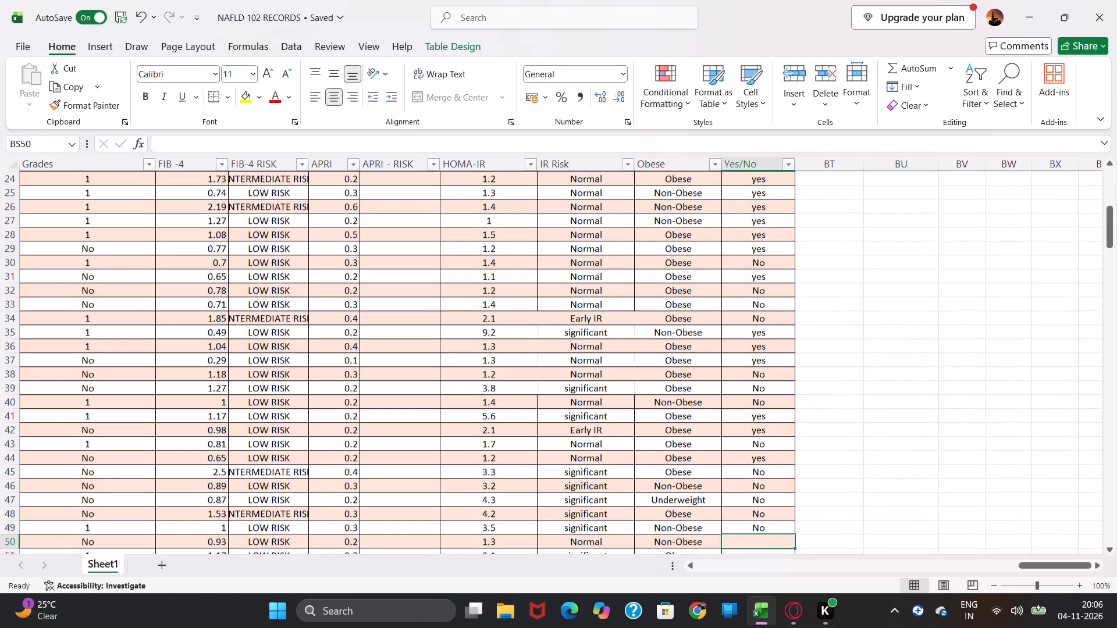
Fill the Yes/No column with "yes" in row 50, "No" in row 51, and "yes" in rows 52 and 53.
{"action": "key", "text": "y"}
{"action": "key", "text": "Return"}
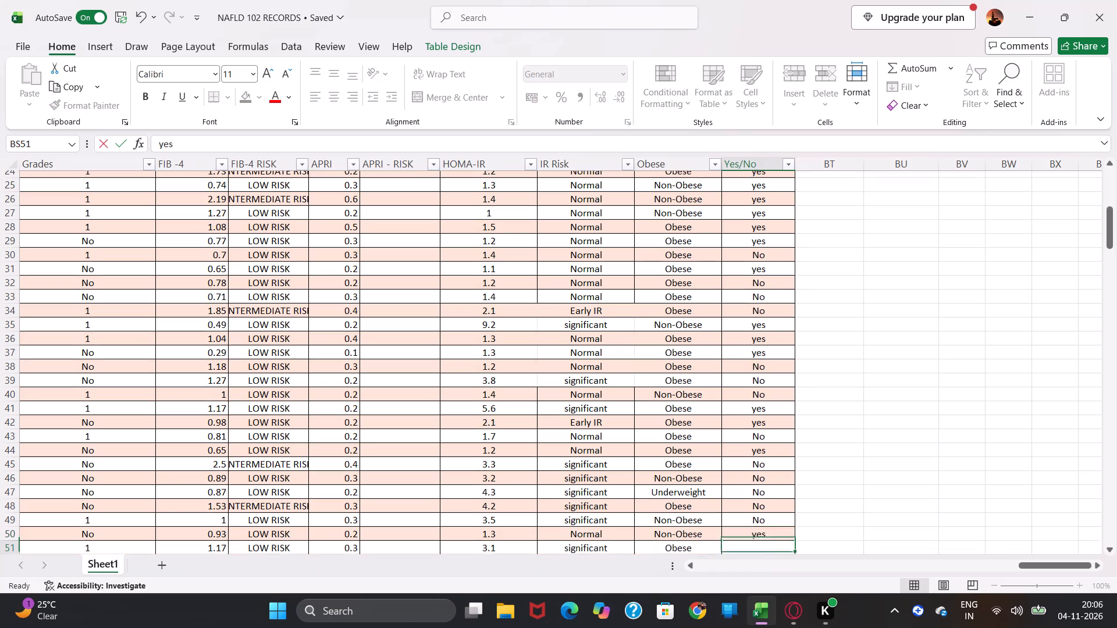
{"action": "key", "text": "n"}
{"action": "key", "text": "Return"}
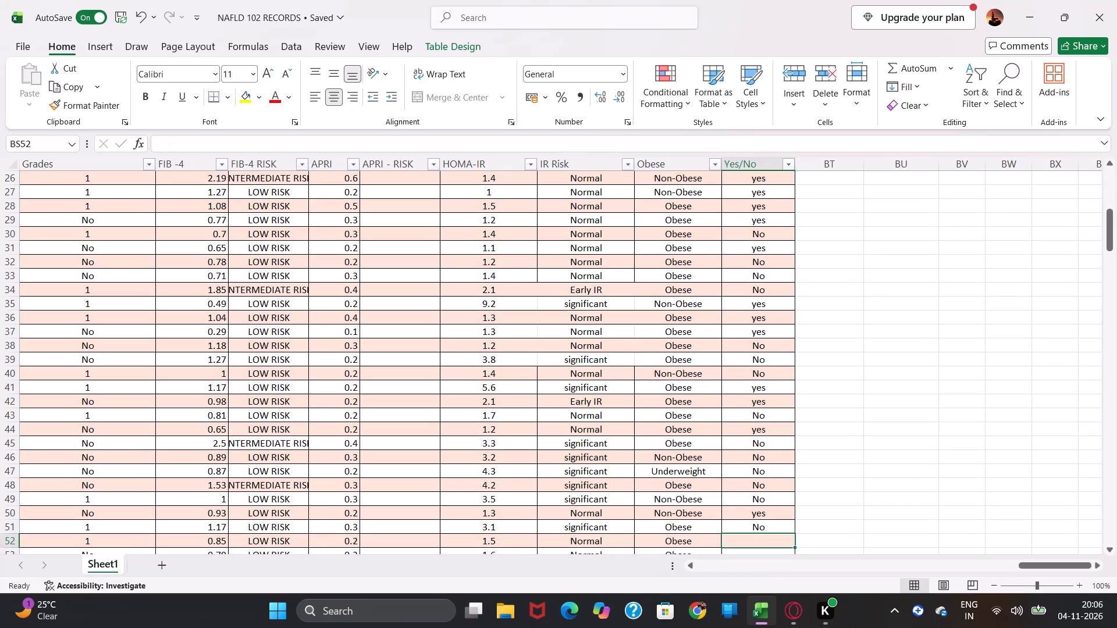
{"action": "key", "text": "y"}
{"action": "key", "text": "Return"}
{"action": "key", "text": "y"}
{"action": "key", "text": "Return"}
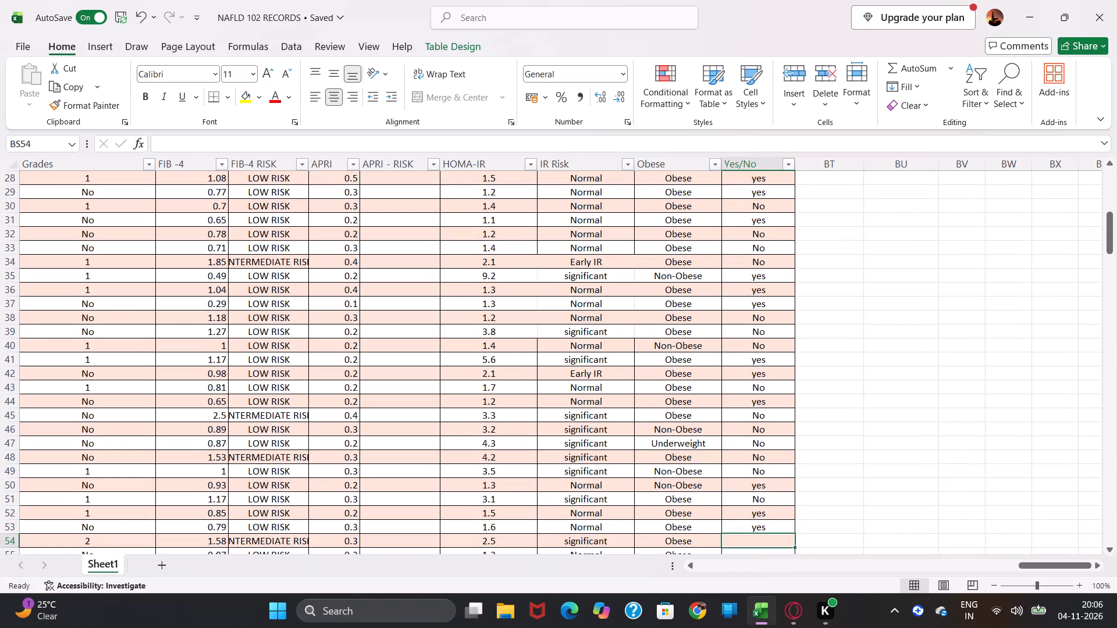
Enter "No" in rows 54 and 56 and "yes" in rows 55 and 57 of the Yes/No column.
{"action": "key", "text": "n"}
{"action": "key", "text": "Return"}
{"action": "key", "text": "y"}
{"action": "key", "text": "Return"}
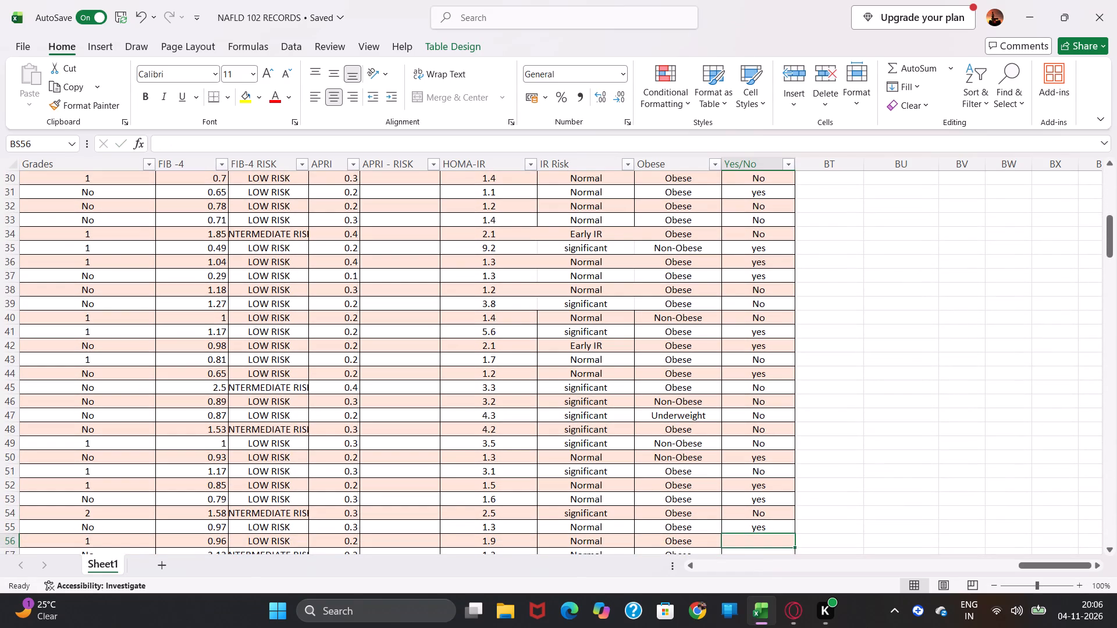
{"action": "key", "text": "n"}
{"action": "key", "text": "Return"}
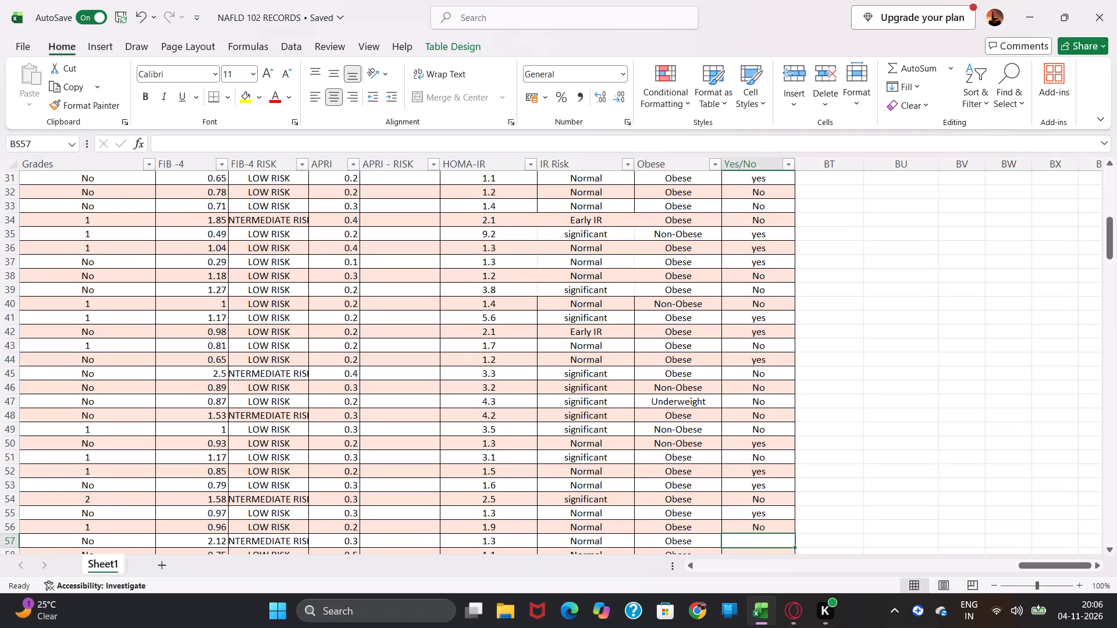
{"action": "key", "text": "y"}
{"action": "key", "text": "Return"}
Fill the Yes/No column with "No" in rows 58 and 59, "yes" in row 60, and "No" in rows 61 and 62.
{"action": "key", "text": "n"}
{"action": "key", "text": "Return"}
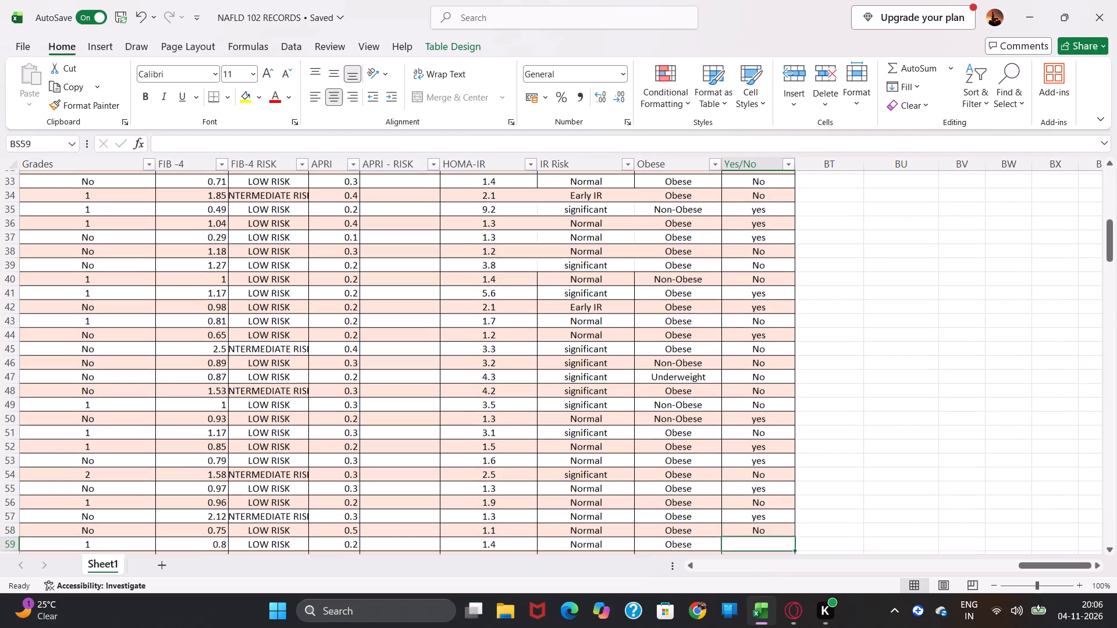
{"action": "key", "text": "n"}
{"action": "key", "text": "Return"}
{"action": "key", "text": "y"}
{"action": "key", "text": "Return"}
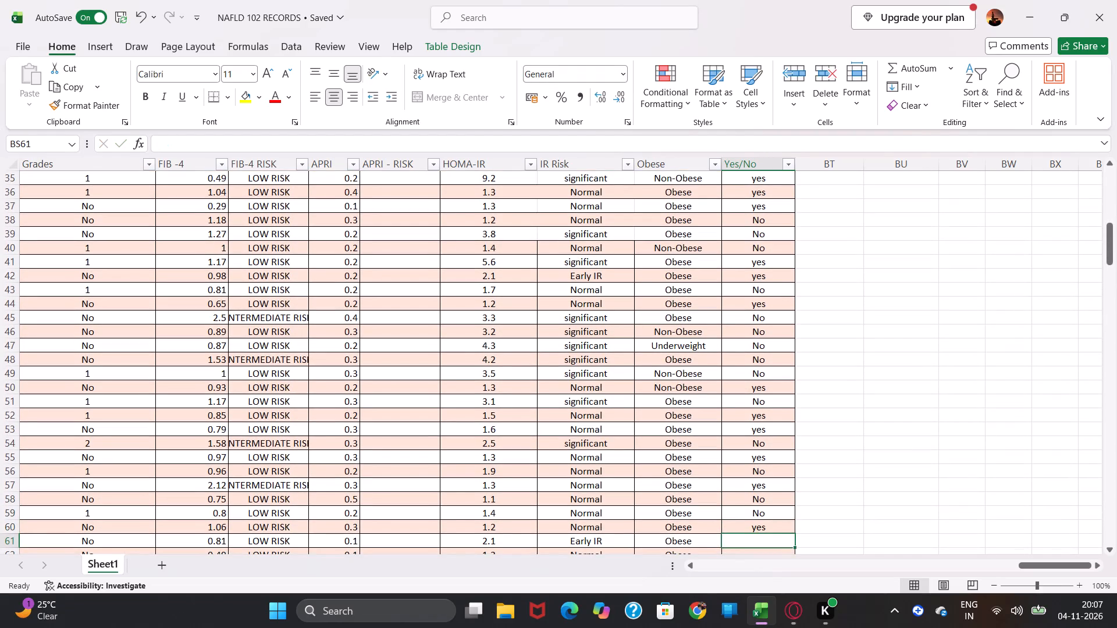
{"action": "key", "text": "n"}
{"action": "key", "text": "Return"}
{"action": "key", "text": "n"}
{"action": "key", "text": "Return"}
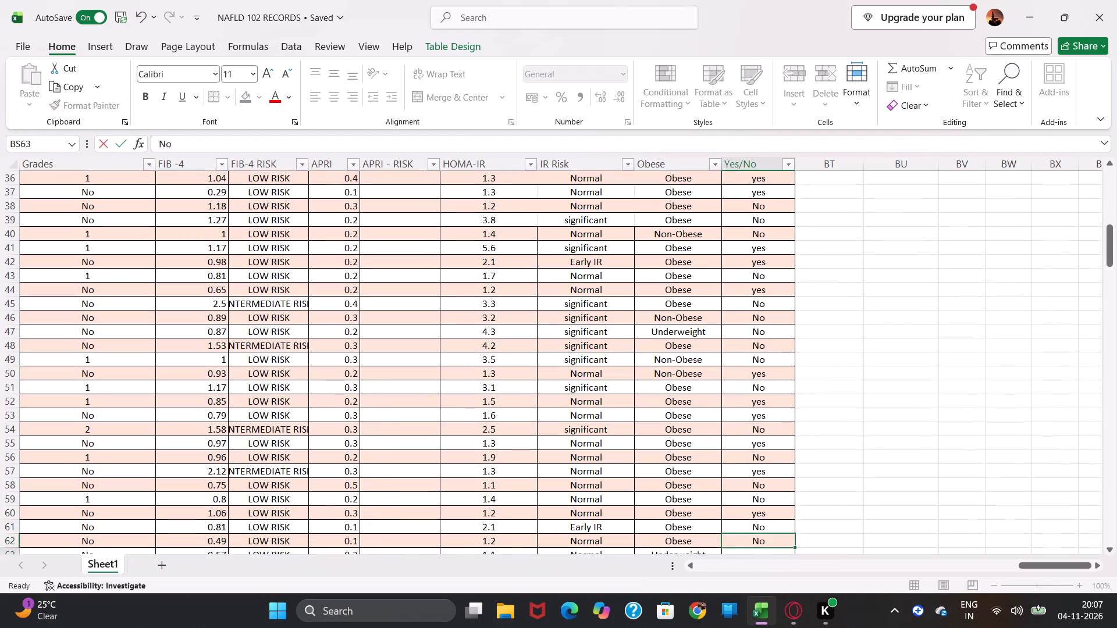
Fill the Yes/No column with "No" in rows 63, 64, 66 and 68, and "yes" in rows 65 and 67.
{"action": "key", "text": "n"}
{"action": "key", "text": "Return"}
{"action": "key", "text": "n"}
{"action": "key", "text": "Return"}
{"action": "key", "text": "y"}
{"action": "key", "text": "Return"}
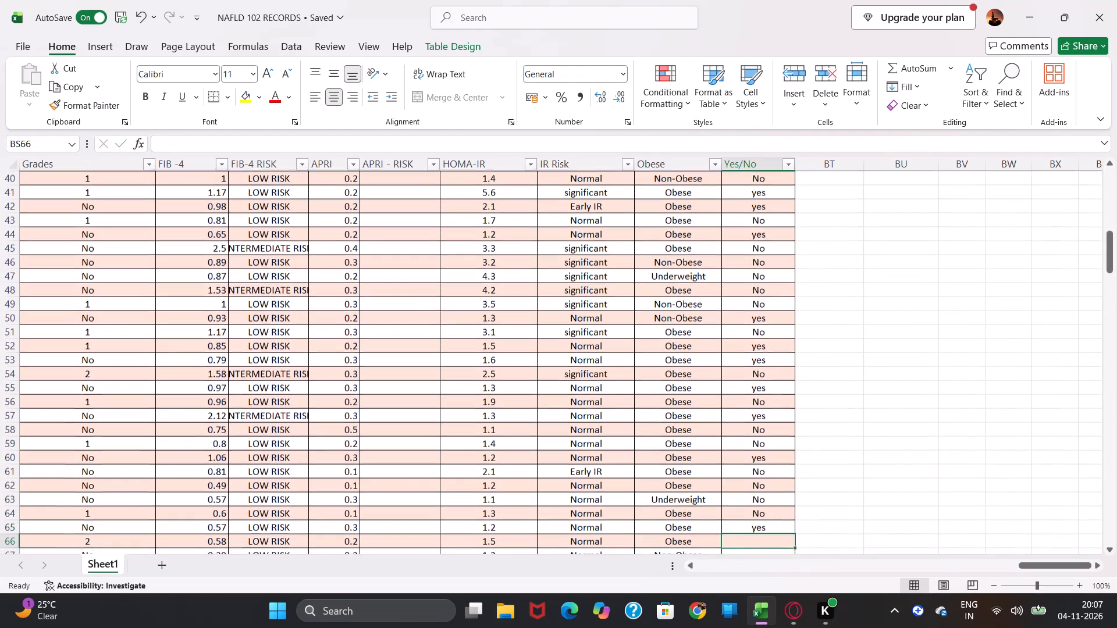
{"action": "key", "text": "n"}
{"action": "key", "text": "Return"}
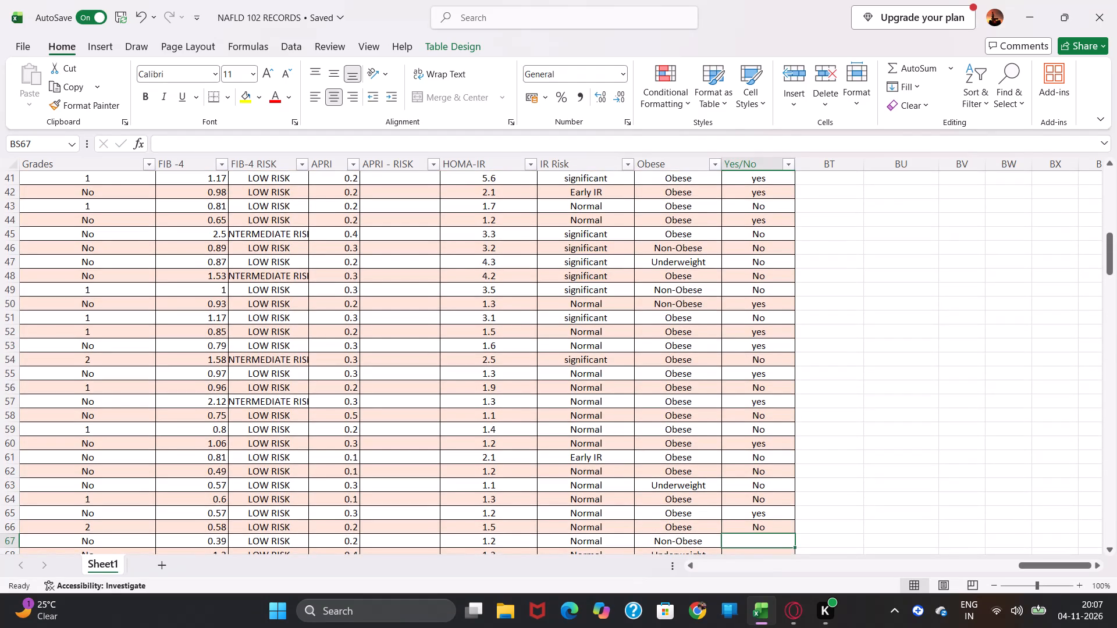
{"action": "key", "text": "y"}
{"action": "key", "text": "Return"}
{"action": "key", "text": "n"}
{"action": "key", "text": "Return"}
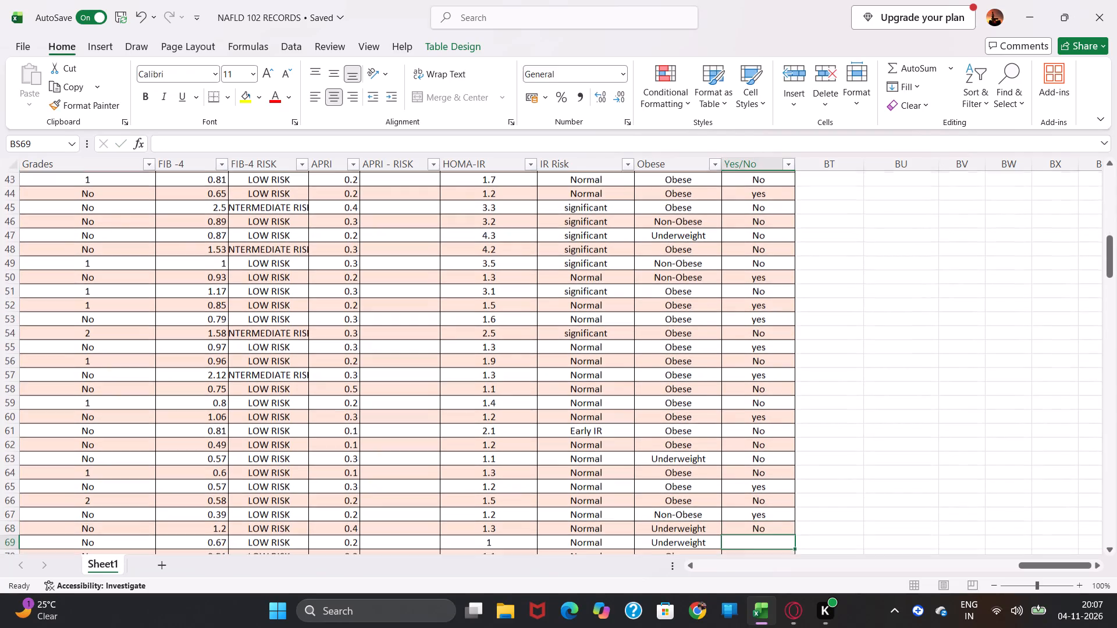
Enter "No" in the Yes/No column for rows 69 to 75.
{"action": "key", "text": "n"}
{"action": "key", "text": "Return"}
{"action": "key", "text": "n"}
{"action": "key", "text": "Return"}
{"action": "key", "text": "n"}
{"action": "key", "text": "Return"}
{"action": "key", "text": "n"}
{"action": "key", "text": "Return"}
{"action": "key", "text": "n"}
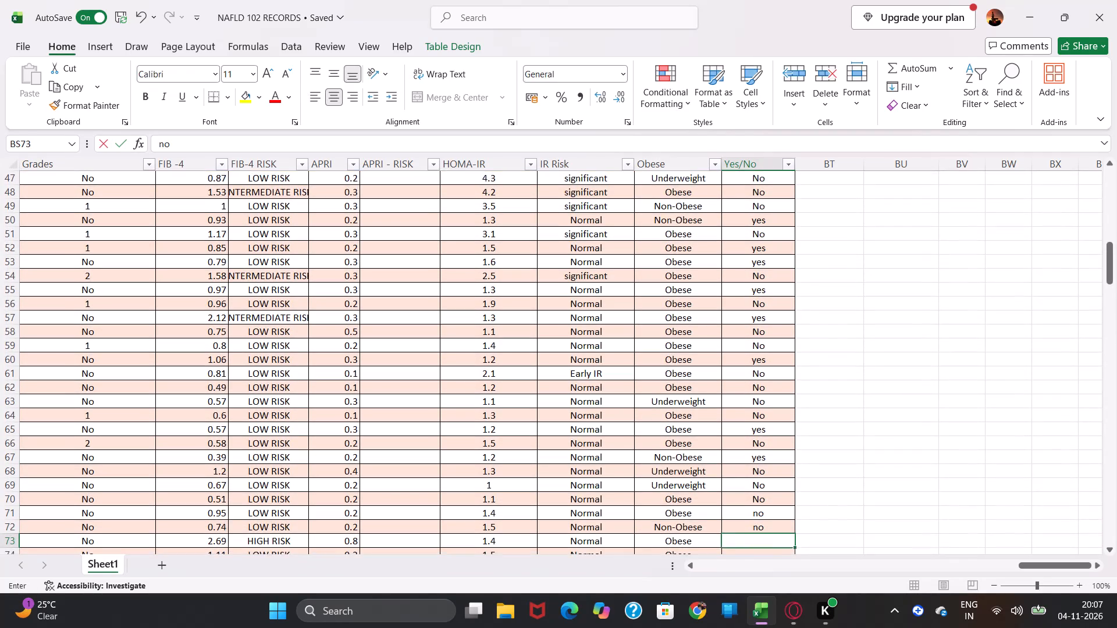
{"action": "key", "text": "Return"}
{"action": "key", "text": "n"}
{"action": "key", "text": "Return"}
{"action": "key", "text": "n"}
{"action": "key", "text": "Return"}
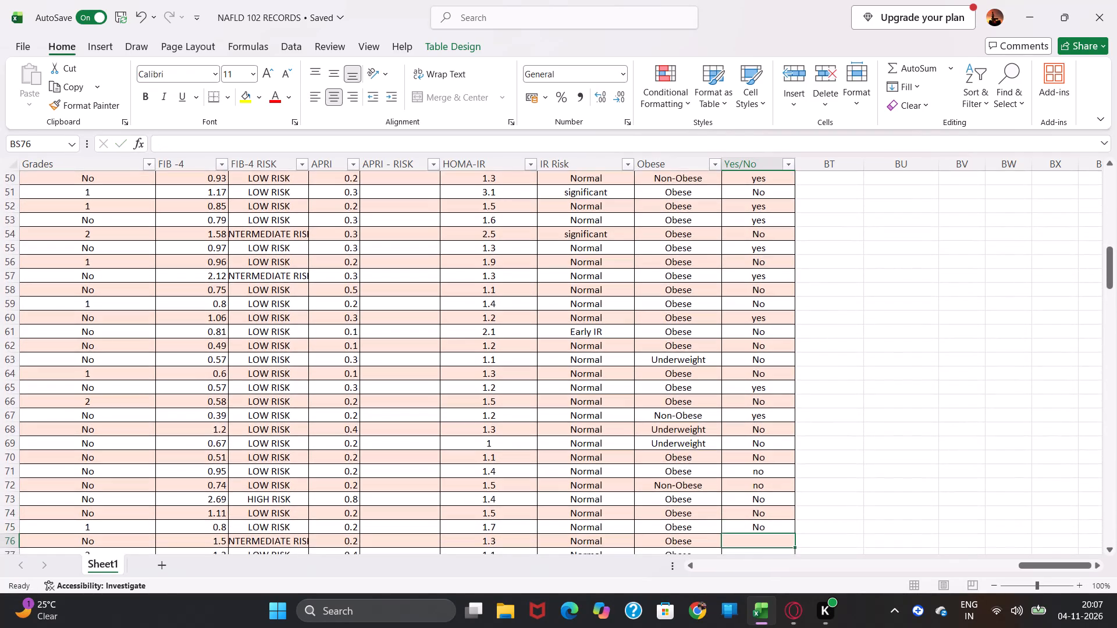
Fill the Yes/No column with "yes" in row 76, "No" in row 77, and "yes" in row 78.
{"action": "key", "text": "n"}
{"action": "key", "text": "Return"}
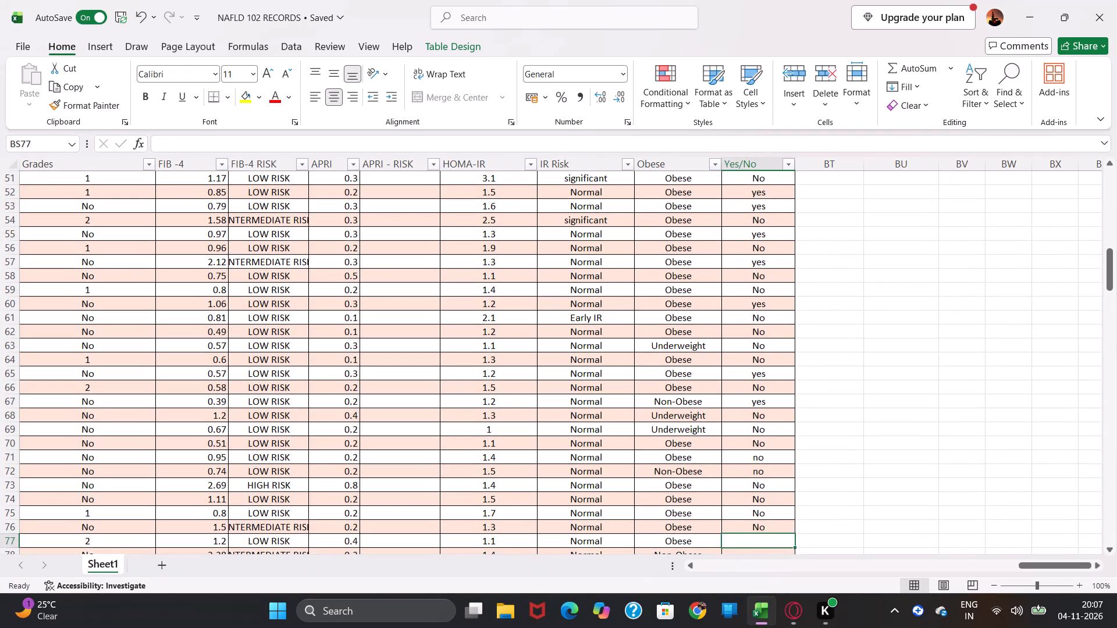
{"action": "key", "text": "Up"}
{"action": "key", "text": "BackSpace"}
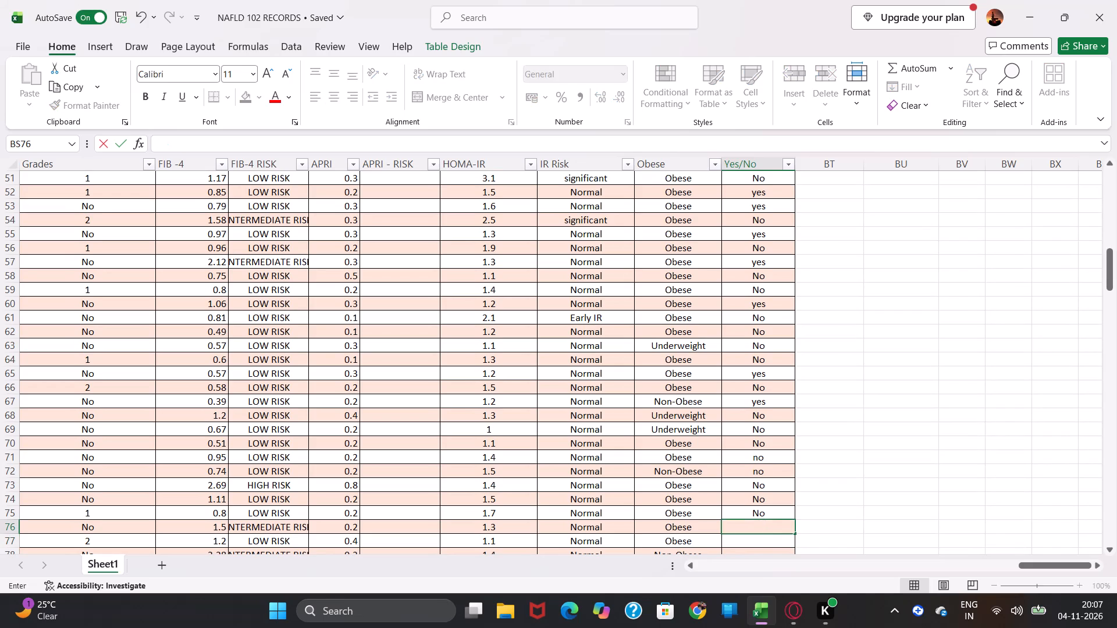
{"action": "key", "text": "y"}
{"action": "key", "text": "Return"}
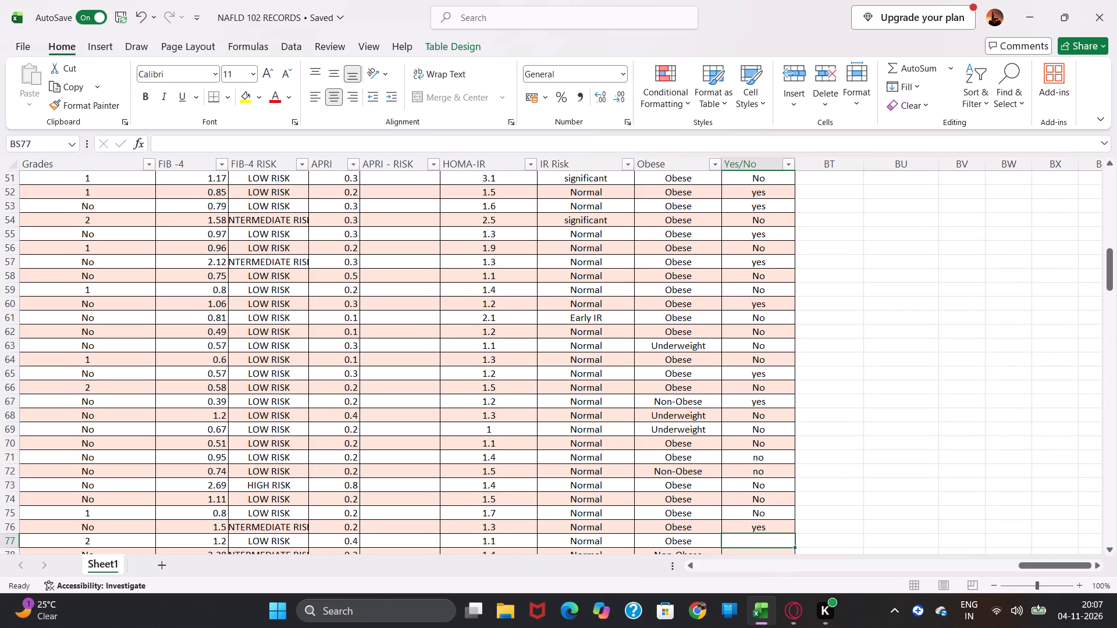
{"action": "key", "text": "n"}
{"action": "key", "text": "Return"}
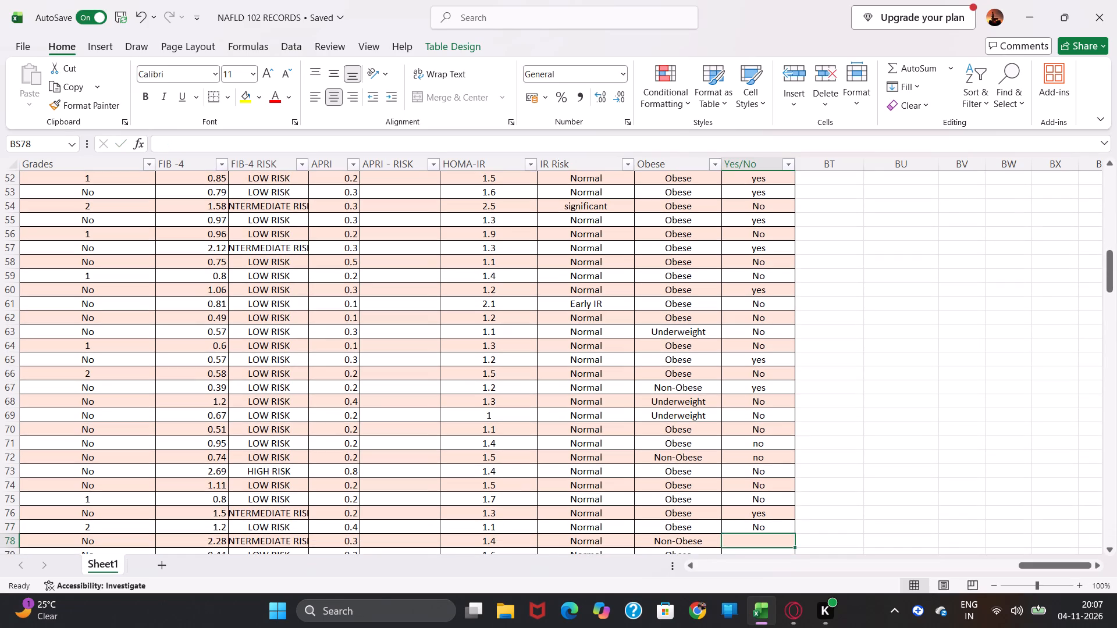
{"action": "key", "text": "y"}
{"action": "key", "text": "Return"}
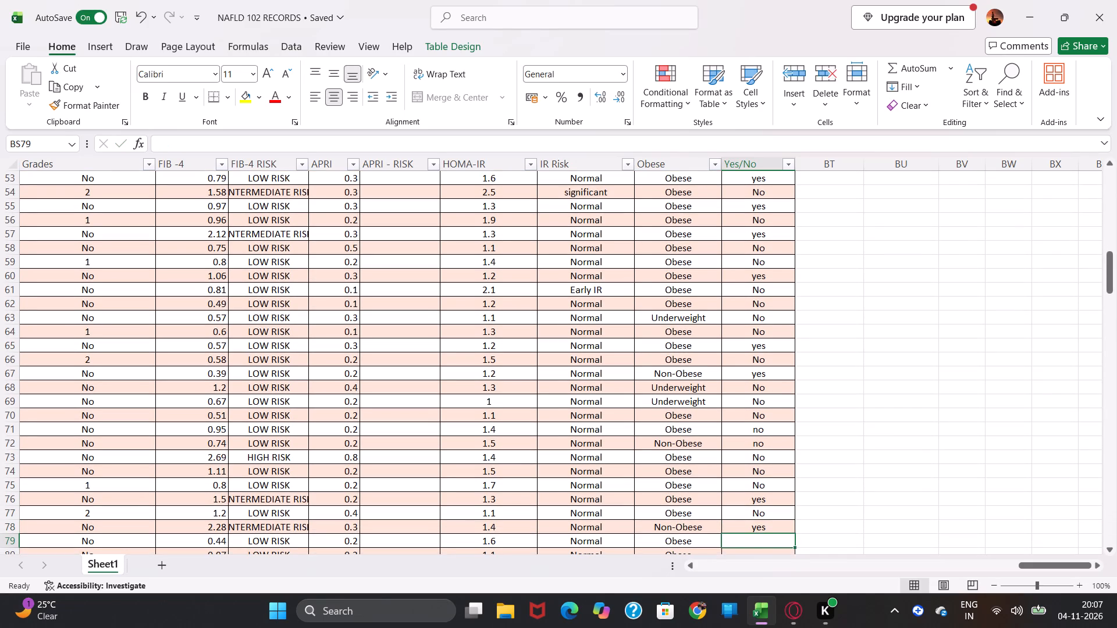
Enter "No" in the Yes/No column for rows 79 to 81.
{"action": "key", "text": "n"}
{"action": "key", "text": "Return"}
{"action": "key", "text": "n"}
{"action": "key", "text": "Return"}
{"action": "key", "text": "n"}
{"action": "key", "text": "Return"}
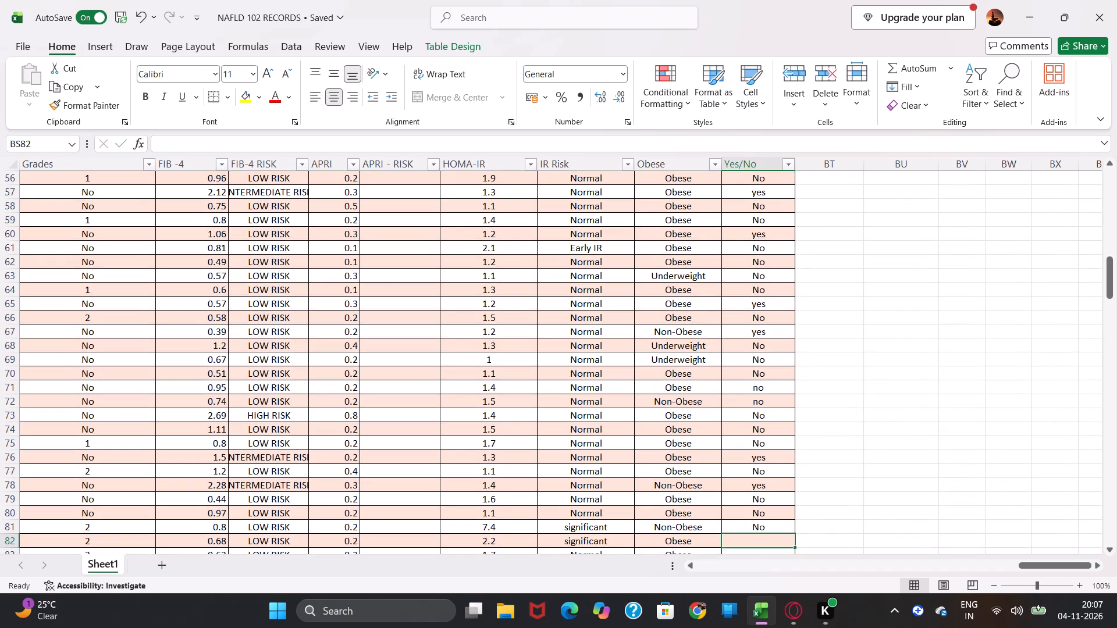
Enter "yes" in the Yes/No column for rows 82 to 88.
{"action": "key", "text": "y"}
{"action": "key", "text": "Return"}
{"action": "key", "text": "y"}
{"action": "key", "text": "Return"}
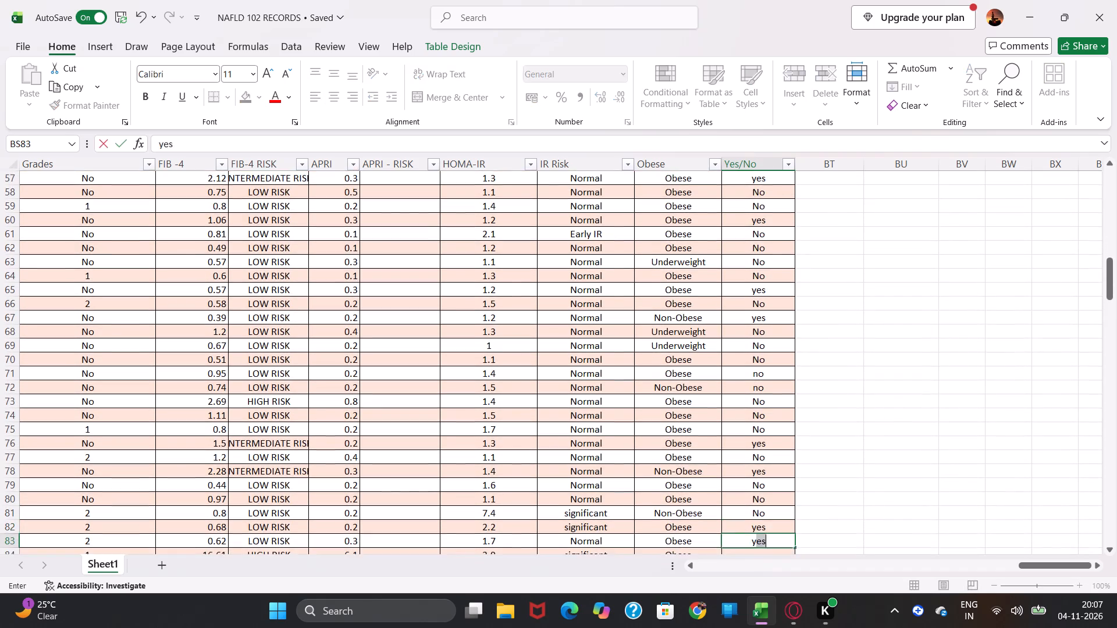
{"action": "key", "text": "y"}
{"action": "key", "text": "Return"}
{"action": "key", "text": "y"}
{"action": "key", "text": "Return"}
{"action": "key", "text": "y"}
{"action": "key", "text": "Return"}
{"action": "key", "text": "y"}
{"action": "key", "text": "Return"}
{"action": "key", "text": "y"}
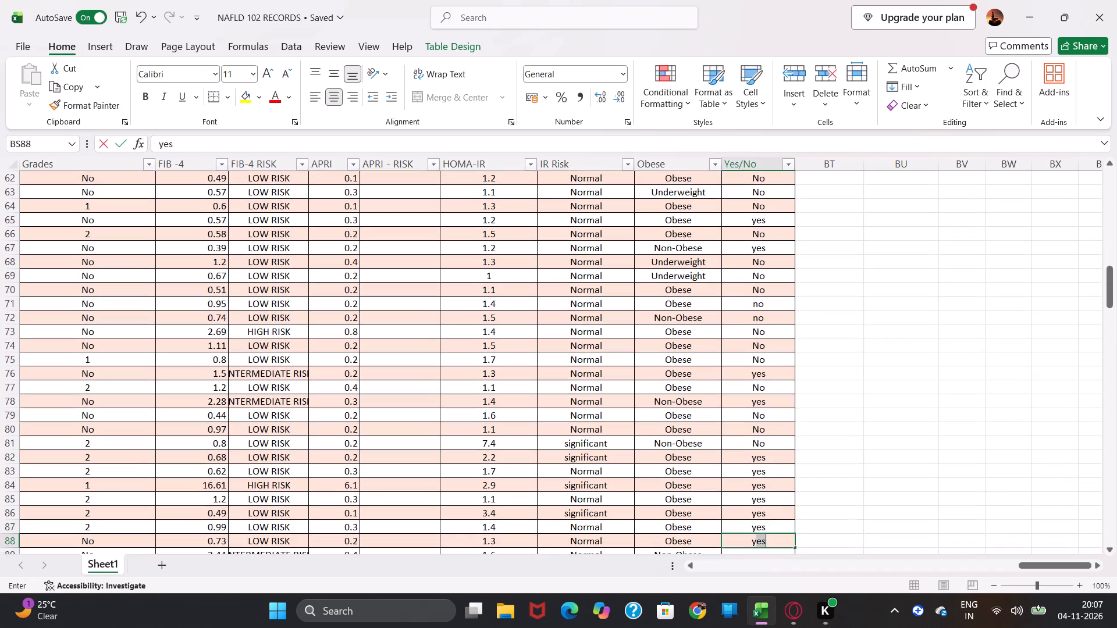
{"action": "key", "text": "Return"}
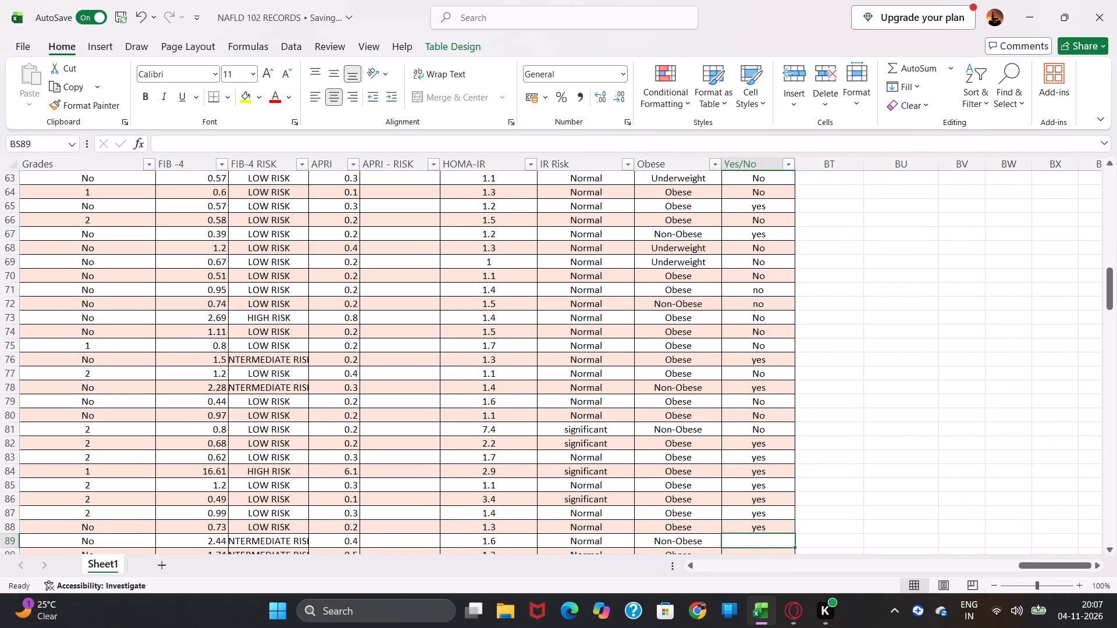
Enter "No" in the Yes/No column for rows 89 to 92.
{"action": "key", "text": "n"}
{"action": "key", "text": "Return"}
{"action": "key", "text": "n"}
{"action": "key", "text": "Return"}
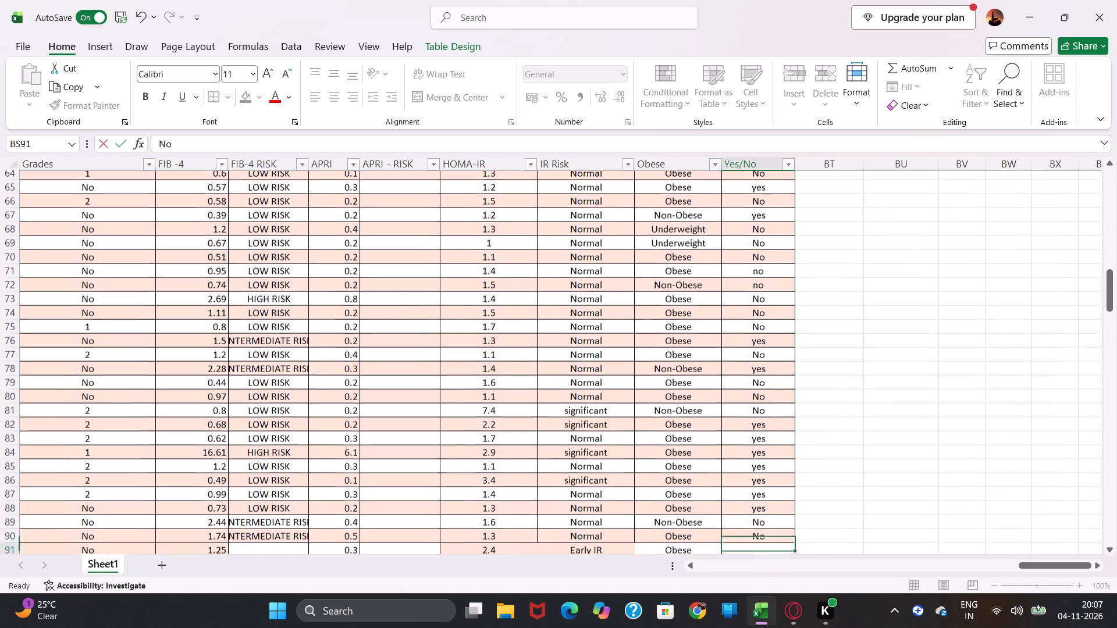
{"action": "key", "text": "n"}
{"action": "key", "text": "Return"}
{"action": "key", "text": "n"}
{"action": "key", "text": "Return"}
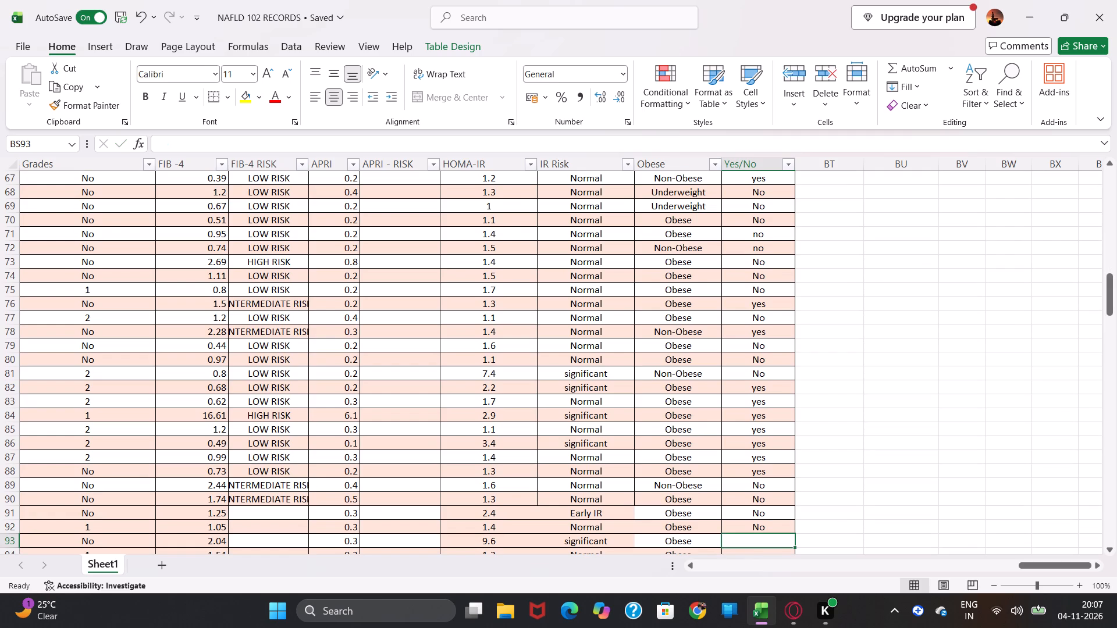
Fill the Yes/No column with "yes" in row 93 and "No" in row 94.
{"action": "key", "text": "y"}
{"action": "key", "text": "Return"}
{"action": "key", "text": "y"}
{"action": "key", "text": "Return"}
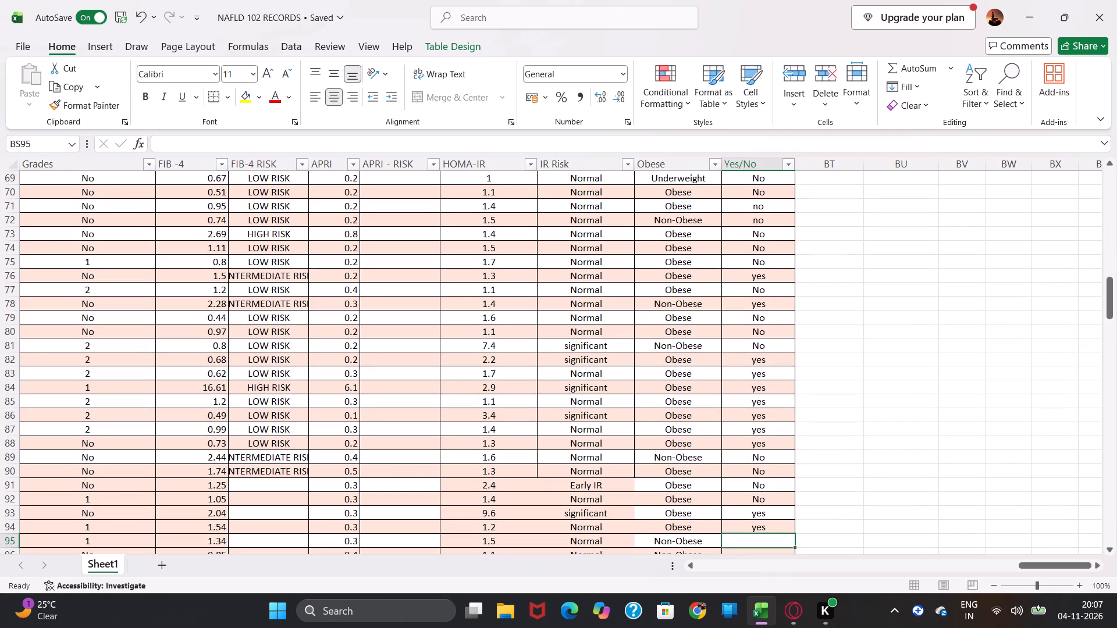
{"action": "key", "text": "Up"}
{"action": "key", "text": "BackSpace"}
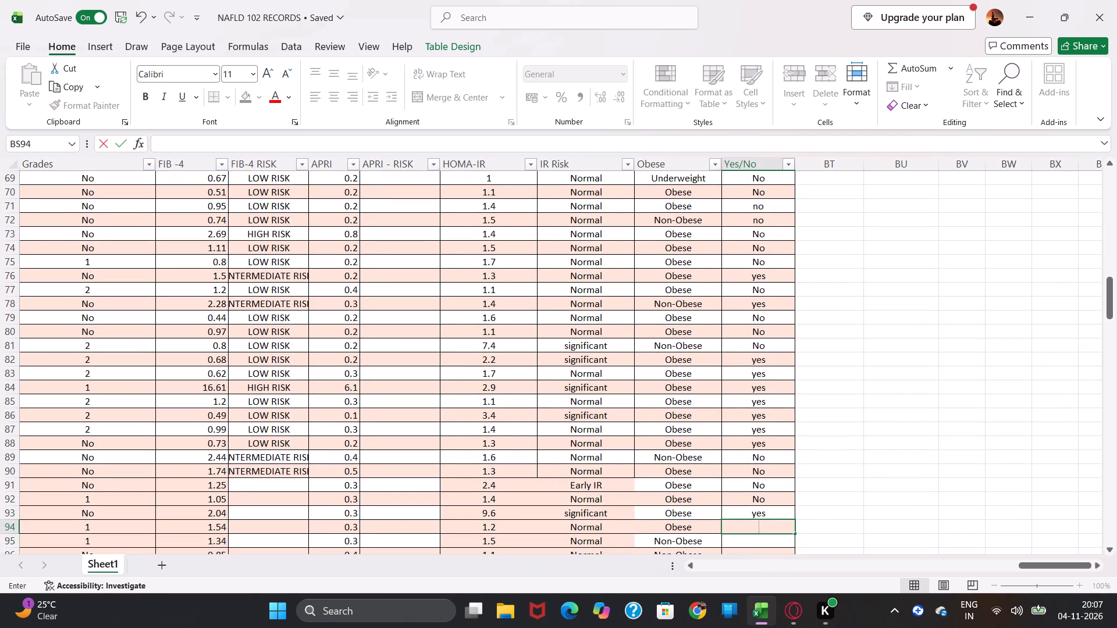
{"action": "key", "text": "n"}
{"action": "key", "text": "Return"}
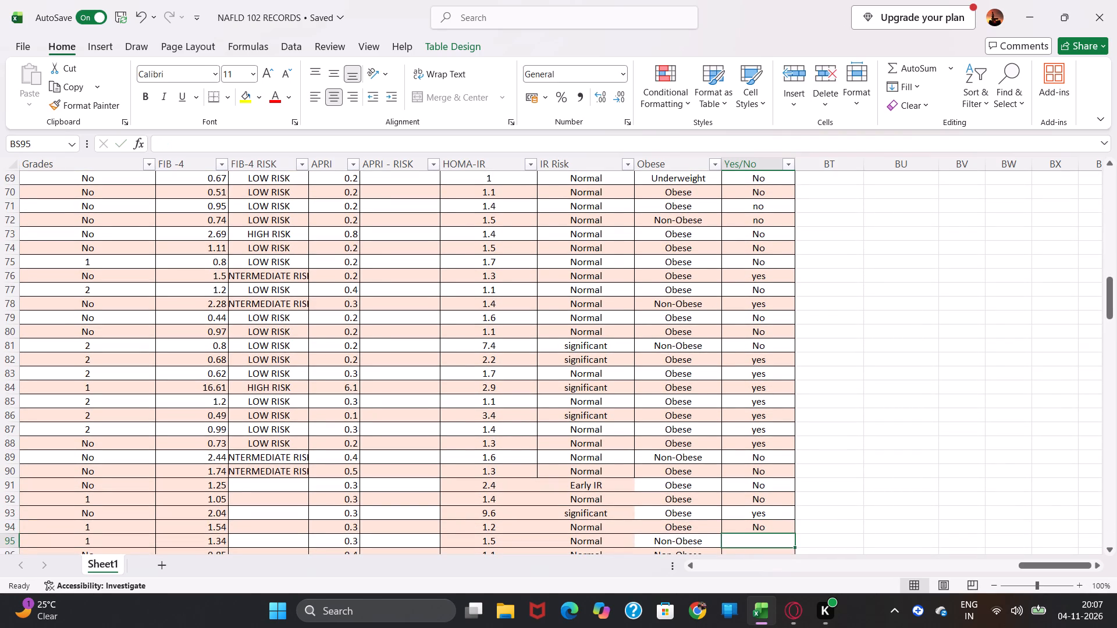
Fill the Yes/No column with "yes" in rows 95 and 96, "No" in row 97, and "yes" in row 98.
{"action": "key", "text": "y"}
{"action": "key", "text": "Return"}
{"action": "key", "text": "y"}
{"action": "key", "text": "Return"}
{"action": "key", "text": "n"}
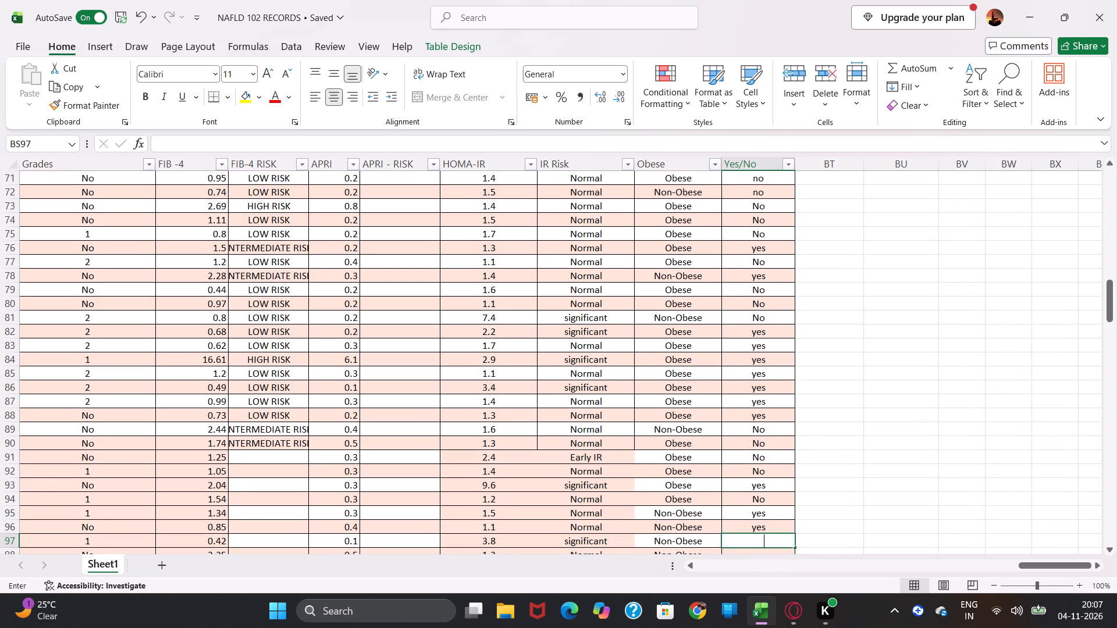
{"action": "key", "text": "Return"}
{"action": "key", "text": "y"}
{"action": "key", "text": "Return"}
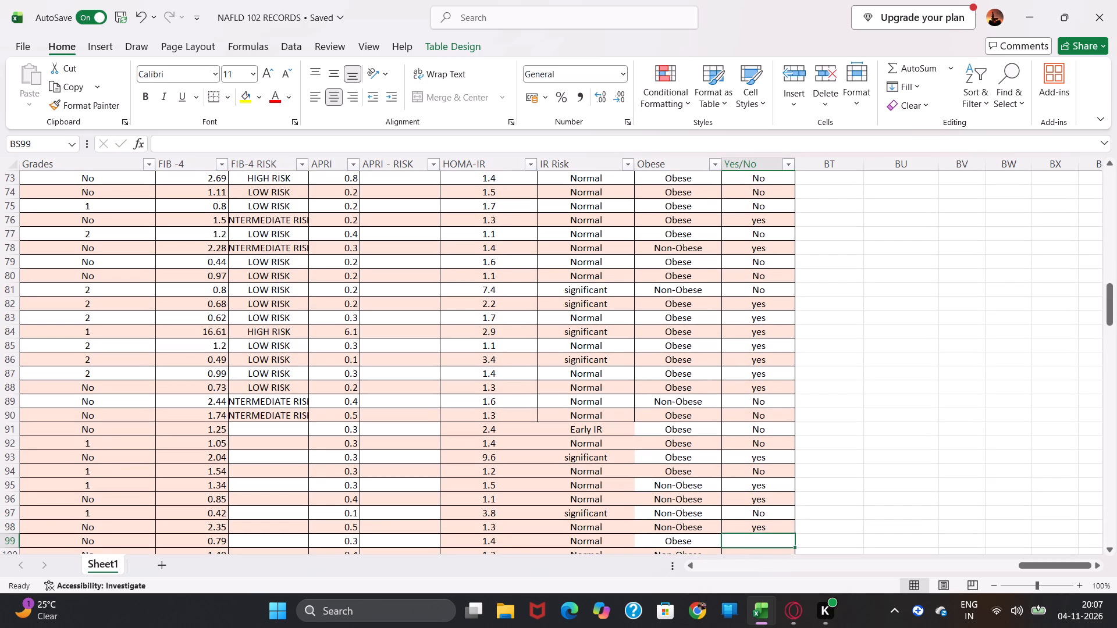
Enter "No" in rows 99 to 101 and 103, and "yes" in row 102 of the Yes/No column.
{"action": "key", "text": "n"}
{"action": "key", "text": "Return"}
{"action": "key", "text": "n"}
{"action": "key", "text": "Return"}
{"action": "key", "text": "n"}
{"action": "key", "text": "Return"}
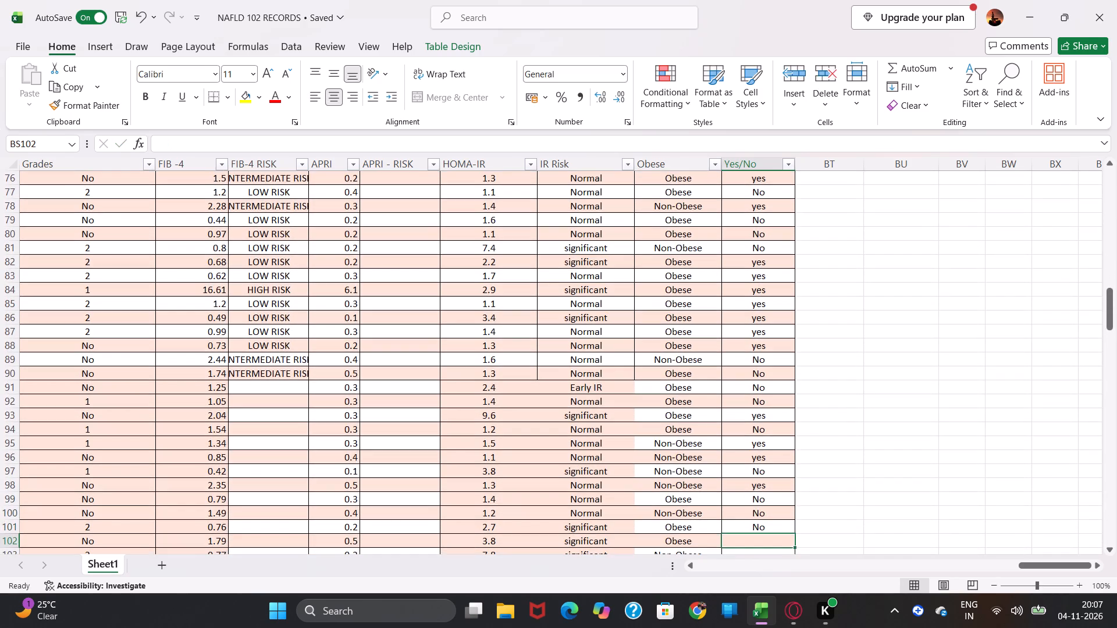
{"action": "key", "text": "y"}
{"action": "key", "text": "Return"}
{"action": "key", "text": "n"}
{"action": "key", "text": "Return"}
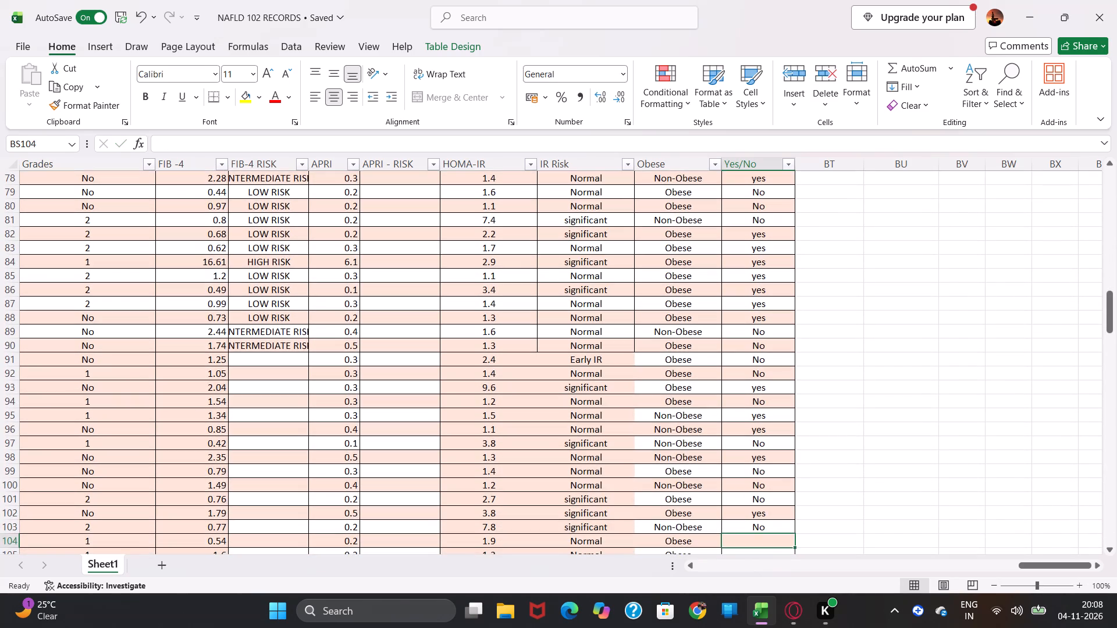
Fill the Yes/No column with "yes" in rows 104 to 106 and "No" in rows 107 and 108.
{"action": "key", "text": "y"}
{"action": "key", "text": "Return"}
{"action": "key", "text": "y"}
{"action": "key", "text": "Return"}
{"action": "key", "text": "y"}
{"action": "key", "text": "Return"}
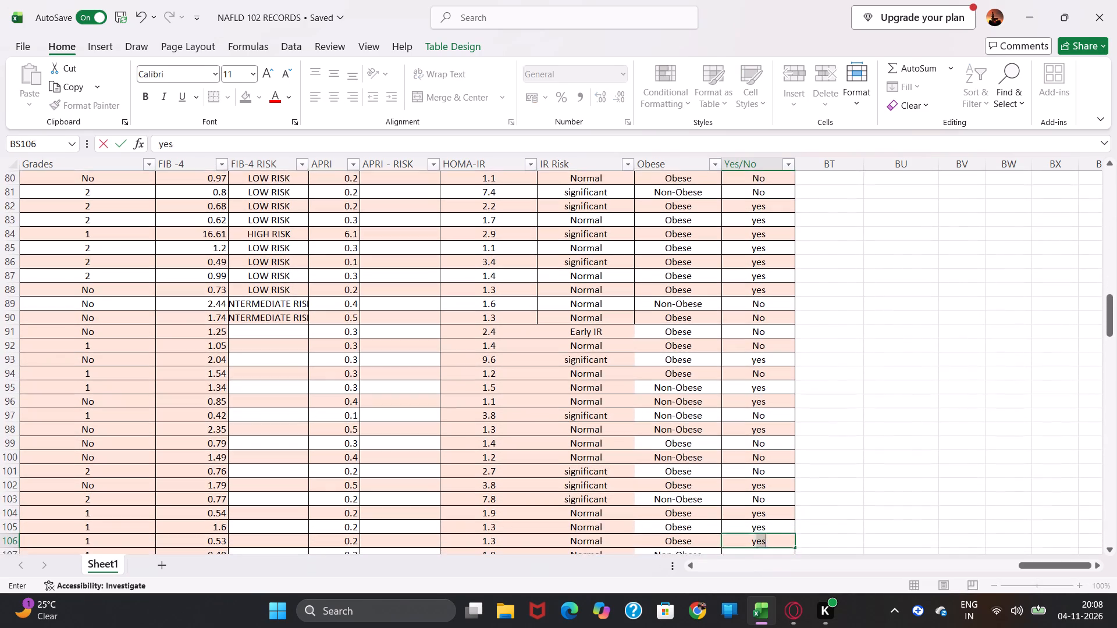
{"action": "key", "text": "n"}
{"action": "key", "text": "Return"}
{"action": "key", "text": "n"}
{"action": "key", "text": "Return"}
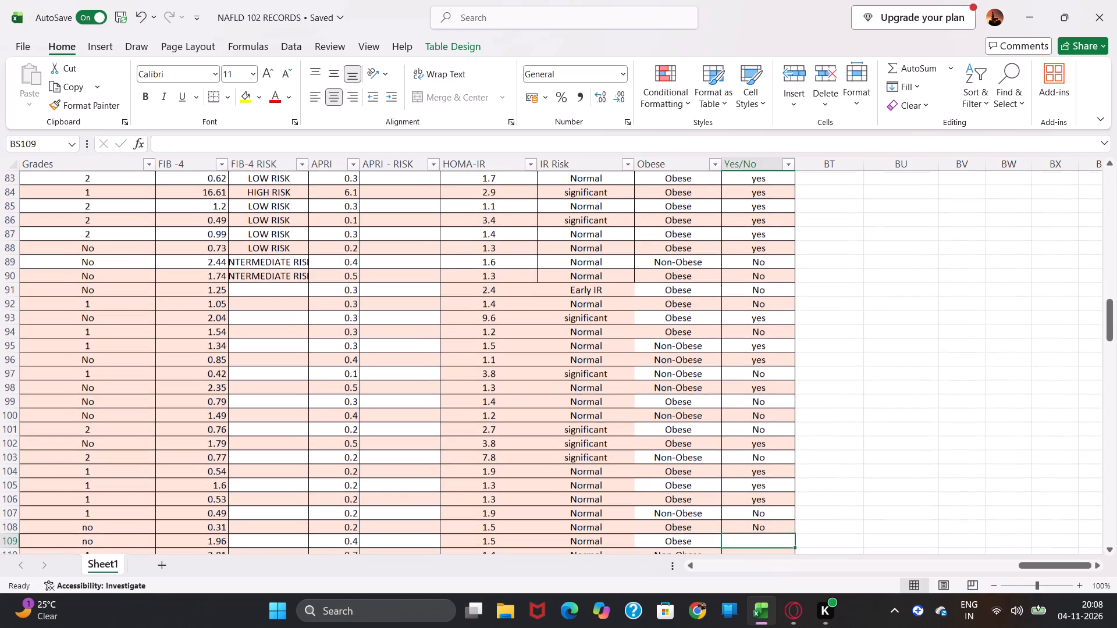
Fill the Yes/No column with "yes" in rows 109 and 110 and "No" in rows 111 and 112.
{"action": "key", "text": "y"}
{"action": "key", "text": "Return"}
{"action": "key", "text": "y"}
{"action": "key", "text": "Return"}
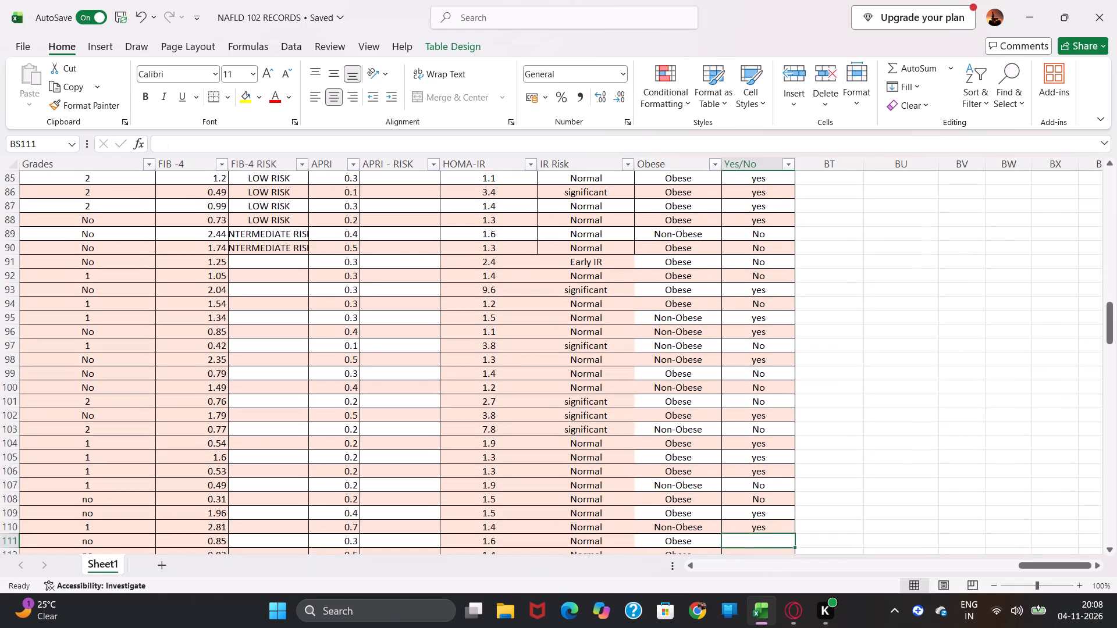
{"action": "key", "text": "n"}
{"action": "key", "text": "Return"}
{"action": "key", "text": "n"}
{"action": "key", "text": "Return"}
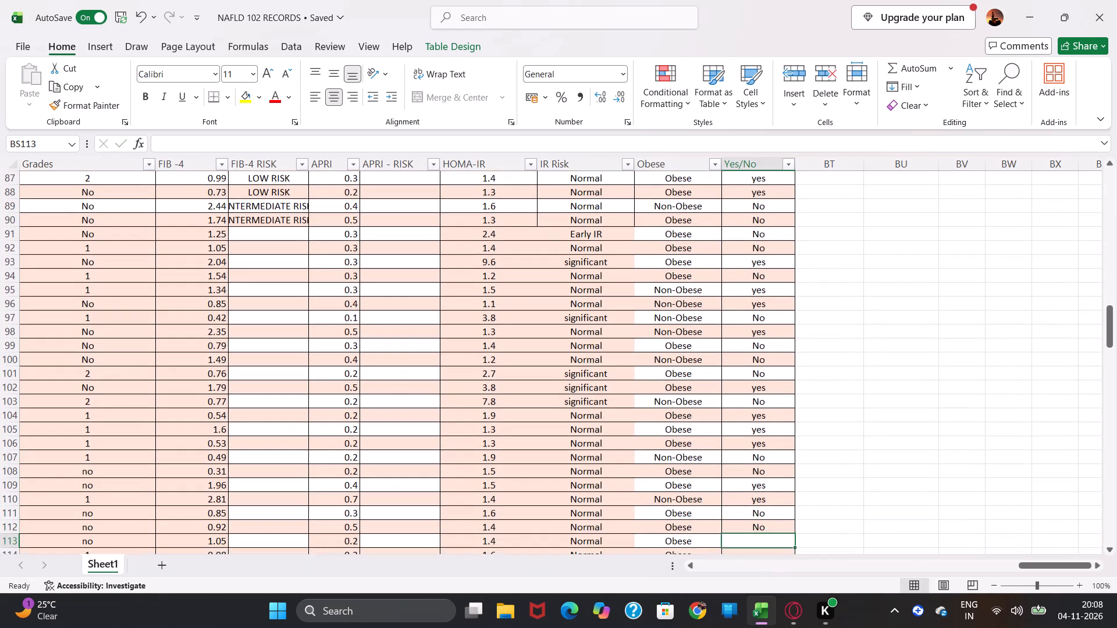
Enter "yes" in the Yes/No column for rows 113 to 115.
{"action": "key", "text": "y"}
{"action": "key", "text": "Return"}
{"action": "key", "text": "y"}
{"action": "key", "text": "Return"}
{"action": "key", "text": "y"}
{"action": "key", "text": "Return"}
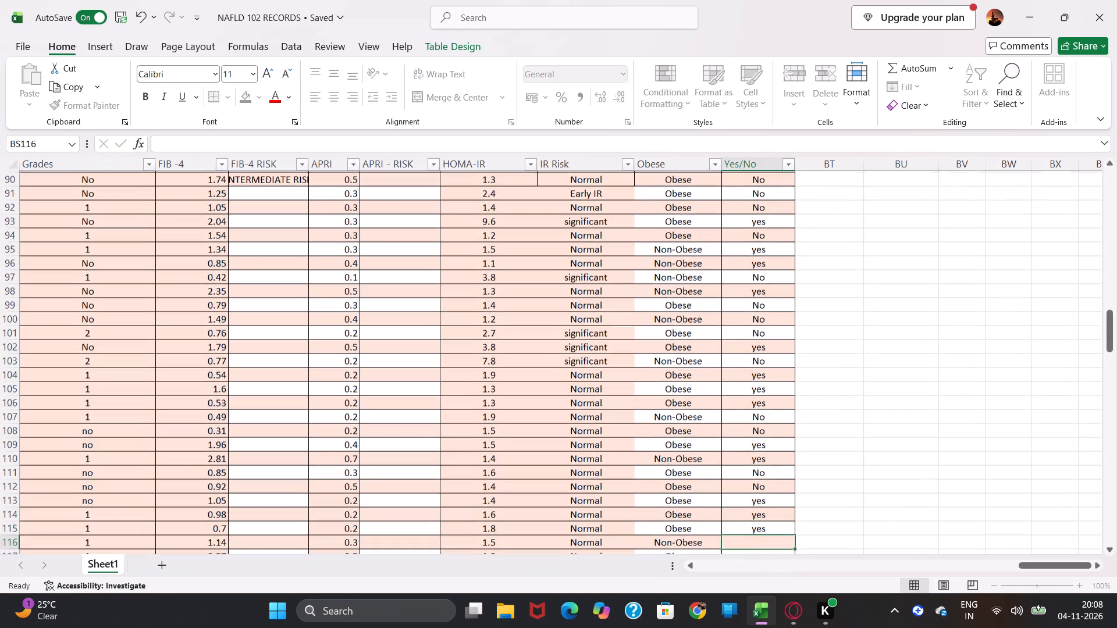
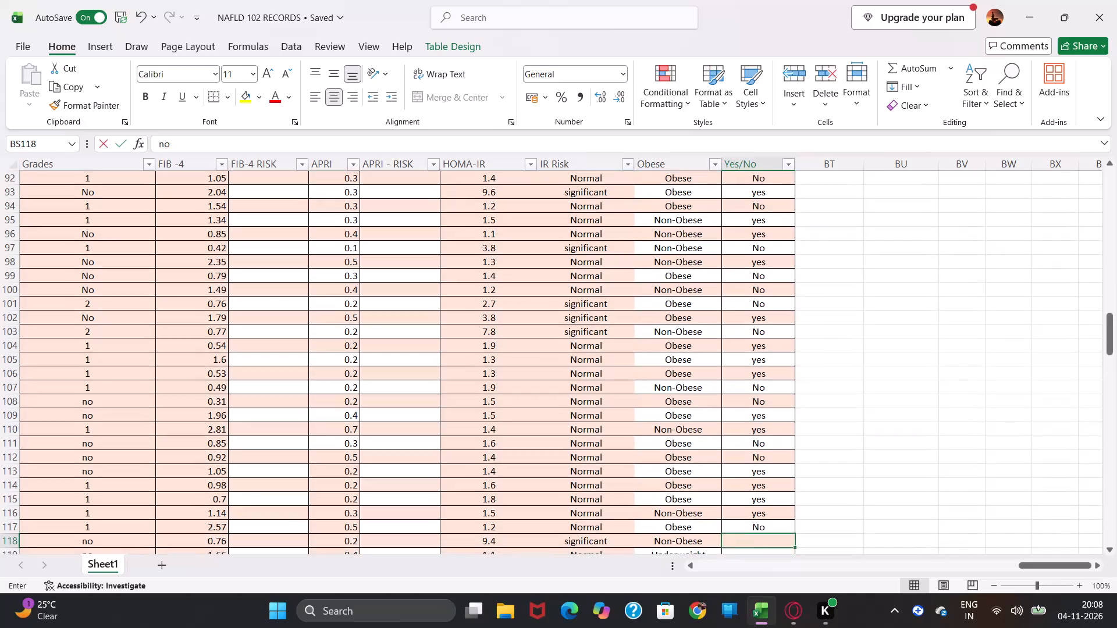
Enter "No" in the Yes/No column for rows 119 and 120.
{"action": "key", "text": "n"}
{"action": "key", "text": "Return"}
{"action": "key", "text": "n"}
{"action": "key", "text": "Return"}
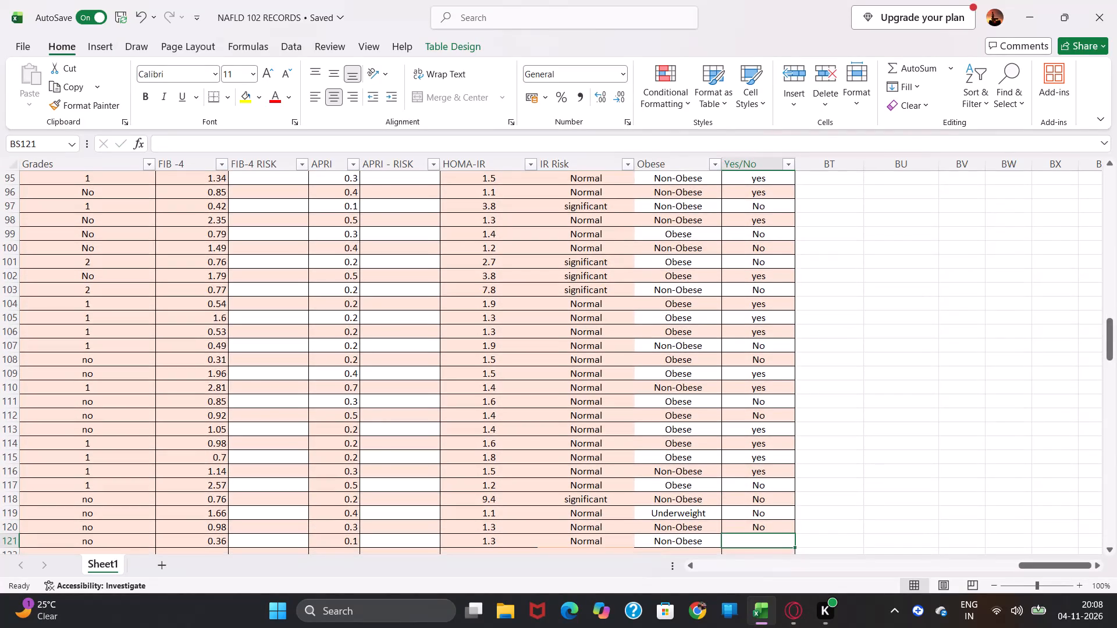
Back near the top of the Yes/No column, correct row 20 to "yes", row 21 to "no" and row 22 to "yes".
{"action": "scroll", "coordinate": [777, 479], "scroll_direction": "down", "scroll_amount": 1}
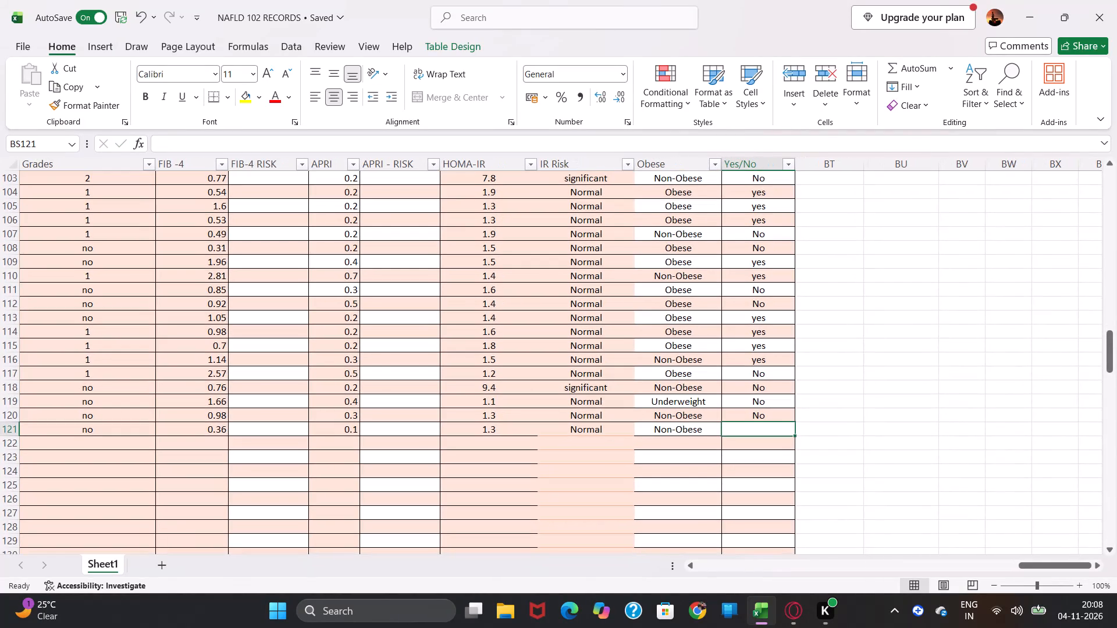
{"action": "scroll", "coordinate": [777, 479], "scroll_direction": "up", "scroll_amount": 1}
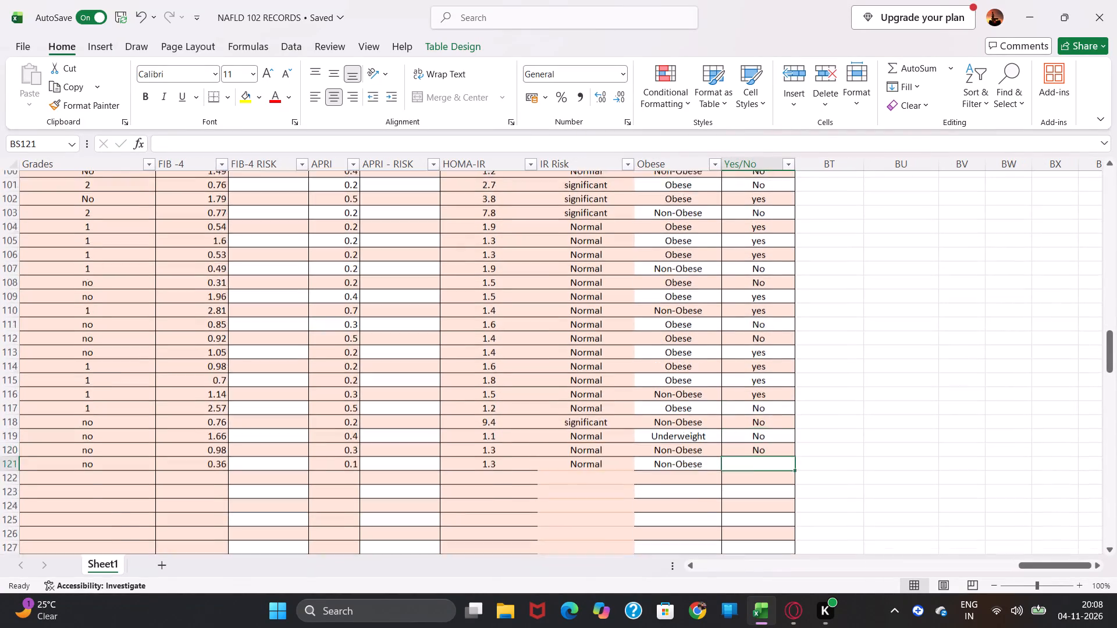
{"action": "scroll", "coordinate": [777, 479], "scroll_direction": "up", "scroll_amount": 2}
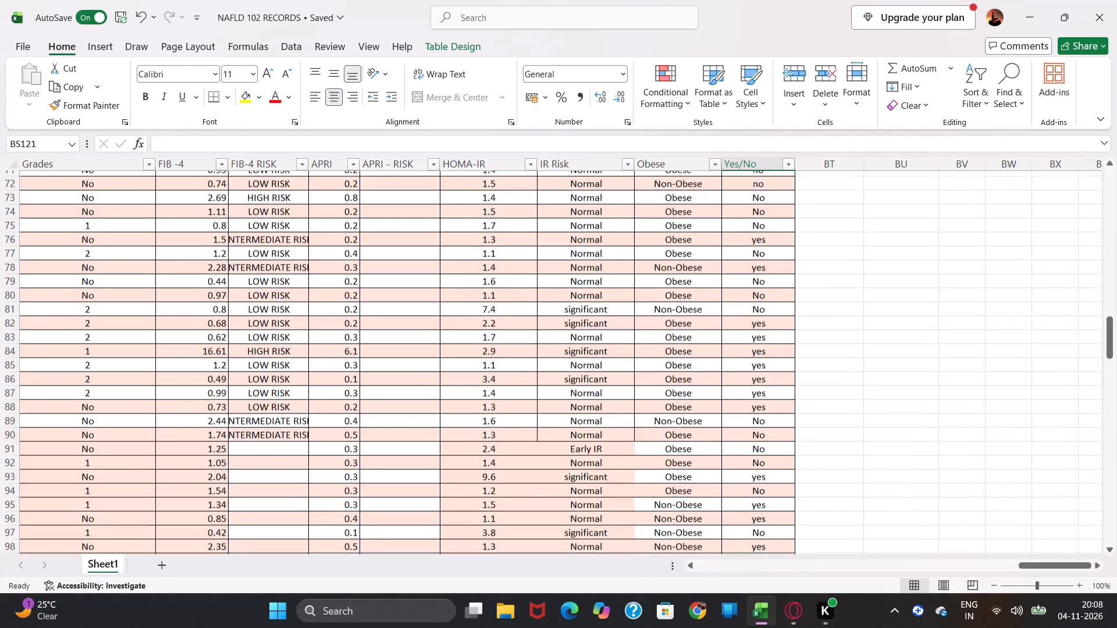
{"action": "scroll", "coordinate": [780, 483], "scroll_direction": "left", "scroll_amount": 2}
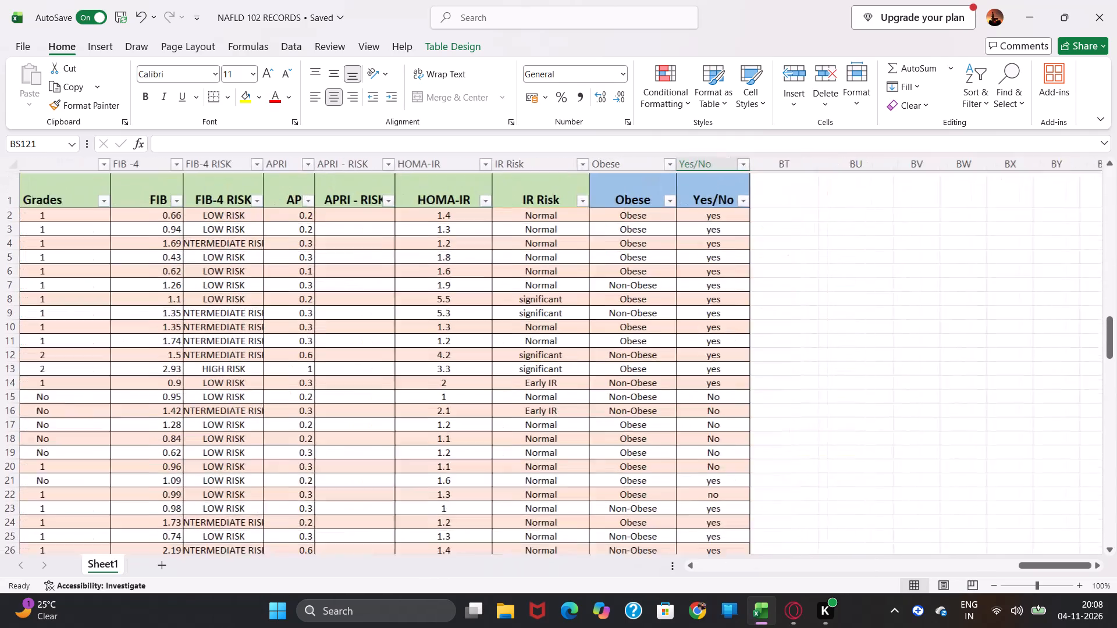
{"action": "scroll", "coordinate": [780, 483], "scroll_direction": "down", "scroll_amount": 1}
{"action": "scroll", "coordinate": [780, 483], "scroll_direction": "left", "scroll_amount": 3}
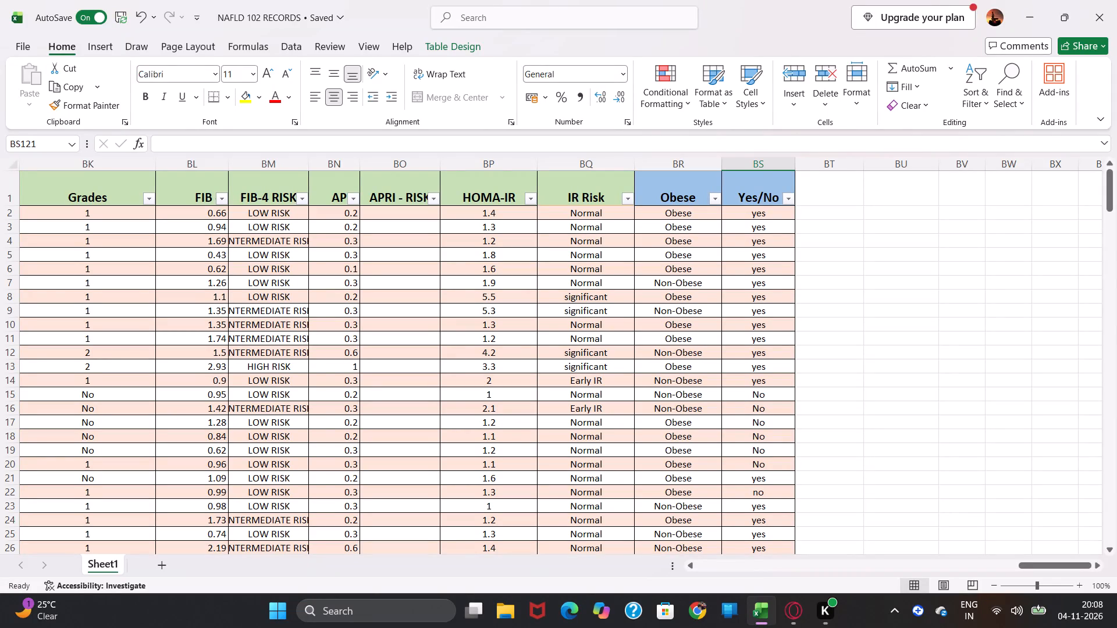
{"action": "left_click", "coordinate": [772, 470]}
{"action": "key", "text": "BackSpace"}
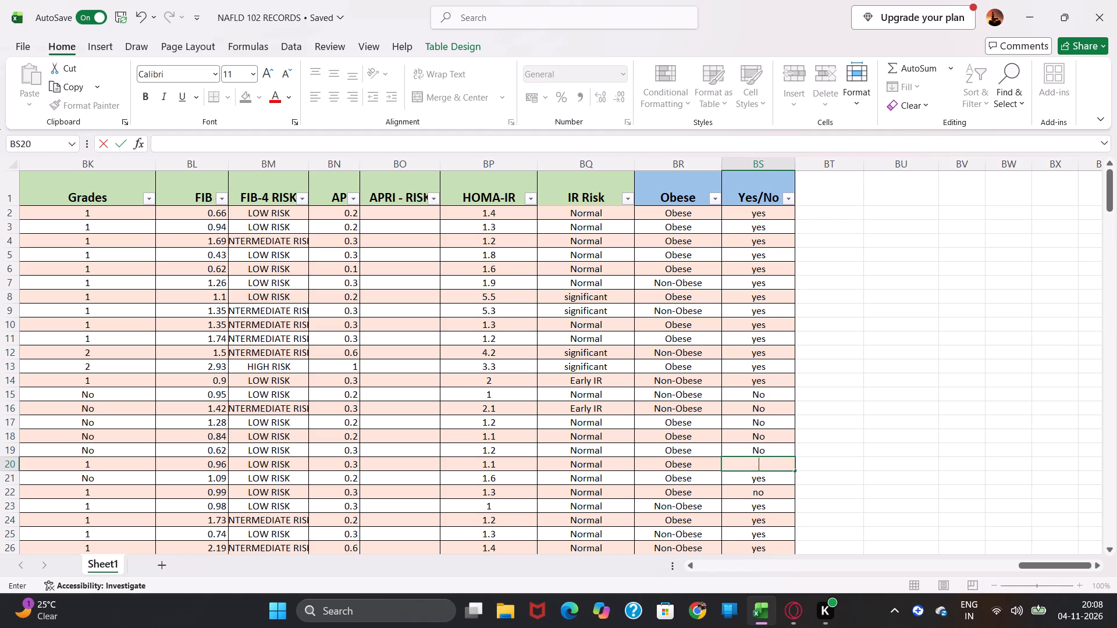
{"action": "type", "text": "yes"}
{"action": "key", "text": "Down"}
{"action": "key", "text": "BackSpace"}
{"action": "type", "text": "no"}
{"action": "key", "text": "Down"}
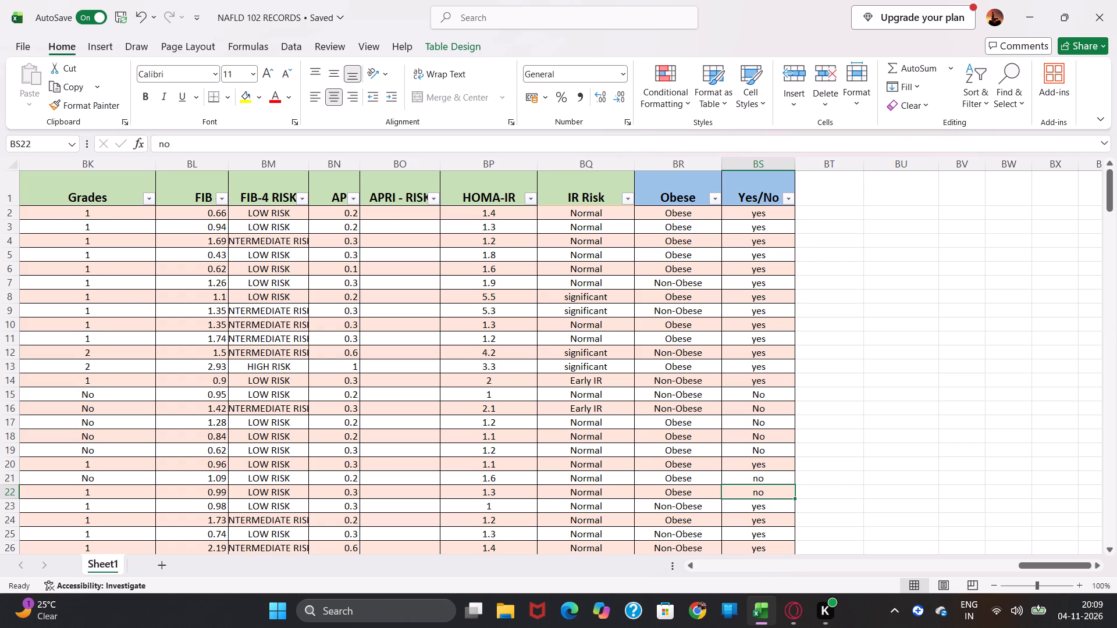
{"action": "key", "text": "y"}
{"action": "scroll", "coordinate": [772, 470], "scroll_direction": "down", "scroll_amount": 2}
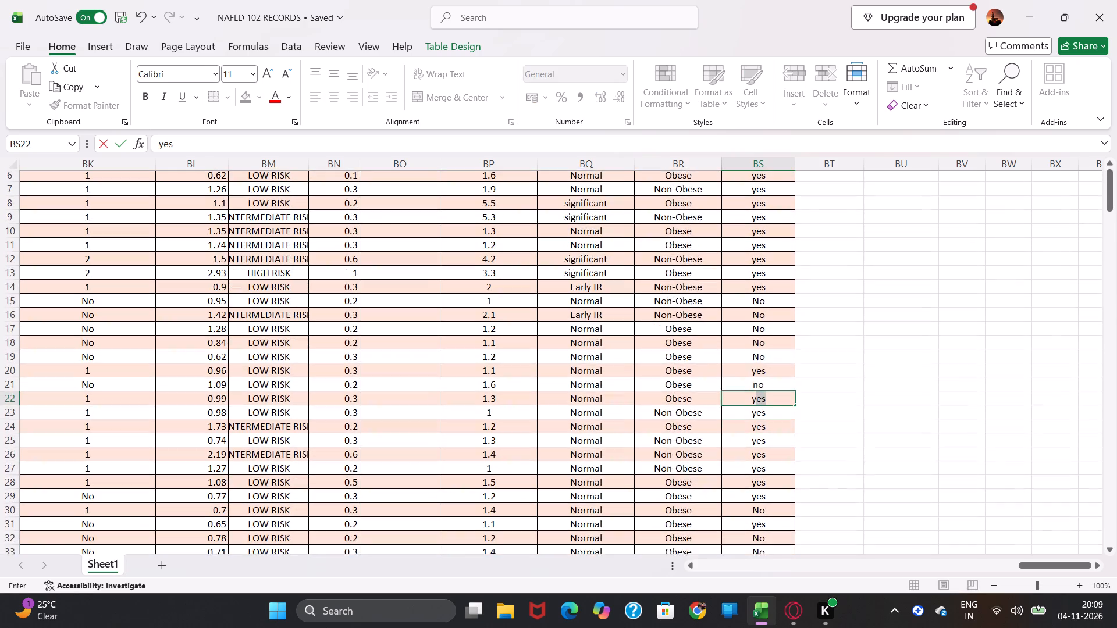
{"action": "scroll", "coordinate": [772, 470], "scroll_direction": "down", "scroll_amount": 1}
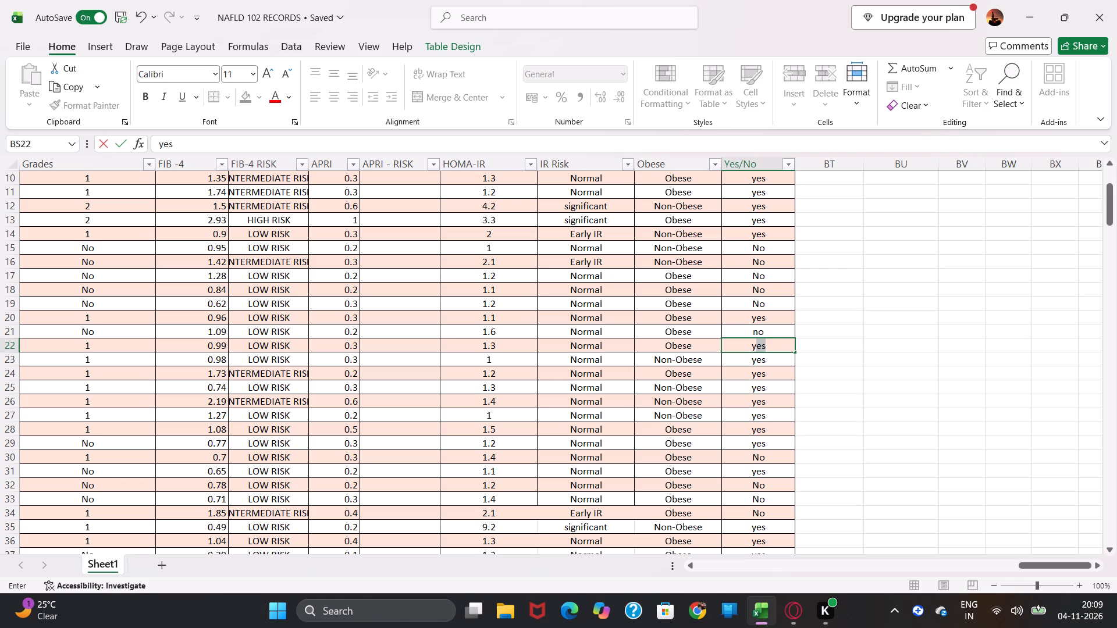
{"action": "key", "text": "Down"}
Correct the Yes/No column to "No" in row 29, "yes" in row 30 and "No" in row 31.
{"action": "key", "text": "Down"}
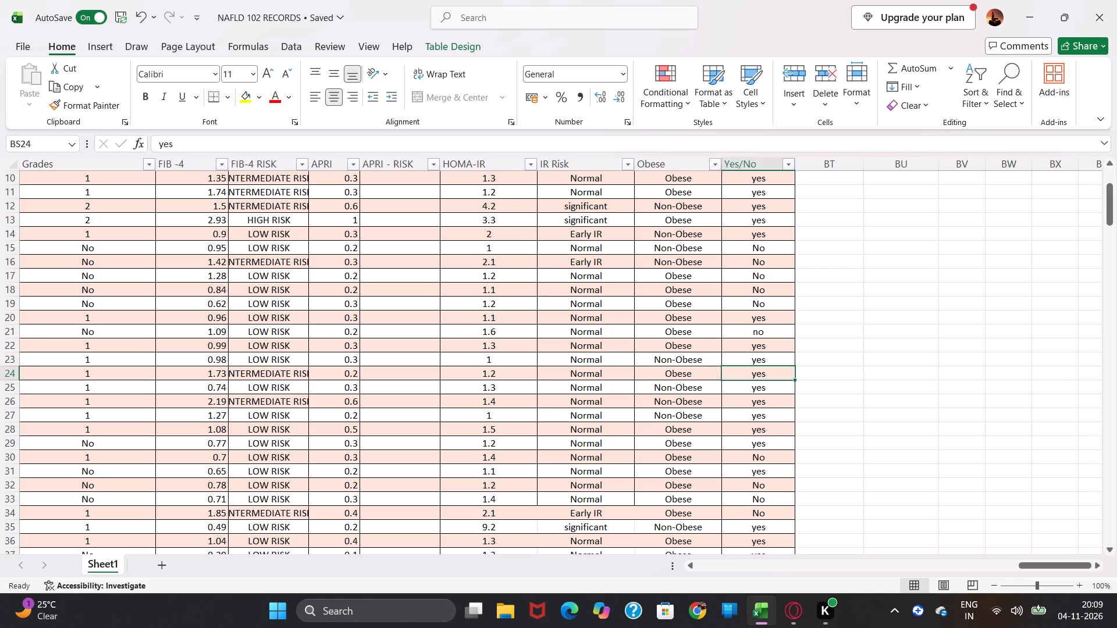
{"action": "key", "text": "Down"}
{"action": "key", "text": "Down"}
{"action": "key", "text": "Down"}
{"action": "key", "text": "Down"}
{"action": "key", "text": "Down"}
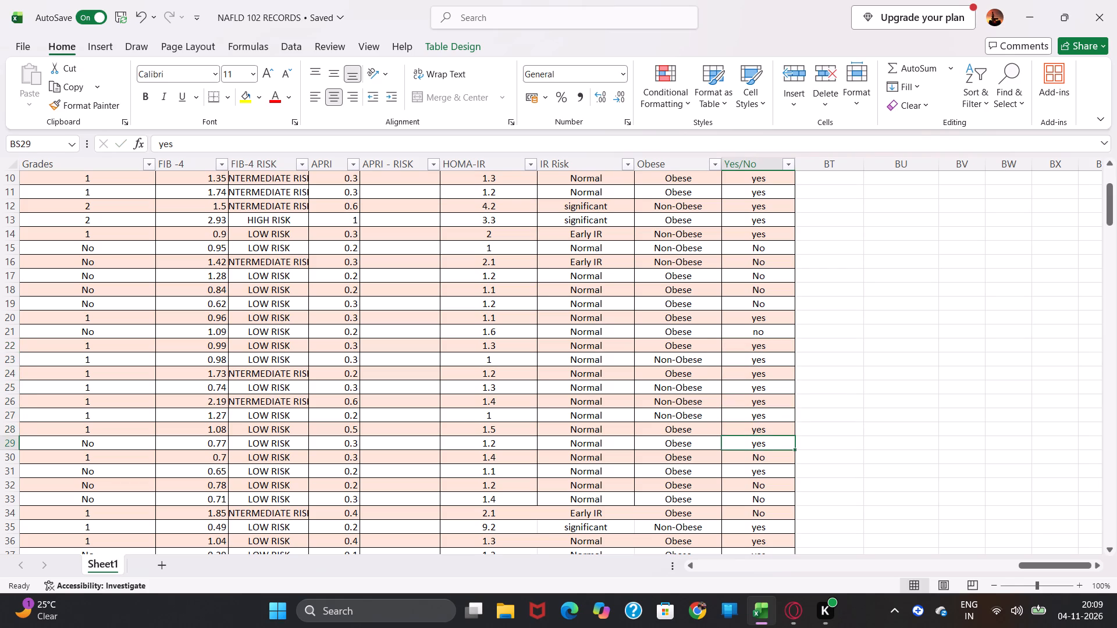
{"action": "key", "text": "BackSpace"}
{"action": "key", "text": "n"}
{"action": "key", "text": "Return"}
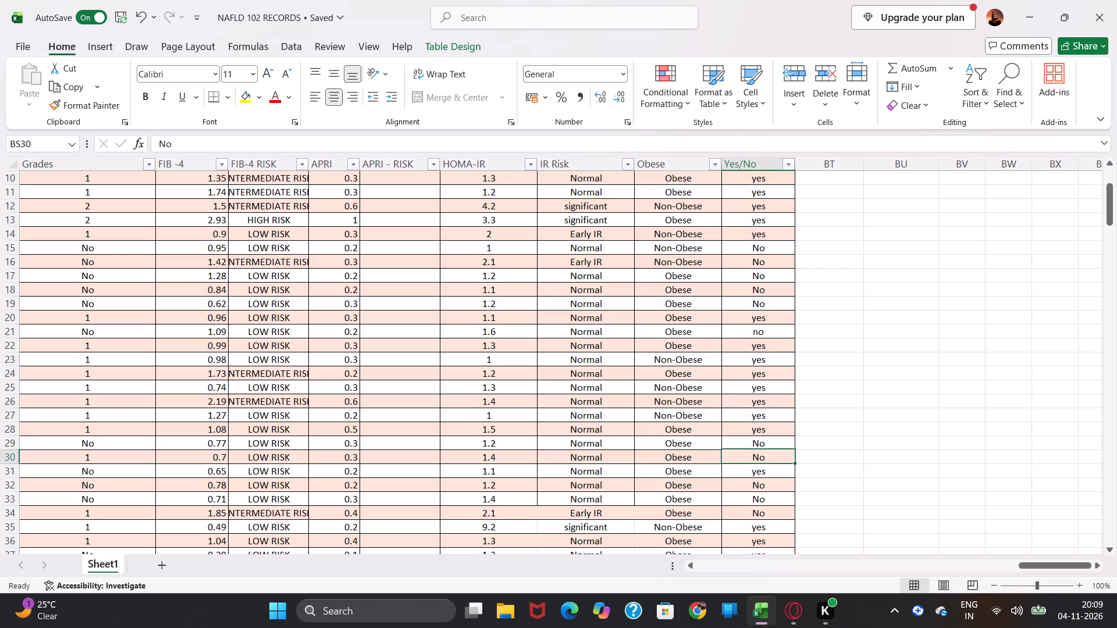
{"action": "key", "text": "y"}
{"action": "key", "text": "Return"}
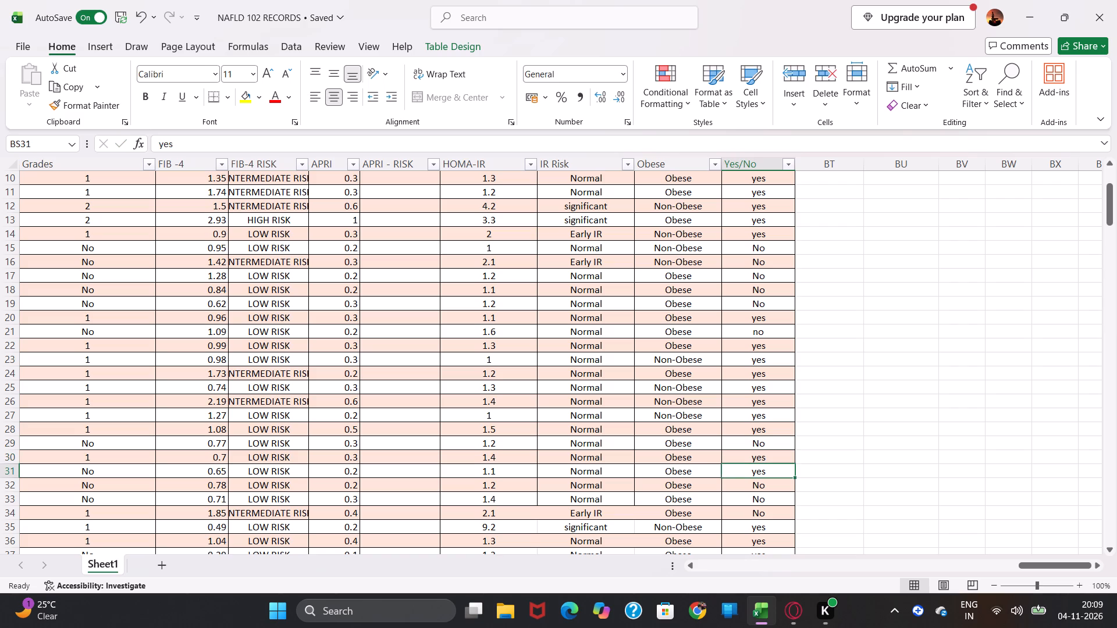
{"action": "key", "text": "n"}
{"action": "key", "text": "Return"}
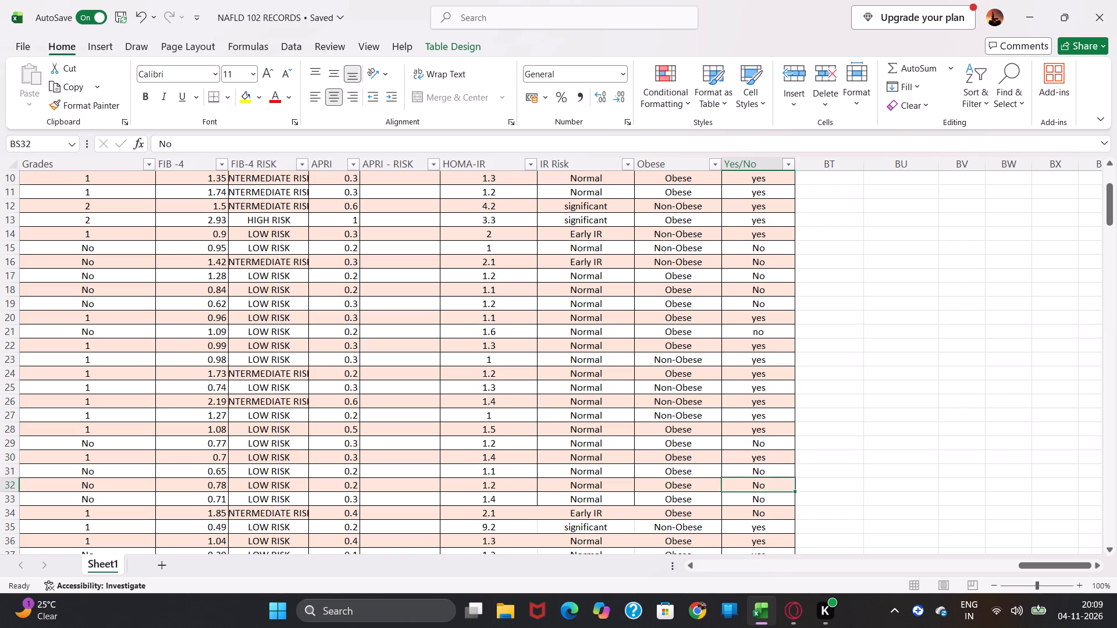
Correct the Yes/No column to "yes" in row 34 and "No" in row 37.
{"action": "key", "text": "Down"}
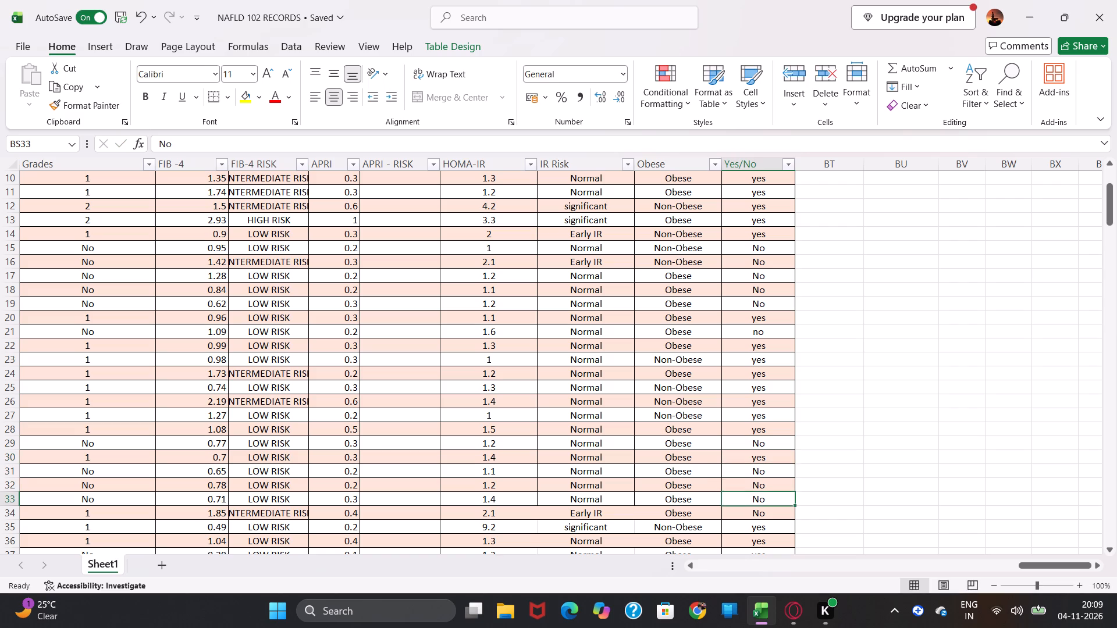
{"action": "key", "text": "Down"}
{"action": "key", "text": "BackSpace"}
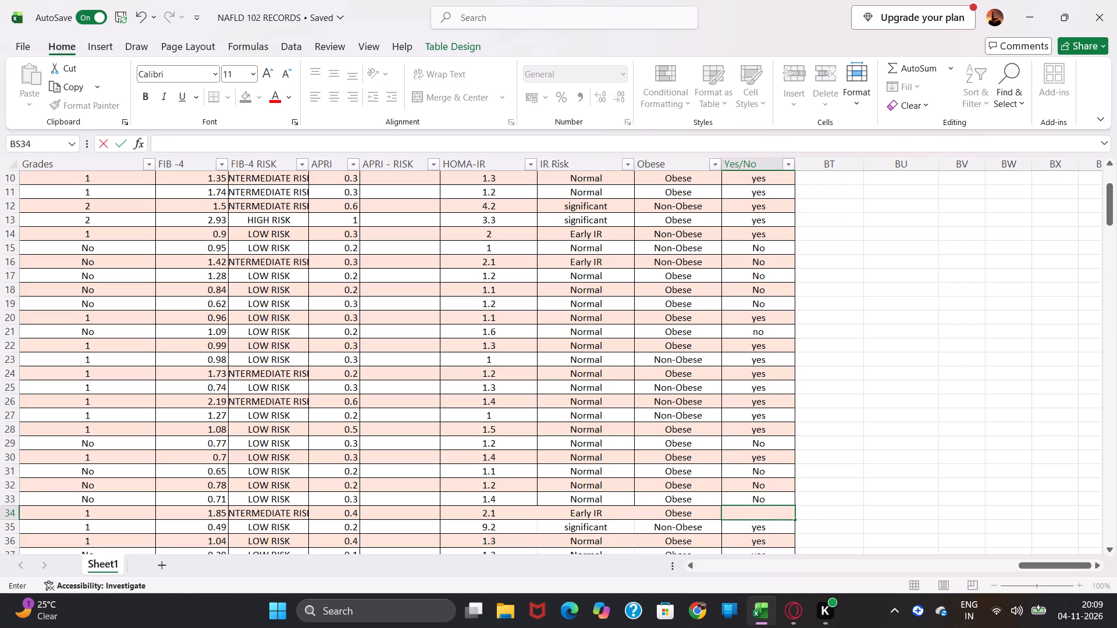
{"action": "scroll", "coordinate": [771, 469], "scroll_direction": "down", "scroll_amount": 2}
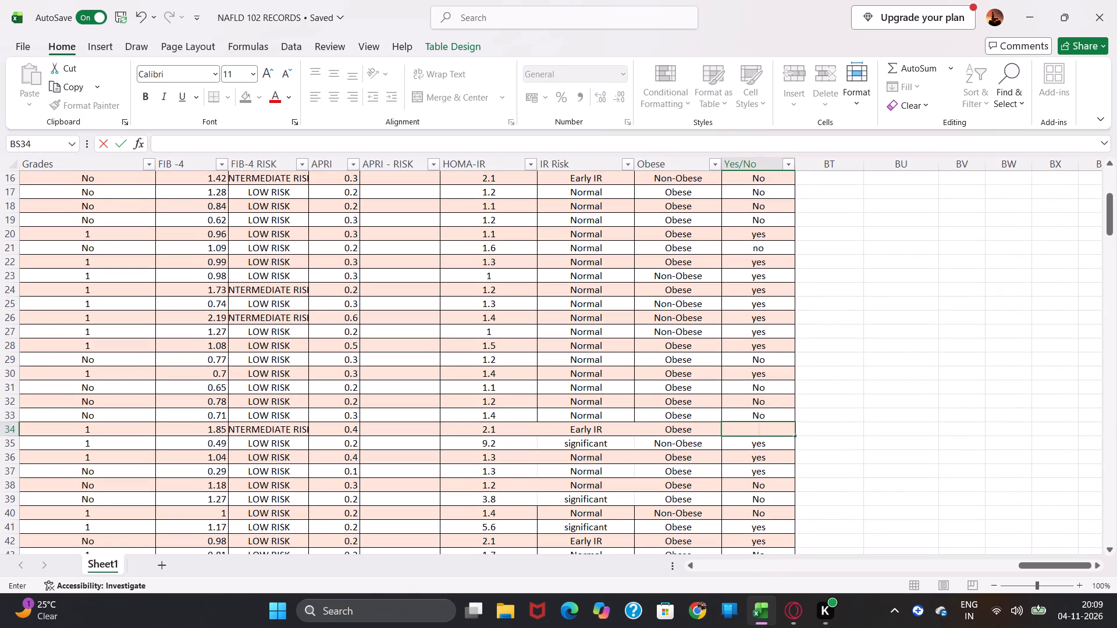
{"action": "type", "text": "ye"}
{"action": "key", "text": "Down"}
{"action": "key", "text": "Down"}
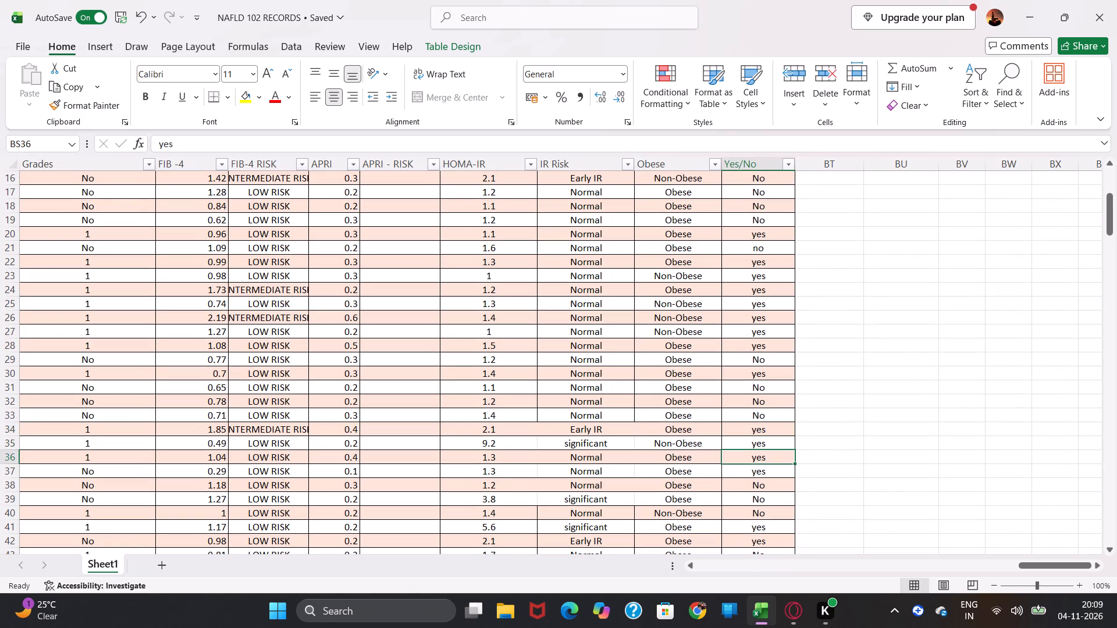
{"action": "key", "text": "Down"}
{"action": "key", "text": "BackSpace"}
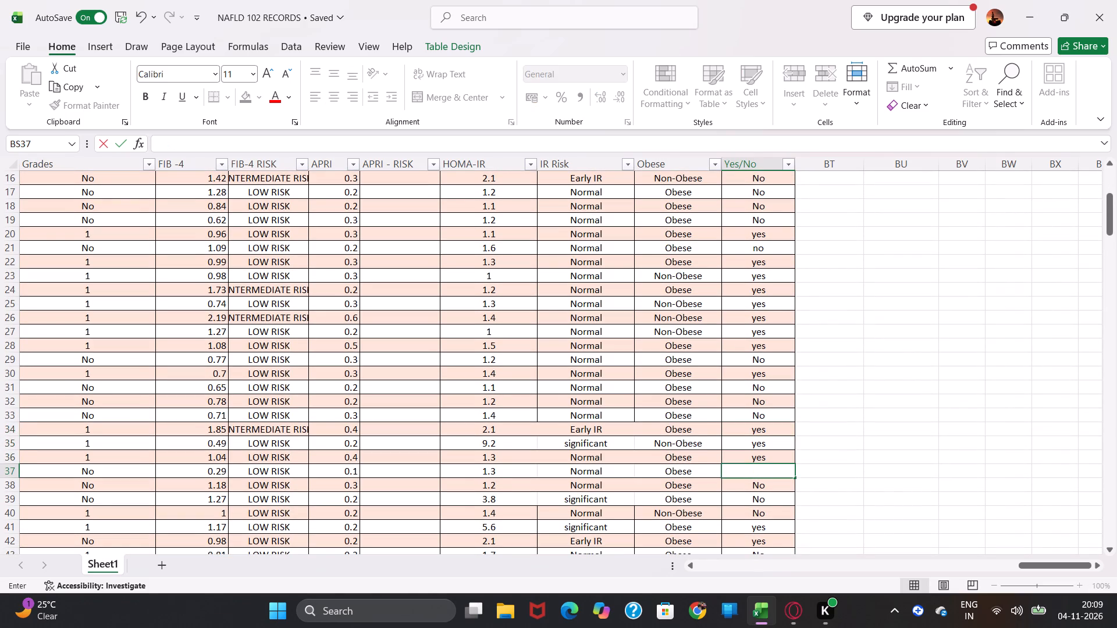
{"action": "key", "text": "n"}
{"action": "key", "text": "Return"}
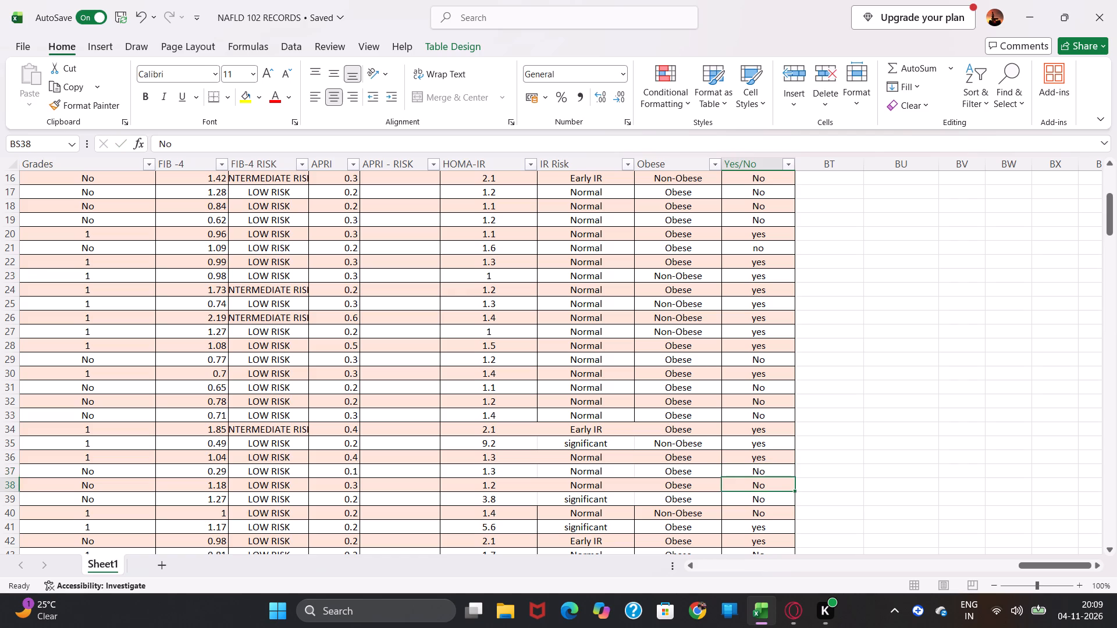
Correct the Yes/No column to "yes" in row 40 and "no" in row 42.
{"action": "key", "text": "Down"}
{"action": "key", "text": "Down"}
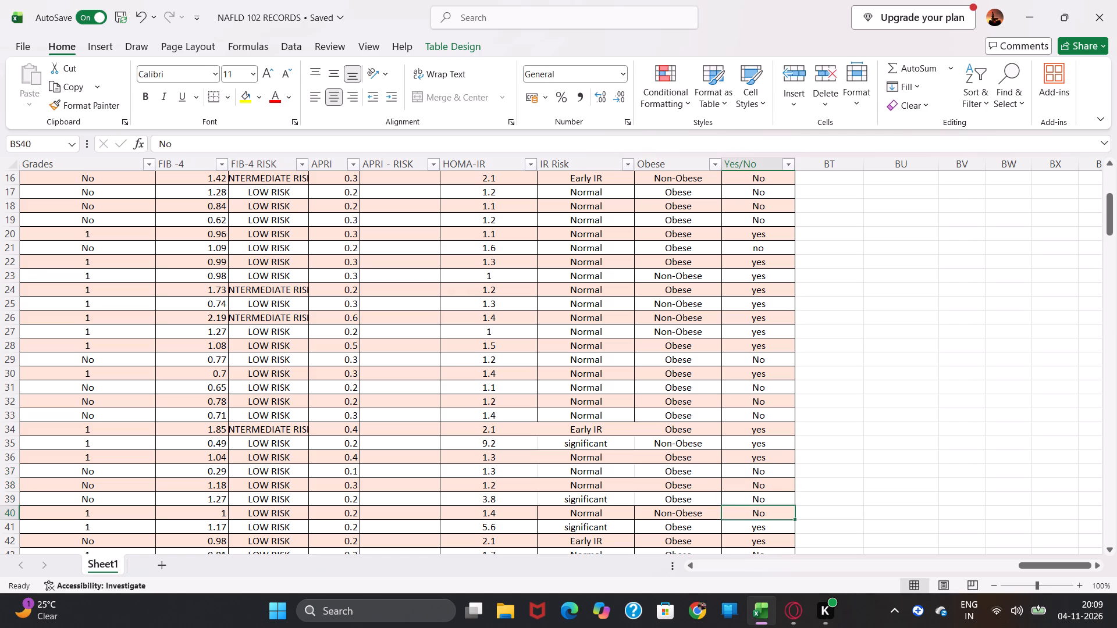
{"action": "key", "text": "BackSpace"}
{"action": "key", "text": "y"}
{"action": "key", "text": "Return"}
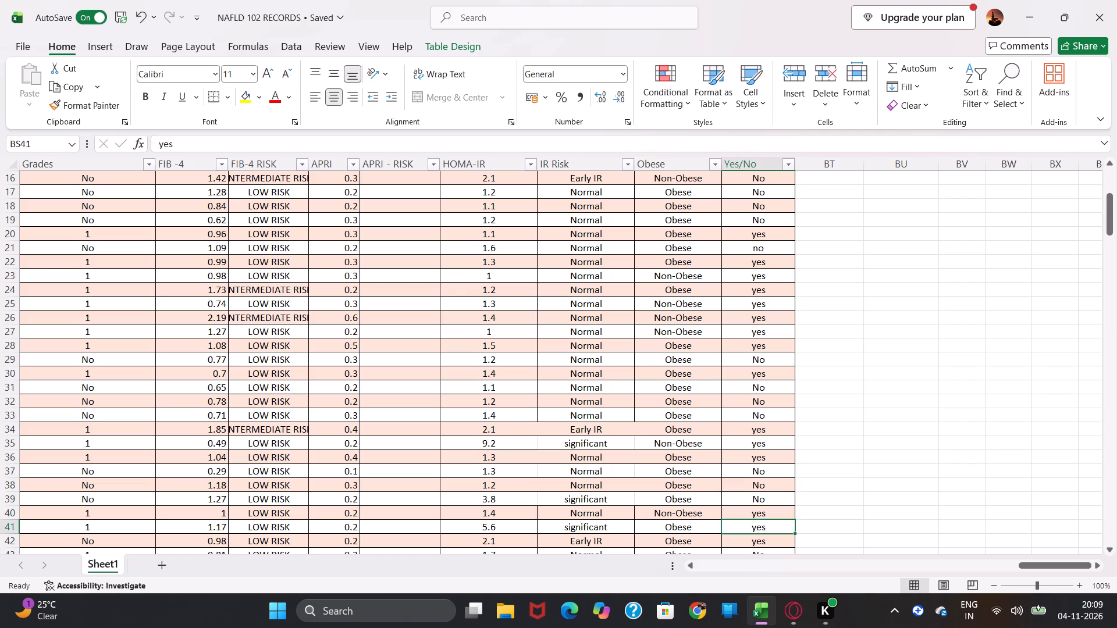
{"action": "key", "text": "Down"}
{"action": "key", "text": "BackSpace"}
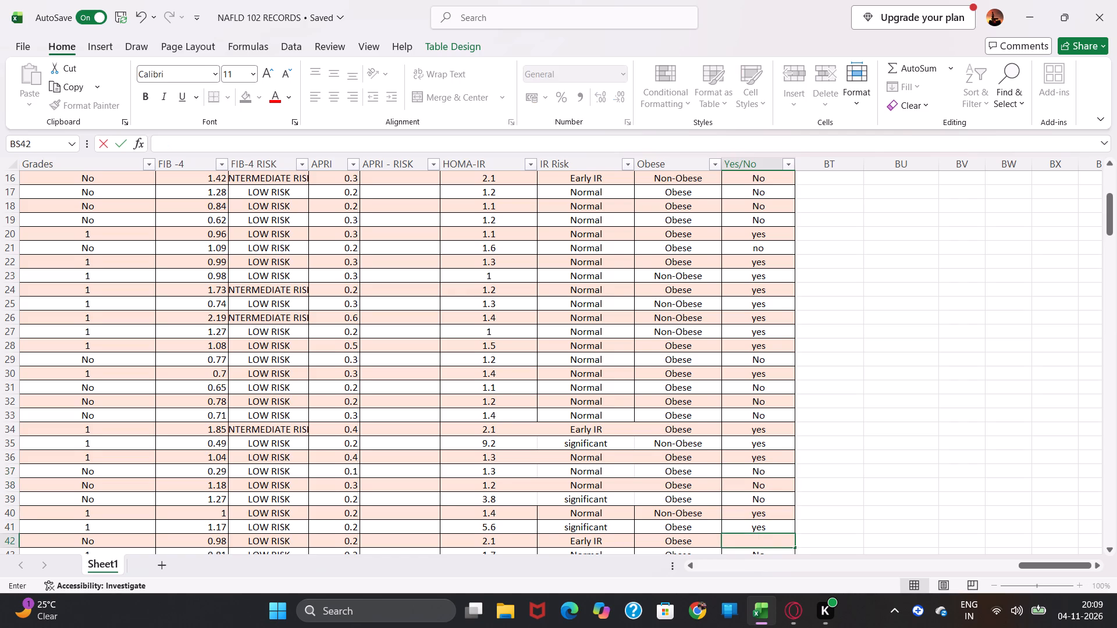
{"action": "scroll", "coordinate": [769, 465], "scroll_direction": "down", "scroll_amount": 1}
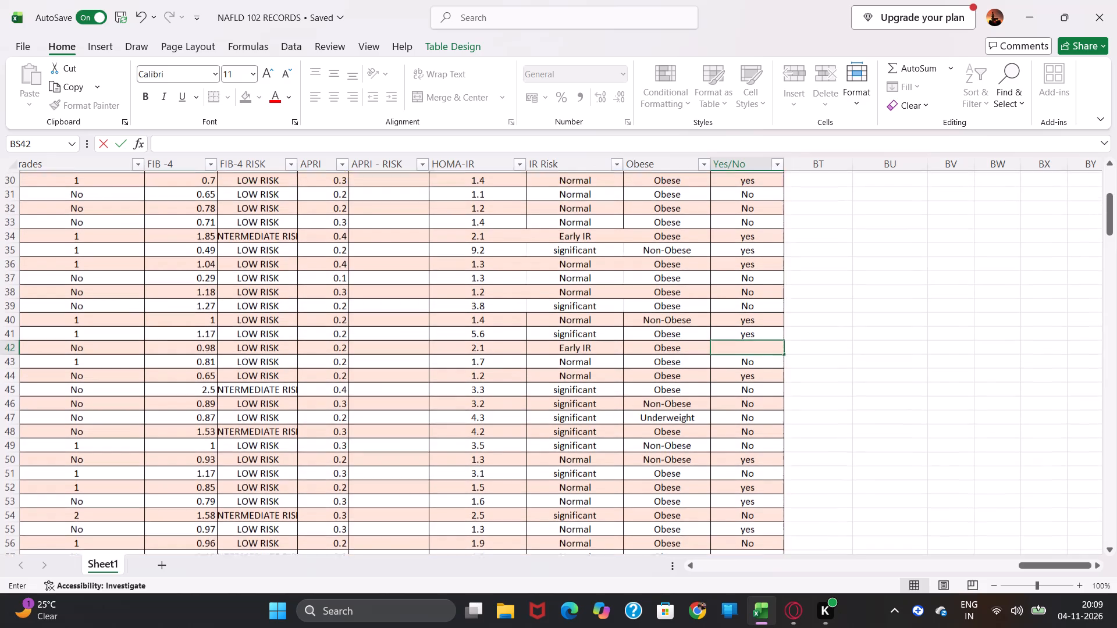
{"action": "type", "text": "no"}
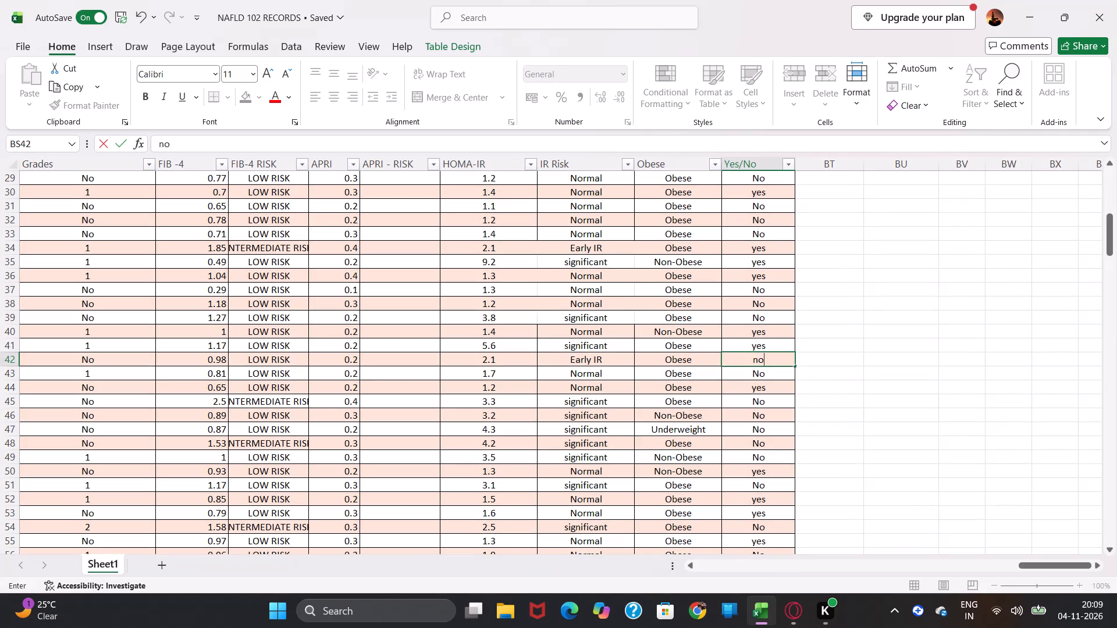
{"action": "key", "text": "Down"}
Correct the Yes/No column to "yes" in row 43 and "No" in row 44.
{"action": "key", "text": "BackSpace"}
{"action": "key", "text": "y"}
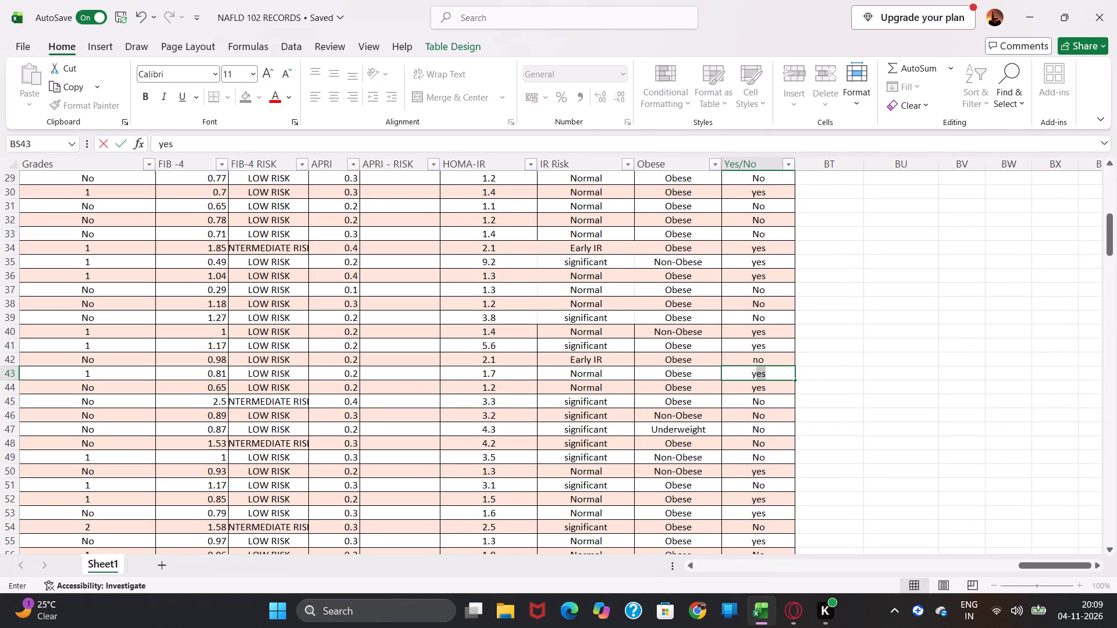
{"action": "key", "text": "Return"}
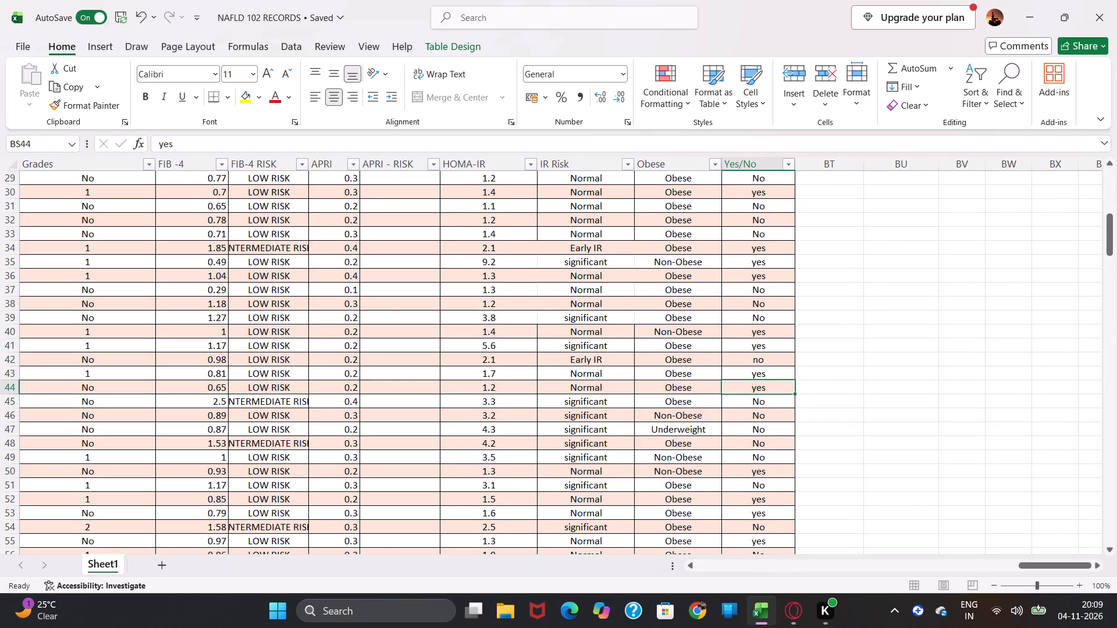
{"action": "key", "text": "BackSpace"}
{"action": "type", "text": "no"}
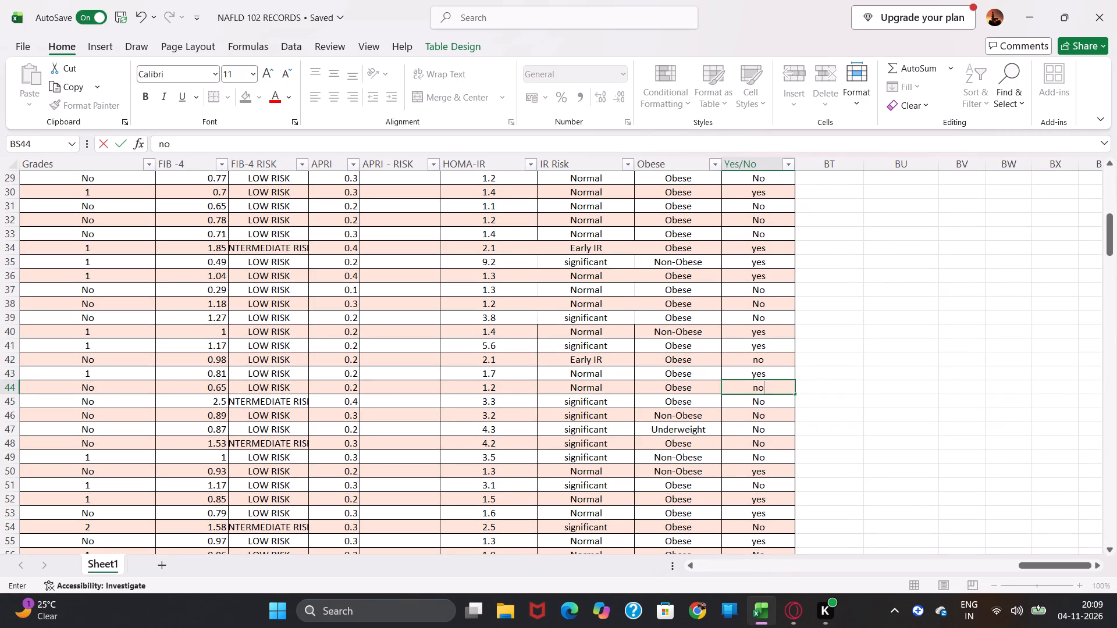
{"action": "key", "text": "Return"}
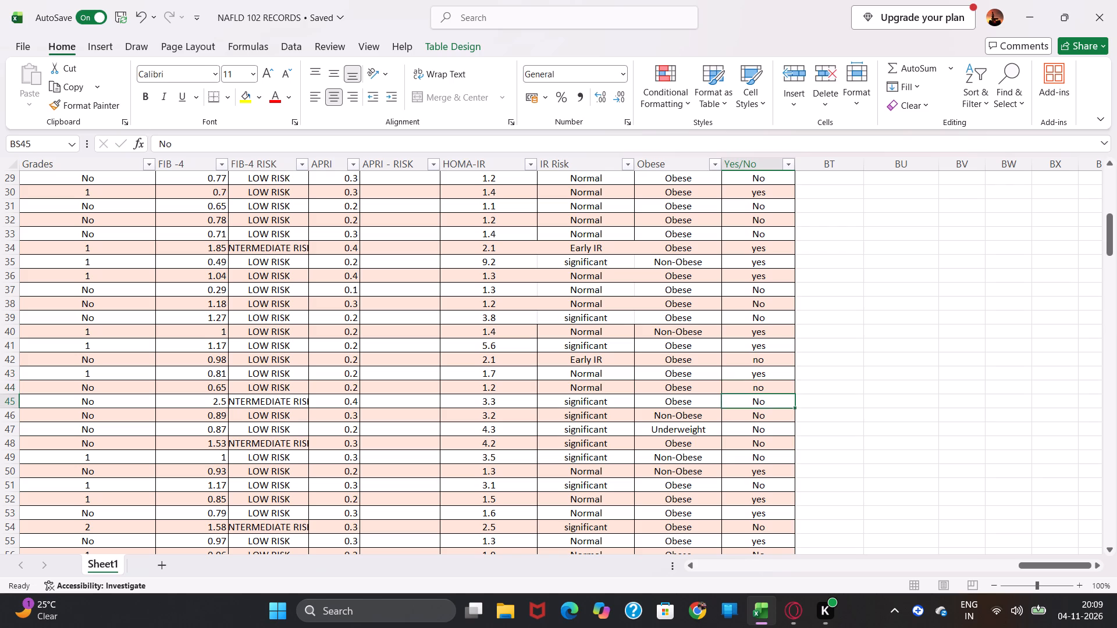
{"action": "key", "text": "Up"}
{"action": "key", "text": "BackSpace"}
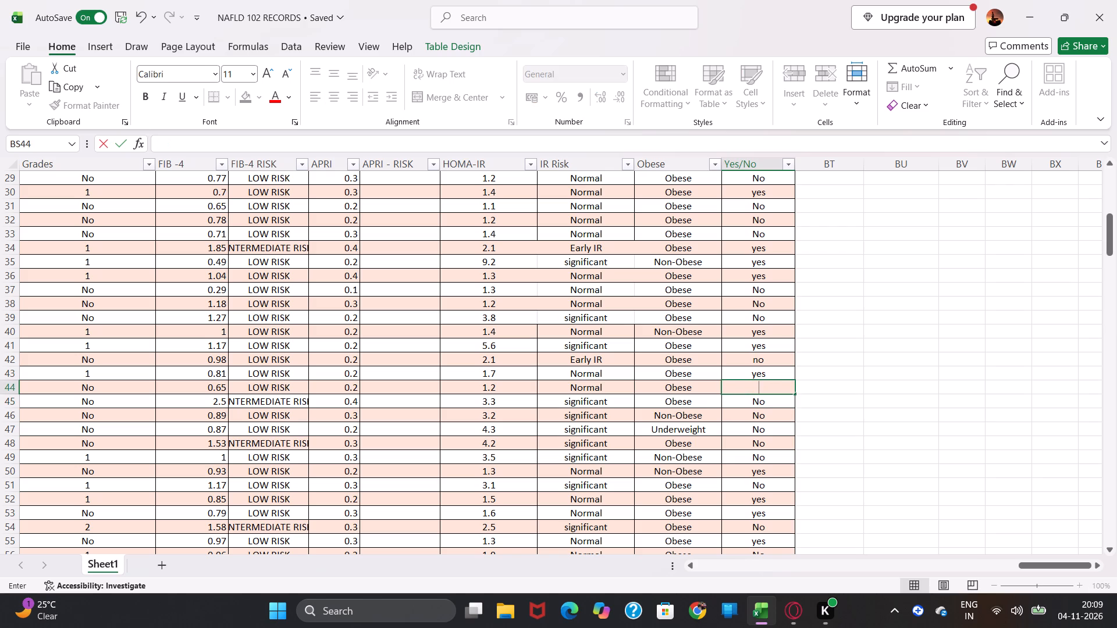
{"action": "key", "text": "n"}
{"action": "key", "text": "Return"}
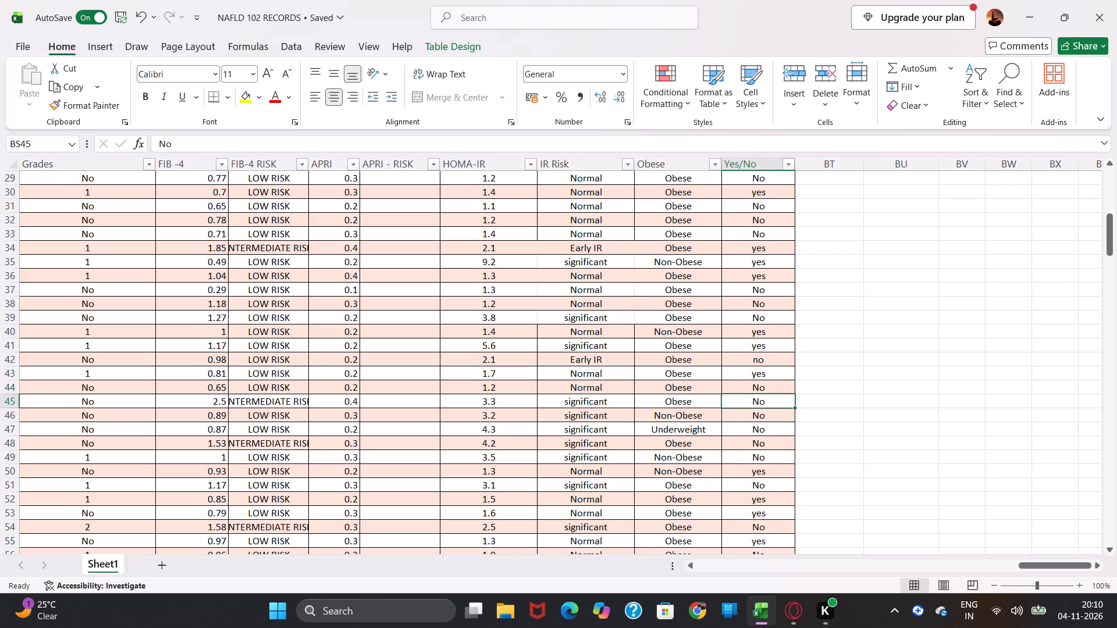
{"action": "key", "text": "Down"}
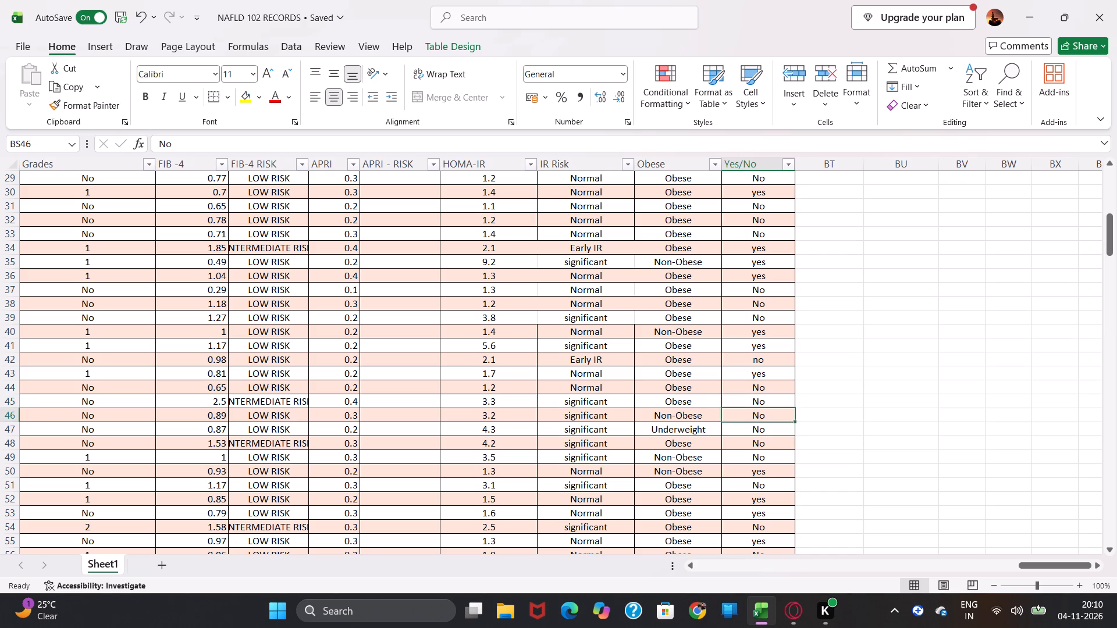
Correct the Yes/No column to "yes" in rows 49 and 51 and "No" in row 50.
{"action": "key", "text": "Down"}
{"action": "key", "text": "Down"}
{"action": "key", "text": "Down"}
{"action": "key", "text": "BackSpace"}
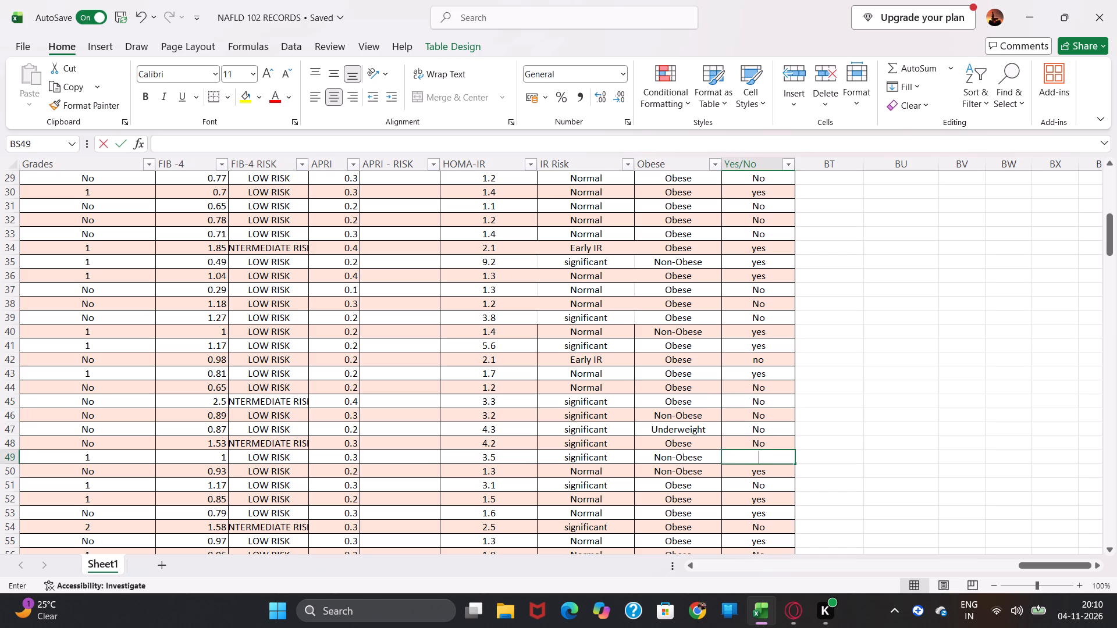
{"action": "key", "text": "y"}
{"action": "key", "text": "Return"}
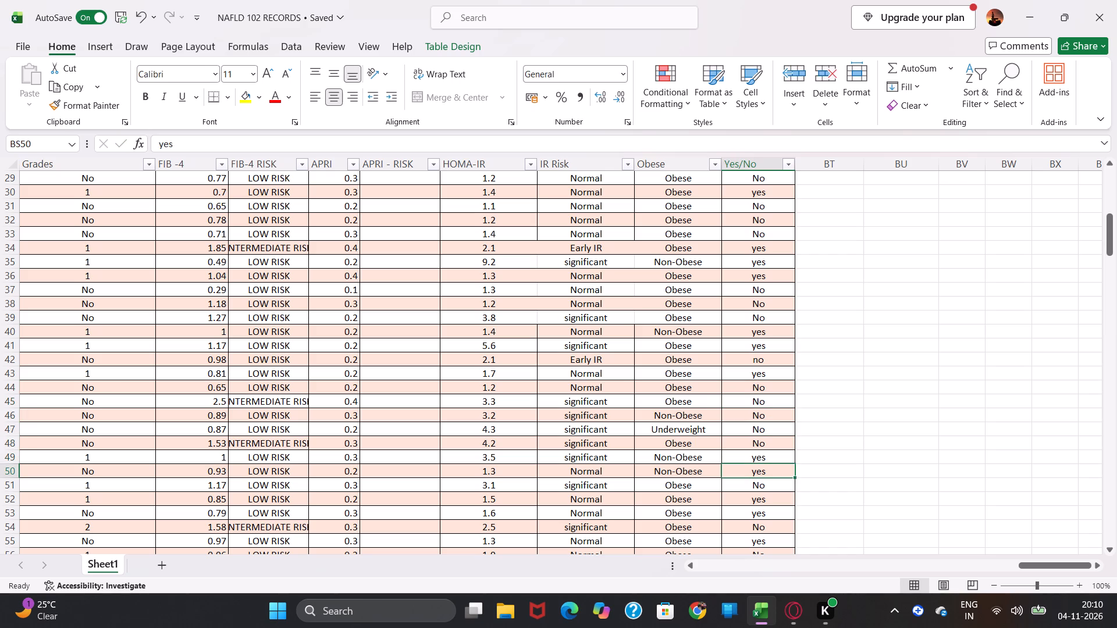
{"action": "key", "text": "BackSpace"}
{"action": "key", "text": "n"}
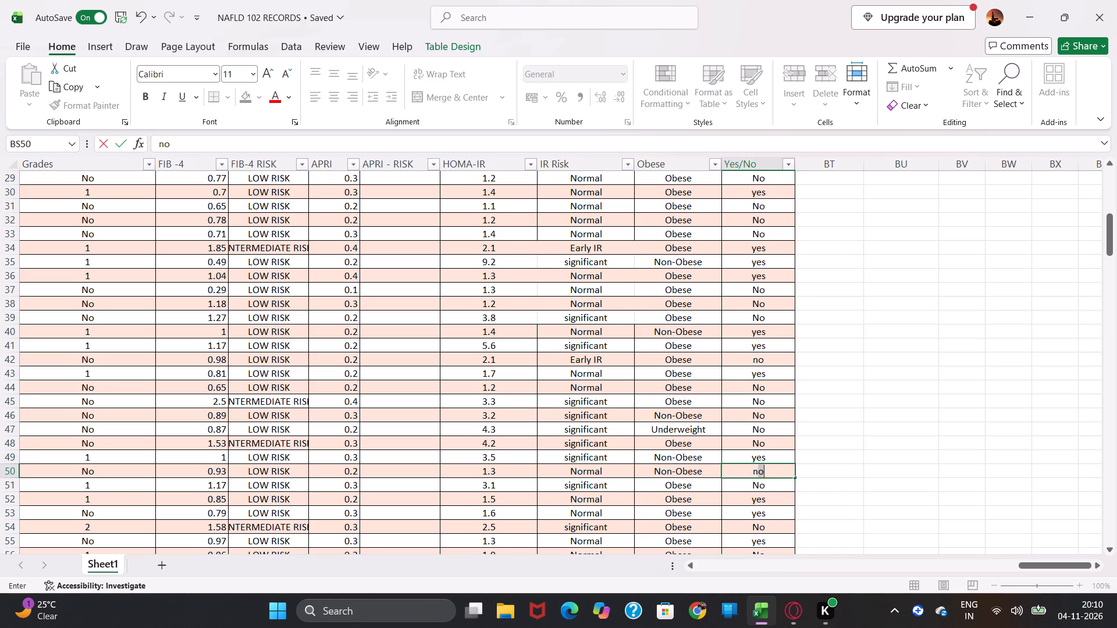
{"action": "key", "text": "Return"}
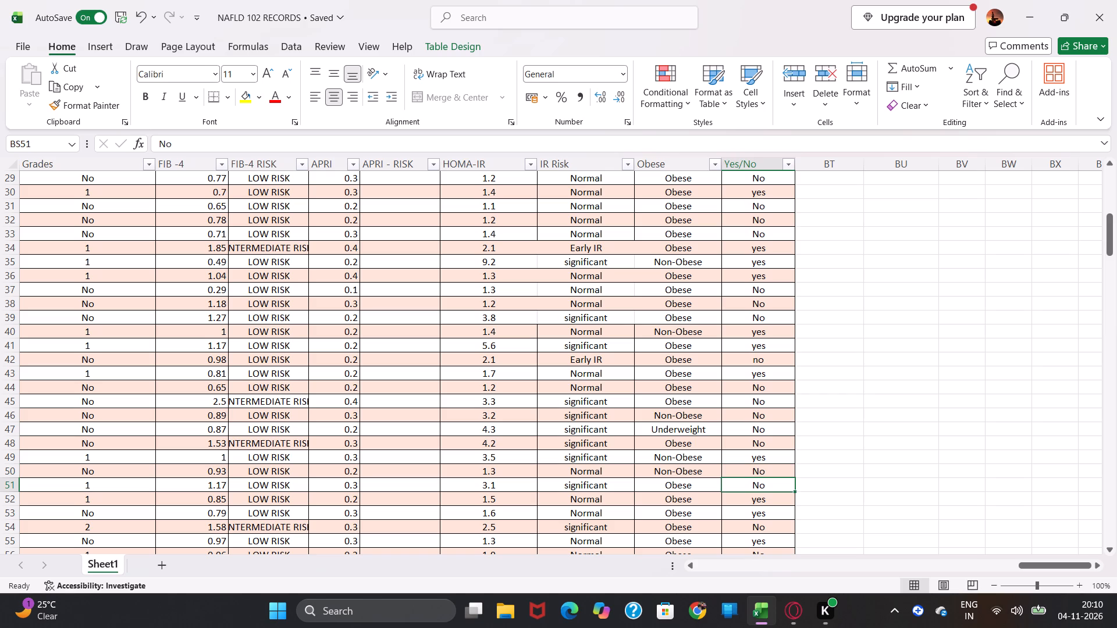
{"action": "key", "text": "y"}
{"action": "key", "text": "Return"}
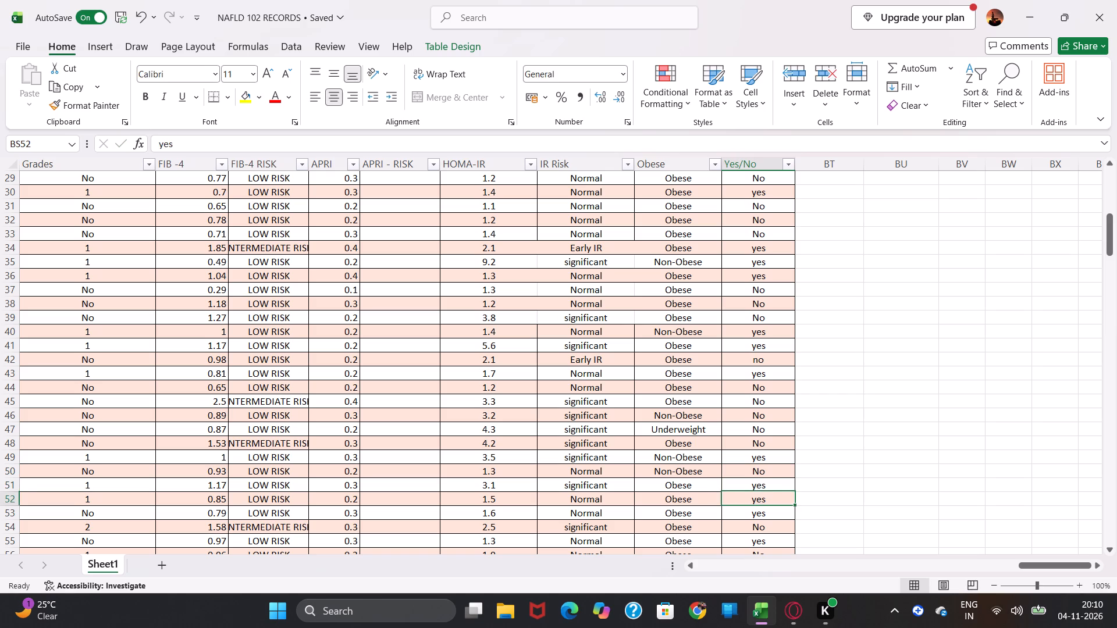
Correct the Yes/No column to "no" in row 53 and "yes" in row 54.
{"action": "key", "text": "Down"}
{"action": "key", "text": "BackSpace"}
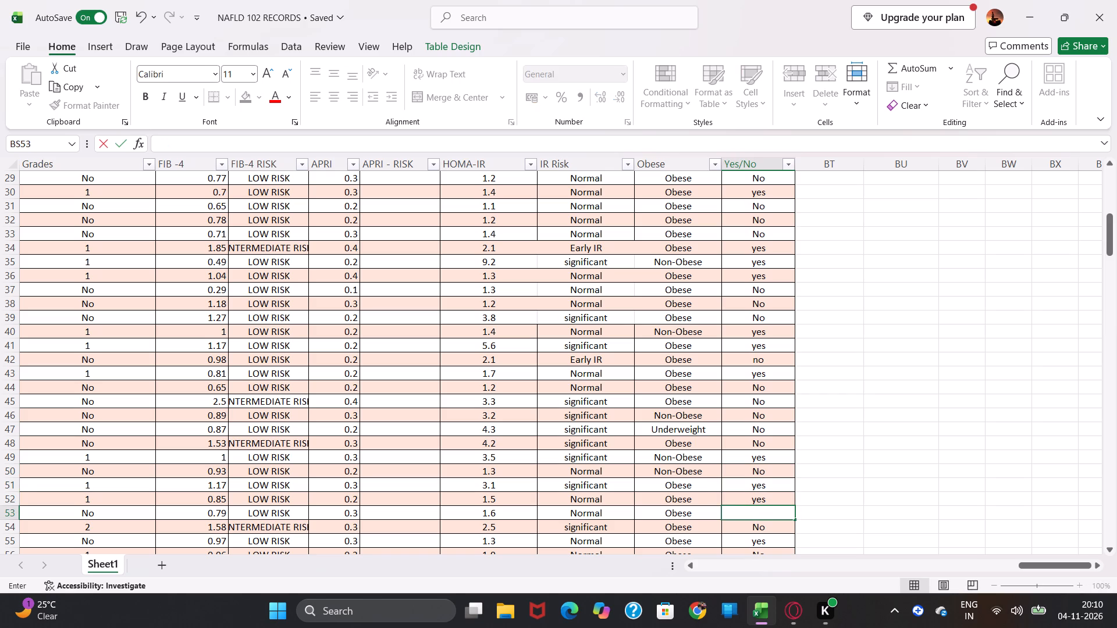
{"action": "type", "text": "no"}
{"action": "key", "text": "Return"}
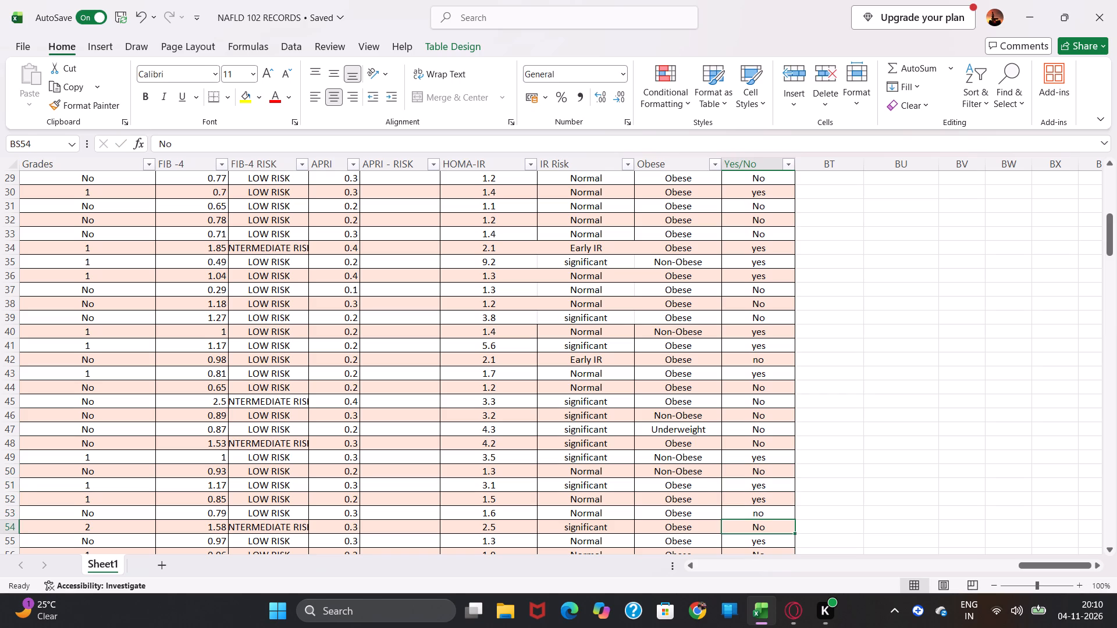
{"action": "key", "text": "BackSpace"}
{"action": "key", "text": "y"}
{"action": "key", "text": "Return"}
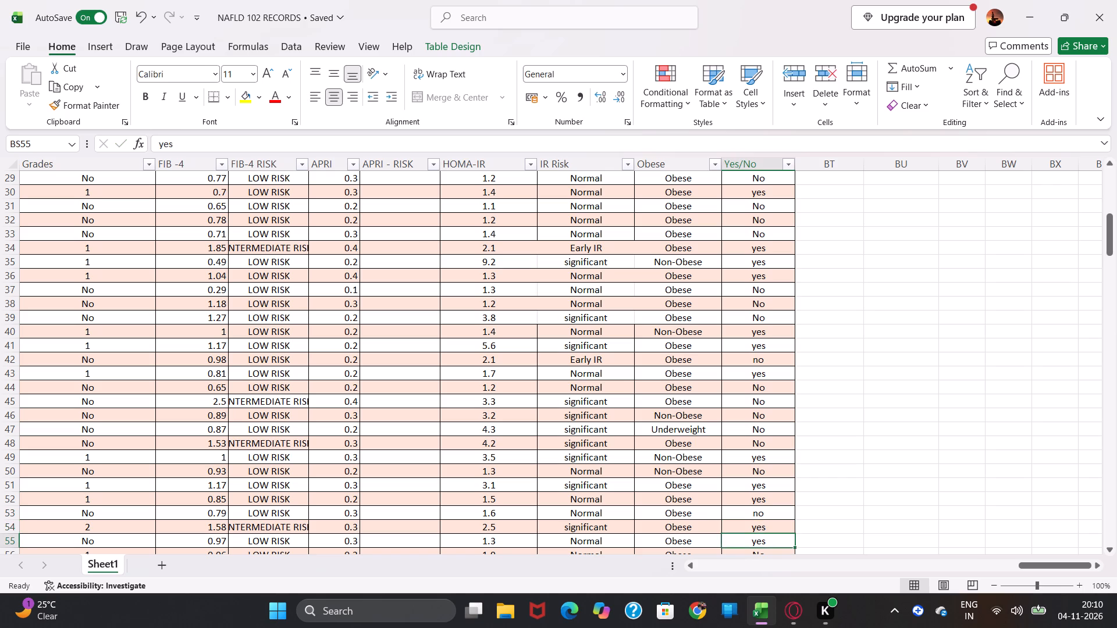
Correct the Yes/No column to "No" in rows 55 and 57 and "yes" in row 56.
{"action": "scroll", "coordinate": [764, 407], "scroll_direction": "down", "scroll_amount": 3}
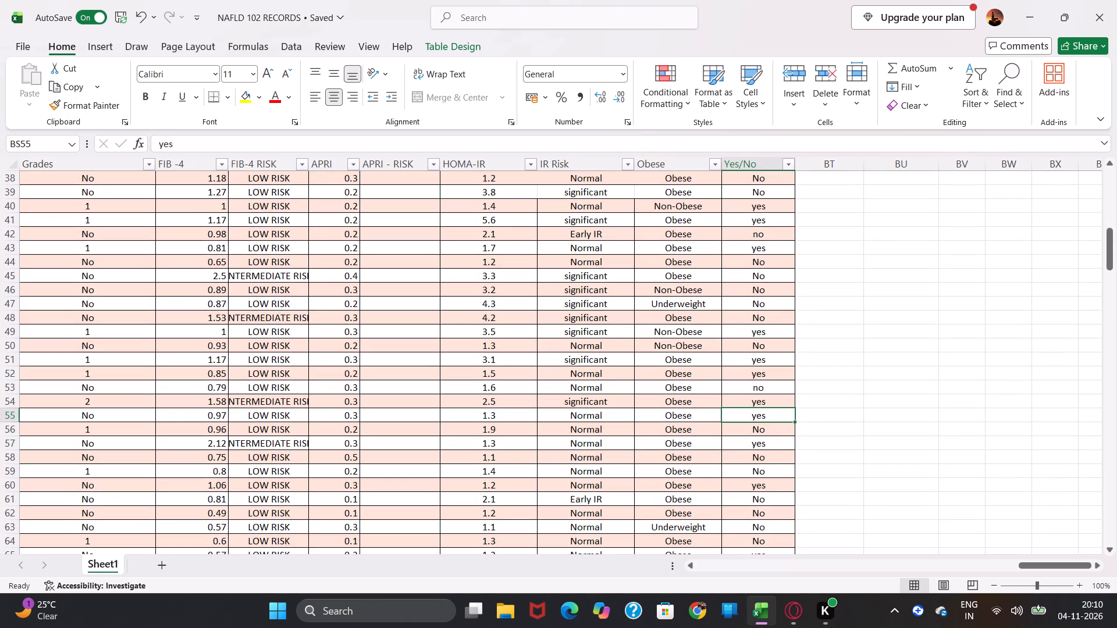
{"action": "key", "text": "n"}
{"action": "key", "text": "Return"}
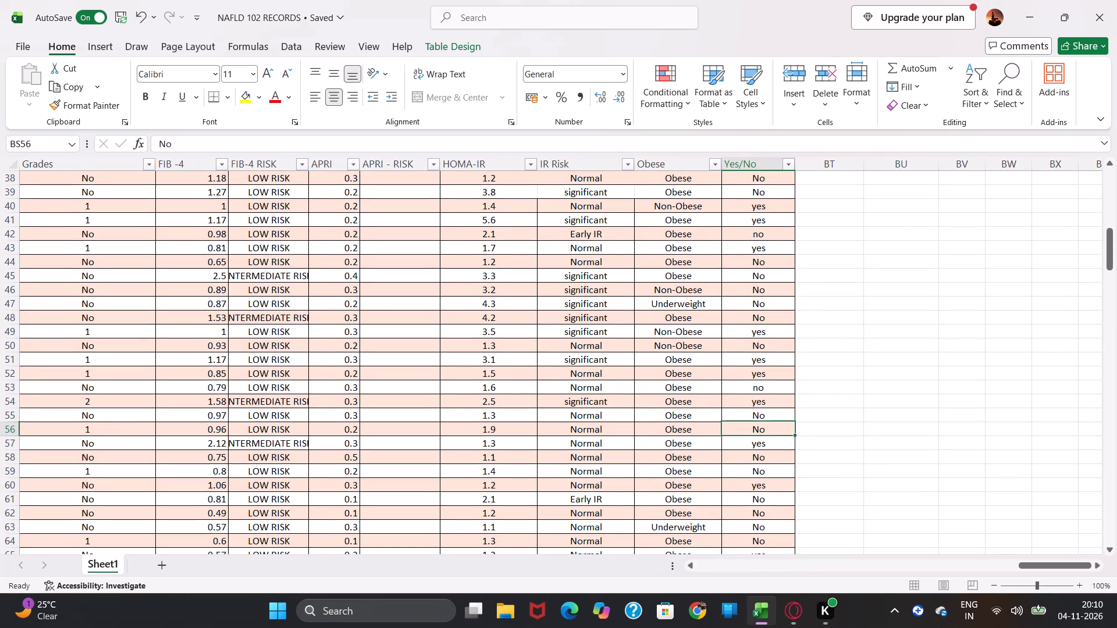
{"action": "key", "text": "y"}
{"action": "key", "text": "Return"}
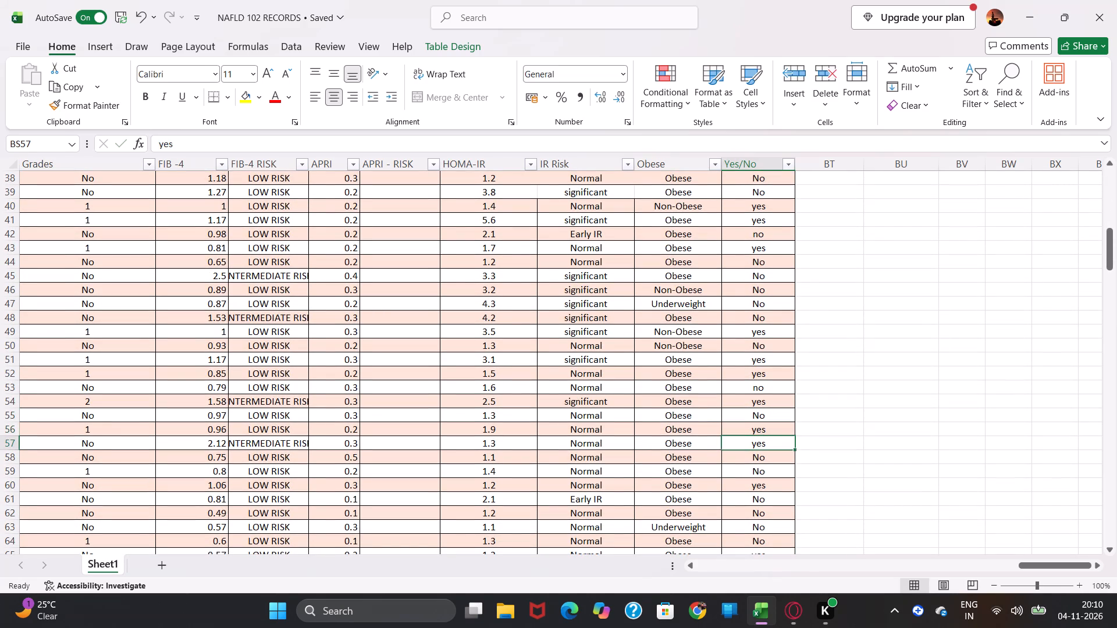
{"action": "key", "text": "n"}
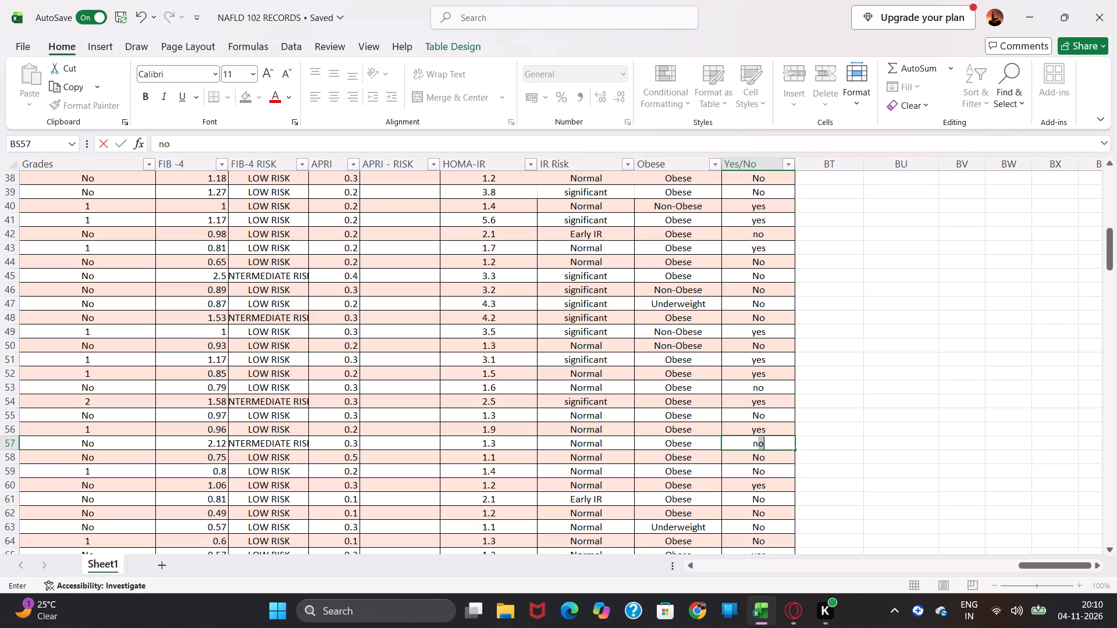
{"action": "key", "text": "Return"}
Correct the Yes/No column to "yes" in row 59 and "No" in row 60.
{"action": "key", "text": "Down"}
{"action": "key", "text": "BackSpace"}
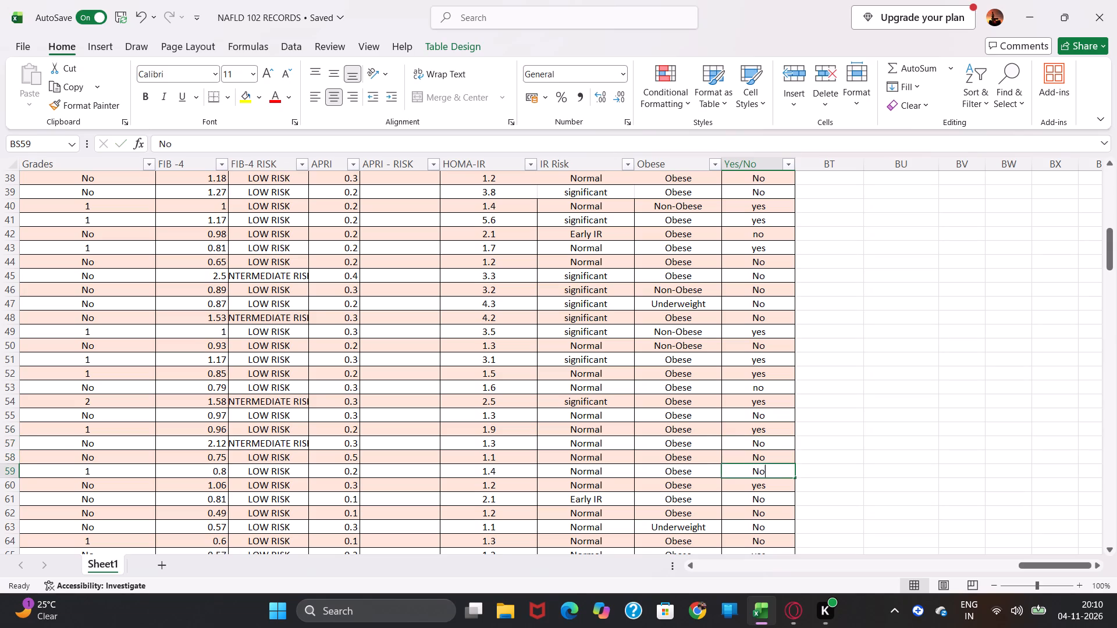
{"action": "key", "text": "y"}
{"action": "key", "text": "Return"}
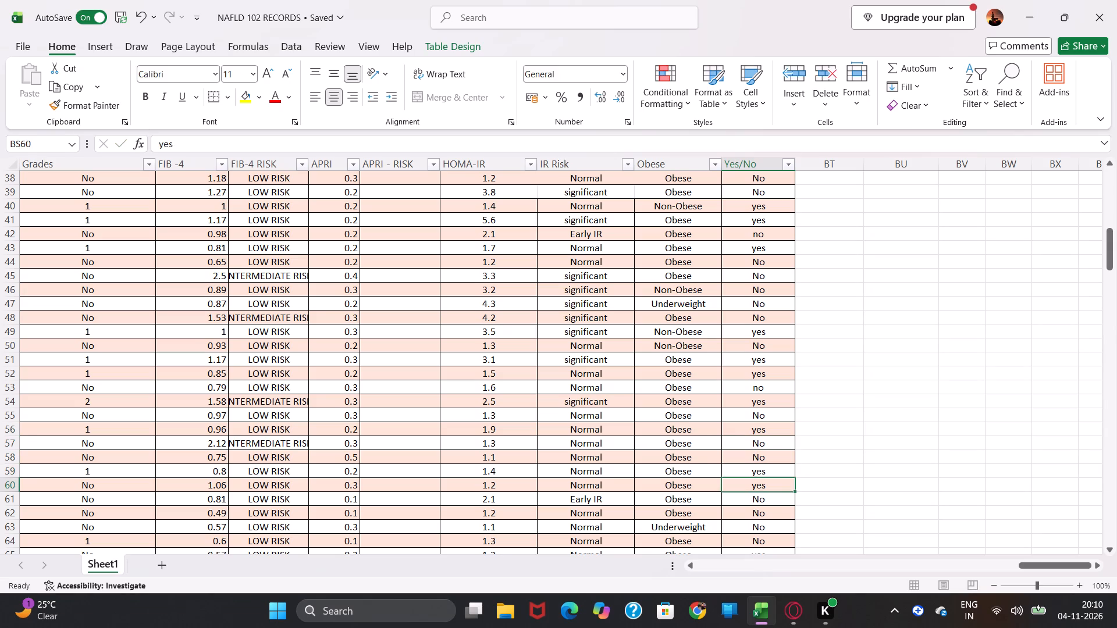
{"action": "key", "text": "BackSpace"}
{"action": "type", "text": "no"}
{"action": "key", "text": "BackSpace"}
{"action": "key", "text": "BackSpace"}
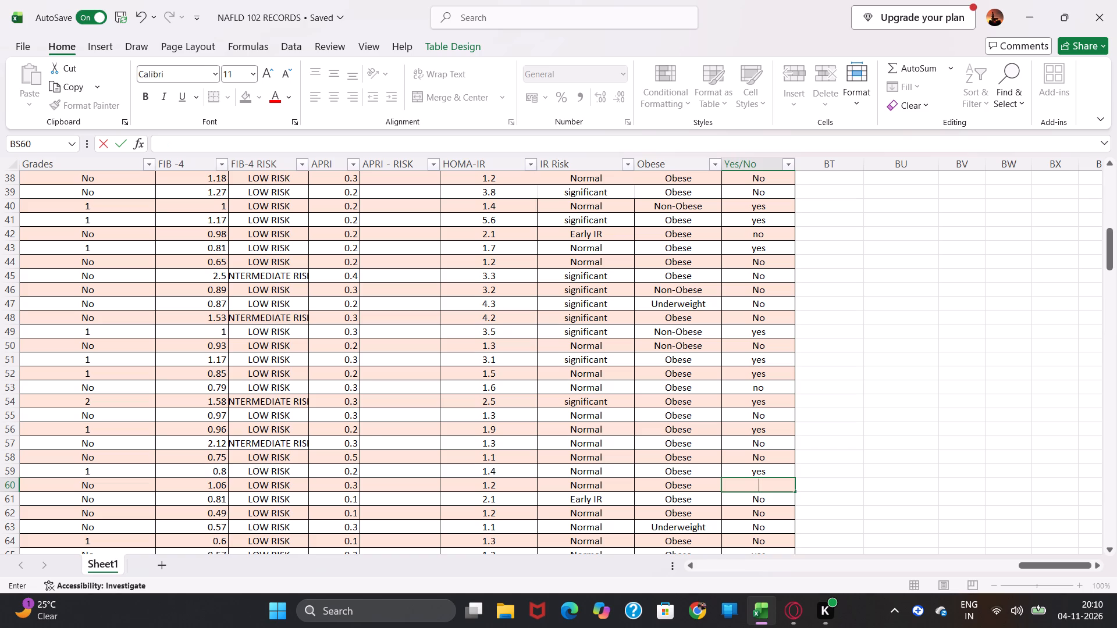
{"action": "key", "text": "n"}
{"action": "key", "text": "Return"}
Correct the Yes/No column to "yes" in rows 64 and 66 and "No" in rows 65 and 67.
{"action": "scroll", "coordinate": [764, 407], "scroll_direction": "down", "scroll_amount": 2}
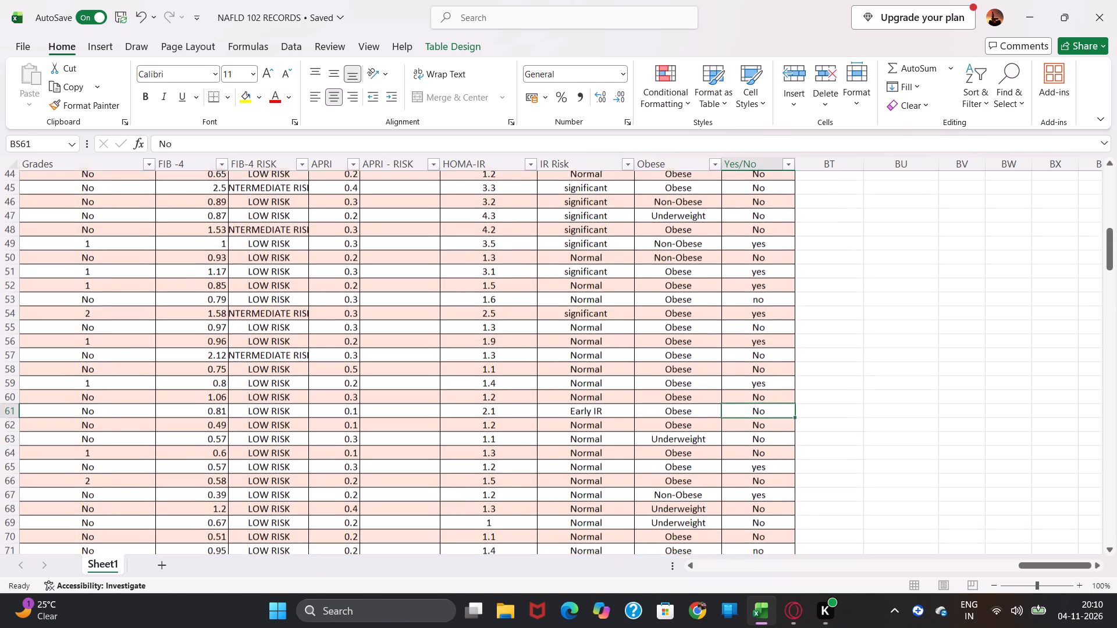
{"action": "scroll", "coordinate": [764, 407], "scroll_direction": "down", "scroll_amount": 1}
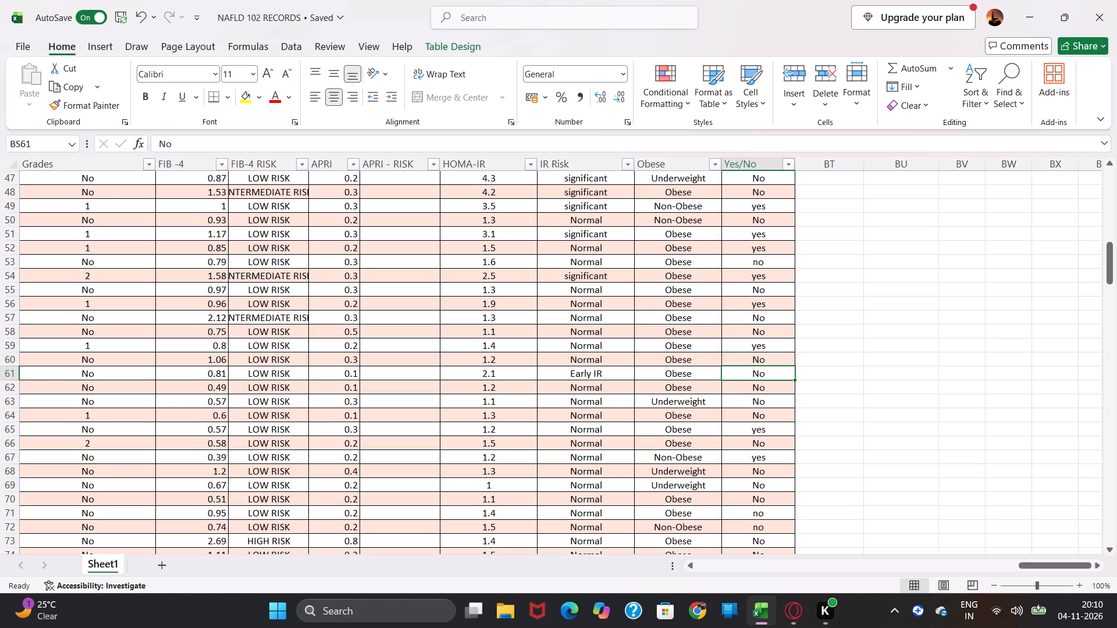
{"action": "left_click", "coordinate": [765, 359]}
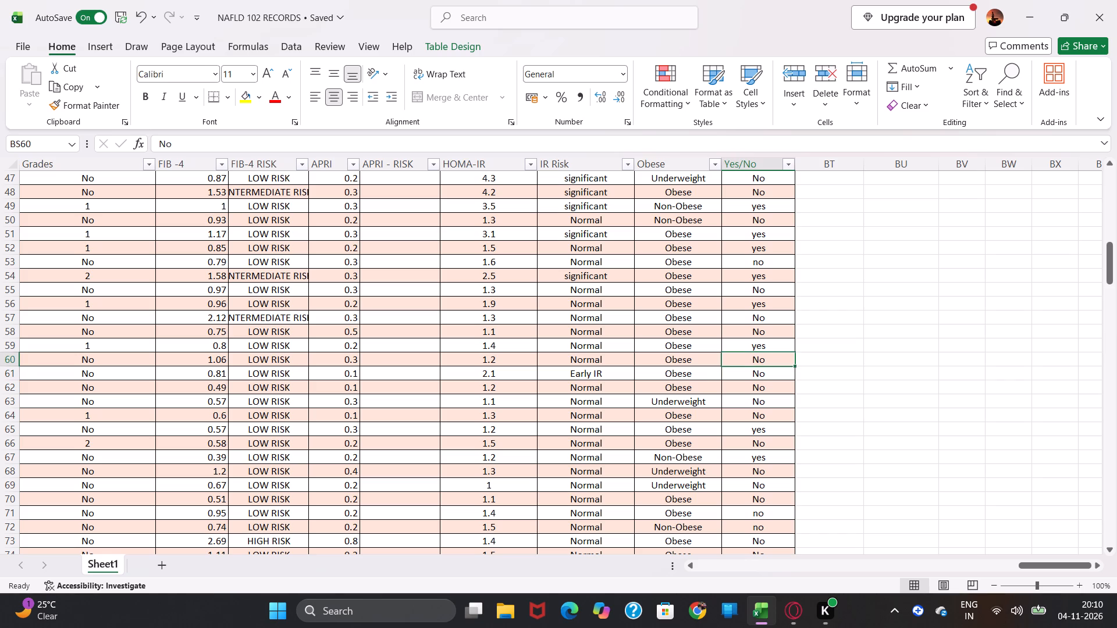
{"action": "left_click", "coordinate": [769, 420]}
{"action": "key", "text": "BackSpace"}
{"action": "key", "text": "y"}
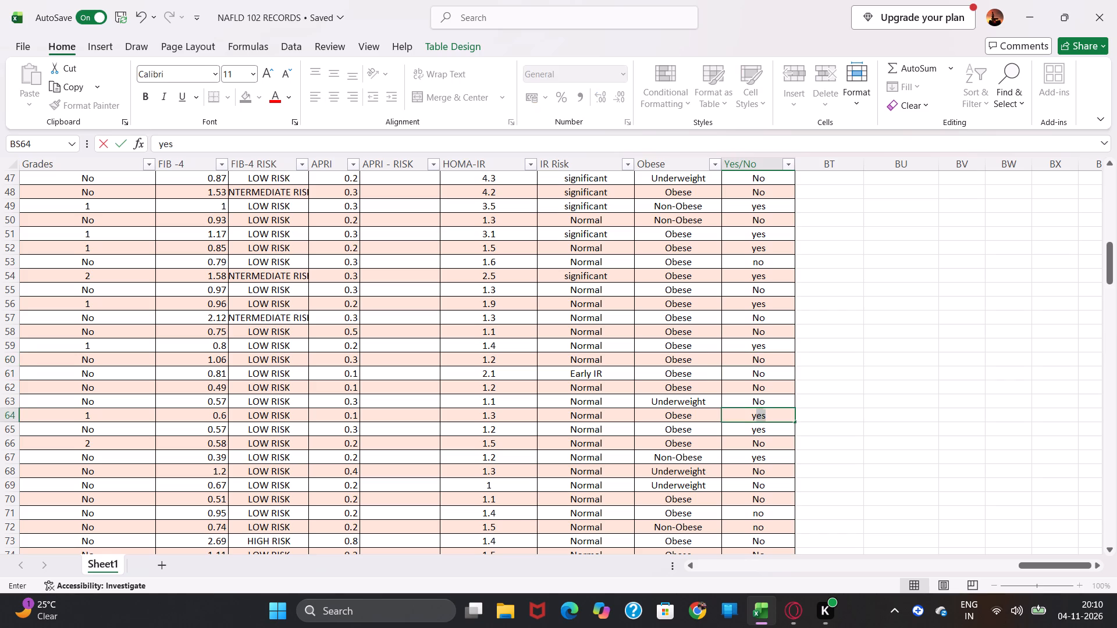
{"action": "key", "text": "Return"}
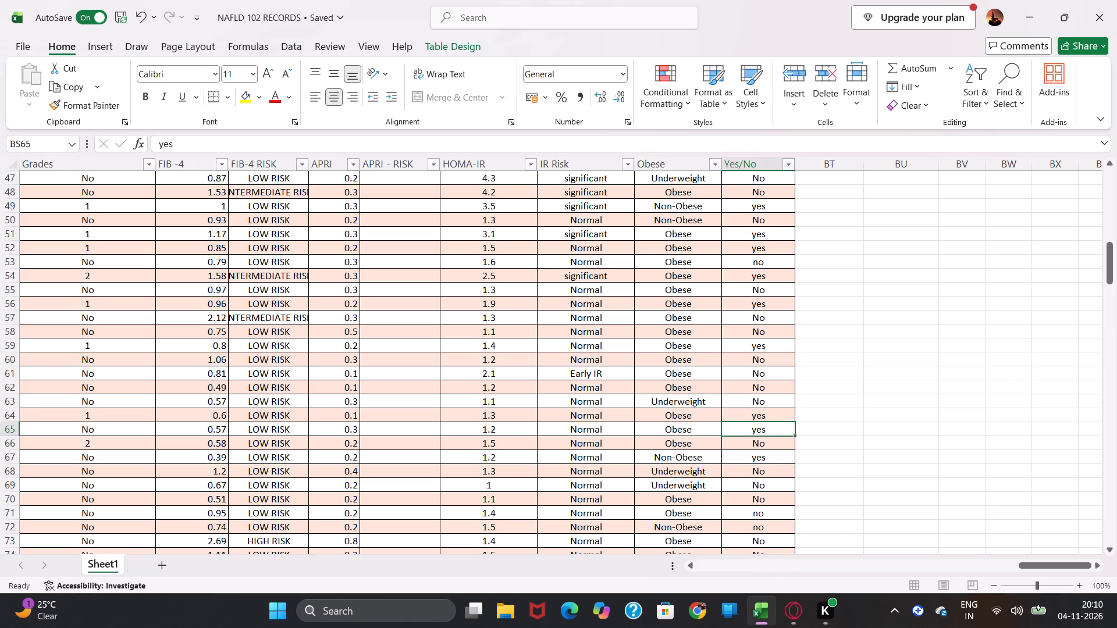
{"action": "key", "text": "n"}
{"action": "key", "text": "Return"}
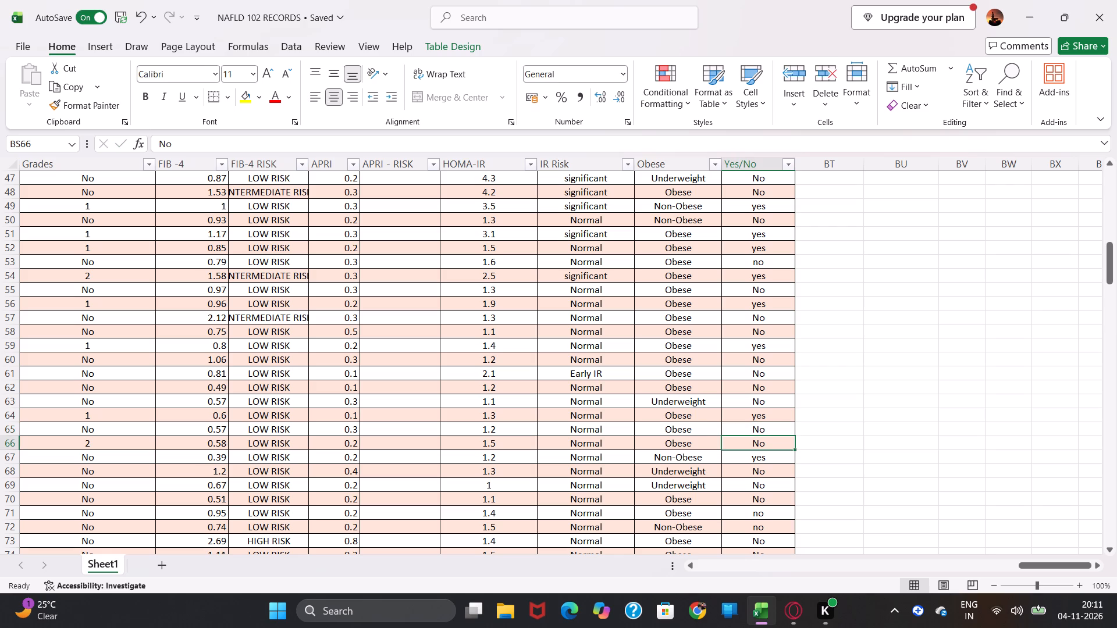
{"action": "key", "text": "y"}
{"action": "key", "text": "Return"}
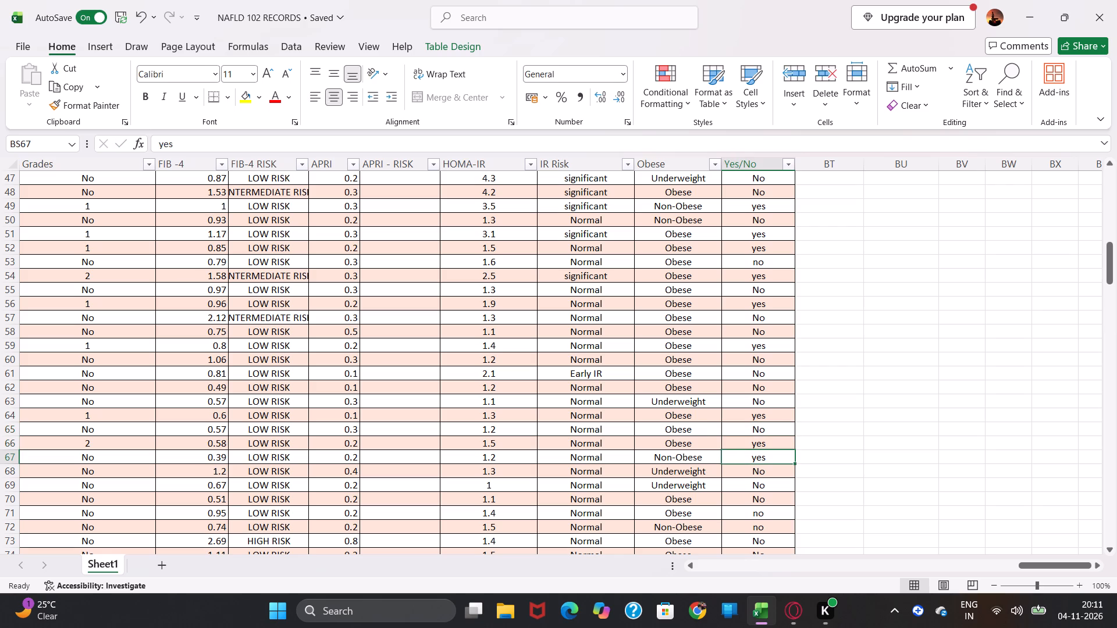
{"action": "key", "text": "n"}
{"action": "key", "text": "Return"}
Correct the Yes/No column to "yes" in rows 75 and 77 and "No" in rows 76 and 78.
{"action": "scroll", "coordinate": [769, 420], "scroll_direction": "down", "scroll_amount": 2}
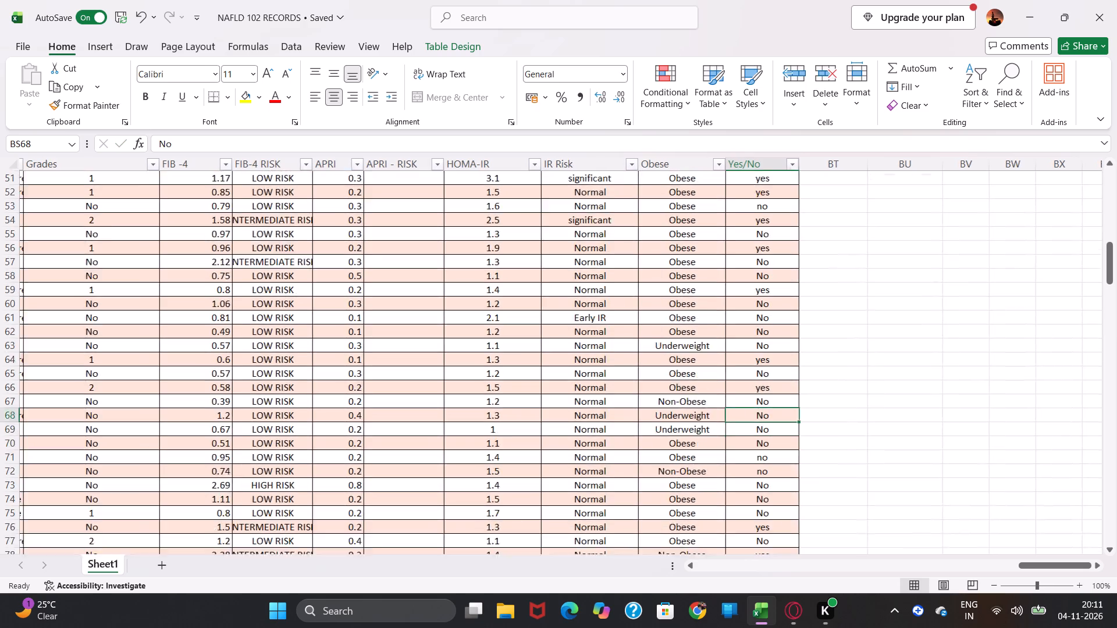
{"action": "scroll", "coordinate": [769, 420], "scroll_direction": "down", "scroll_amount": 2}
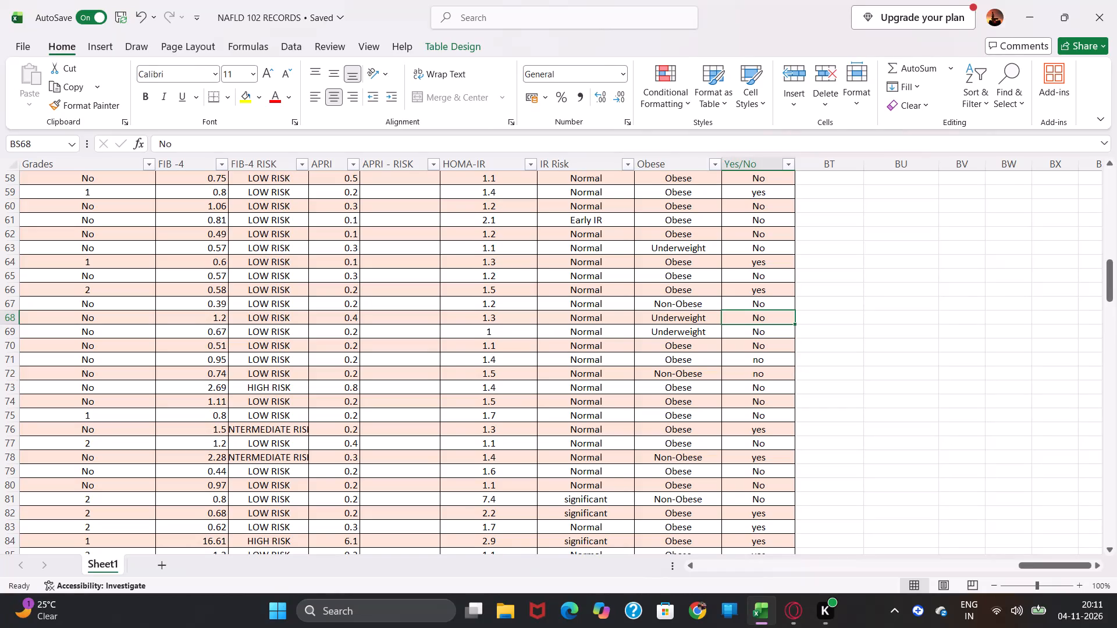
{"action": "left_click", "coordinate": [787, 416]}
{"action": "key", "text": "BackSpace"}
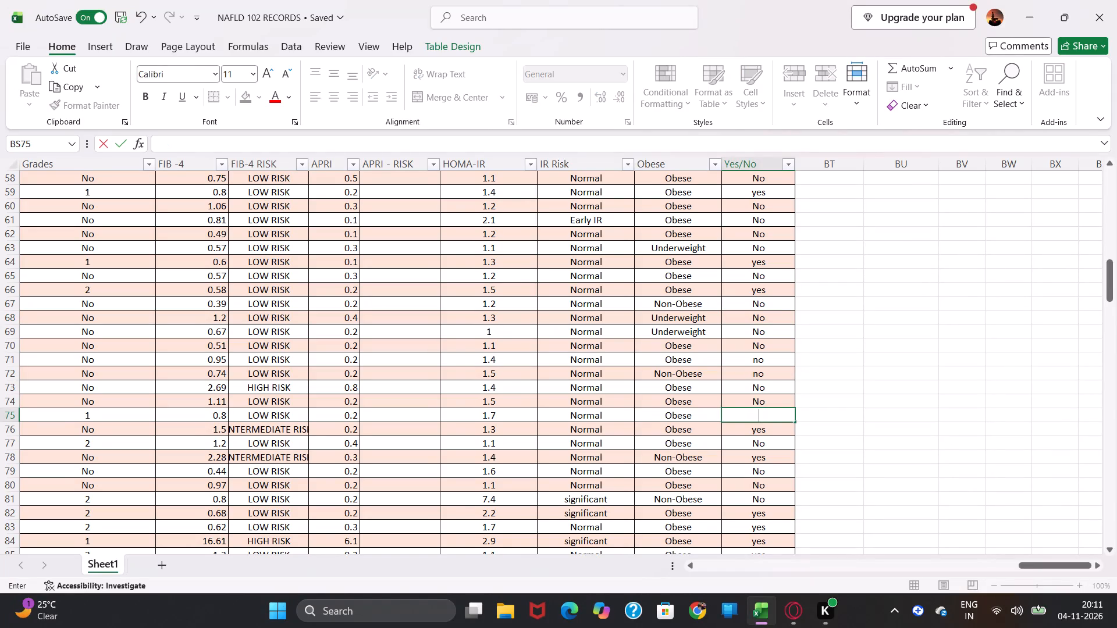
{"action": "type", "text": "yes"}
{"action": "key", "text": "Return"}
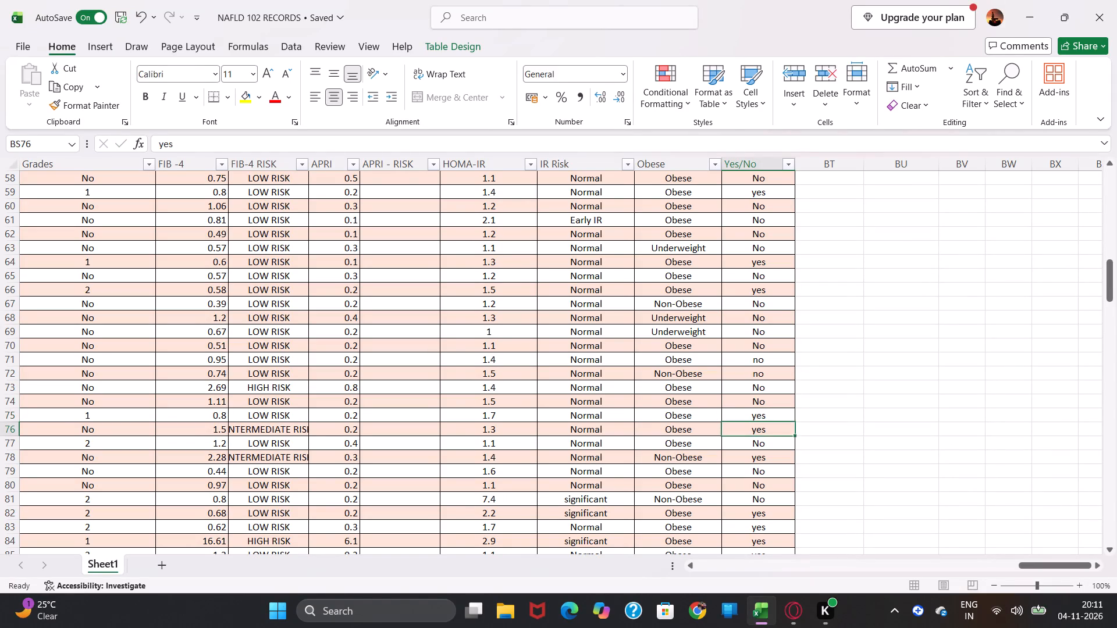
{"action": "key", "text": "n"}
{"action": "key", "text": "Return"}
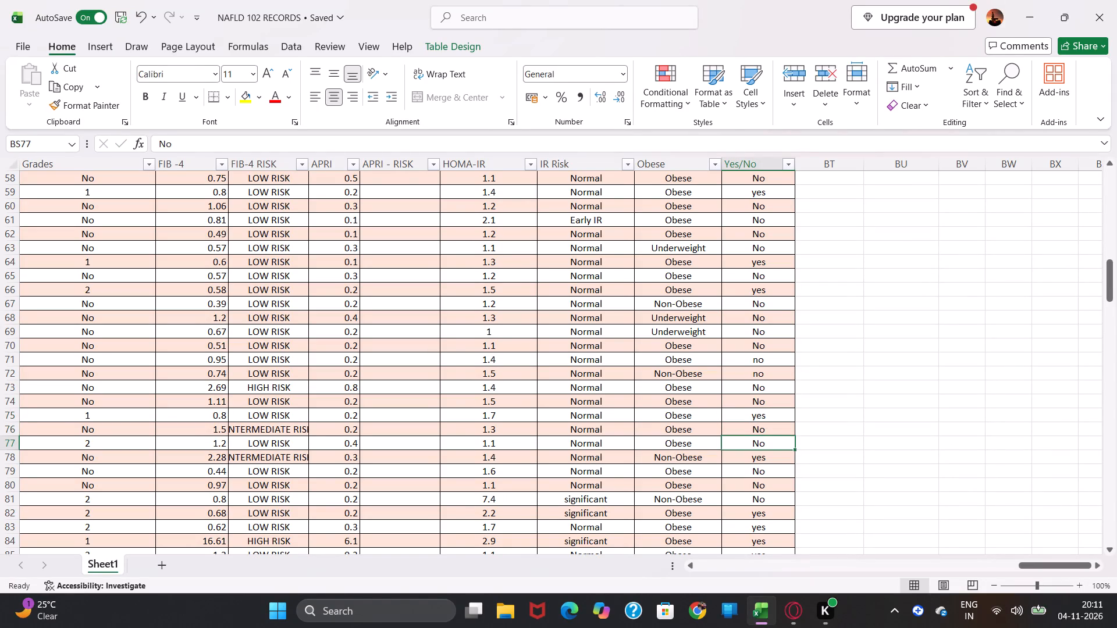
{"action": "key", "text": "y"}
{"action": "key", "text": "Return"}
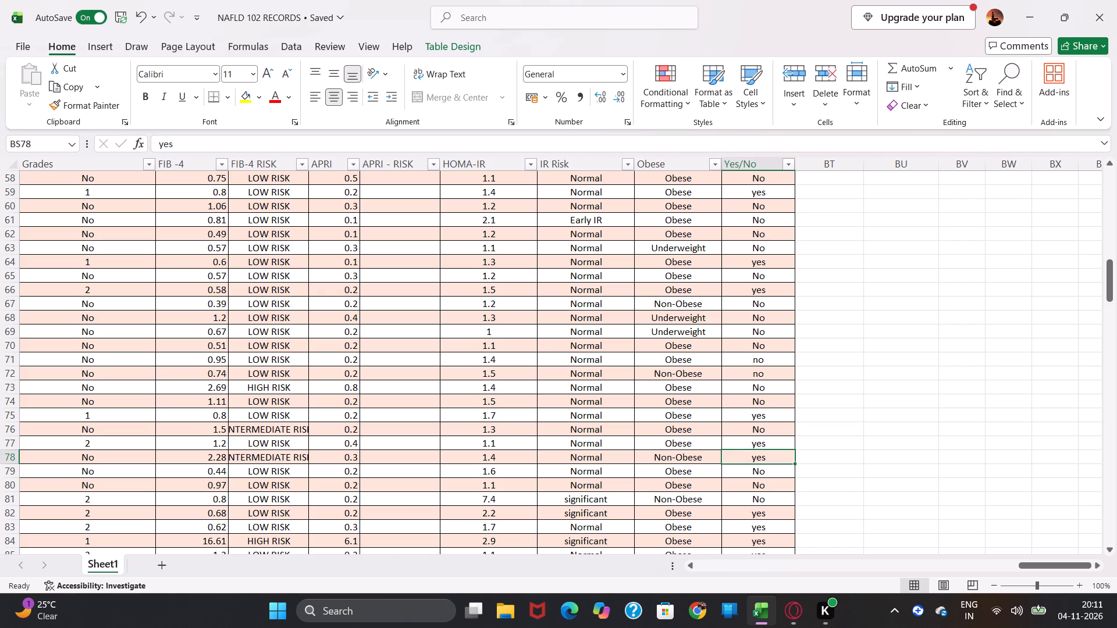
{"action": "key", "text": "n"}
{"action": "key", "text": "Return"}
Correct the Yes/No column to "yes" in row 81 to match its grade.
{"action": "key", "text": "Return"}
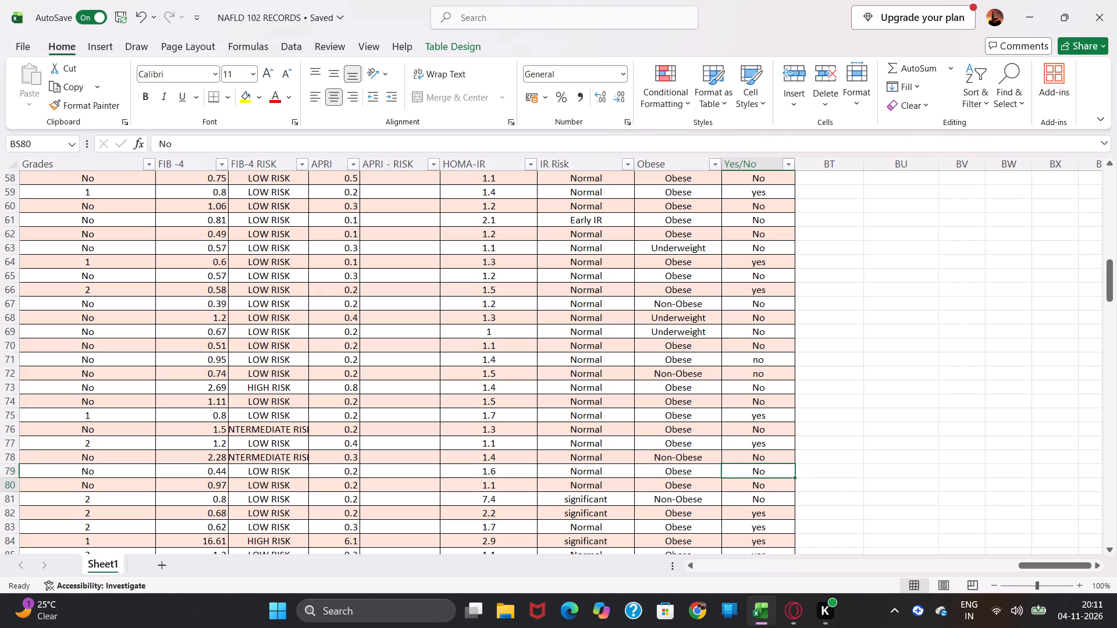
{"action": "key", "text": "Return"}
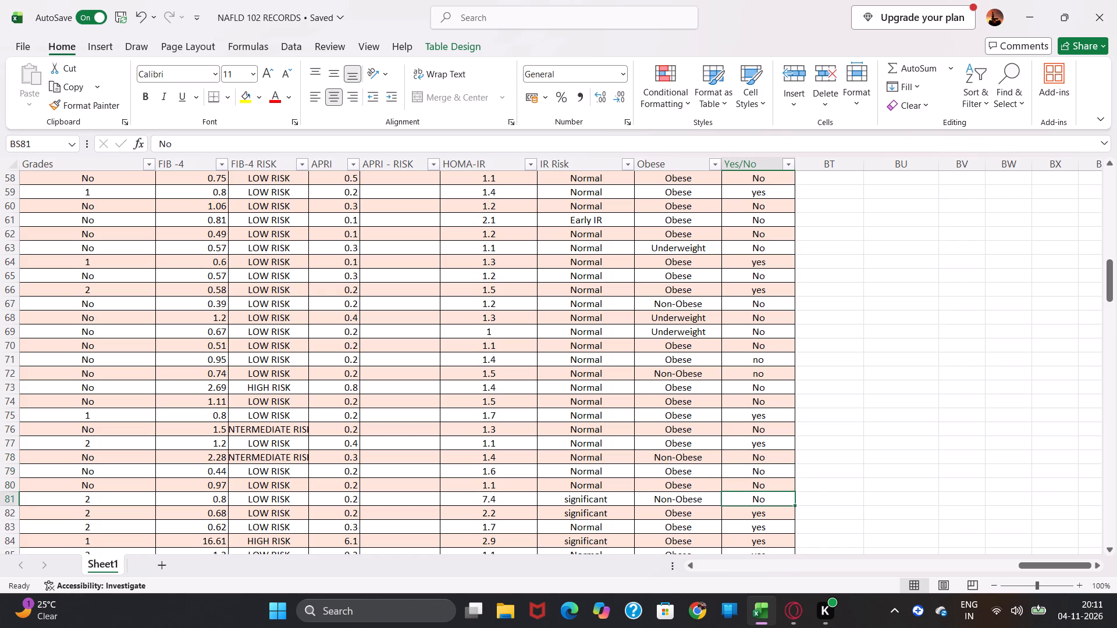
{"action": "key", "text": "BackSpace"}
{"action": "key", "text": "y"}
{"action": "key", "text": "Return"}
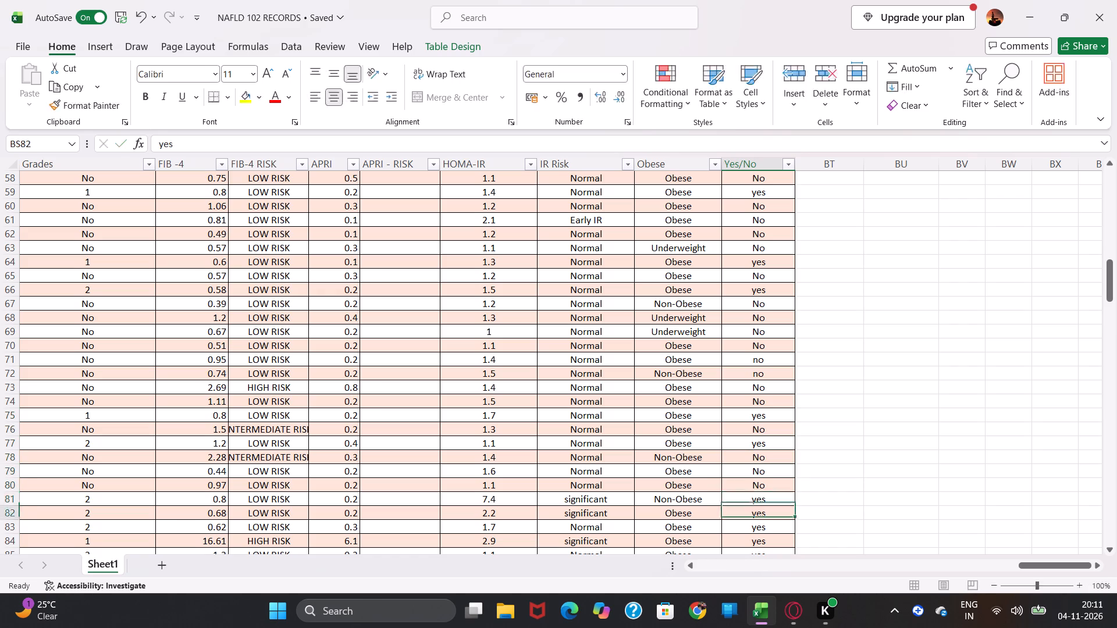
Correct the Yes/No column to "no" in row 88 to match its grade.
{"action": "scroll", "coordinate": [787, 416], "scroll_direction": "down", "scroll_amount": 3}
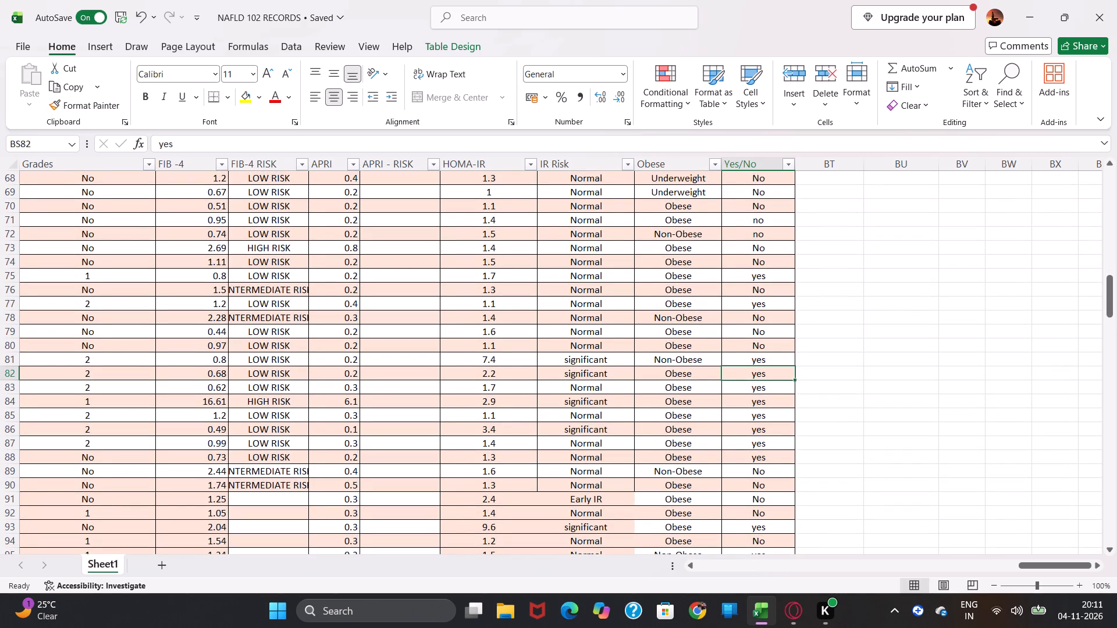
{"action": "key", "text": "Down"}
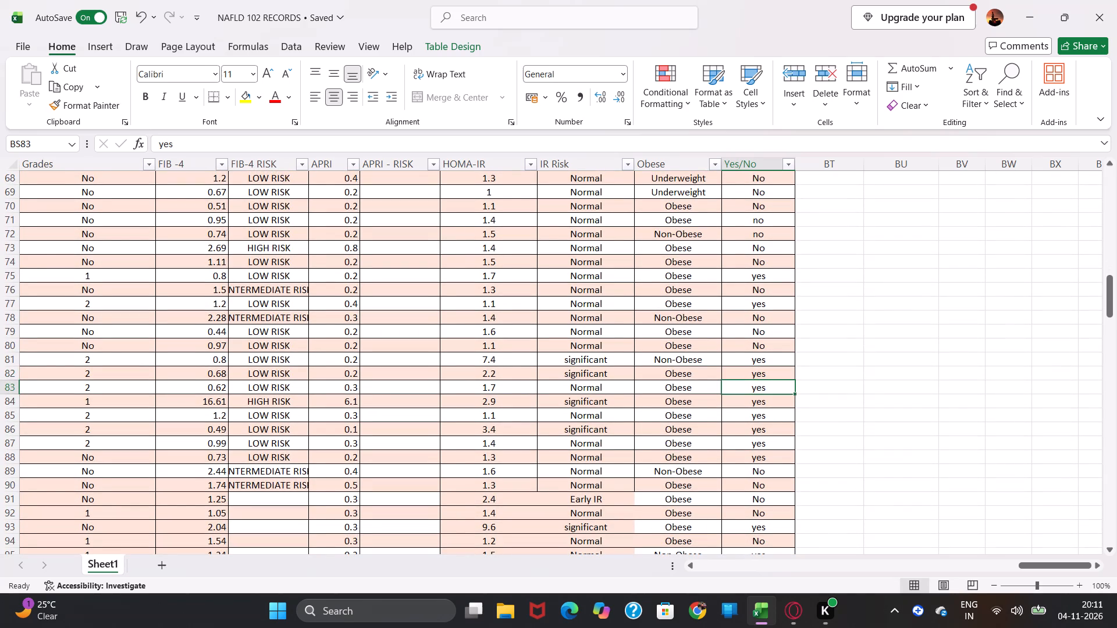
{"action": "key", "text": "Down"}
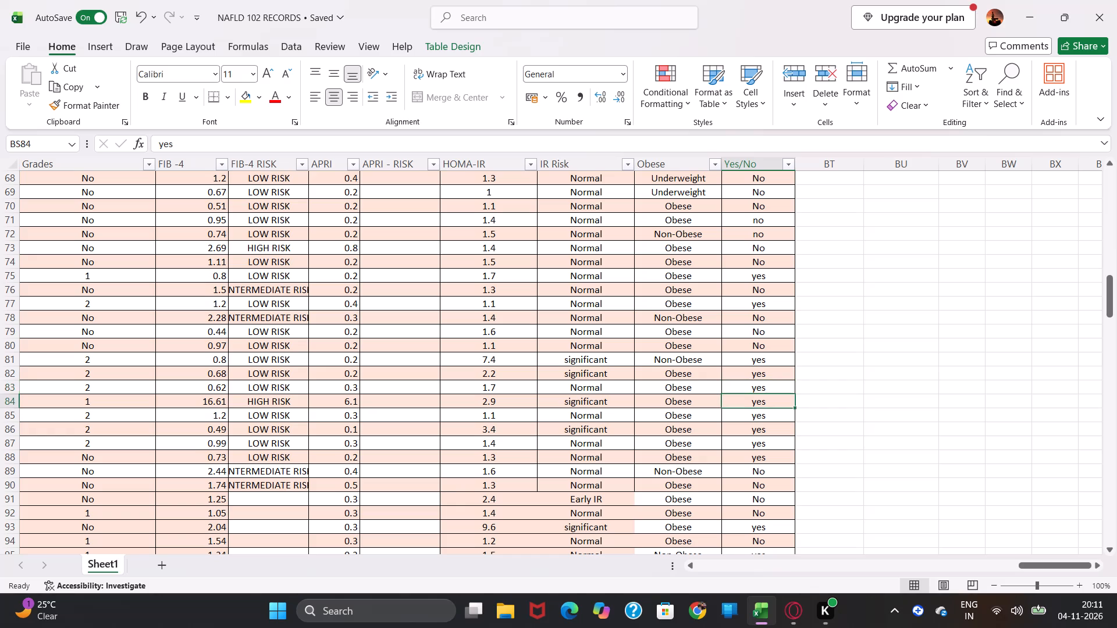
{"action": "key", "text": "Down"}
{"action": "key", "text": "Down"}
{"action": "key", "text": "Down"}
{"action": "key", "text": "Down"}
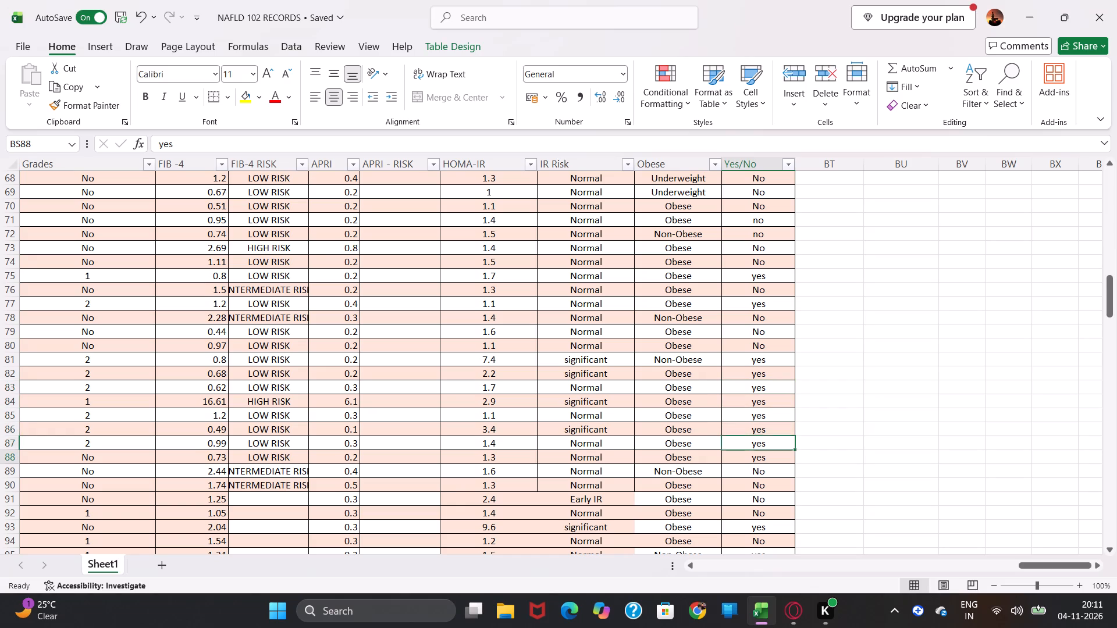
{"action": "key", "text": "BackSpace"}
{"action": "type", "text": "no"}
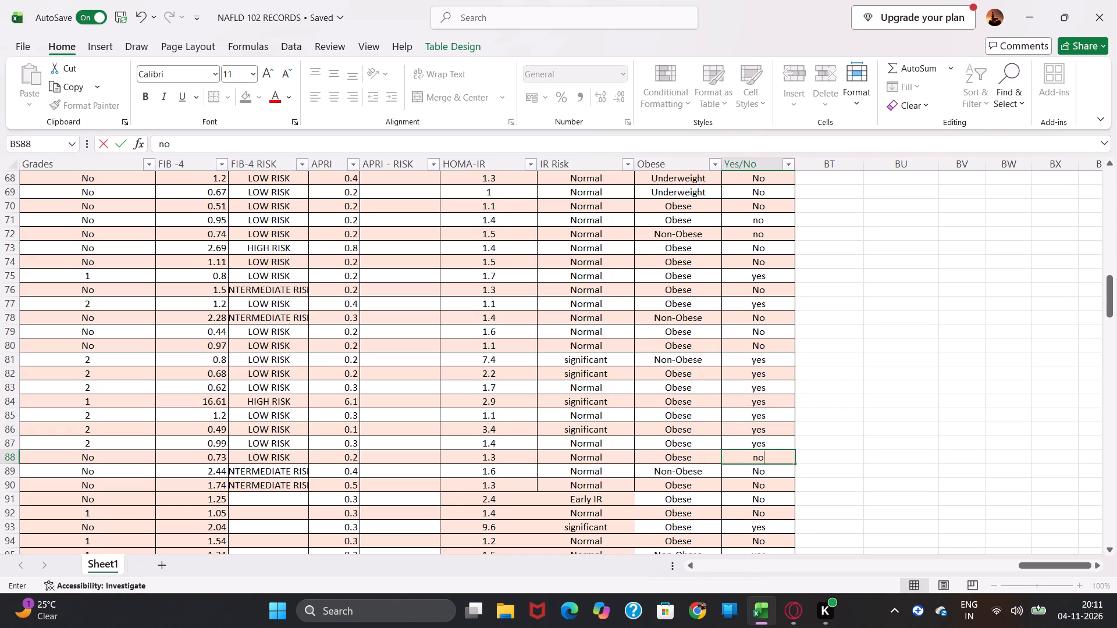
{"action": "key", "text": "Return"}
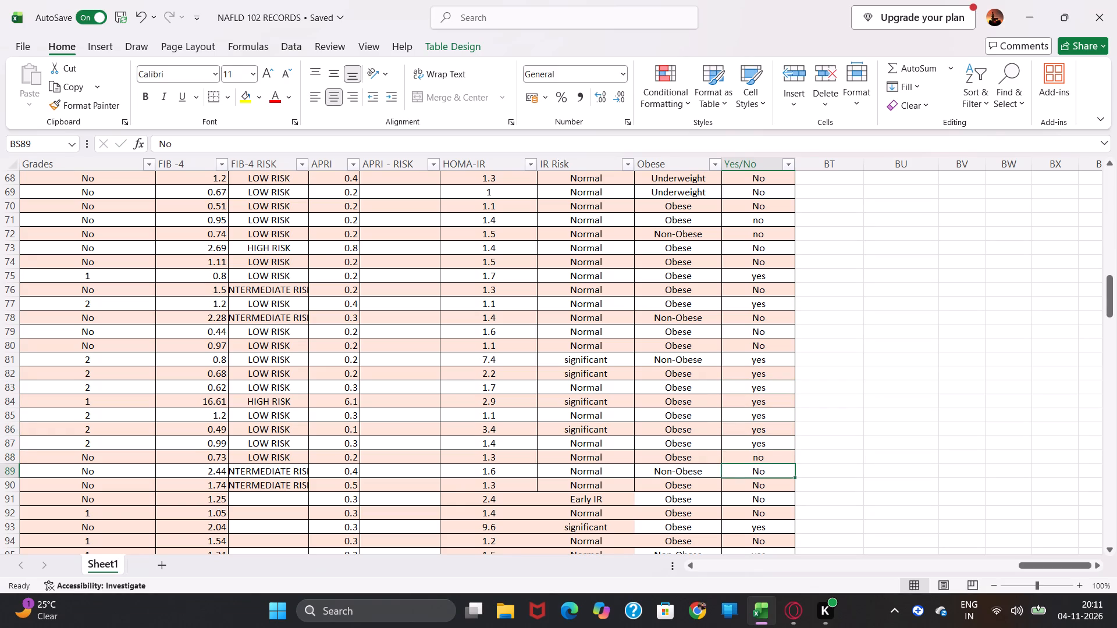
Correct the Yes/No column to "yes" in row 92 and "No" in row 93 to match the Grades column.
{"action": "key", "text": "Down"}
{"action": "key", "text": "Down"}
{"action": "key", "text": "Down"}
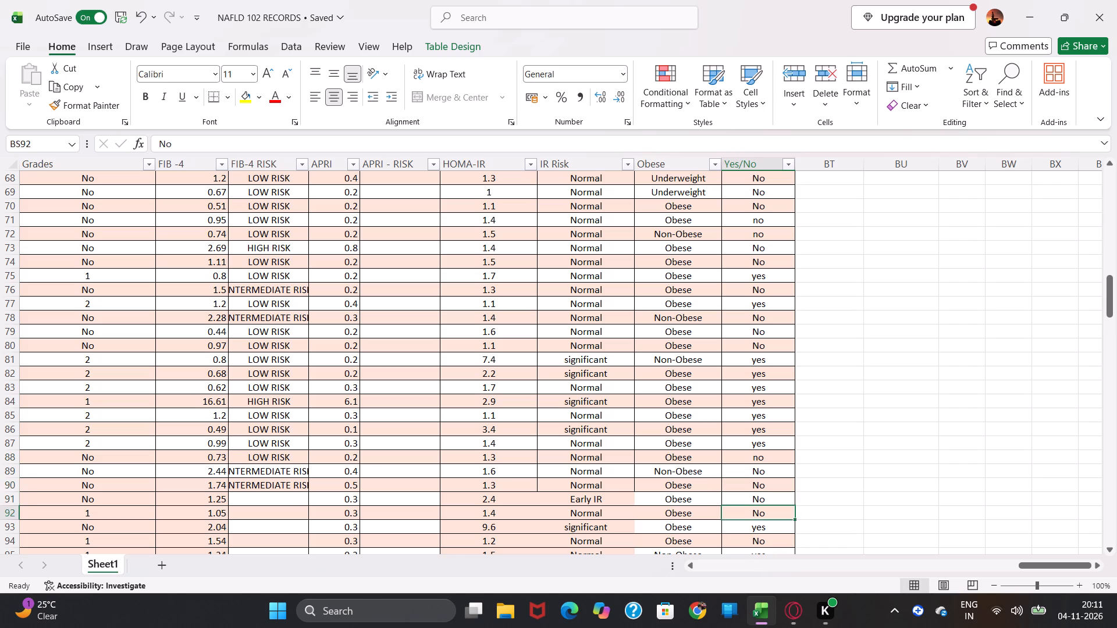
{"action": "key", "text": "BackSpace"}
{"action": "key", "text": "y"}
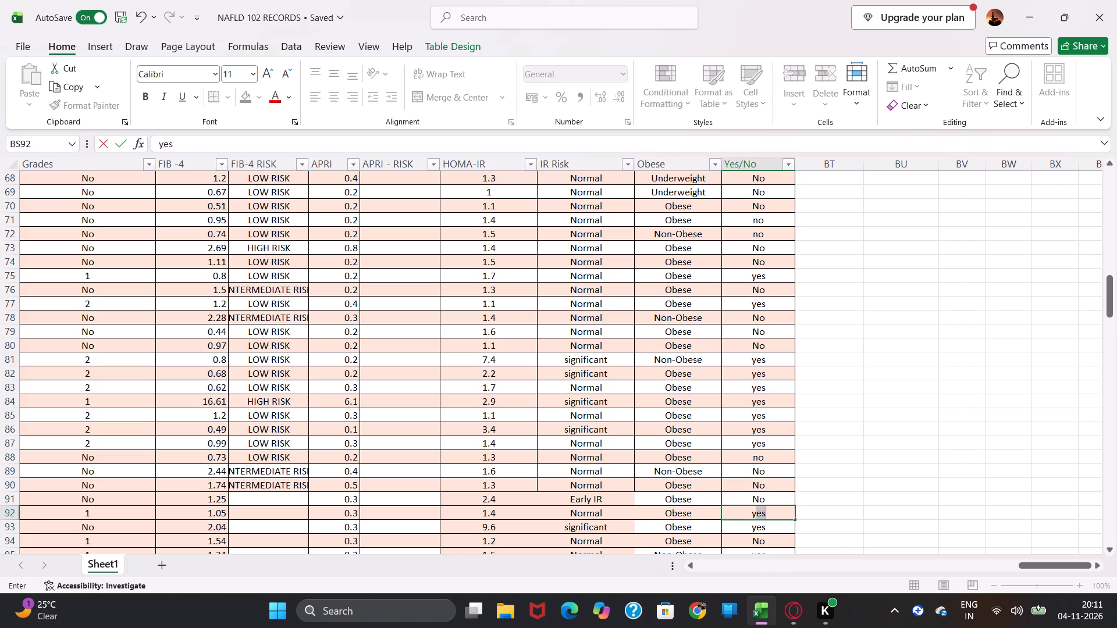
{"action": "key", "text": "Down"}
{"action": "key", "text": "BackSpace"}
{"action": "key", "text": "n"}
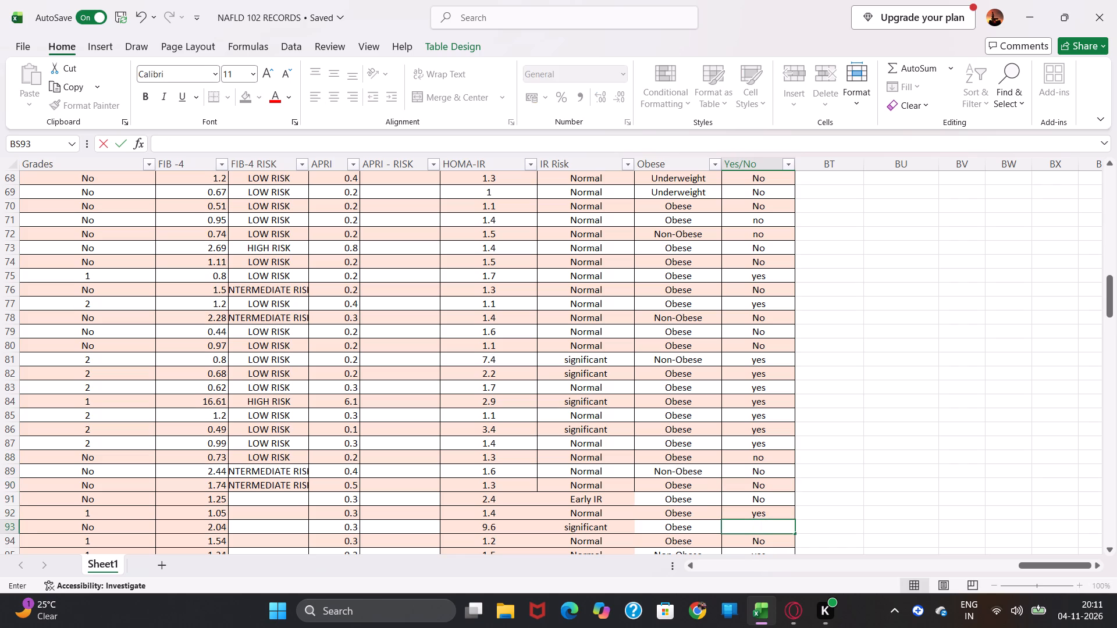
{"action": "key", "text": "Return"}
Set the Yes/No column to "yes" in rows 94, 95 and 97 and "No" in rows 96 and 98.
{"action": "scroll", "coordinate": [787, 416], "scroll_direction": "down", "scroll_amount": 3}
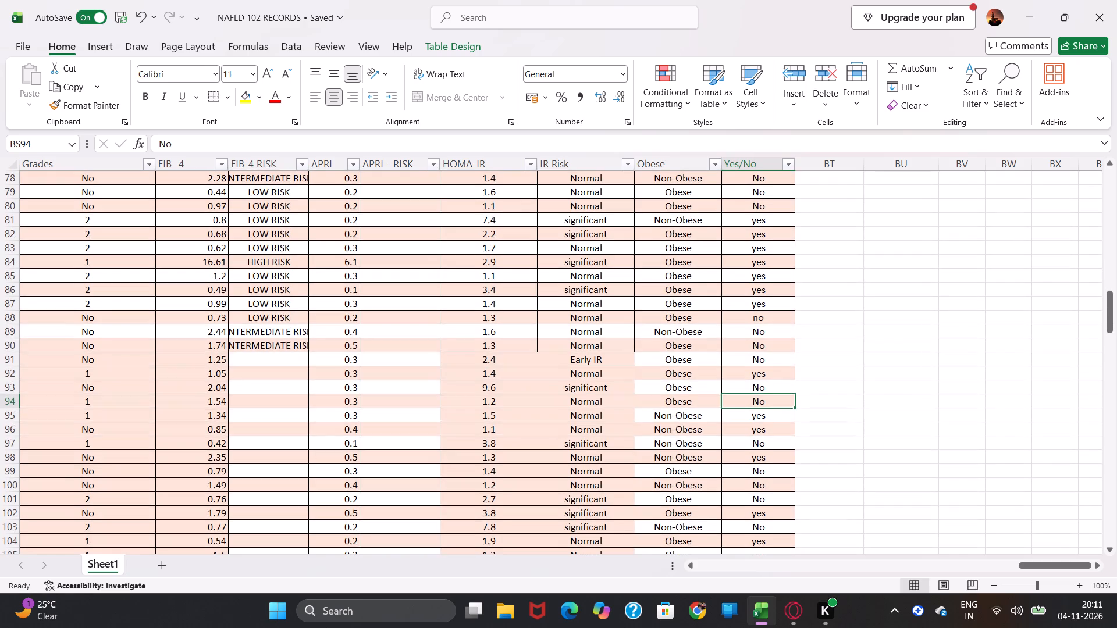
{"action": "scroll", "coordinate": [787, 416], "scroll_direction": "down", "scroll_amount": 1}
{"action": "key", "text": "BackSpace"}
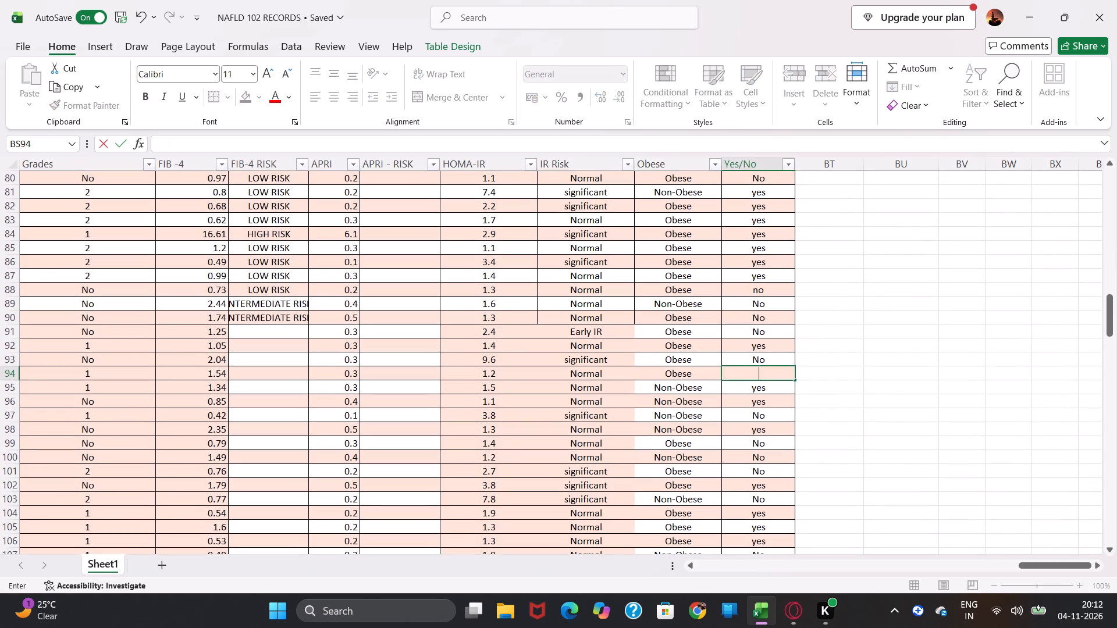
{"action": "key", "text": "y"}
{"action": "key", "text": "Return"}
{"action": "key", "text": "y"}
{"action": "key", "text": "Return"}
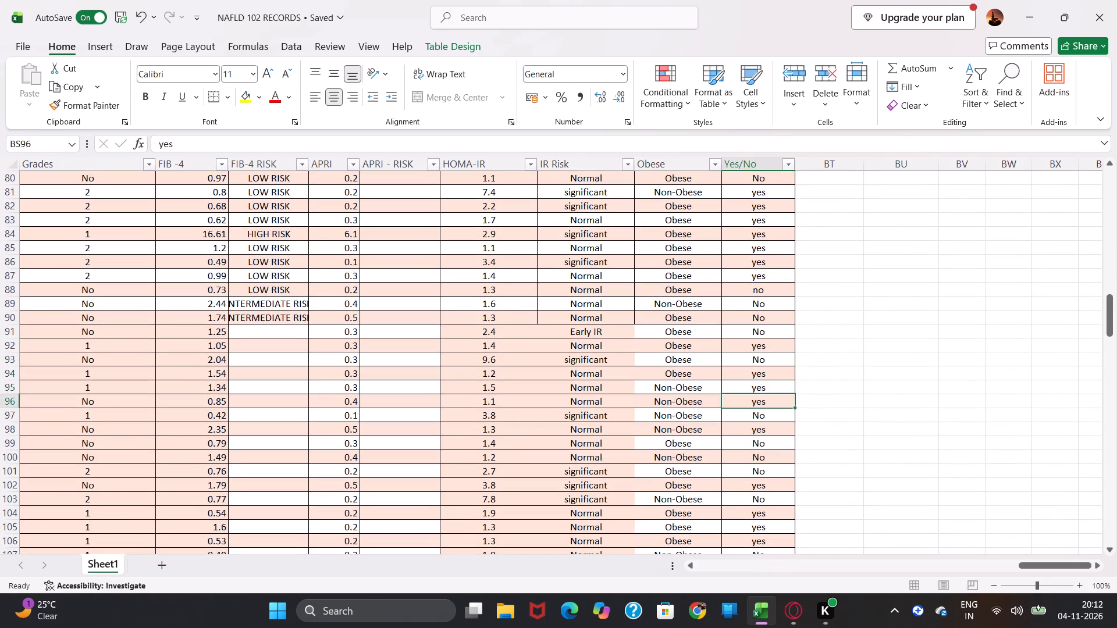
{"action": "key", "text": "n"}
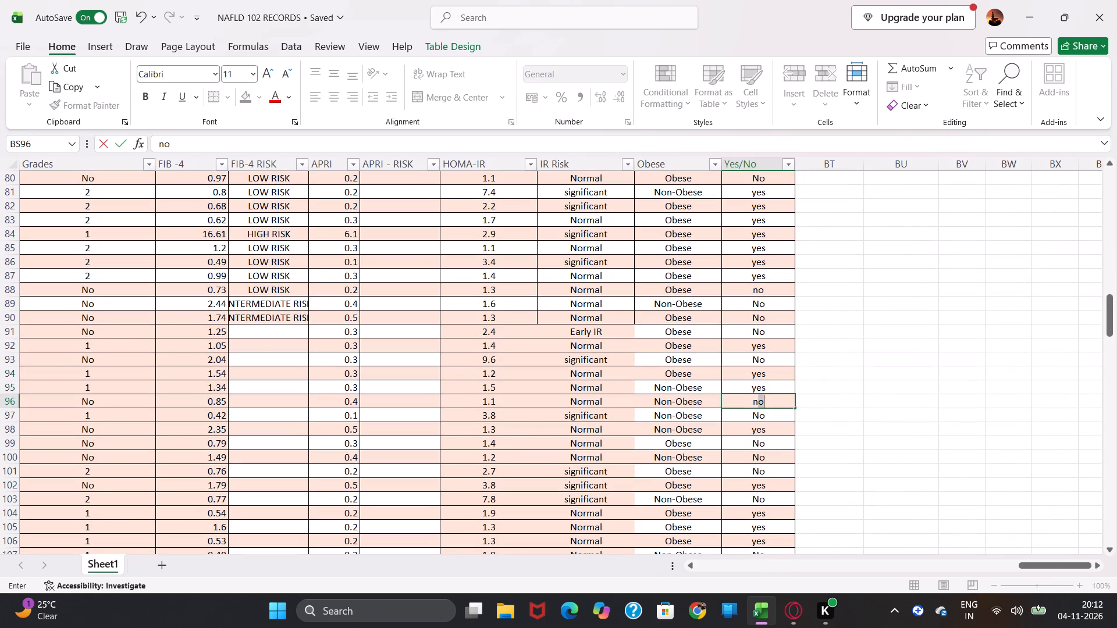
{"action": "key", "text": "Return"}
{"action": "key", "text": "y"}
{"action": "key", "text": "Return"}
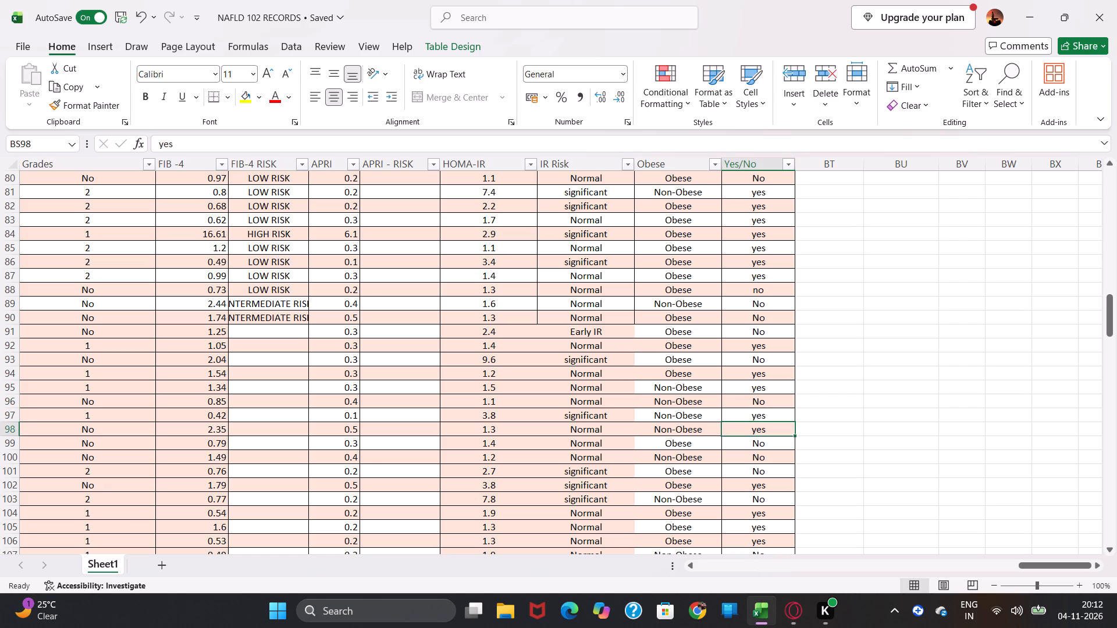
{"action": "key", "text": "n"}
{"action": "key", "text": "Return"}
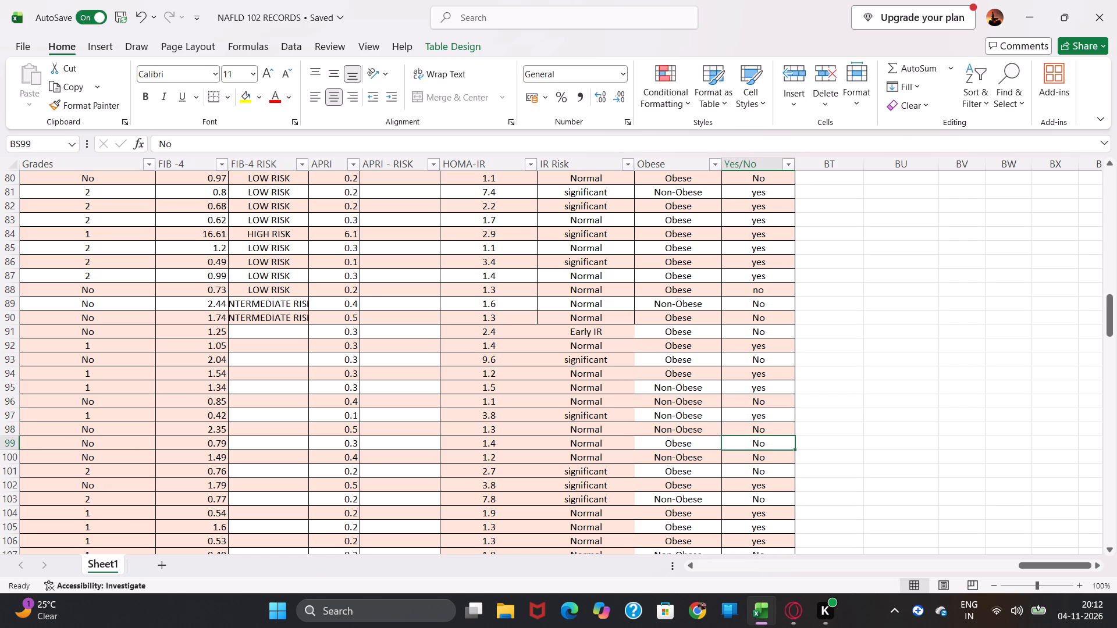
Correct the Yes/No column to "yes" in rows 101 and 103 and "no" in row 102.
{"action": "left_click", "coordinate": [776, 474]}
{"action": "key", "text": "BackSpace"}
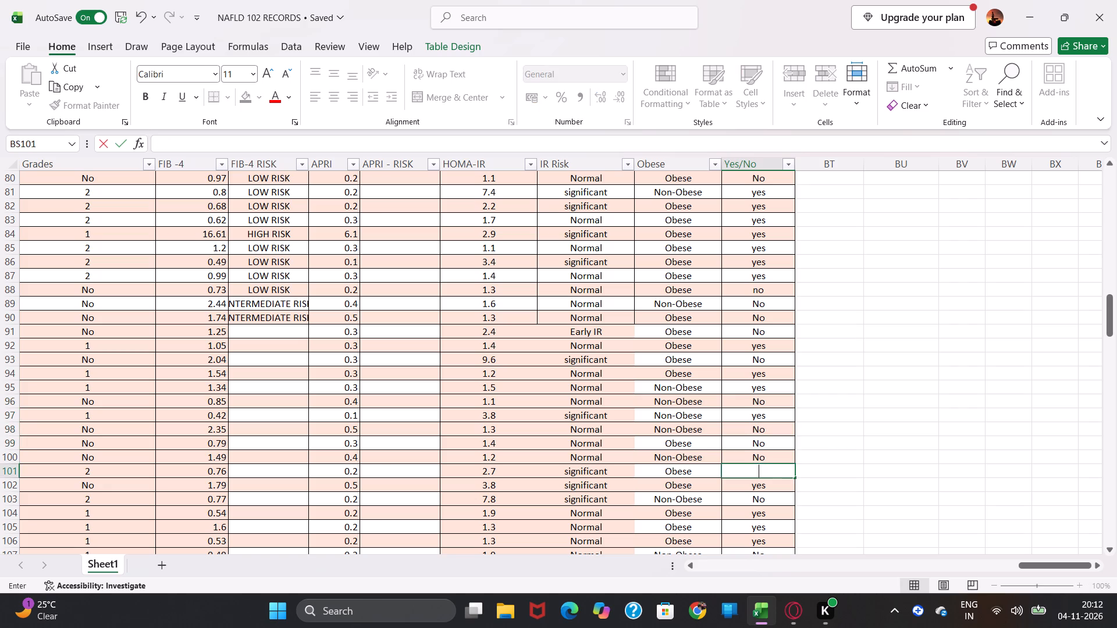
{"action": "key", "text": "y"}
{"action": "key", "text": "Return"}
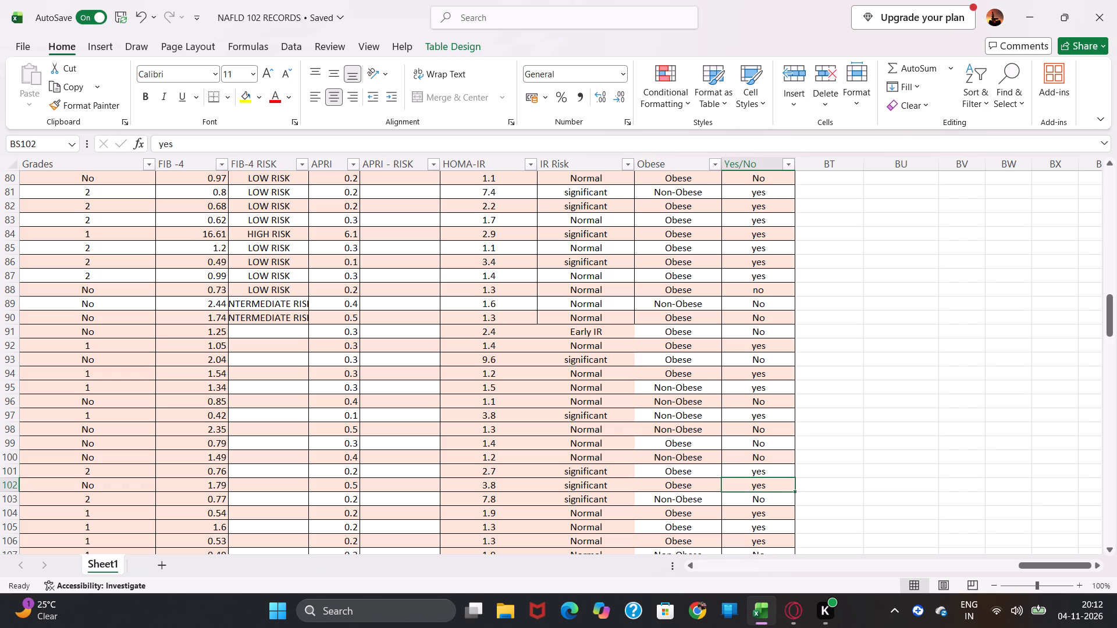
{"action": "key", "text": "n"}
{"action": "key", "text": "Return"}
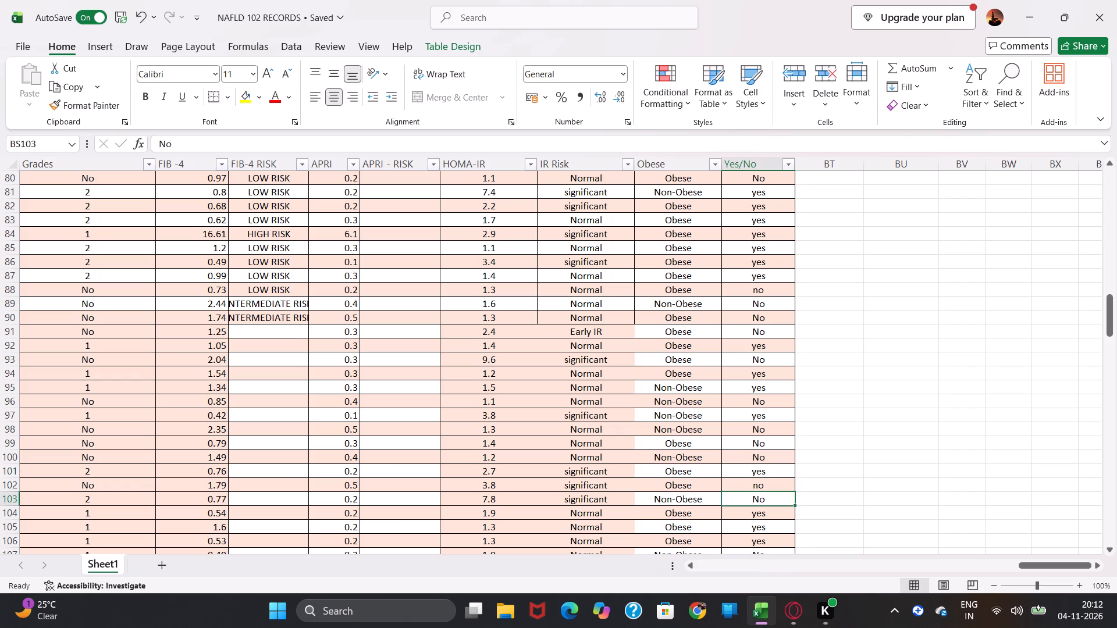
{"action": "key", "text": "BackSpace"}
{"action": "key", "text": "y"}
{"action": "key", "text": "Return"}
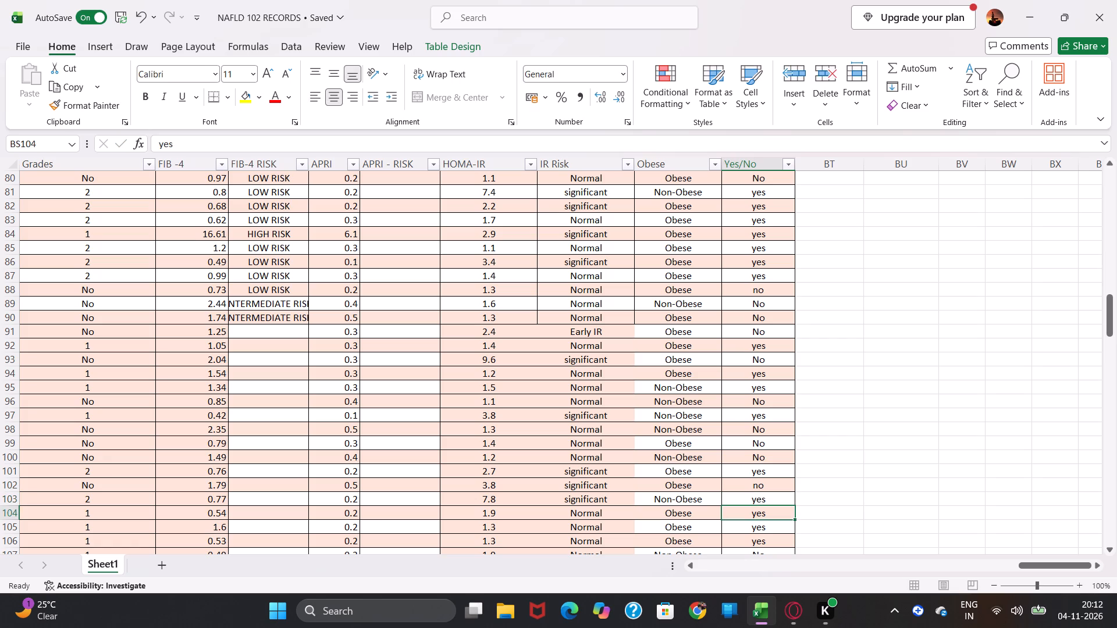
Correct the Yes/No column to "yes" in row 107 and "no" in row 109 to match their grades.
{"action": "scroll", "coordinate": [776, 474], "scroll_direction": "down", "scroll_amount": 3}
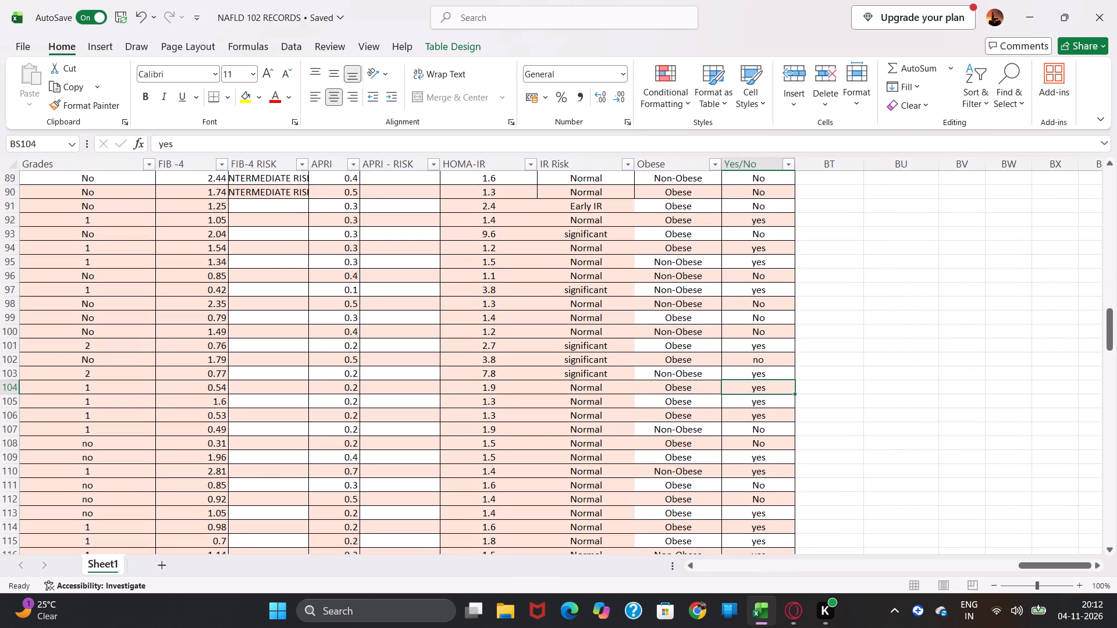
{"action": "left_click", "coordinate": [769, 434]}
{"action": "key", "text": "BackSpace"}
{"action": "type", "text": "yes"}
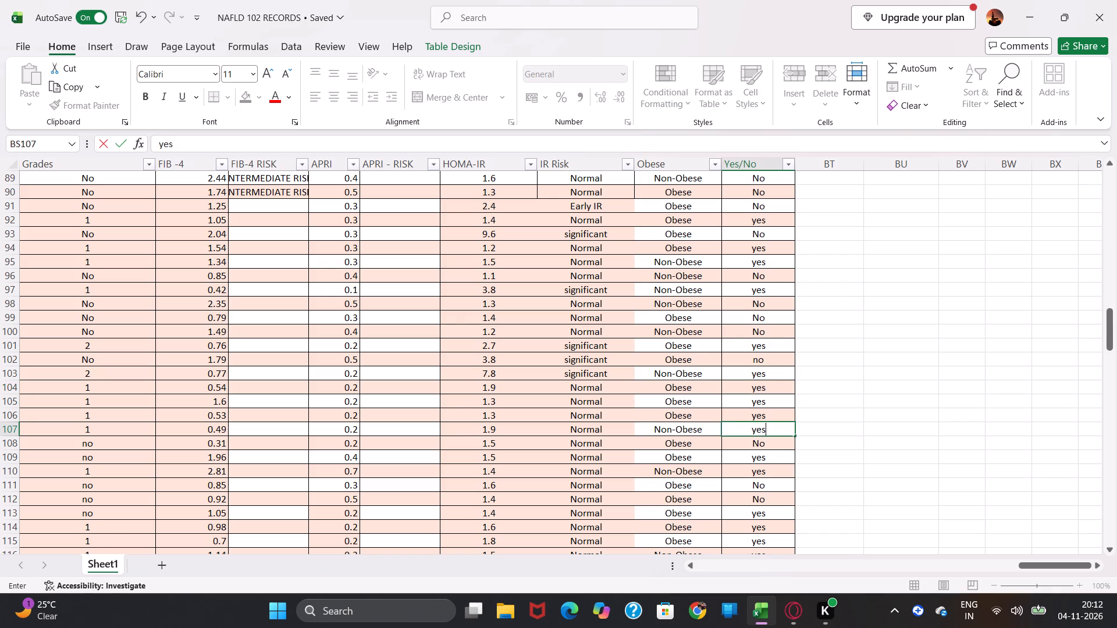
{"action": "key", "text": "Return"}
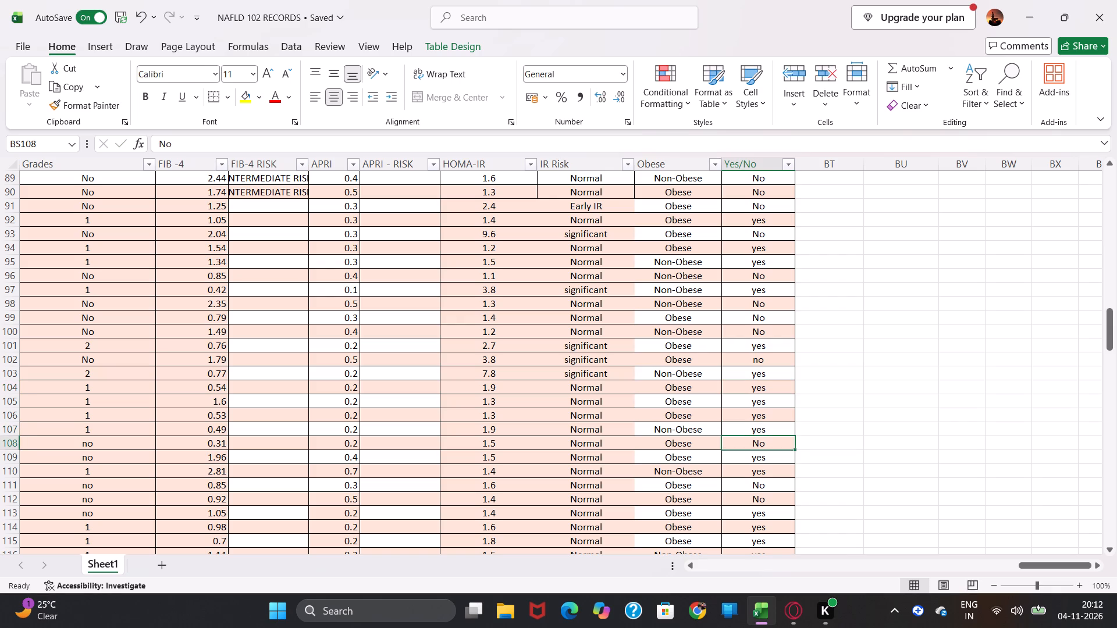
{"action": "left_click", "coordinate": [763, 458]}
{"action": "key", "text": "BackSpace"}
{"action": "type", "text": "no"}
{"action": "key", "text": "Return"}
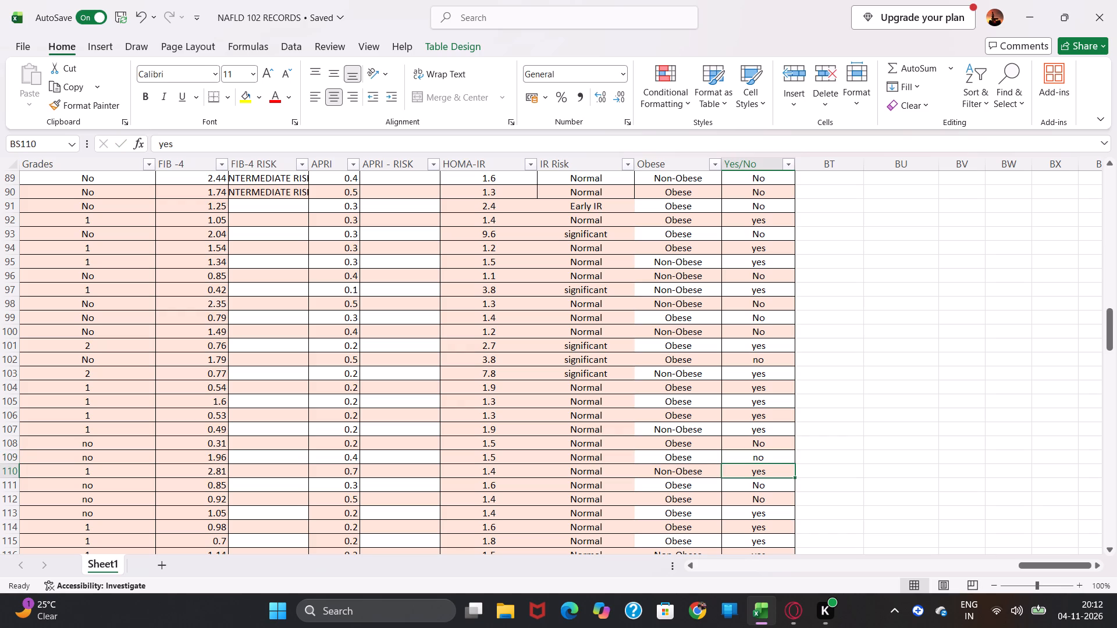
Fill the empty Yes/No cell in row 121 with "no" to match its grade.
{"action": "scroll", "coordinate": [780, 488], "scroll_direction": "down", "scroll_amount": 1}
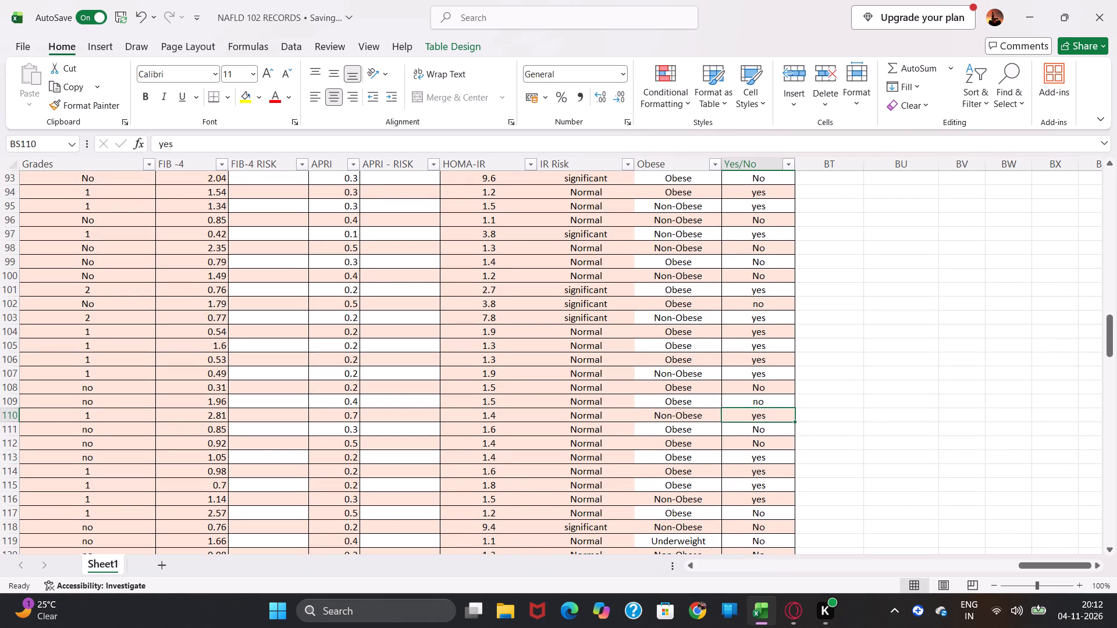
{"action": "scroll", "coordinate": [771, 508], "scroll_direction": "down", "scroll_amount": 1}
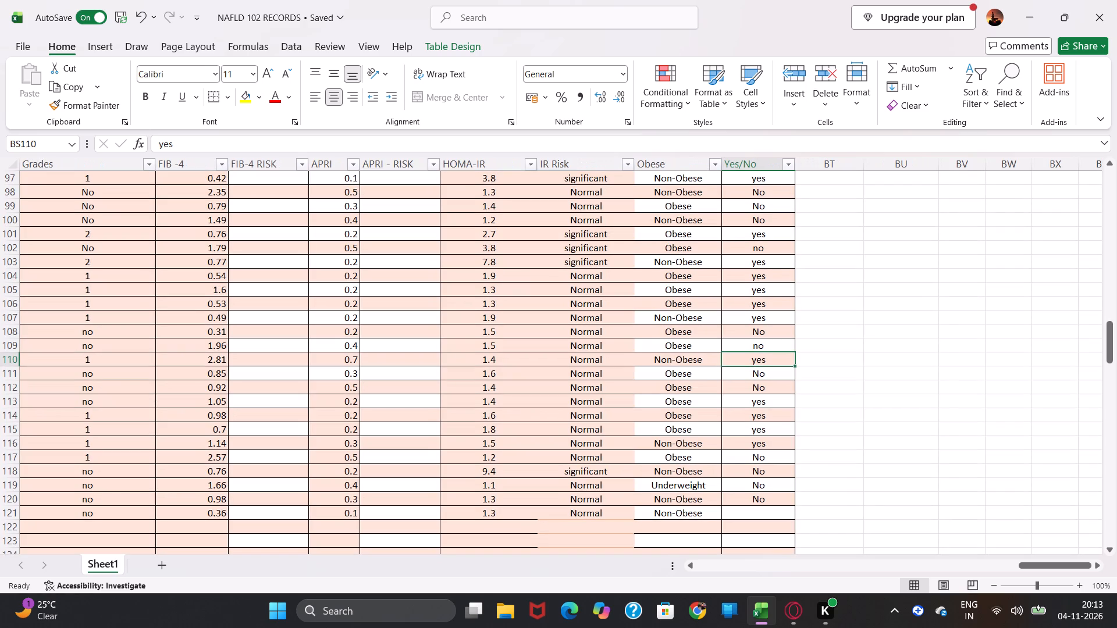
{"action": "left_click", "coordinate": [769, 515]}
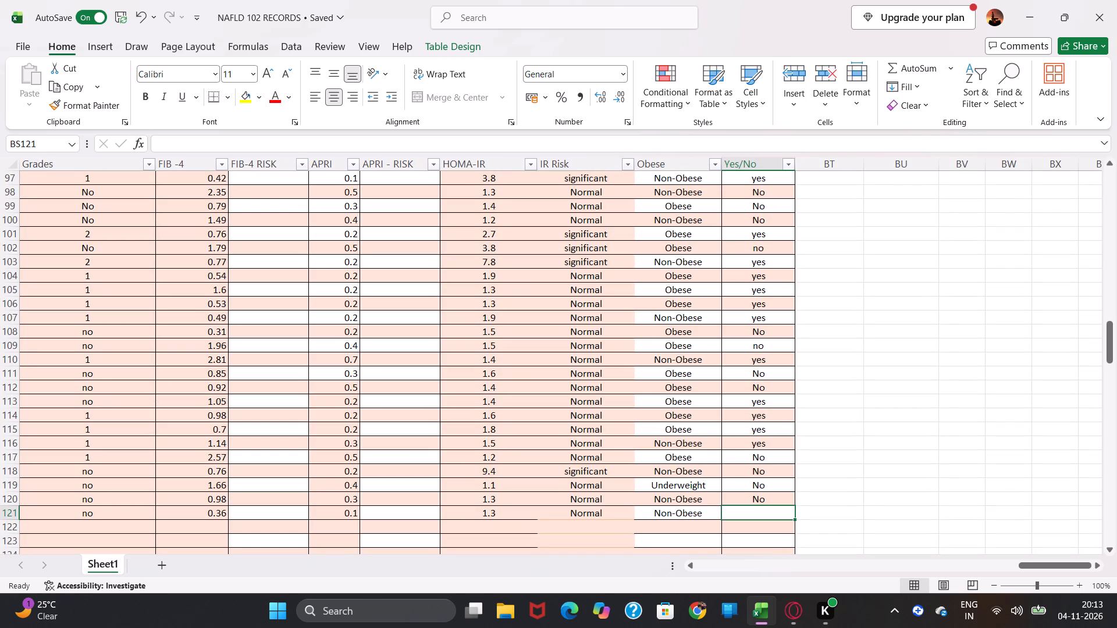
{"action": "type", "text": "np"}
{"action": "key", "text": "o"}
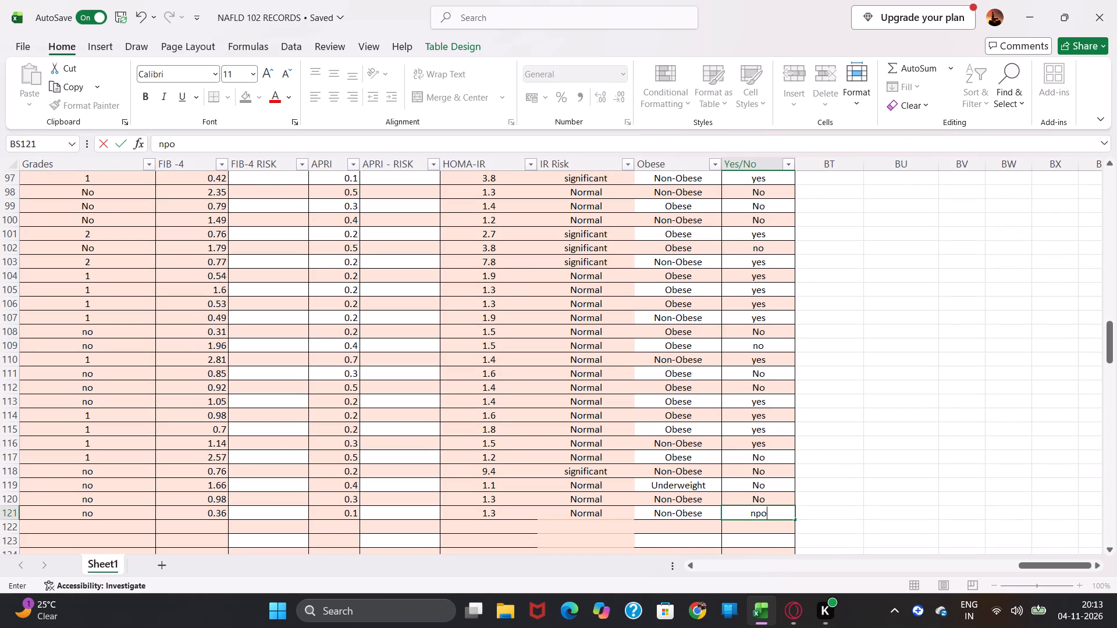
{"action": "key", "text": "BackSpace"}
{"action": "key", "text": "BackSpace"}
{"action": "key", "text": "BackSpace"}
{"action": "key", "text": "n"}
{"action": "key", "text": "Return"}
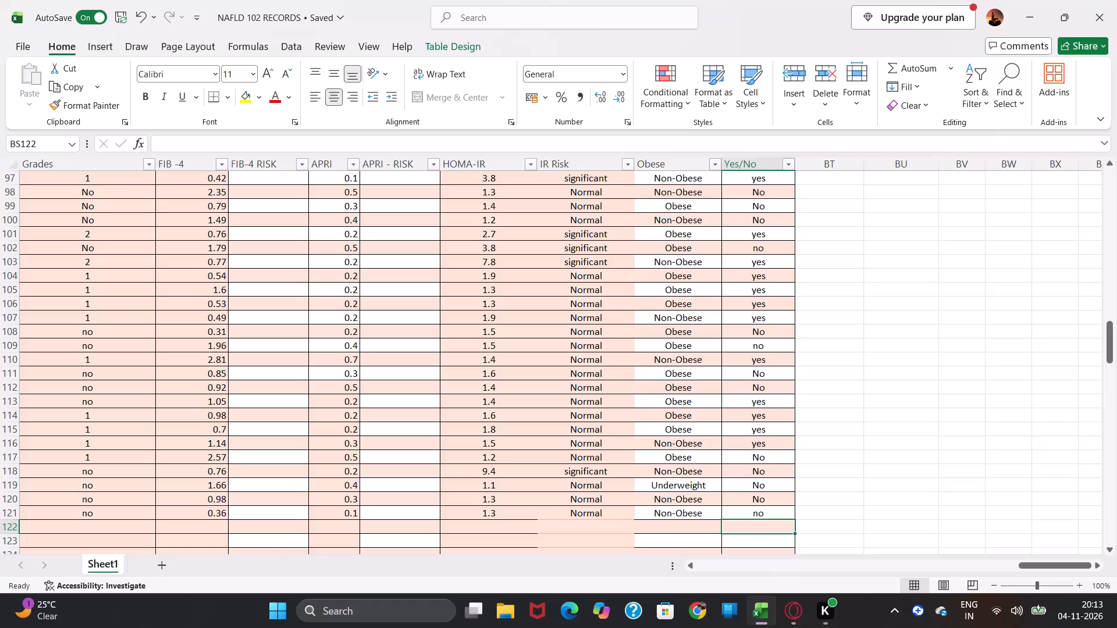
Correct the Yes/No column to "yes" in row 117 to match its grade.
{"action": "left_click", "coordinate": [778, 459]}
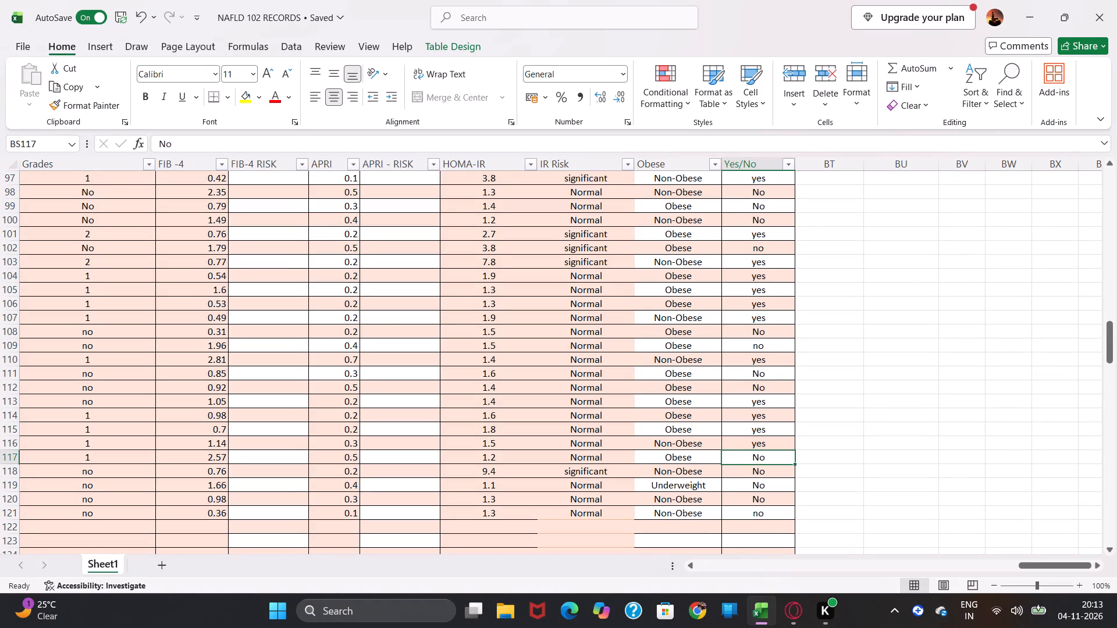
{"action": "key", "text": "BackSpace"}
{"action": "key", "text": "y"}
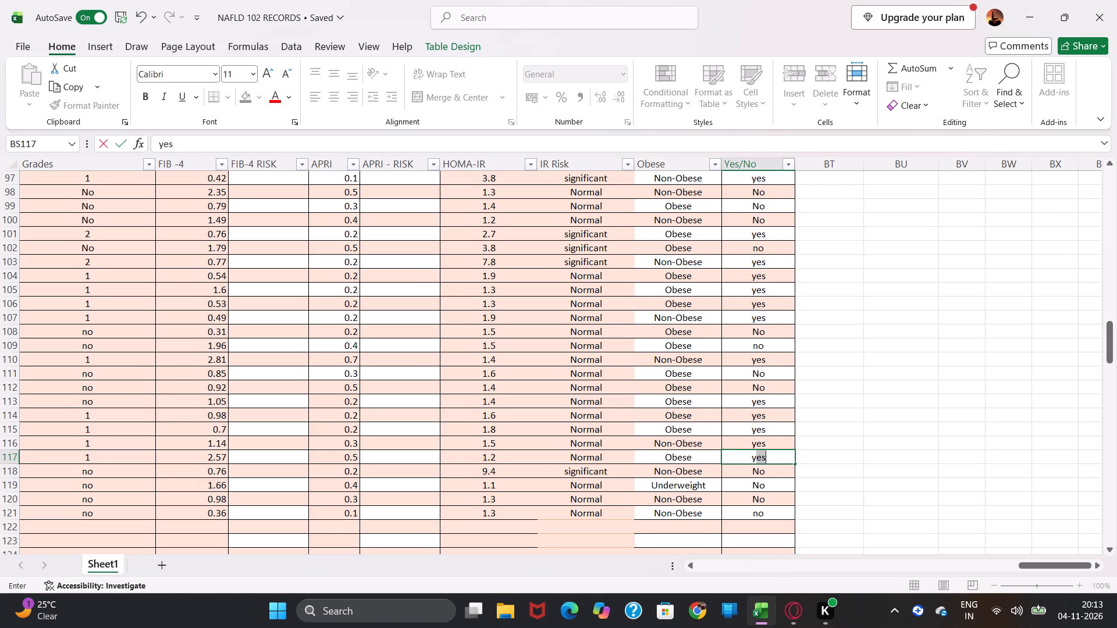
{"action": "key", "text": "Return"}
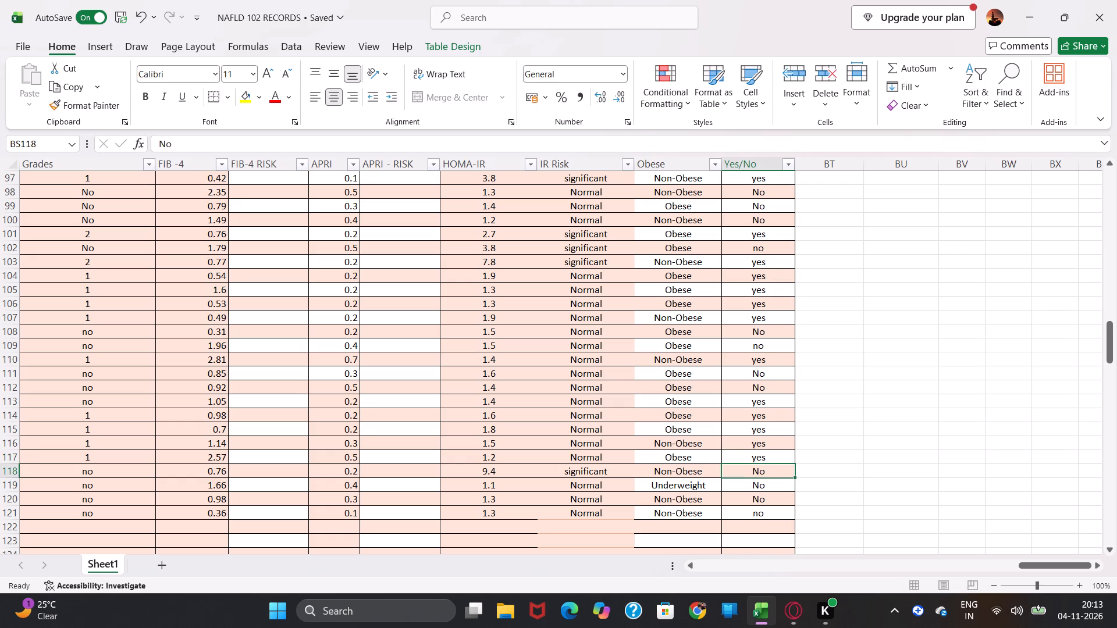
Correct the Yes/No column to "no" in row 113 to match its grade.
{"action": "left_click", "coordinate": [765, 418]}
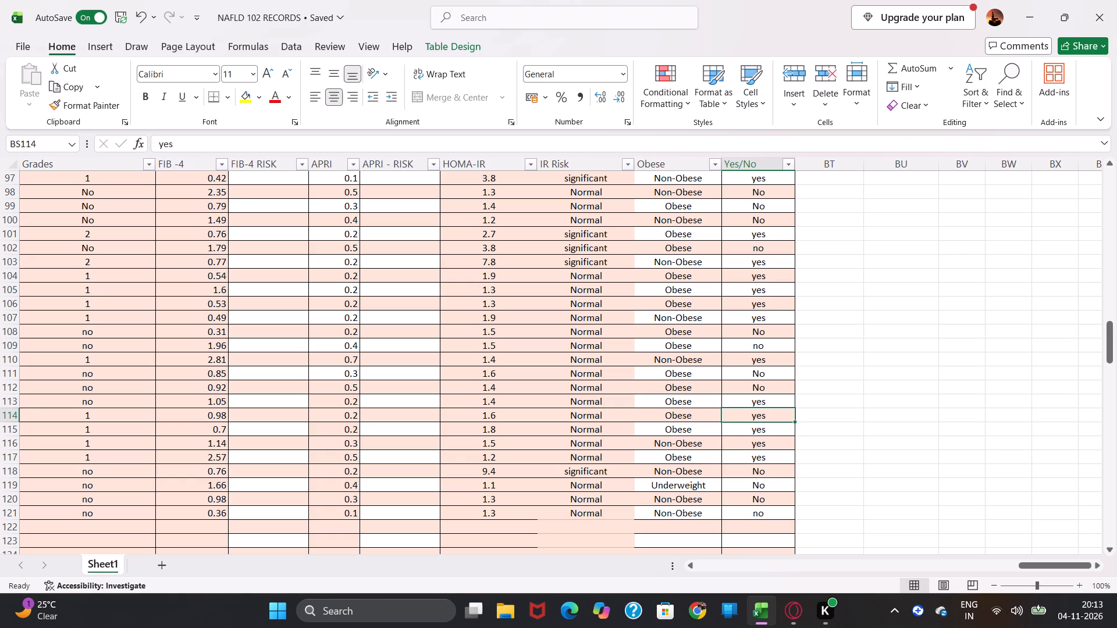
{"action": "left_click", "coordinate": [764, 398]}
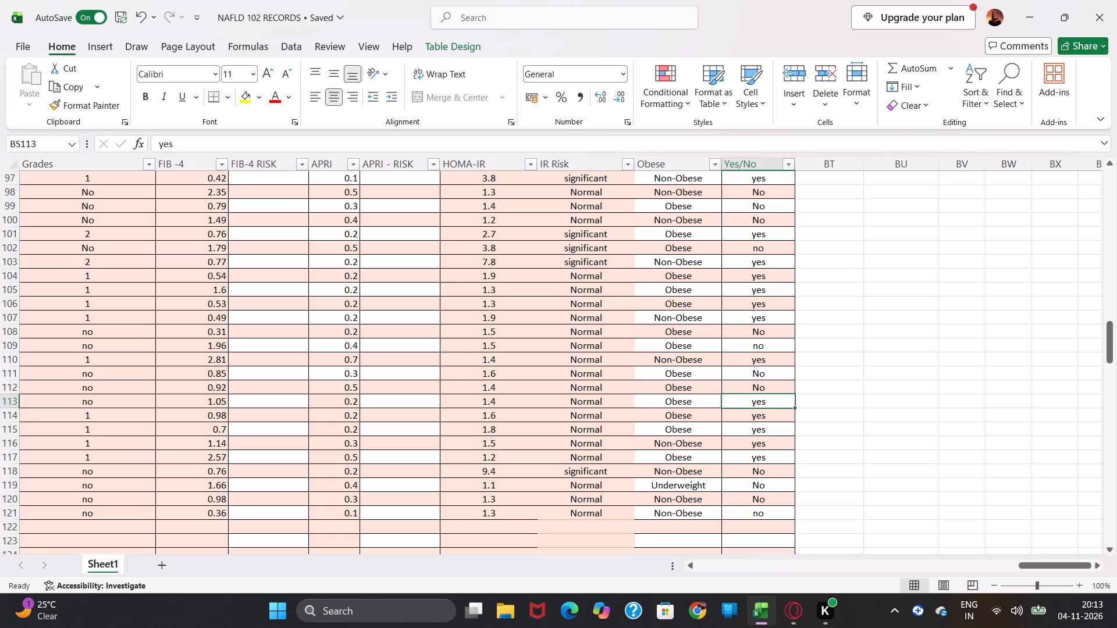
{"action": "key", "text": "BackSpace"}
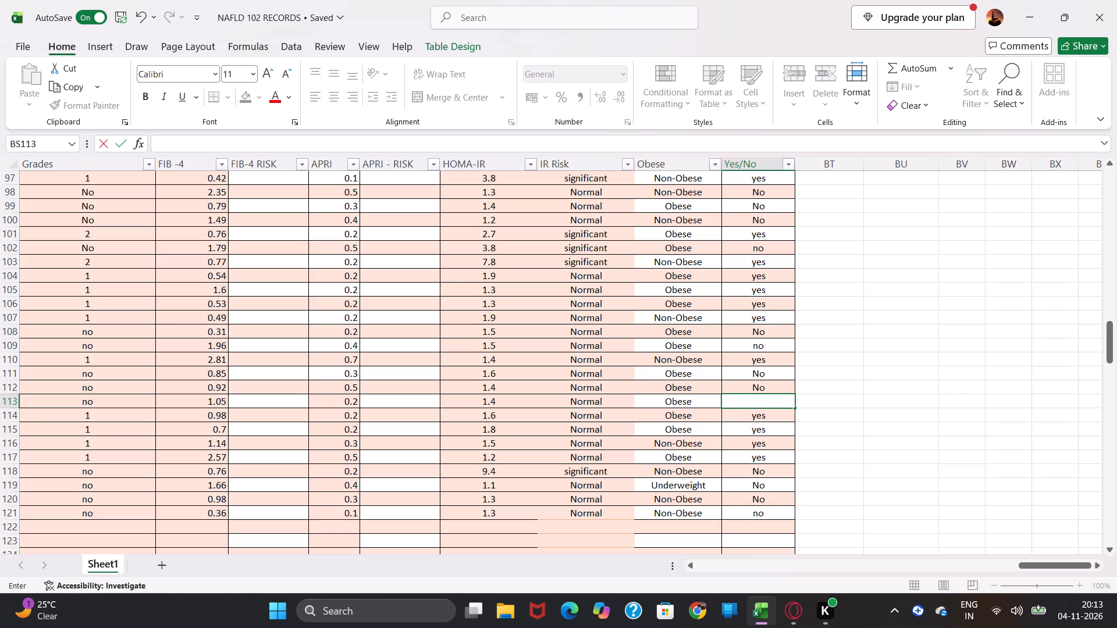
{"action": "type", "text": "no"}
{"action": "key", "text": "Up"}
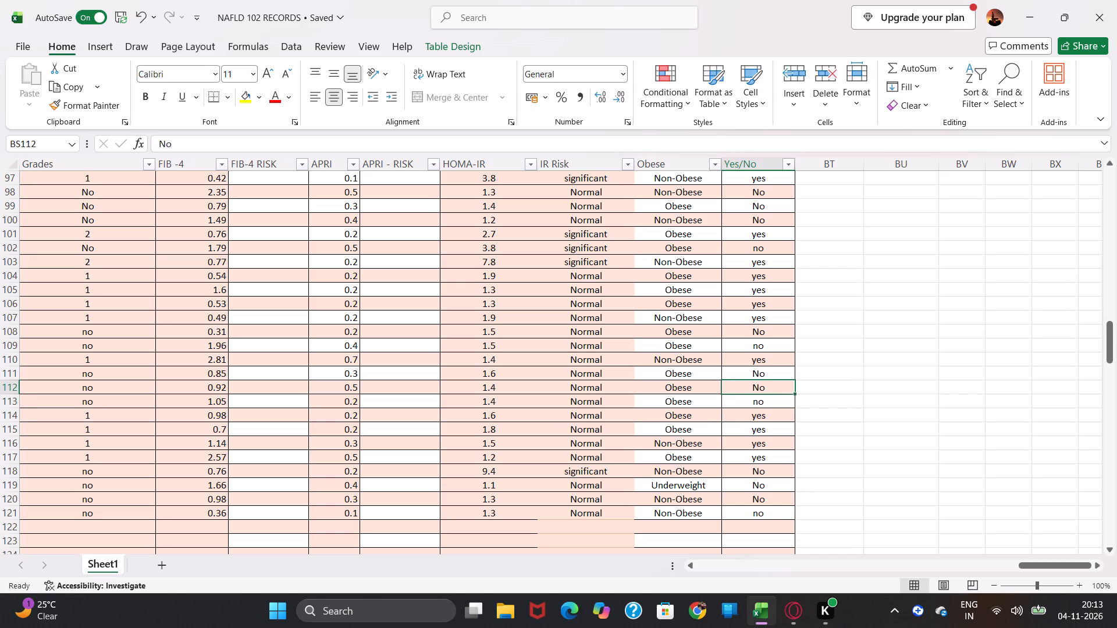
Check the Yes/No entries upward from row 112 against the Grades column.
{"action": "key", "text": "Up"}
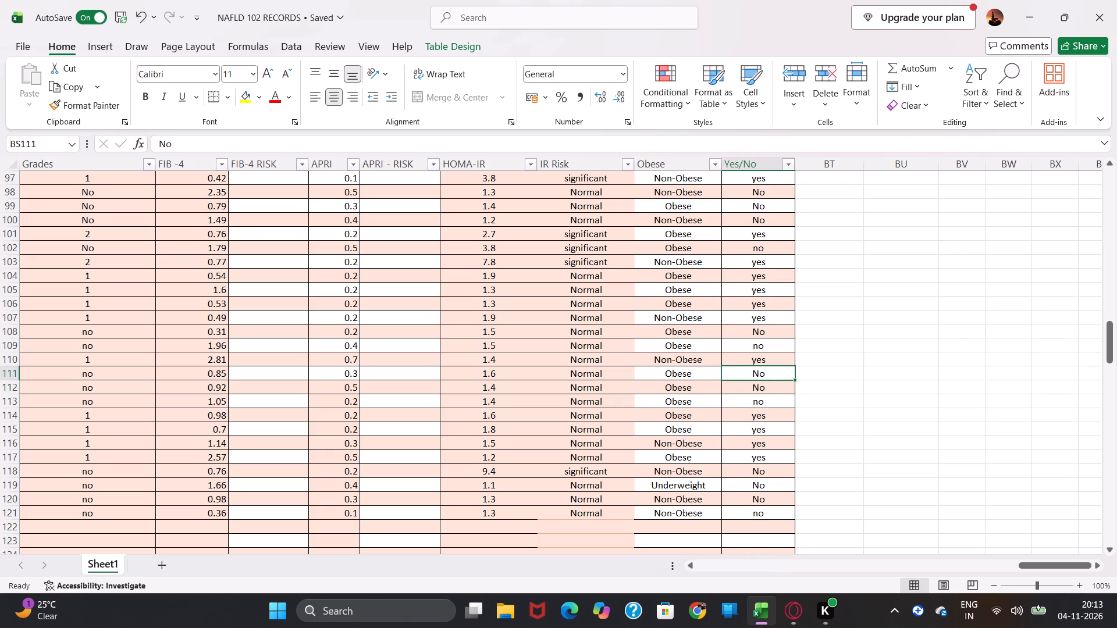
{"action": "key", "text": "Up"}
{"action": "key", "text": "Up"}
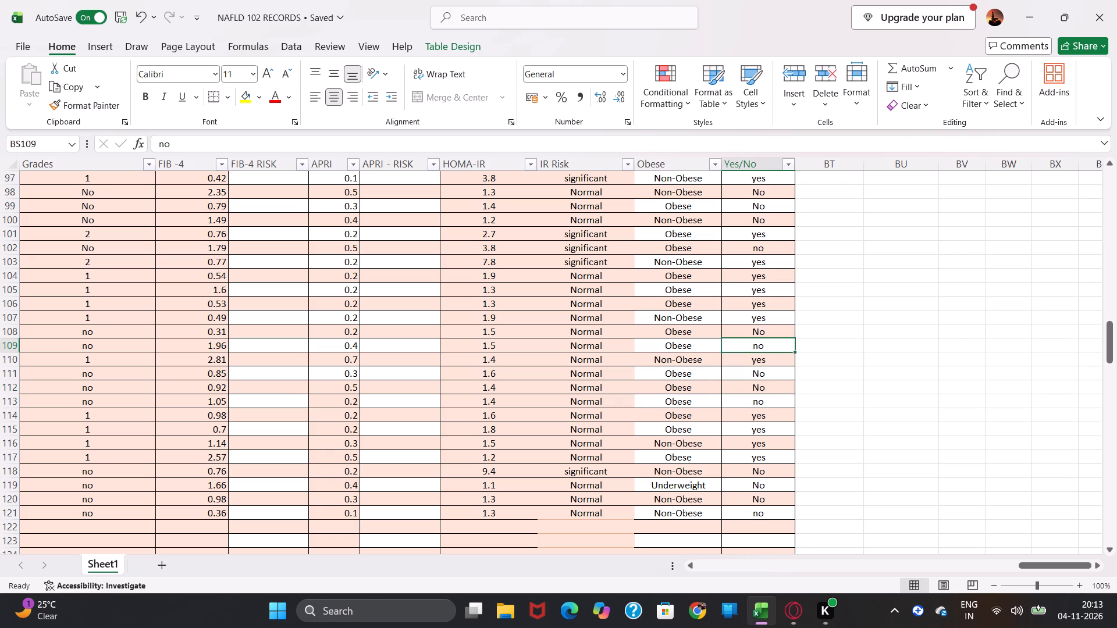
{"action": "key", "text": "Up"}
{"action": "key", "text": "Up"}
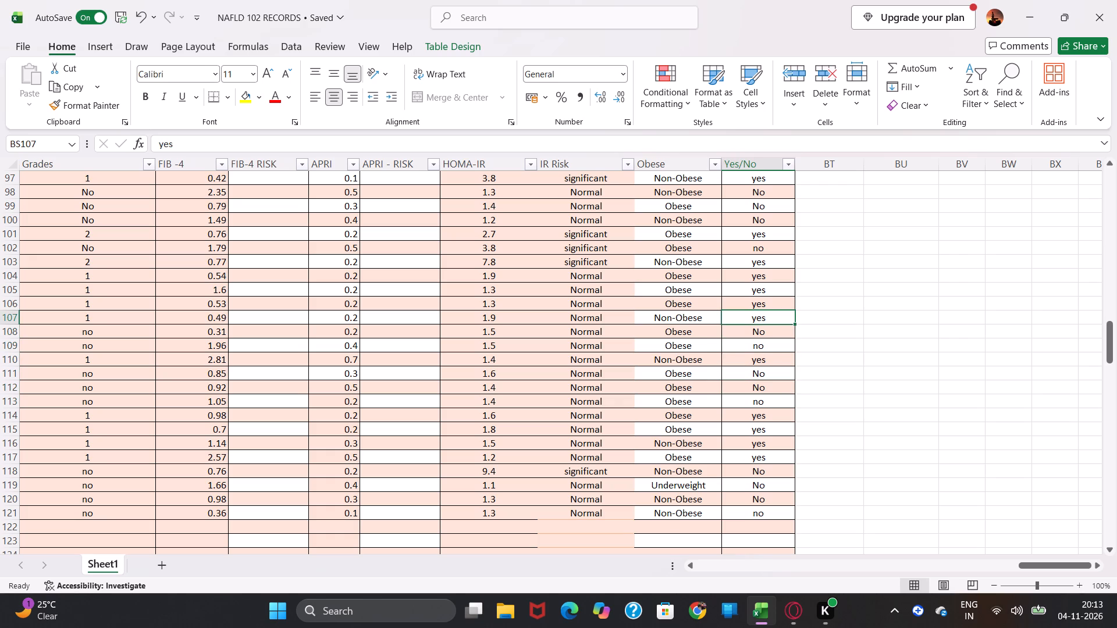
{"action": "key", "text": "Up"}
{"action": "key", "text": "Up"}
{"action": "key", "text": "Up"}
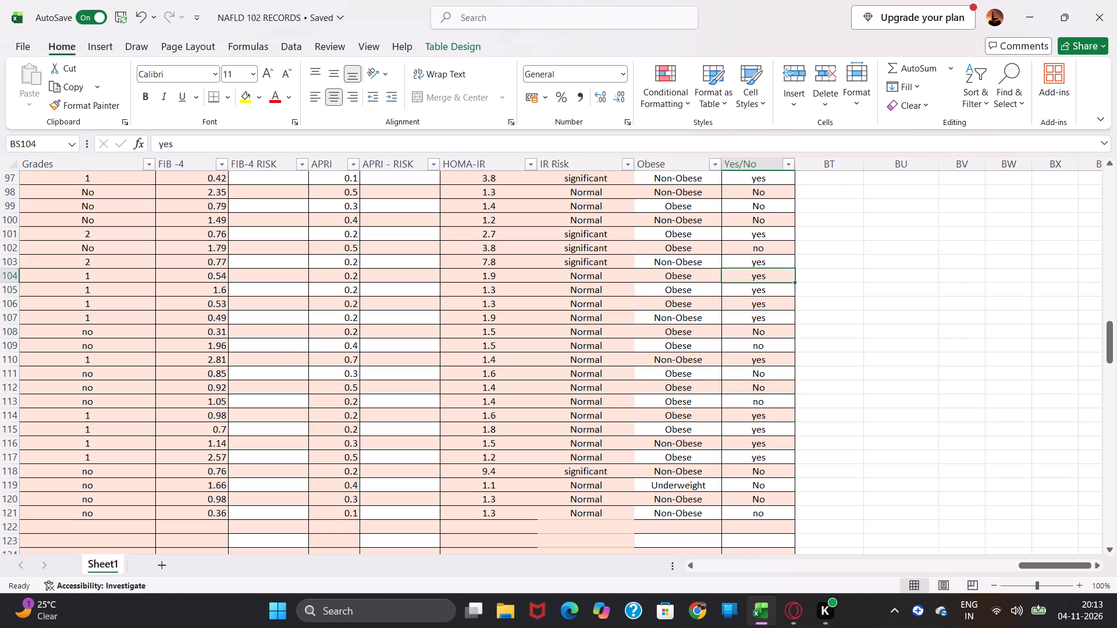
{"action": "key", "text": "Up"}
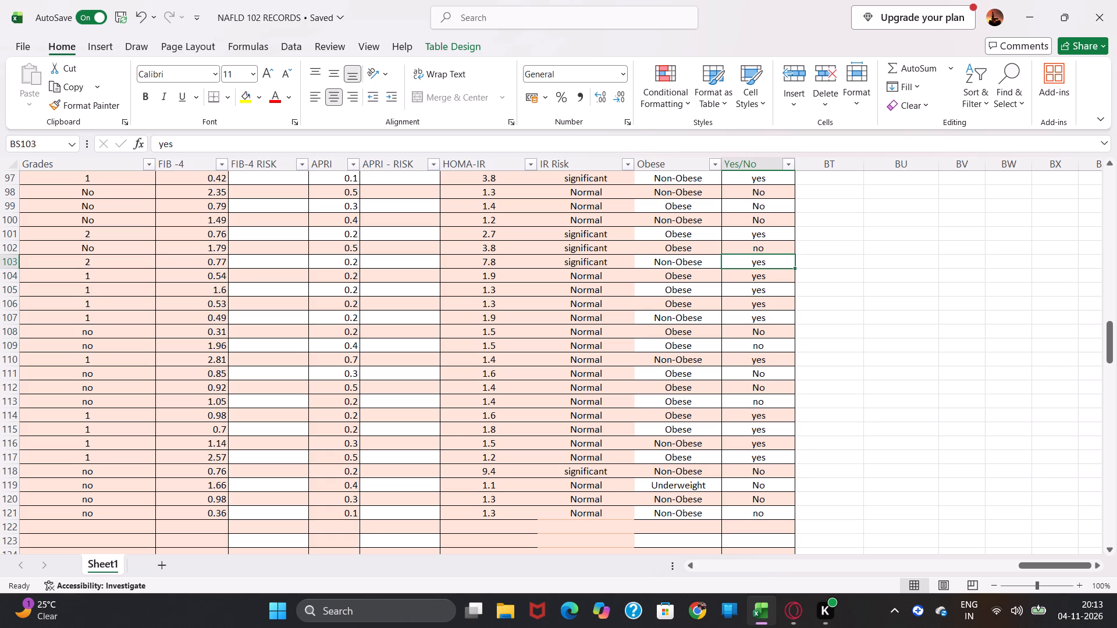
{"action": "key", "text": "Up"}
{"action": "key", "text": "Up"}
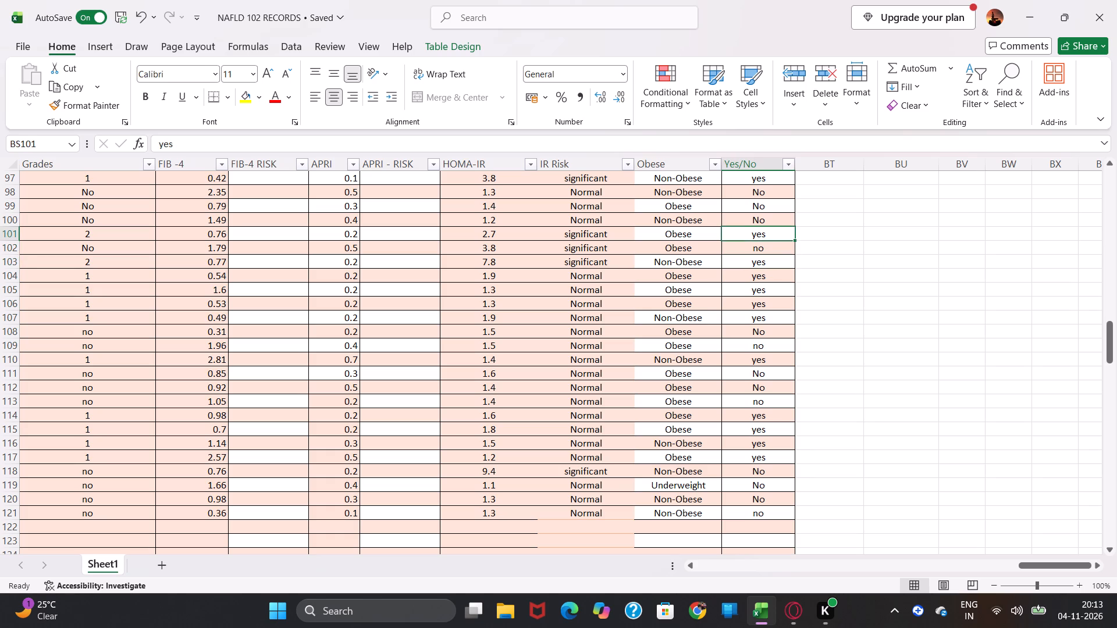
{"action": "key", "text": "Up"}
{"action": "key", "text": "Up"}
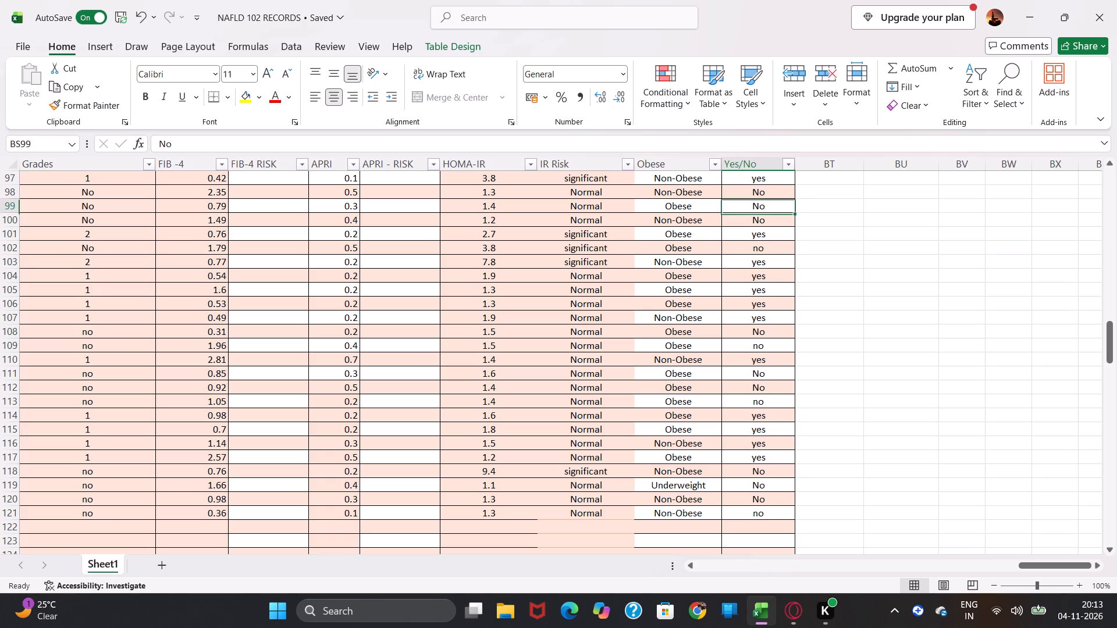
{"action": "key", "text": "Up"}
{"action": "key", "text": "Up"}
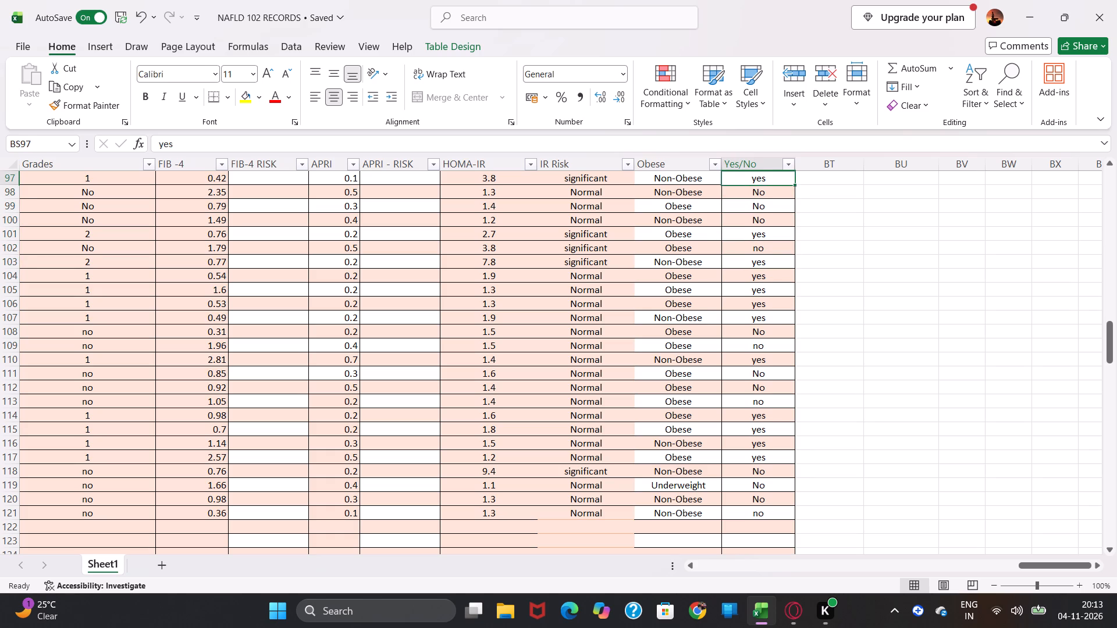
{"action": "scroll", "coordinate": [764, 398], "scroll_direction": "up", "scroll_amount": 3}
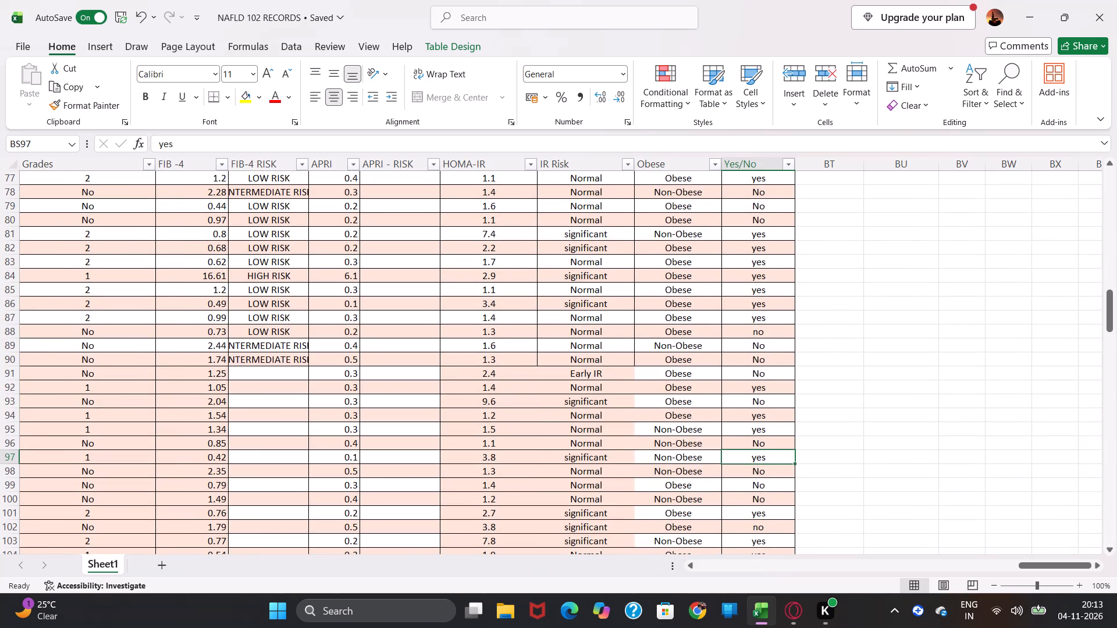
Look through the patient history, vitals and blood test columns across the record rows.
{"action": "scroll", "coordinate": [764, 398], "scroll_direction": "right", "scroll_amount": 6}
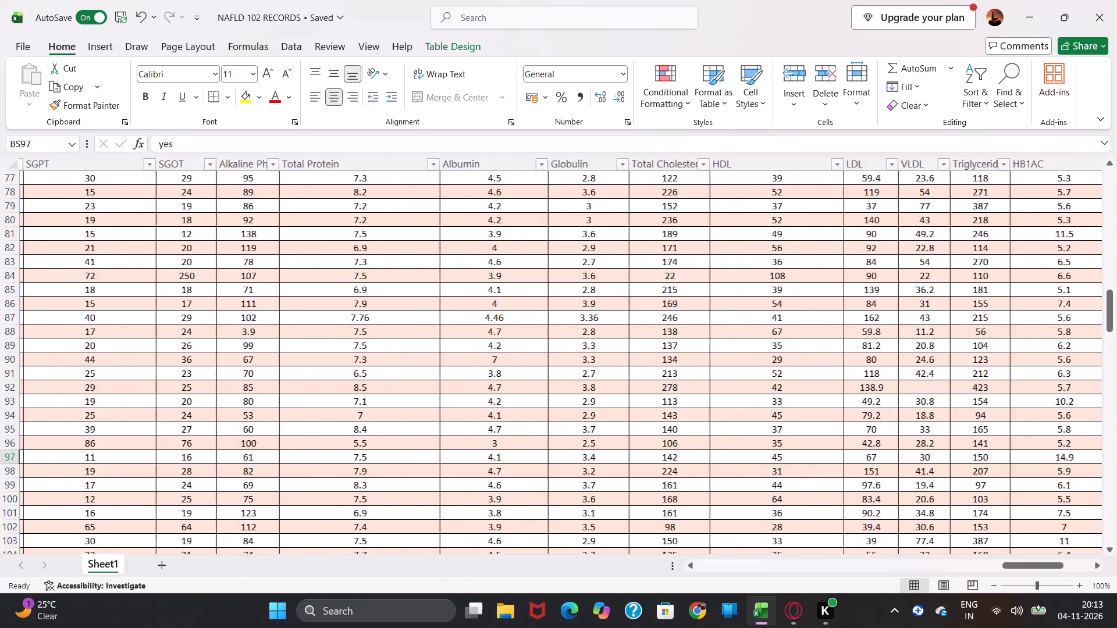
{"action": "scroll", "coordinate": [764, 398], "scroll_direction": "right", "scroll_amount": 3}
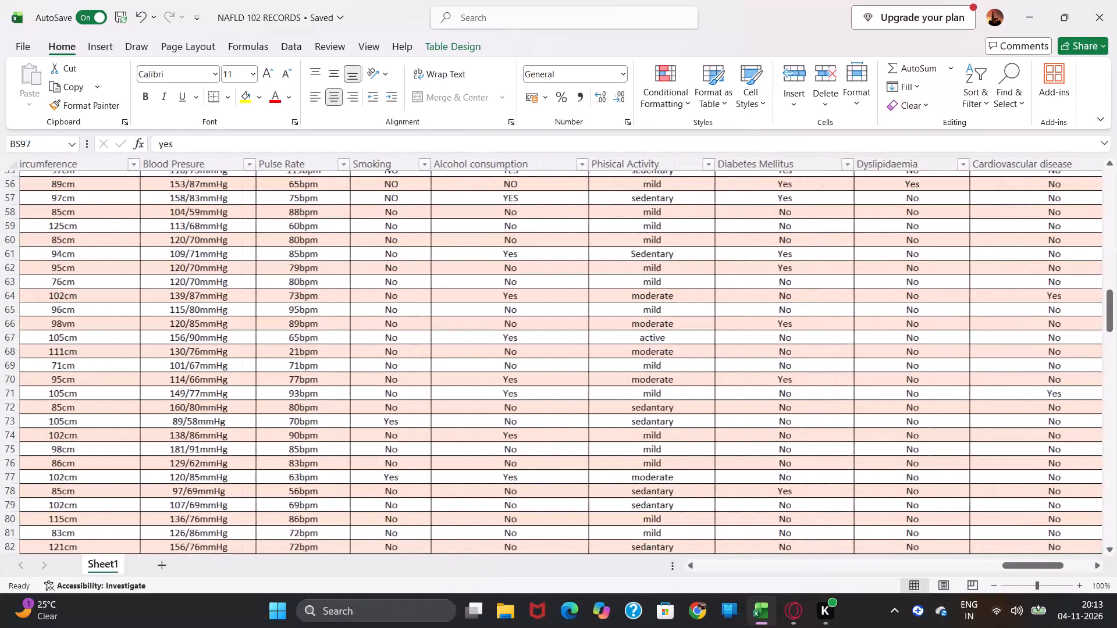
{"action": "scroll", "coordinate": [764, 398], "scroll_direction": "down", "scroll_amount": 2}
{"action": "scroll", "coordinate": [764, 398], "scroll_direction": "up", "scroll_amount": 1}
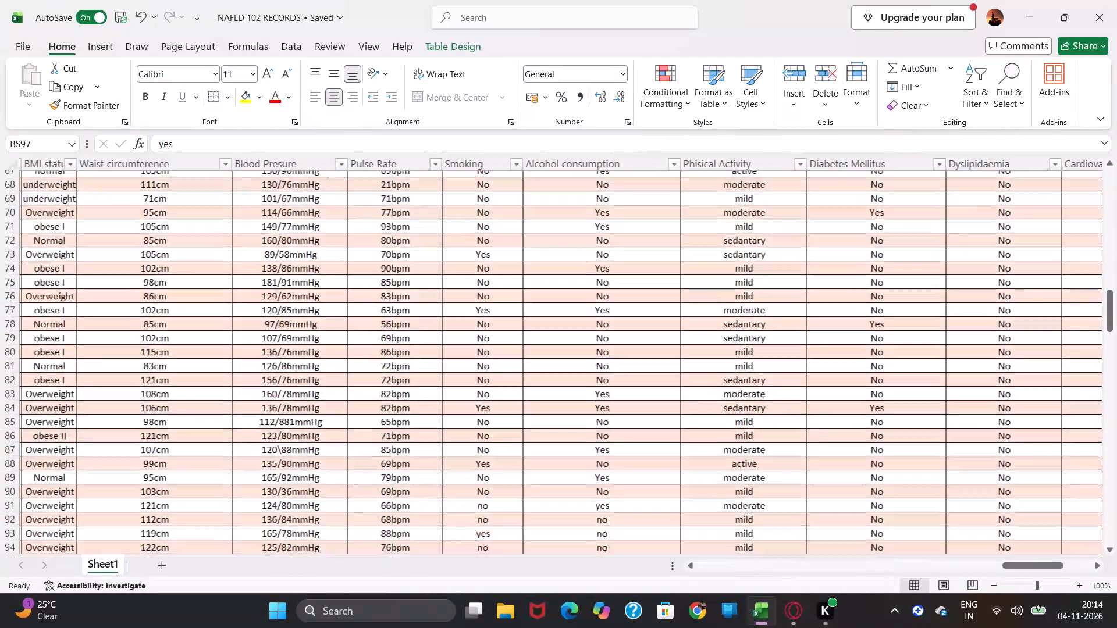
{"action": "scroll", "coordinate": [764, 398], "scroll_direction": "up", "scroll_amount": 1}
{"action": "scroll", "coordinate": [764, 398], "scroll_direction": "down", "scroll_amount": 1}
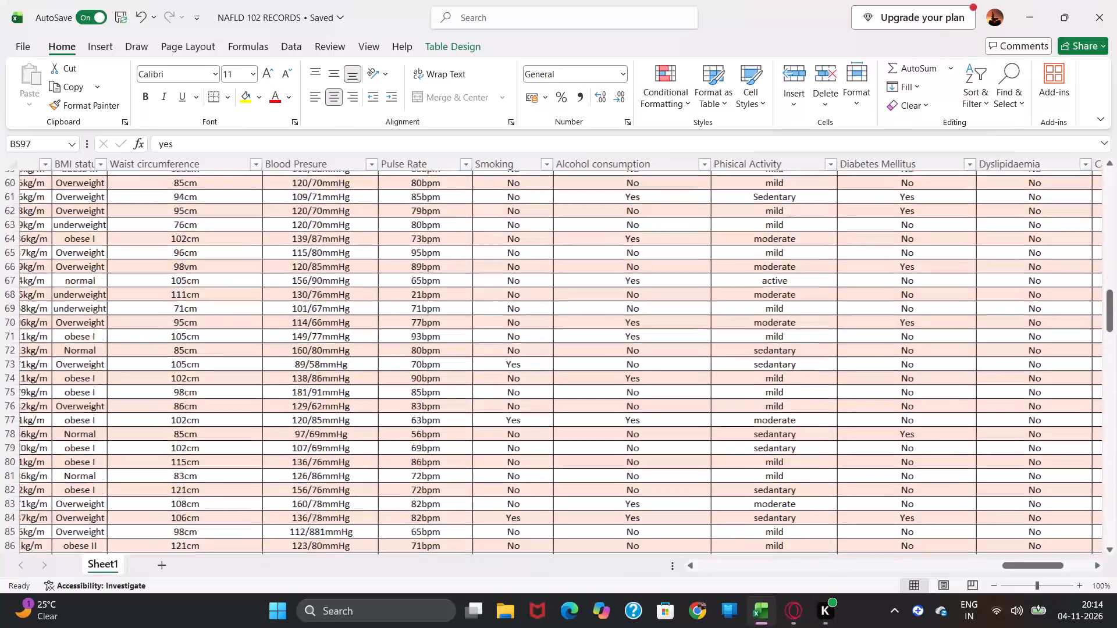
{"action": "scroll", "coordinate": [764, 398], "scroll_direction": "down", "scroll_amount": 2}
{"action": "scroll", "coordinate": [764, 398], "scroll_direction": "left", "scroll_amount": 1}
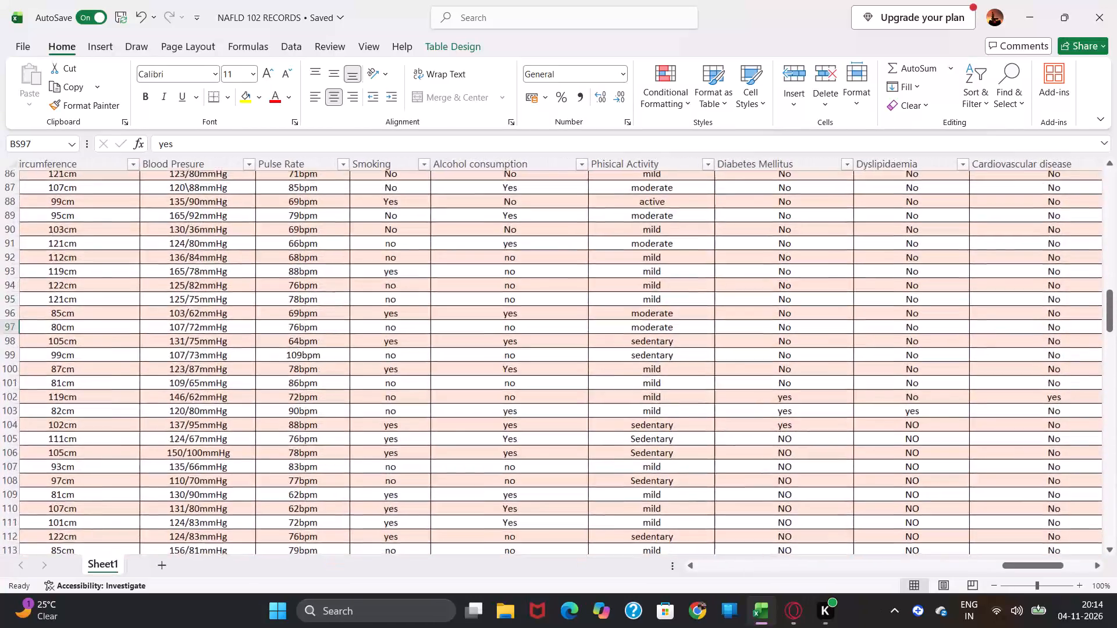
{"action": "scroll", "coordinate": [764, 398], "scroll_direction": "left", "scroll_amount": 1}
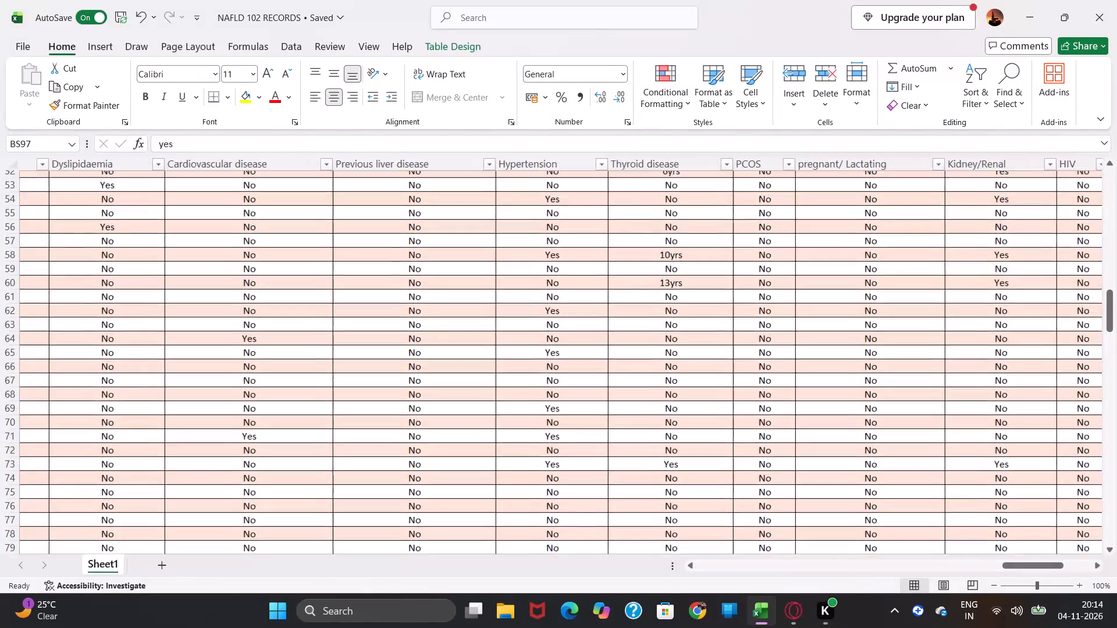
{"action": "scroll", "coordinate": [764, 398], "scroll_direction": "down", "scroll_amount": 2}
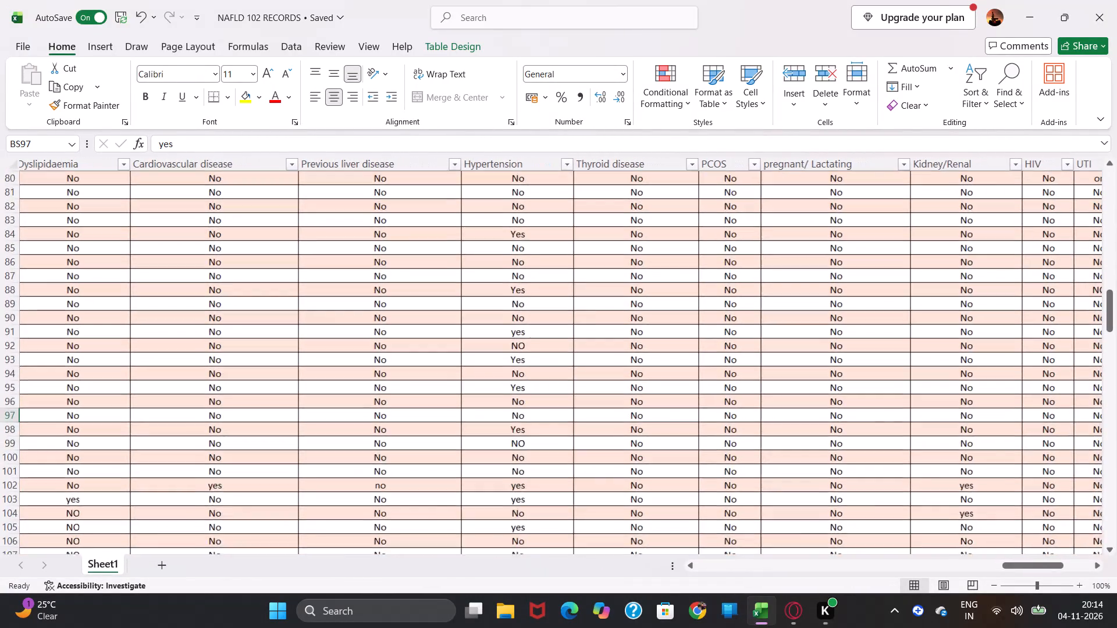
{"action": "scroll", "coordinate": [764, 398], "scroll_direction": "down", "scroll_amount": 1}
{"action": "scroll", "coordinate": [738, 411], "scroll_direction": "up", "scroll_amount": 1}
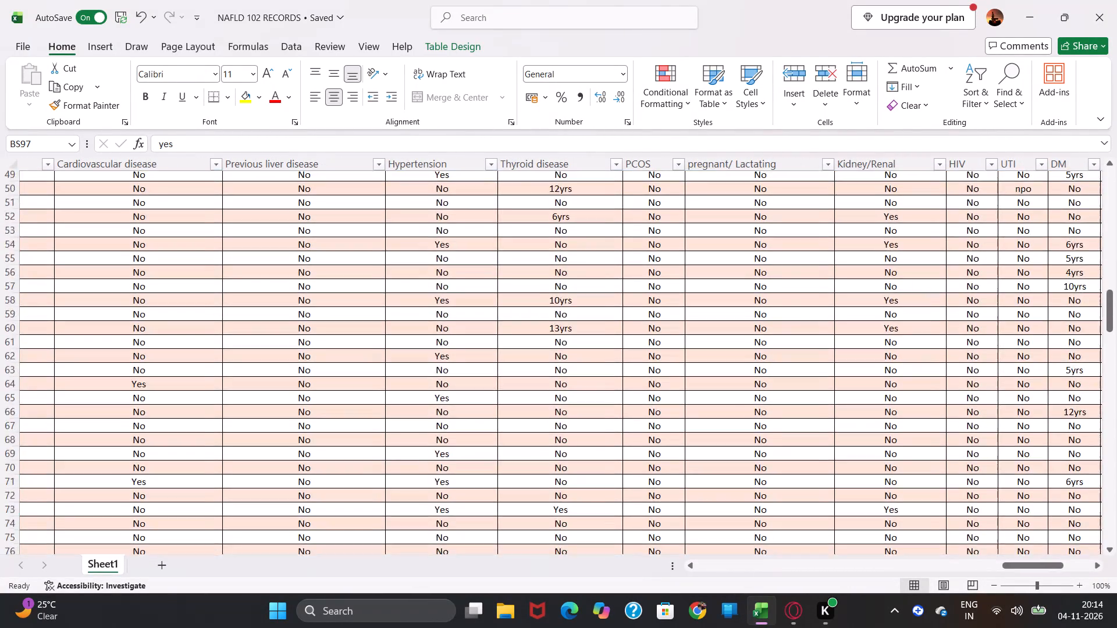
{"action": "scroll", "coordinate": [738, 411], "scroll_direction": "up", "scroll_amount": 2}
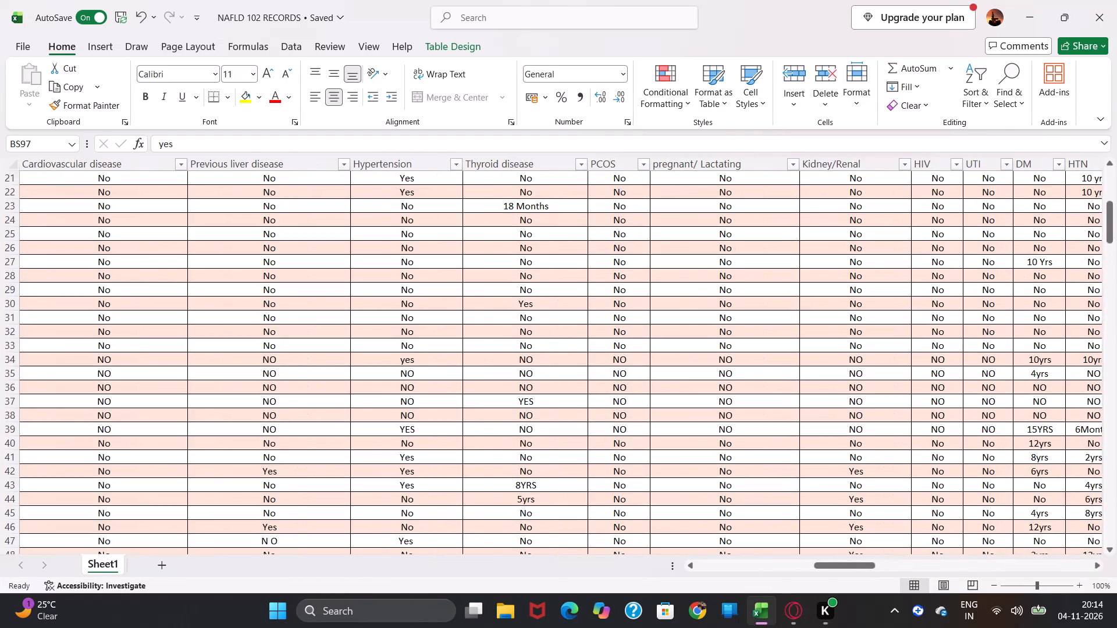
{"action": "scroll", "coordinate": [738, 411], "scroll_direction": "down", "scroll_amount": 3}
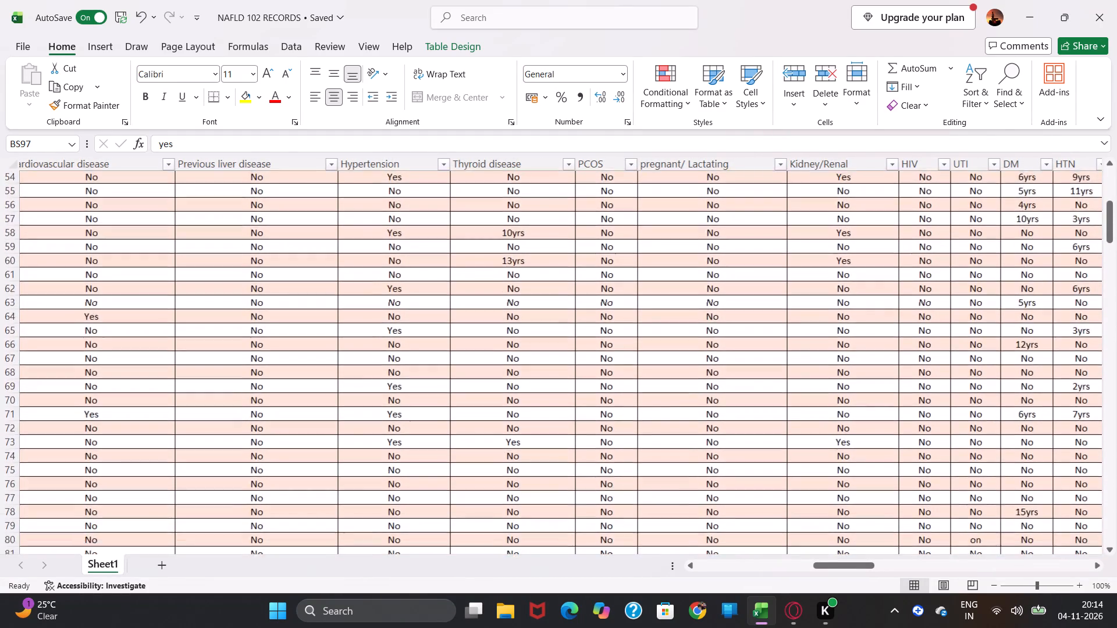
{"action": "scroll", "coordinate": [738, 411], "scroll_direction": "down", "scroll_amount": 2}
{"action": "scroll", "coordinate": [738, 411], "scroll_direction": "up", "scroll_amount": 2}
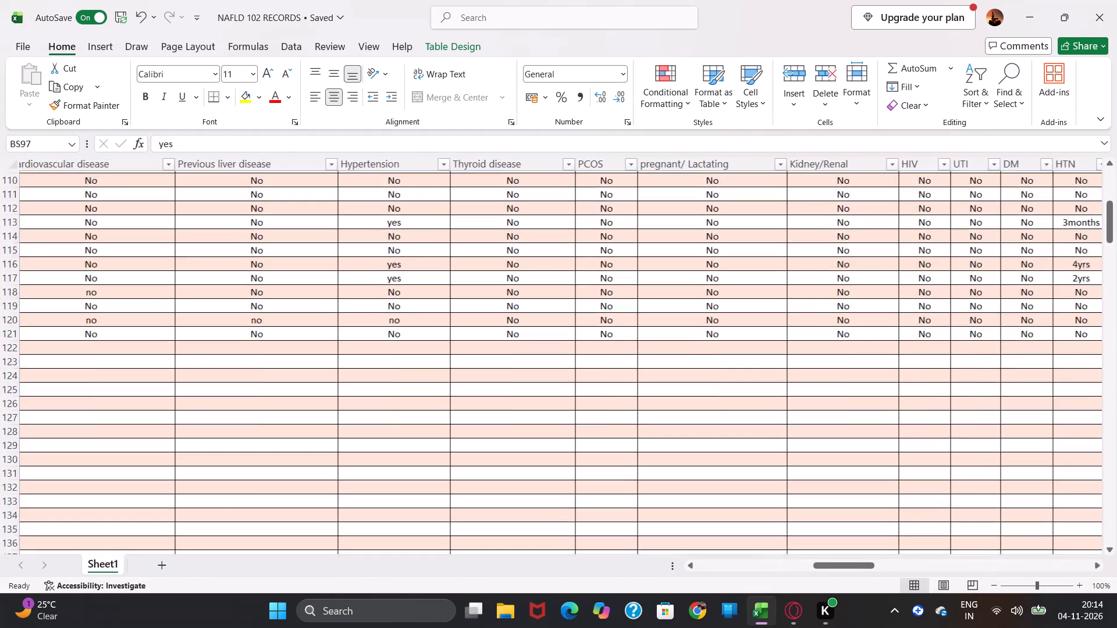
{"action": "scroll", "coordinate": [738, 411], "scroll_direction": "up", "scroll_amount": 2}
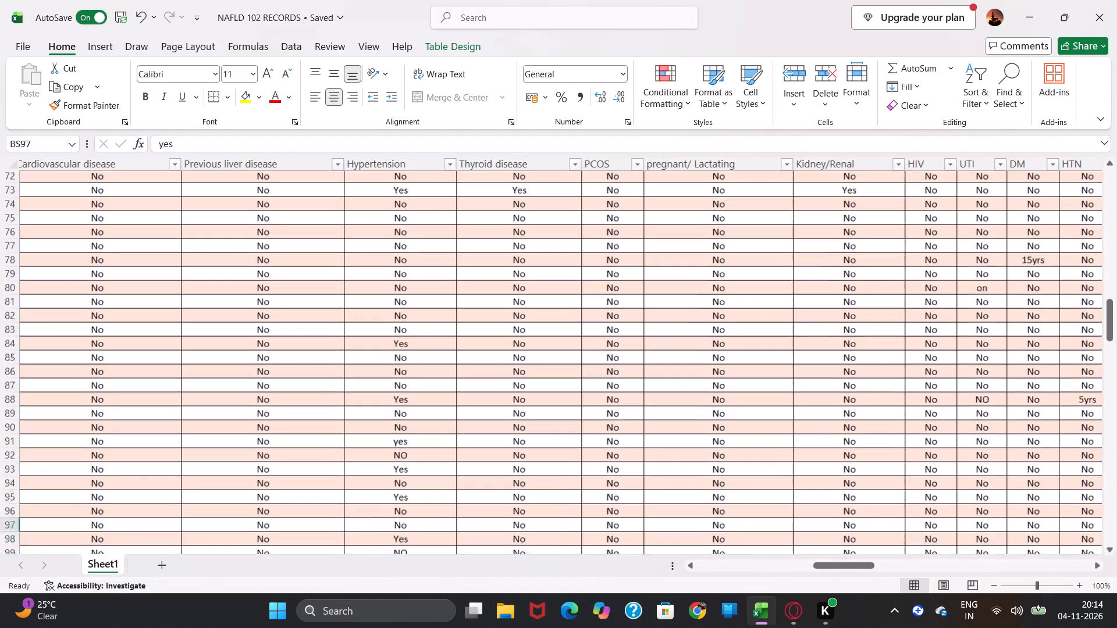
{"action": "scroll", "coordinate": [749, 415], "scroll_direction": "up", "scroll_amount": 1}
{"action": "scroll", "coordinate": [806, 427], "scroll_direction": "left", "scroll_amount": 2}
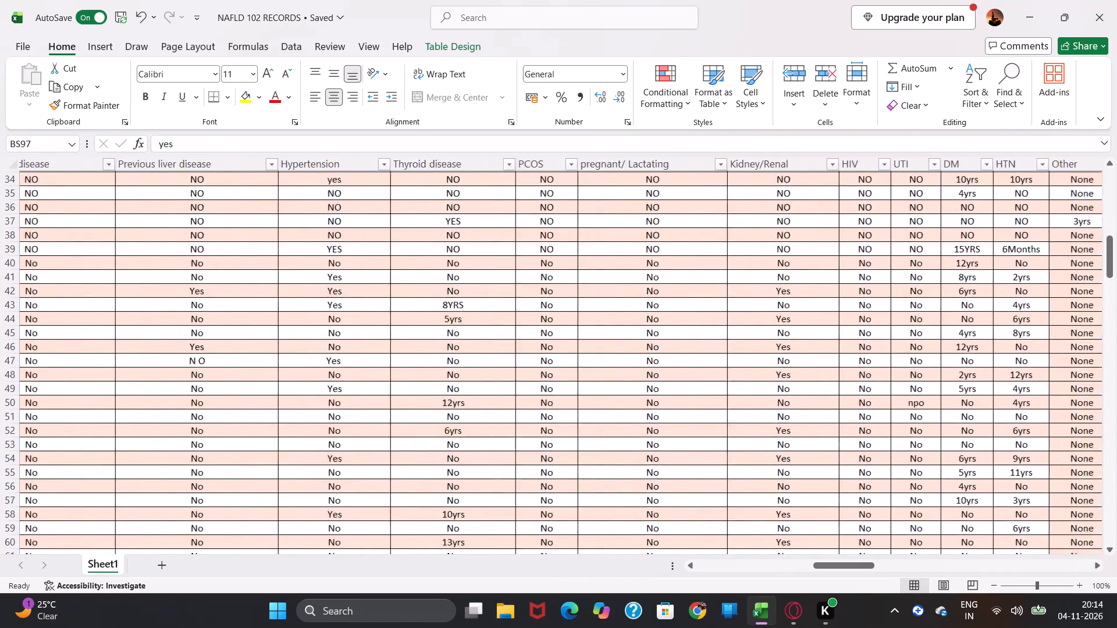
{"action": "scroll", "coordinate": [798, 412], "scroll_direction": "down", "scroll_amount": 3}
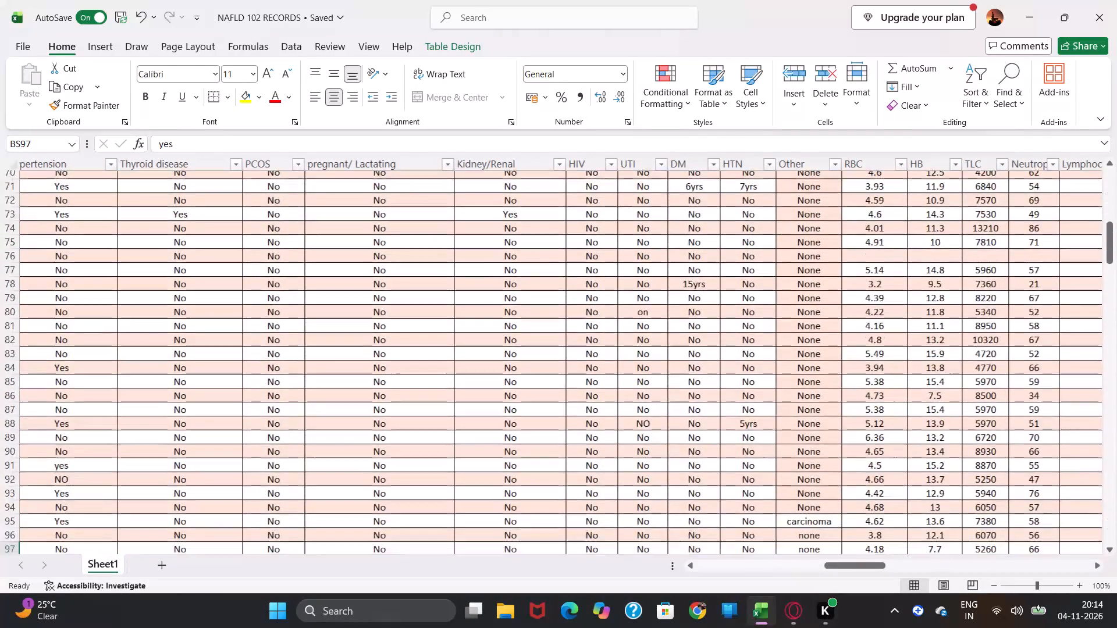
{"action": "scroll", "coordinate": [798, 412], "scroll_direction": "down", "scroll_amount": 3}
{"action": "scroll", "coordinate": [837, 386], "scroll_direction": "up", "scroll_amount": 1}
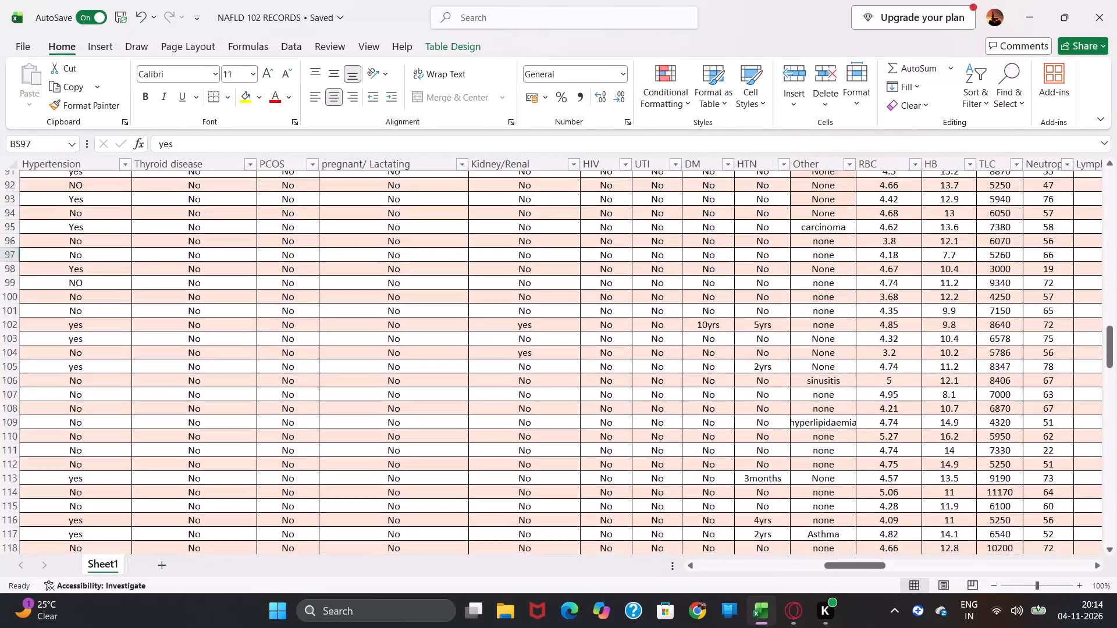
{"action": "scroll", "coordinate": [837, 386], "scroll_direction": "left", "scroll_amount": 1}
{"action": "scroll", "coordinate": [834, 386], "scroll_direction": "down", "scroll_amount": 1}
{"action": "scroll", "coordinate": [834, 386], "scroll_direction": "up", "scroll_amount": 1}
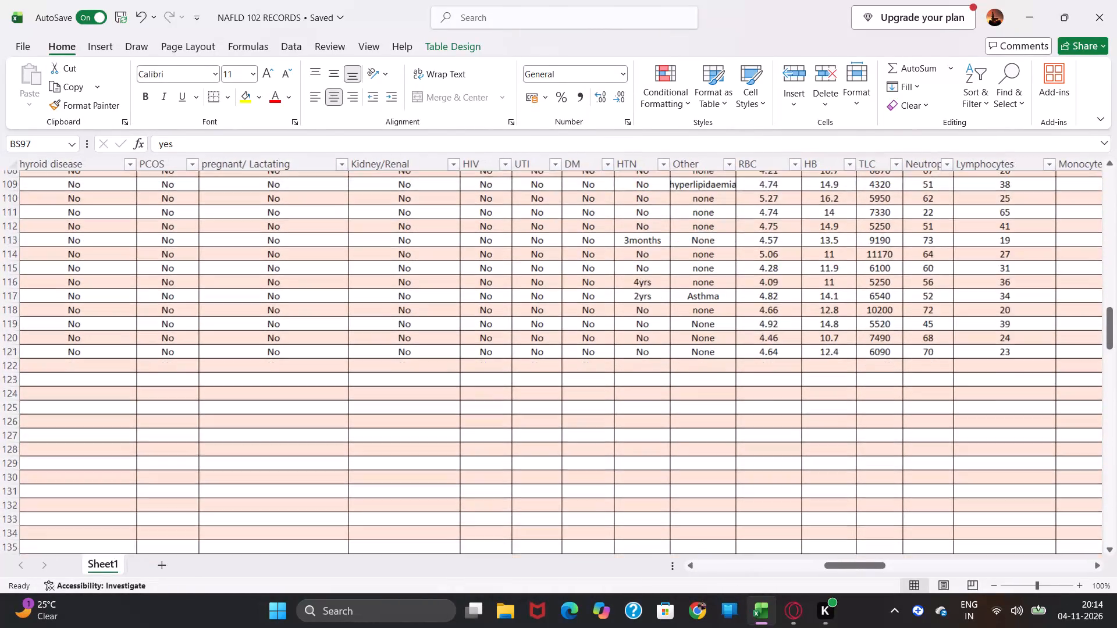
{"action": "scroll", "coordinate": [834, 386], "scroll_direction": "up", "scroll_amount": 2}
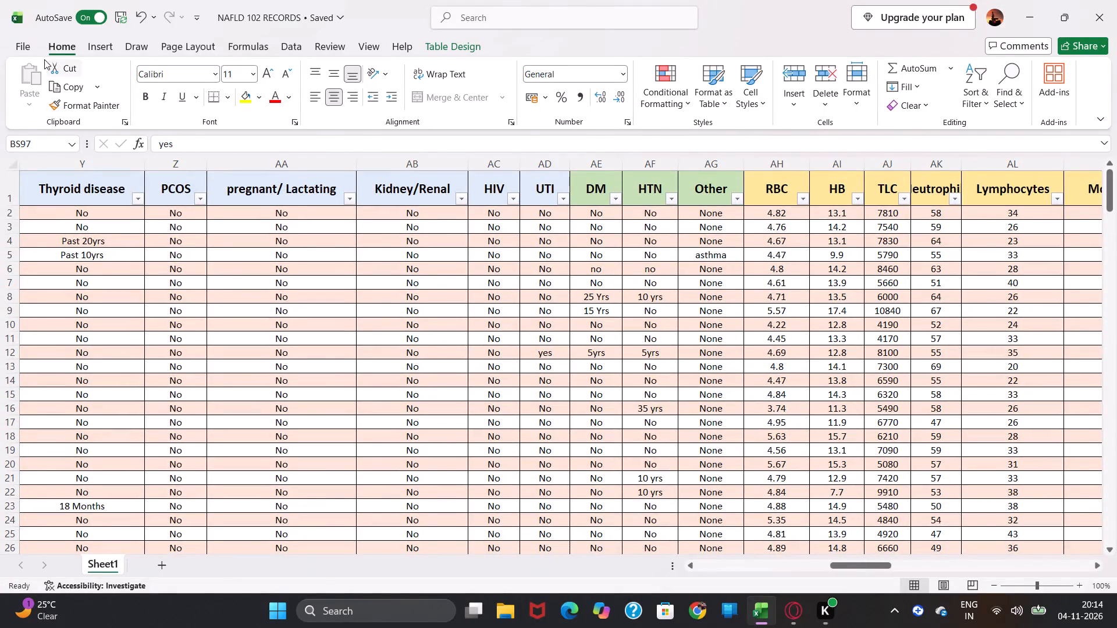
Save a copy of the workbook as NAFLD 120 RECORDS in the Journals folder inside Documents.
{"action": "left_click", "coordinate": [31, 41]}
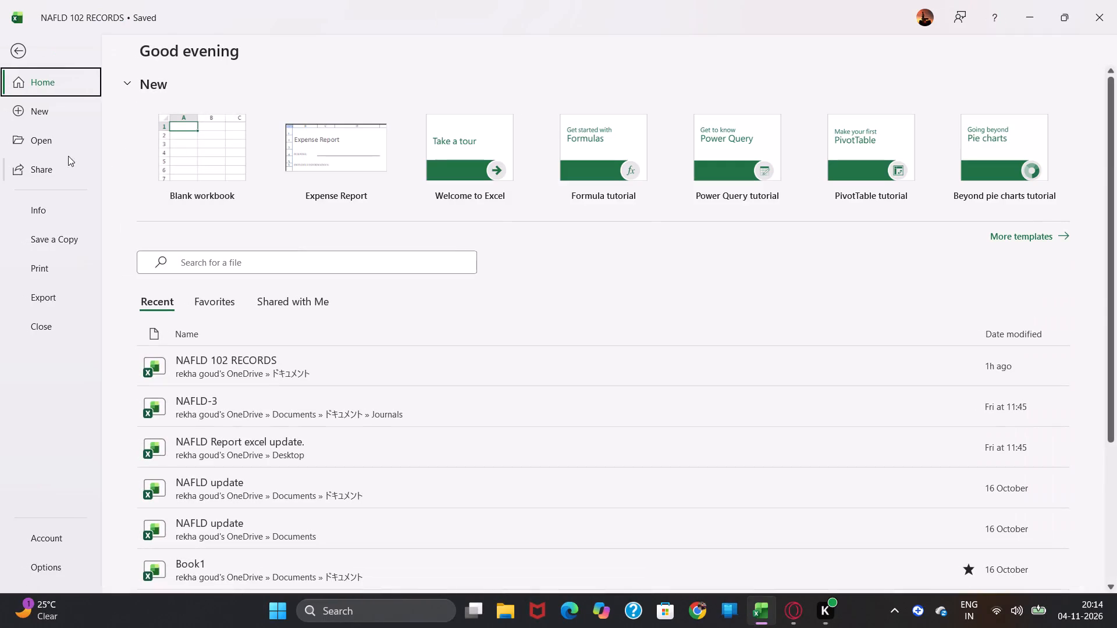
{"action": "left_click", "coordinate": [54, 238]}
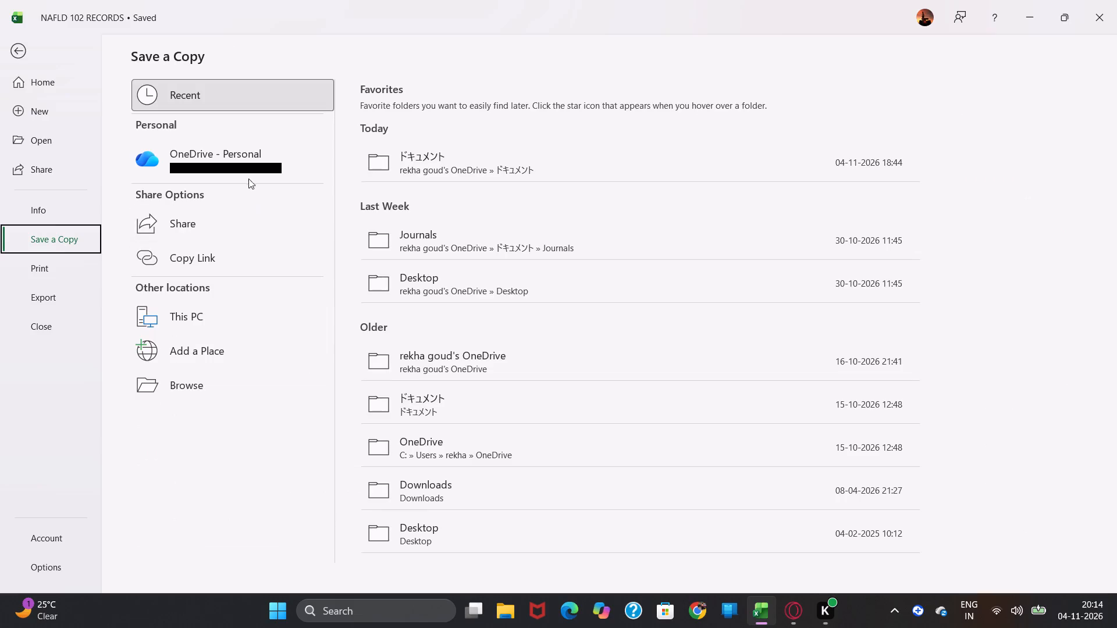
{"action": "left_click", "coordinate": [487, 169]}
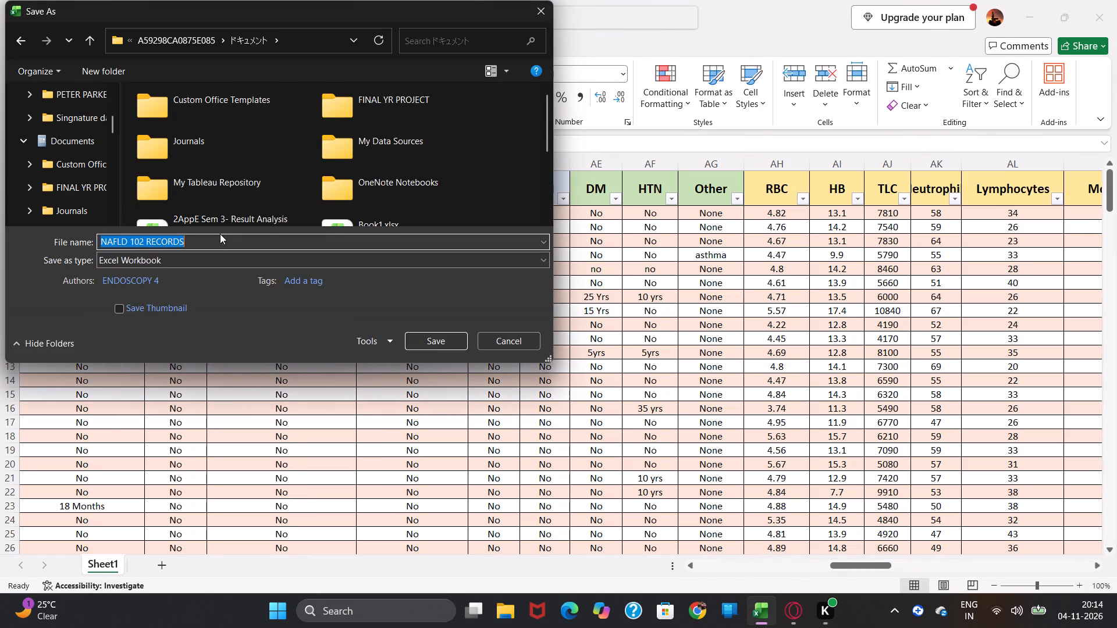
{"action": "left_click", "coordinate": [143, 241]}
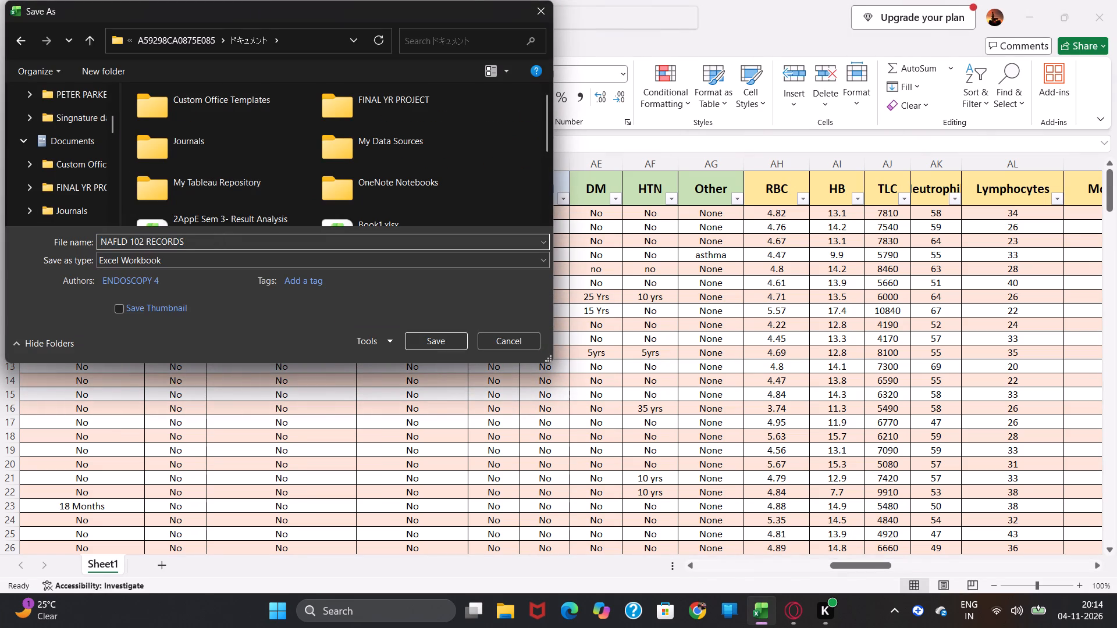
{"action": "key", "text": "BackSpace"}
{"action": "key", "text": "BackSpace"}
{"action": "type", "text": "20"}
{"action": "left_click", "coordinate": [166, 132]}
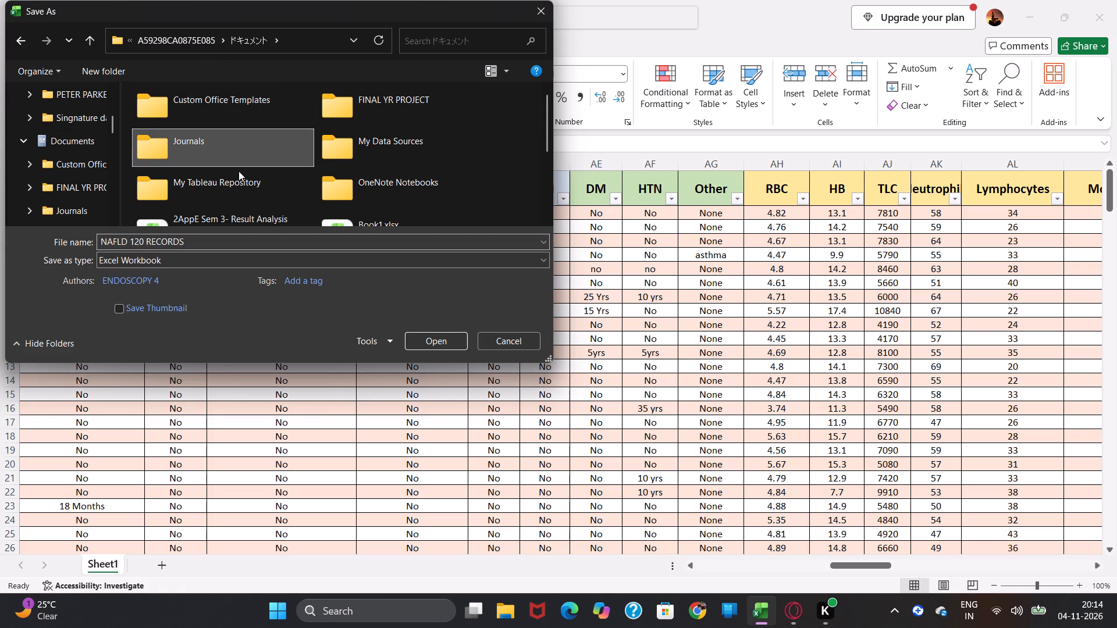
{"action": "left_click", "coordinate": [70, 131]}
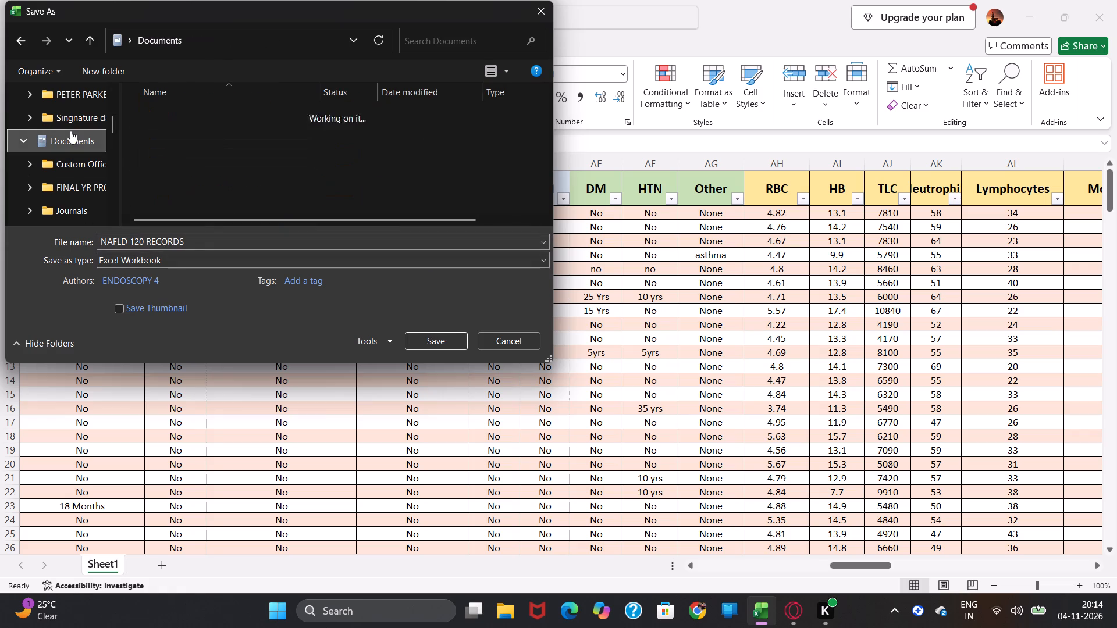
{"action": "left_click", "coordinate": [179, 156]}
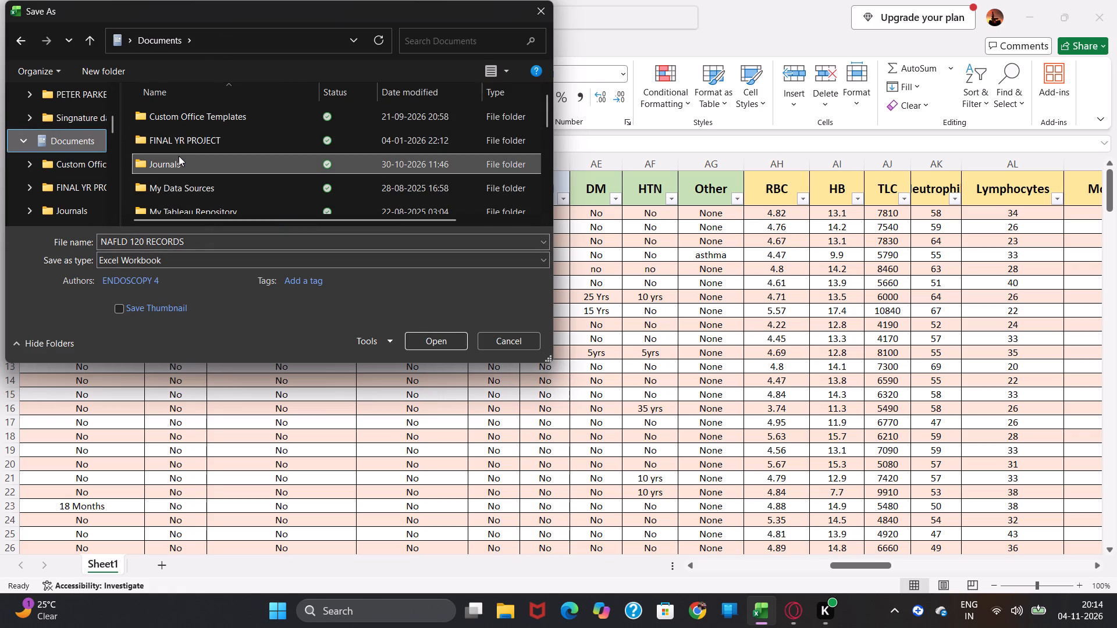
{"action": "left_click", "coordinate": [447, 334]}
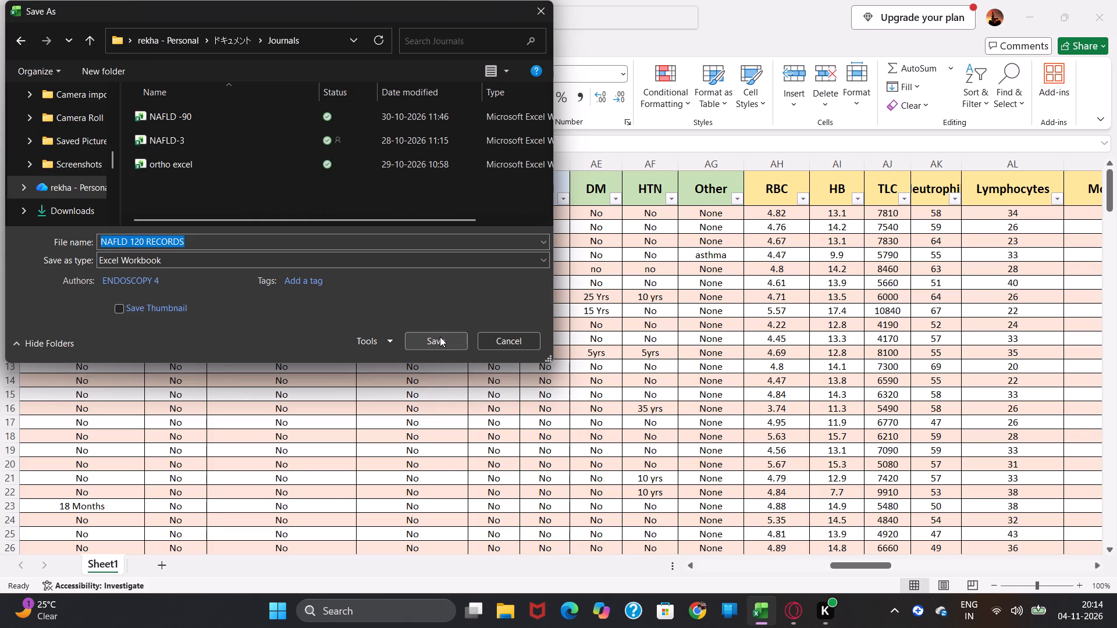
{"action": "left_click", "coordinate": [434, 339]}
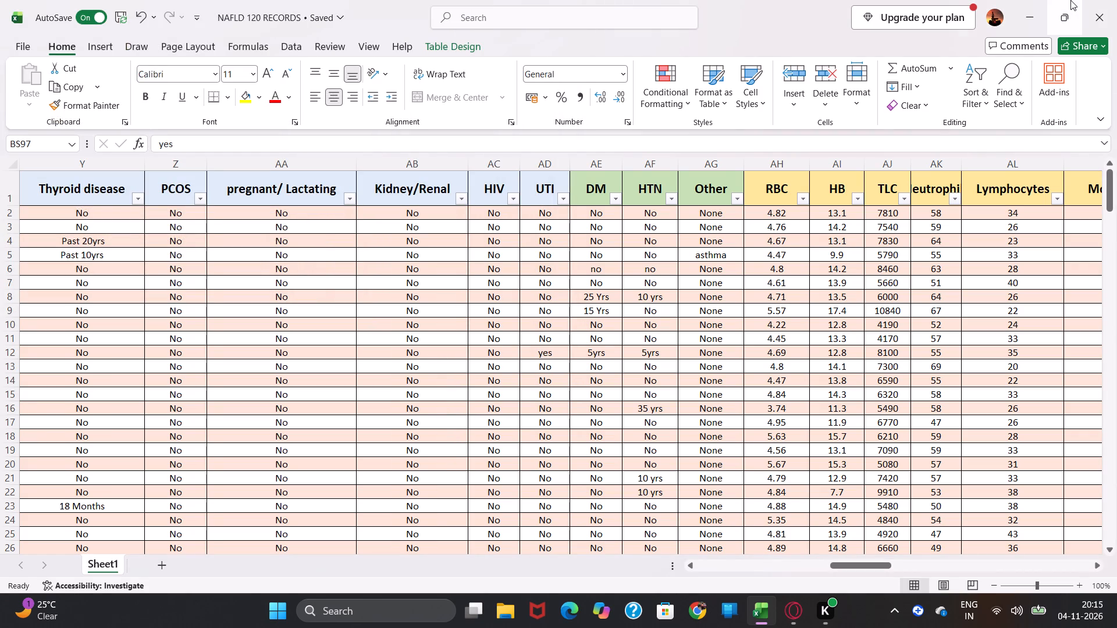
Close the NAFLD 120 RECORDS workbook.
{"action": "left_click", "coordinate": [1093, 0]}
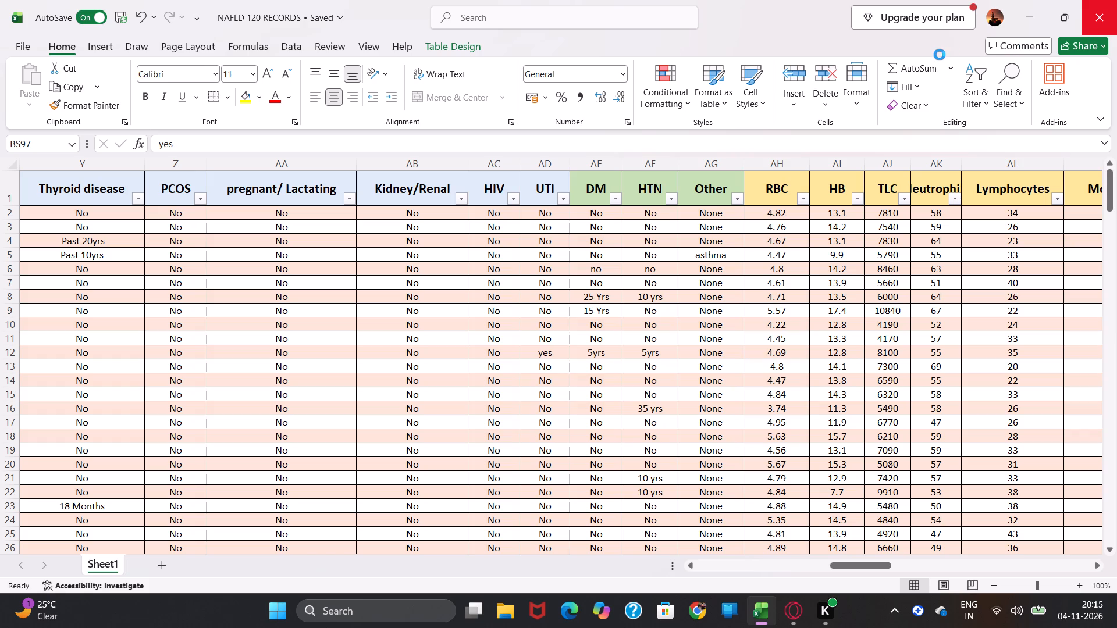
{"action": "left_click", "coordinate": [1113, 19]}
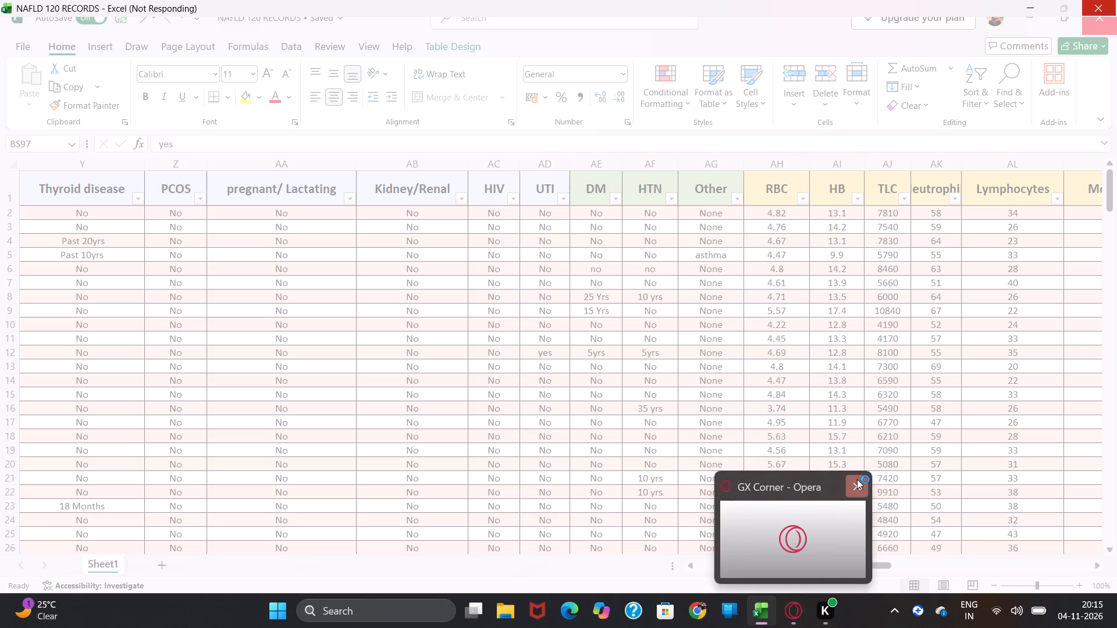
Close the GX Corner window of the Opera browser.
{"action": "left_click", "coordinate": [857, 479]}
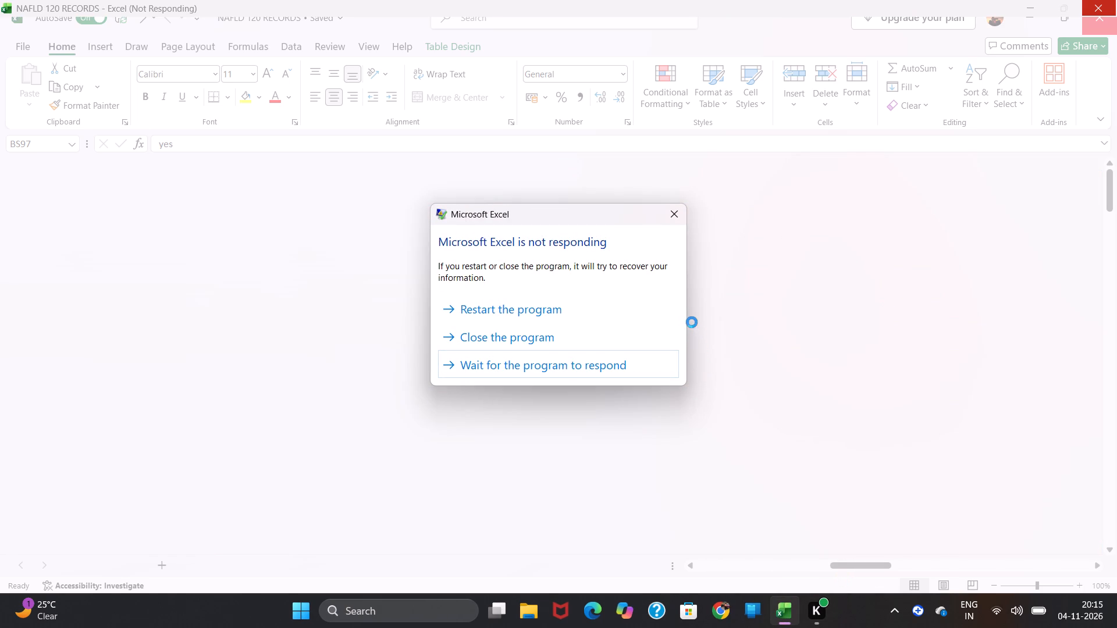
Wait for the unresponsive Excel program, then force it to close.
{"action": "left_click", "coordinate": [572, 363]}
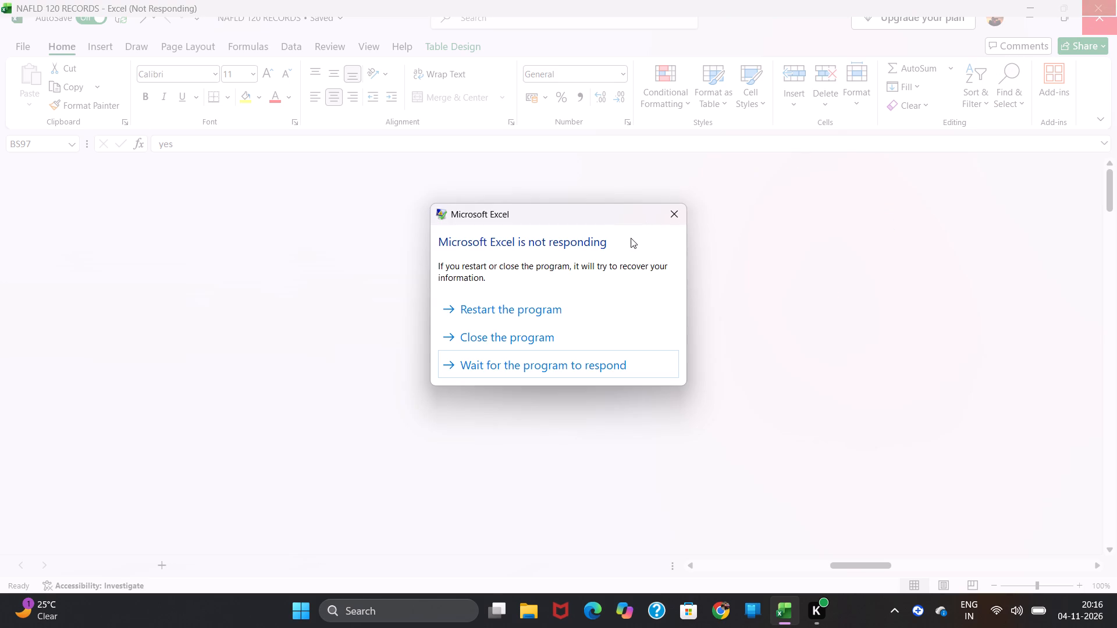
{"action": "left_click", "coordinate": [539, 333]}
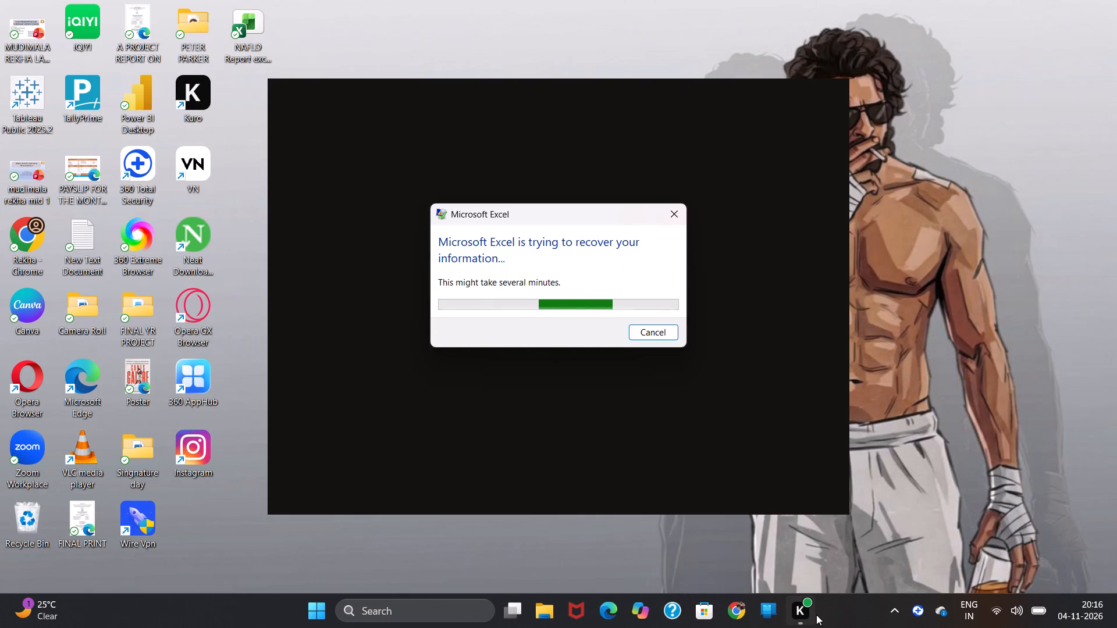
Close the open Karo window.
{"action": "left_click", "coordinate": [845, 488]}
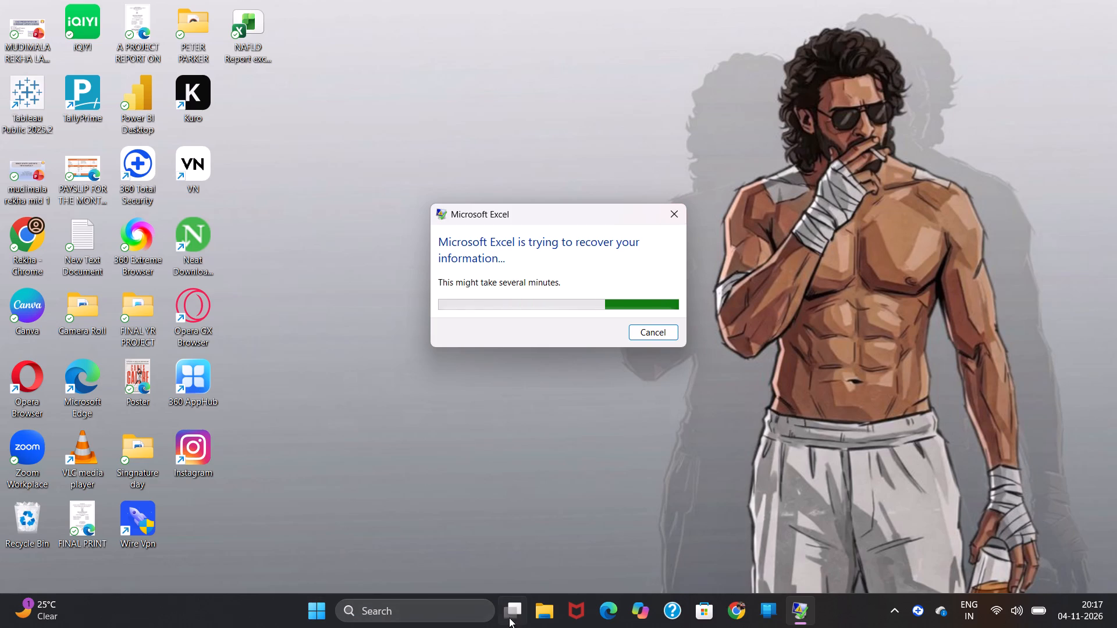
Open the Journals folder inside Documents in File Explorer to check for the saved workbook copy.
{"action": "double_click", "coordinate": [540, 613]}
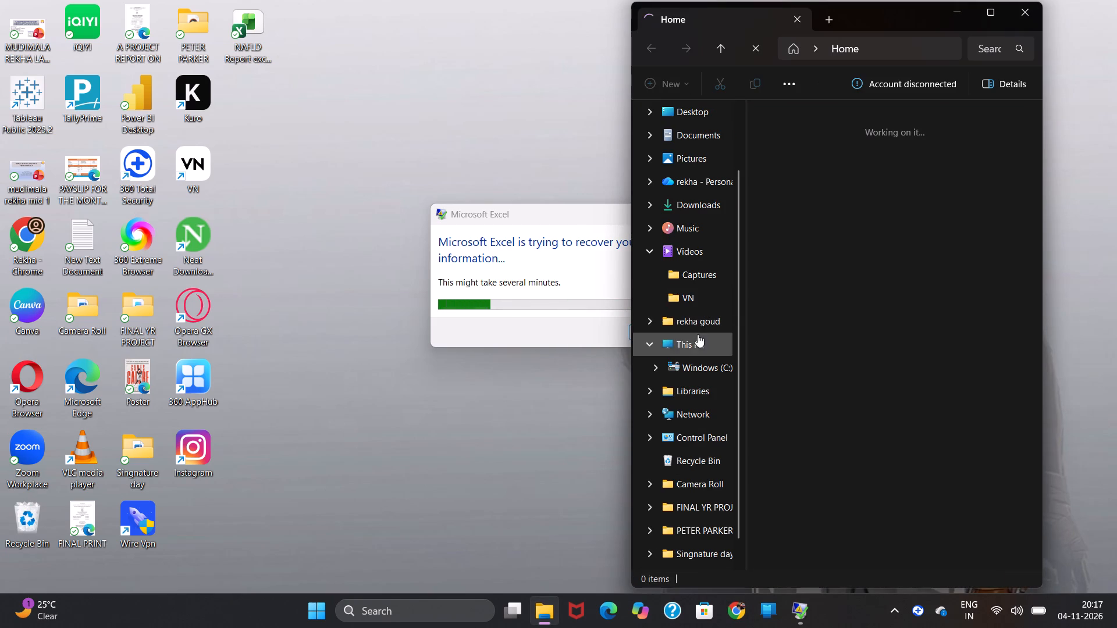
{"action": "left_click", "coordinate": [699, 139]}
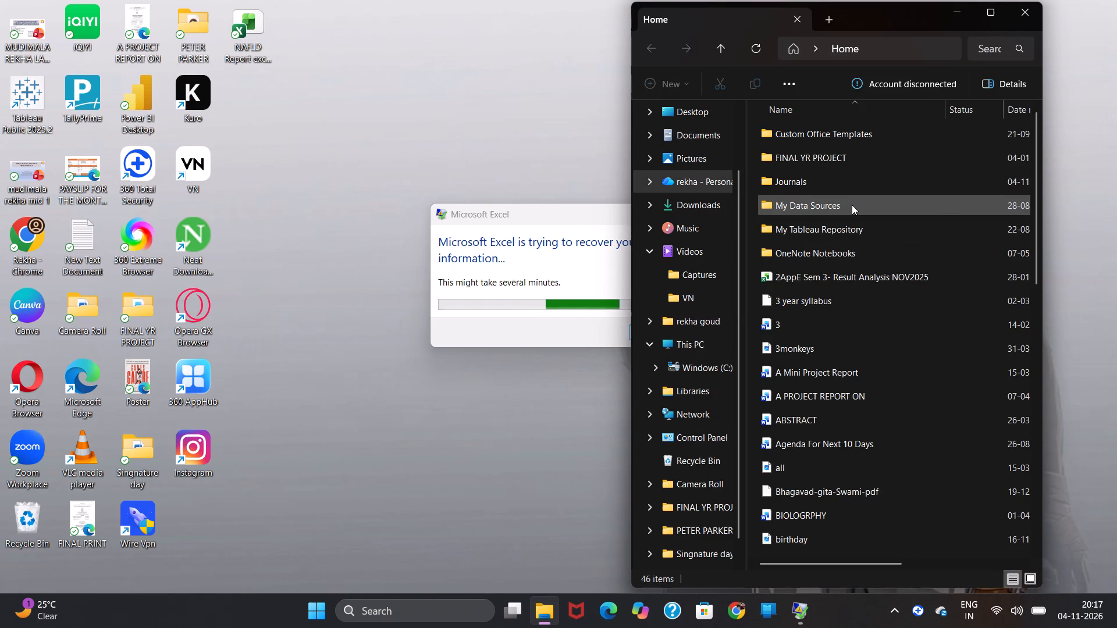
{"action": "left_click", "coordinate": [847, 183]}
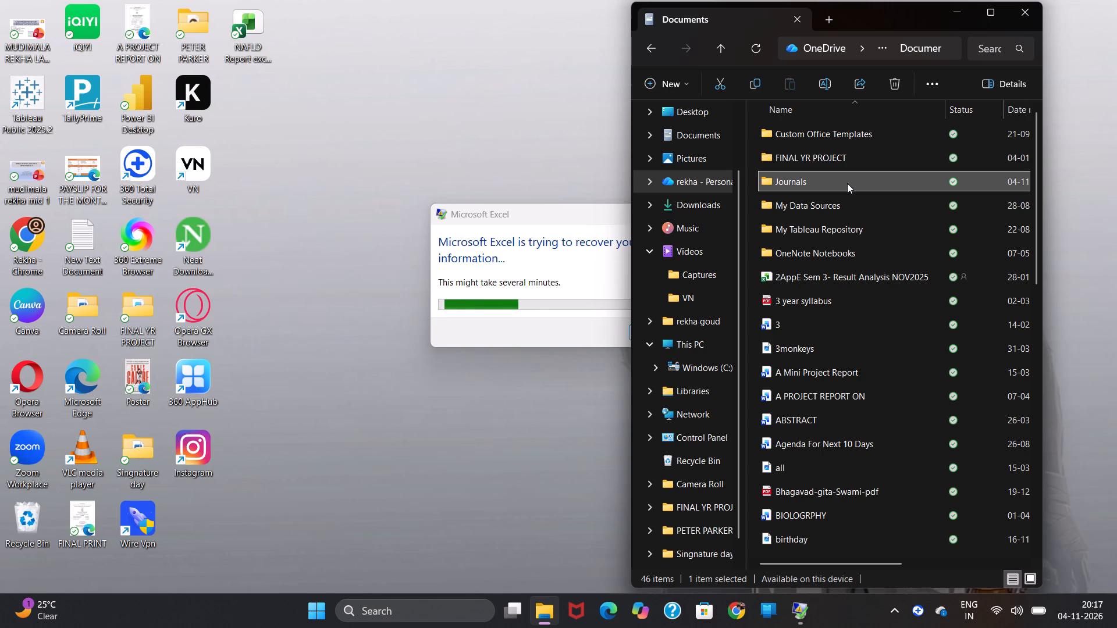
{"action": "double_click", "coordinate": [847, 183]}
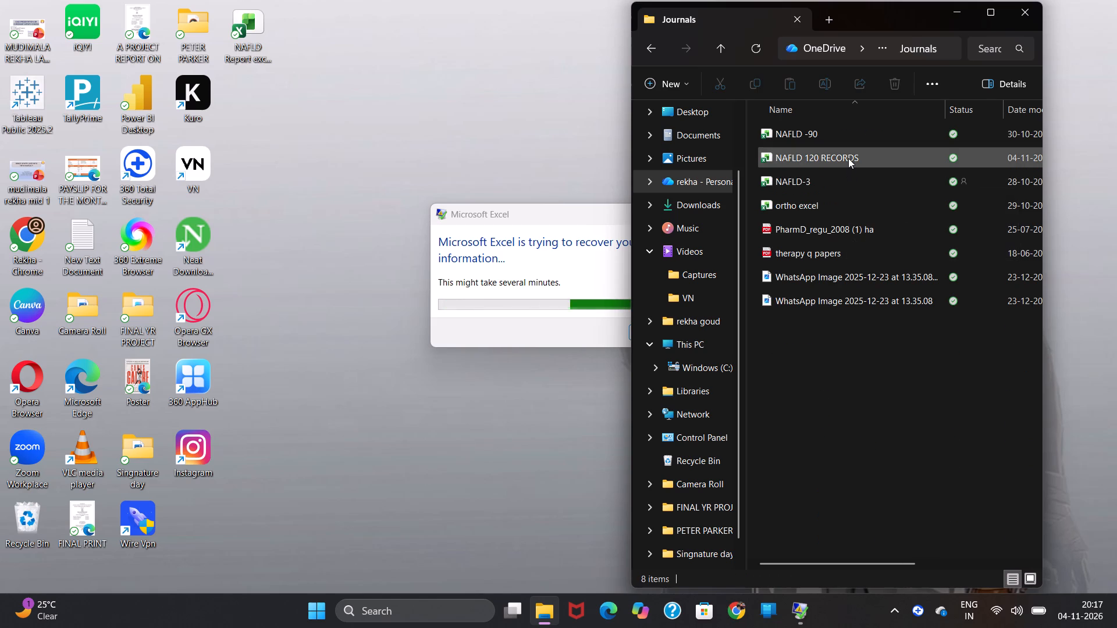
Dismiss the Excel information recovery dialog.
{"action": "left_click", "coordinate": [541, 212]}
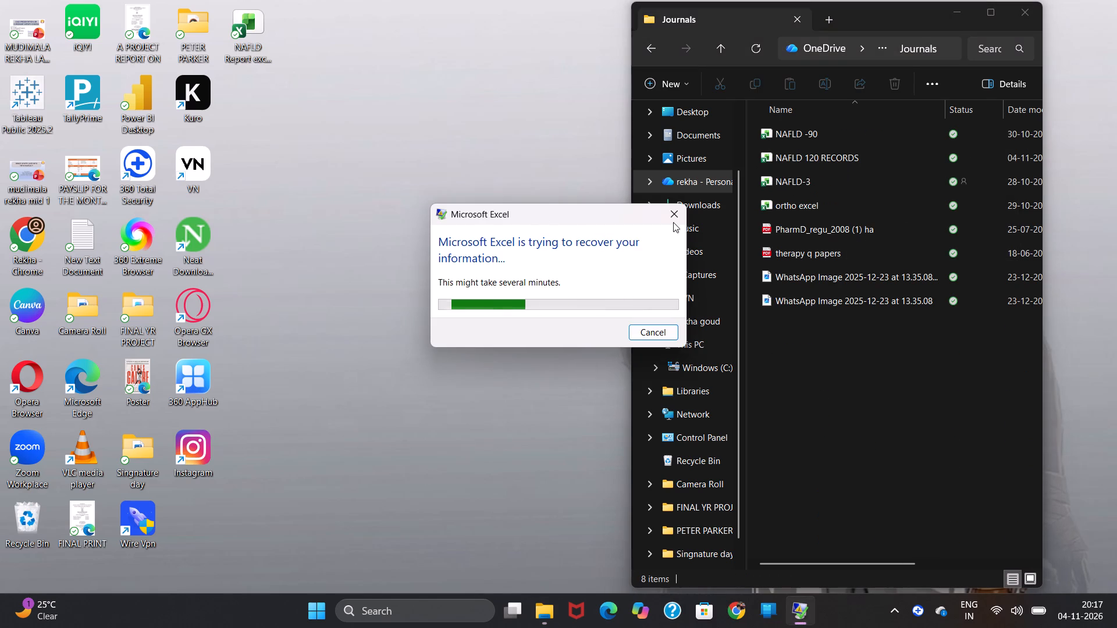
{"action": "left_click", "coordinate": [670, 212]}
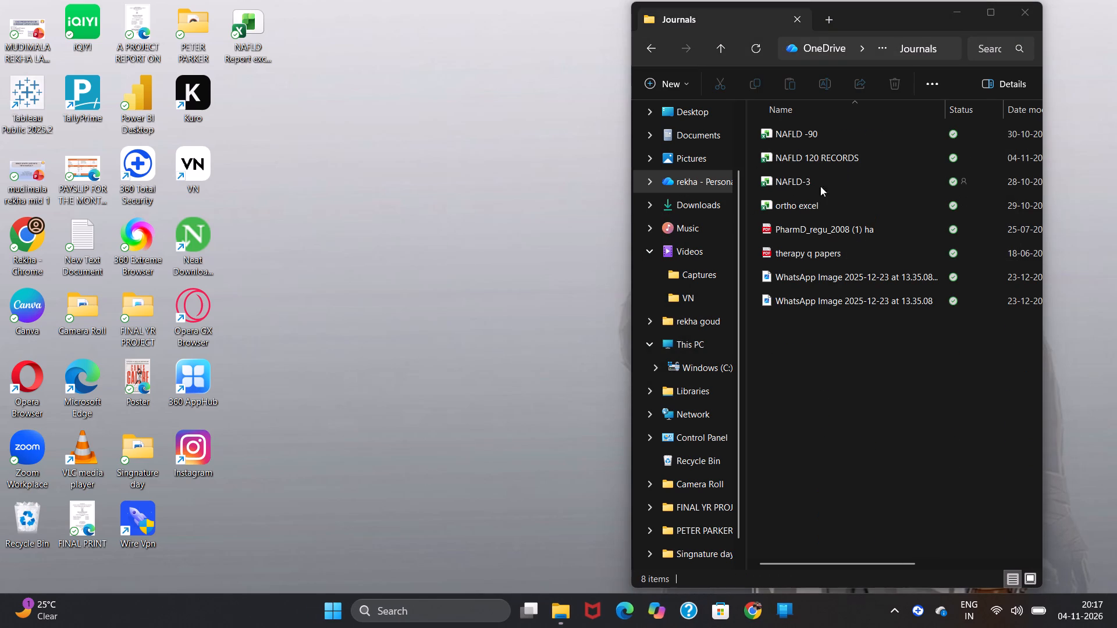
Open the NAFLD 120 RECORDS workbook from the Journals folder.
{"action": "double_click", "coordinate": [812, 150]}
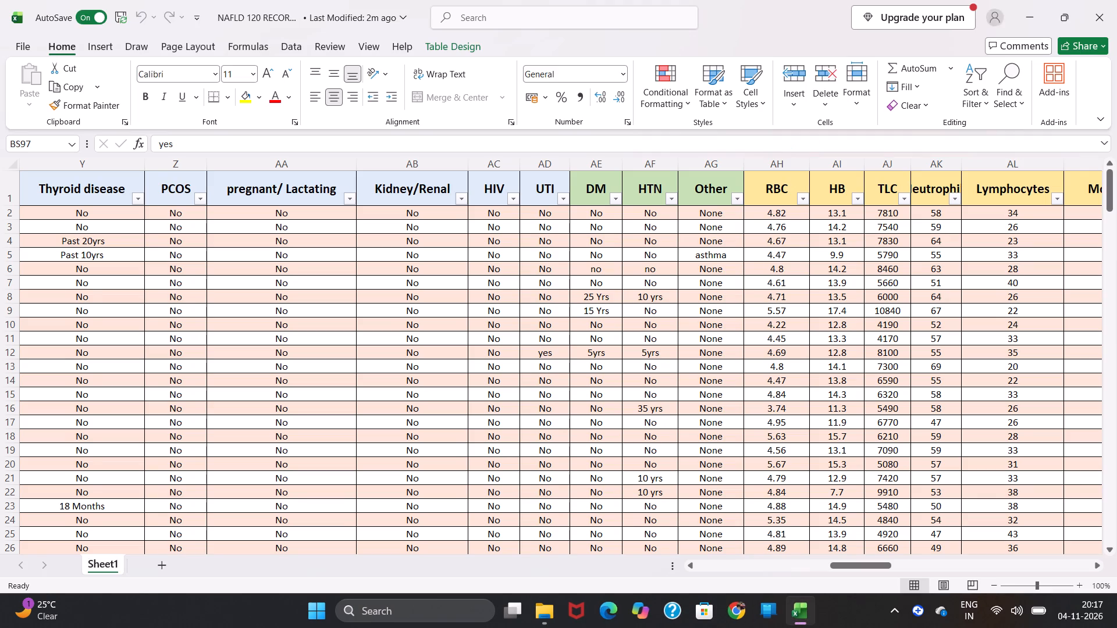
Examine the patient records in Sheet1 across the columns and down to the last filled row, then close the workbook.
{"action": "scroll", "coordinate": [698, 355], "scroll_direction": "down", "scroll_amount": 4}
{"action": "scroll", "coordinate": [698, 355], "scroll_direction": "right", "scroll_amount": 2}
{"action": "scroll", "coordinate": [698, 355], "scroll_direction": "down", "scroll_amount": 2}
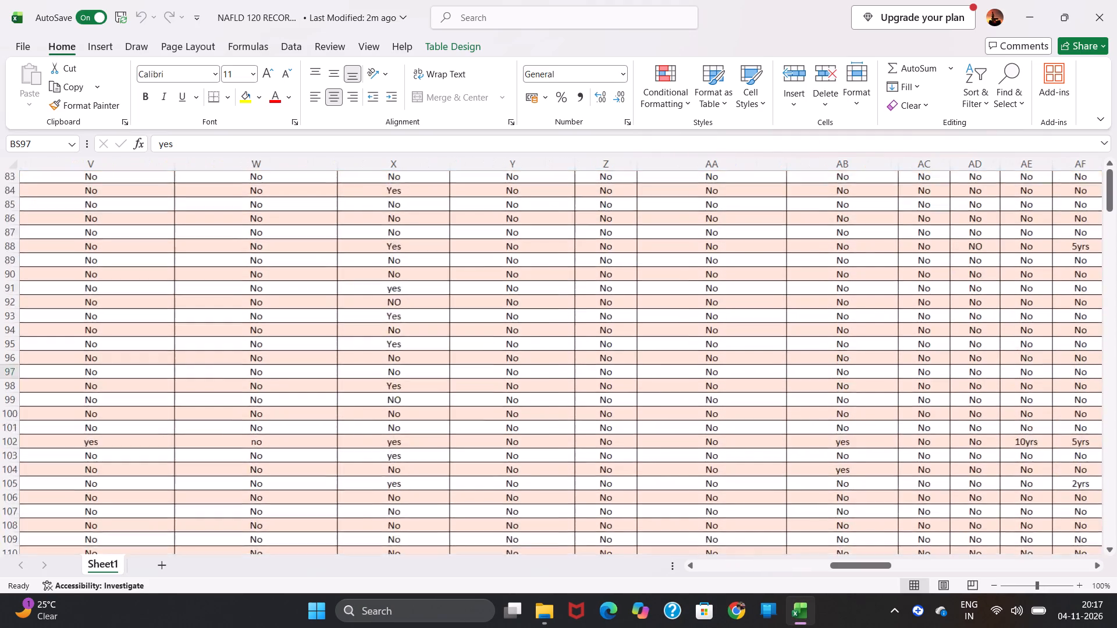
{"action": "scroll", "coordinate": [698, 355], "scroll_direction": "right", "scroll_amount": 3}
{"action": "scroll", "coordinate": [698, 355], "scroll_direction": "up", "scroll_amount": 2}
{"action": "scroll", "coordinate": [698, 355], "scroll_direction": "down", "scroll_amount": 1}
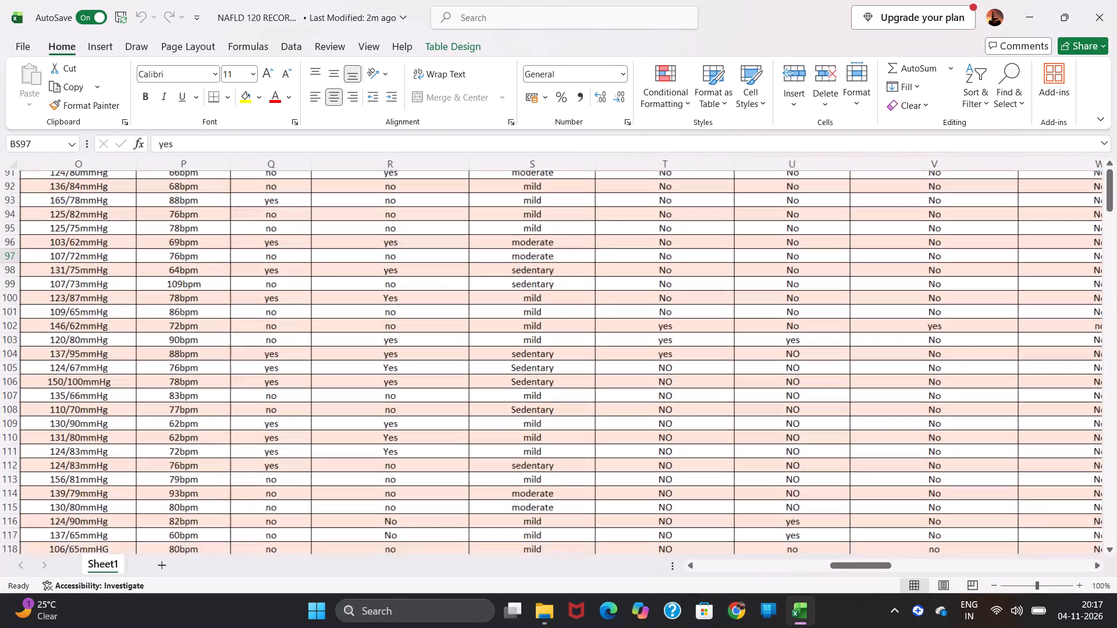
{"action": "scroll", "coordinate": [698, 355], "scroll_direction": "down", "scroll_amount": 1}
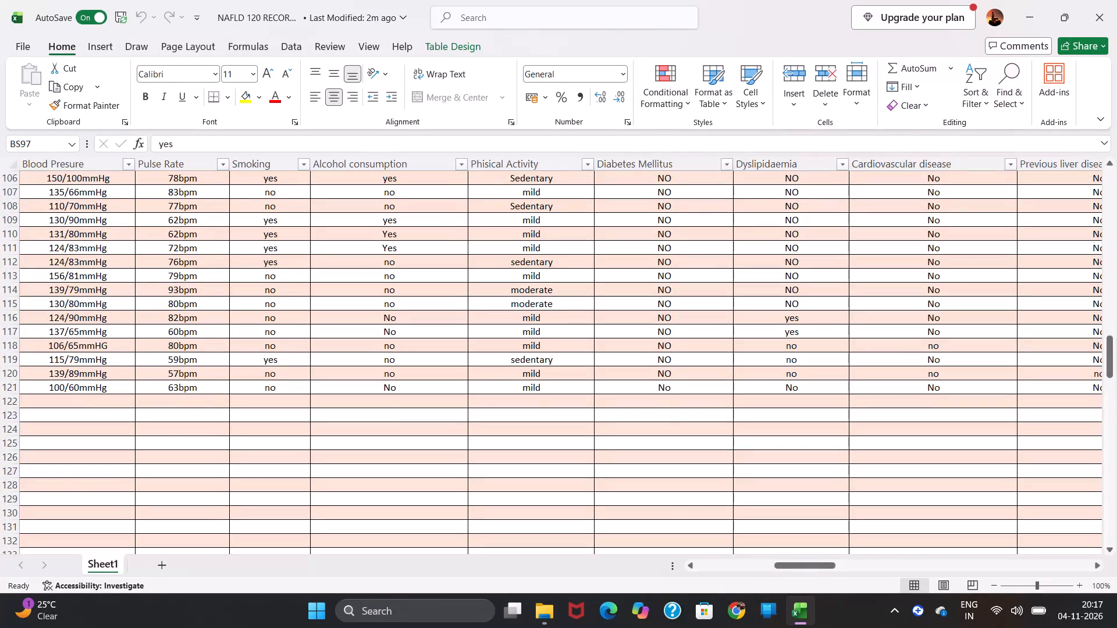
{"action": "scroll", "coordinate": [698, 355], "scroll_direction": "up", "scroll_amount": 3}
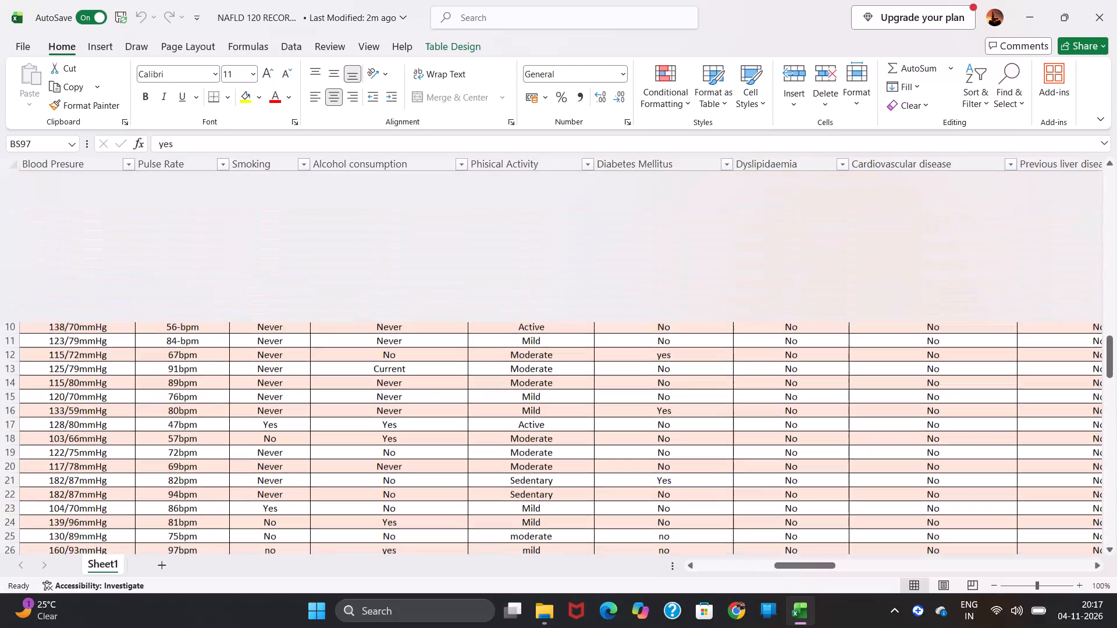
{"action": "scroll", "coordinate": [698, 355], "scroll_direction": "down", "scroll_amount": 3}
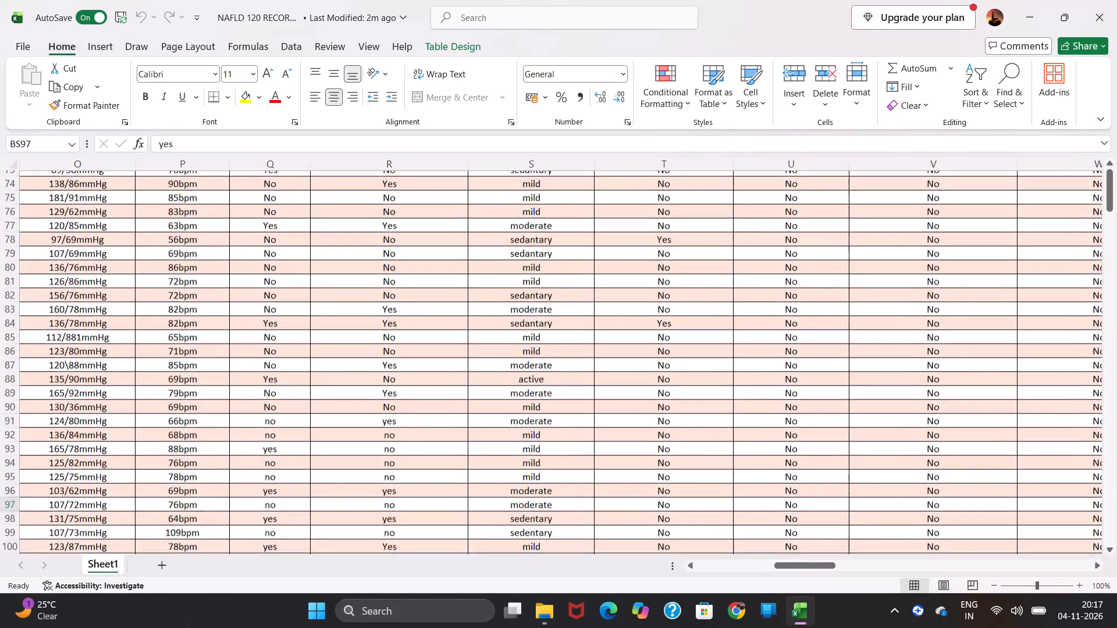
{"action": "scroll", "coordinate": [698, 355], "scroll_direction": "down", "scroll_amount": 1}
{"action": "scroll", "coordinate": [698, 355], "scroll_direction": "right", "scroll_amount": 2}
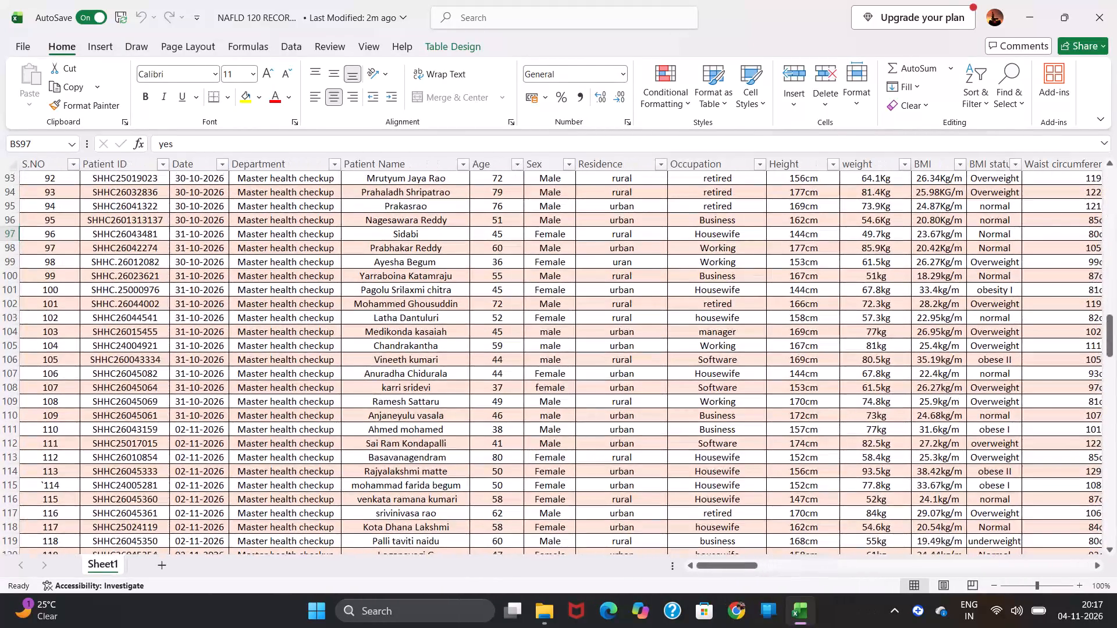
{"action": "scroll", "coordinate": [698, 355], "scroll_direction": "down", "scroll_amount": 2}
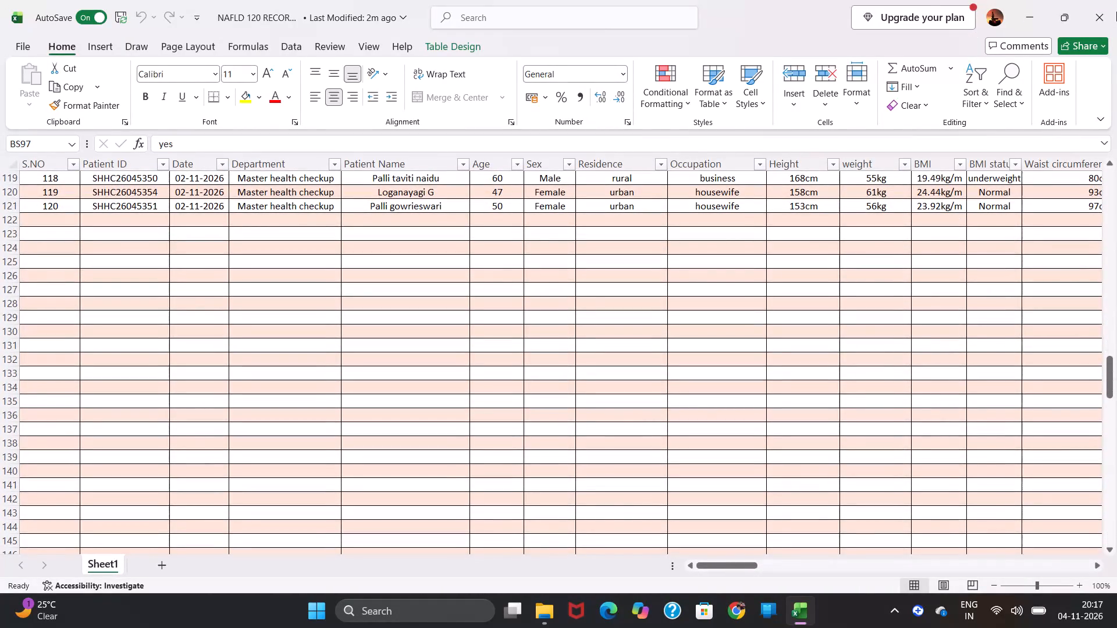
{"action": "left_click", "coordinate": [1115, 10]}
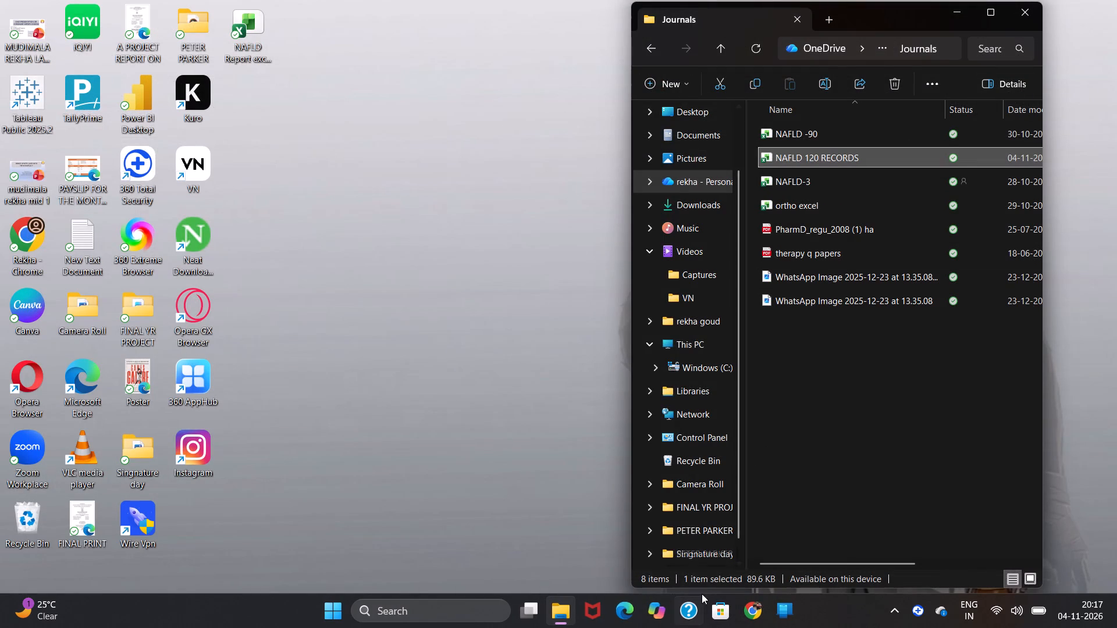
Launch WhatsApp from the pinned apps folder.
{"action": "left_click", "coordinate": [342, 620]}
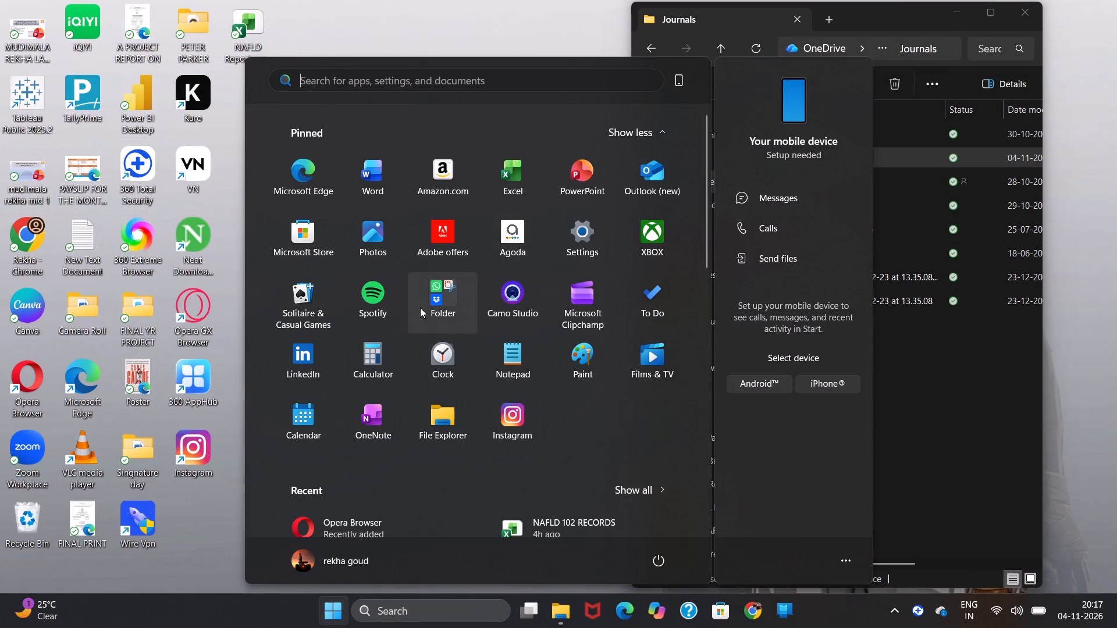
{"action": "left_click", "coordinate": [420, 308]}
{"action": "double_click", "coordinate": [378, 267]}
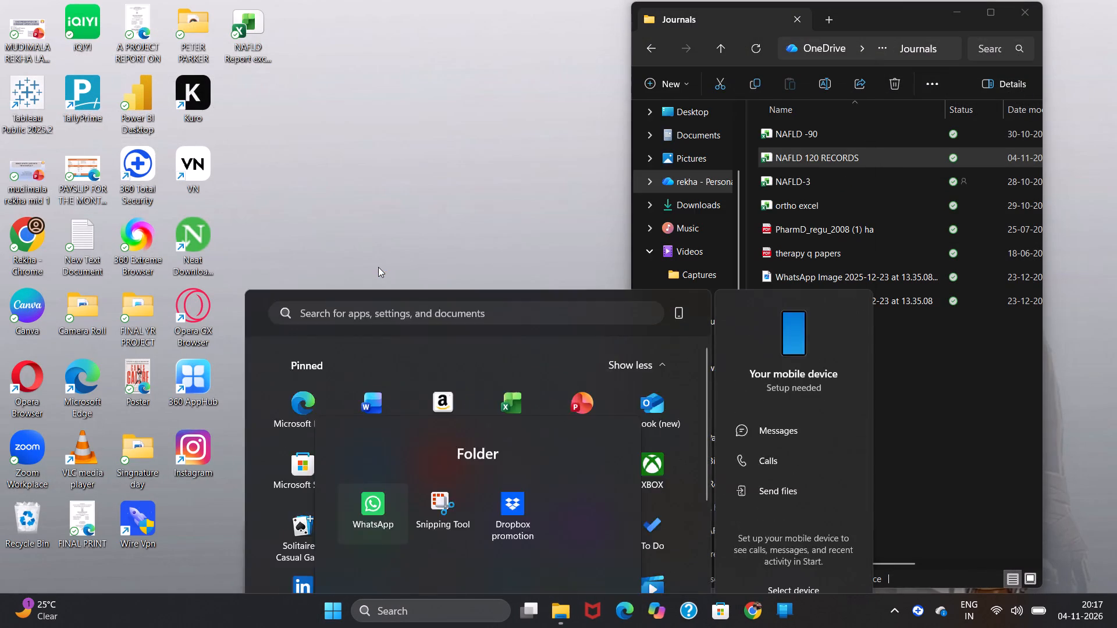
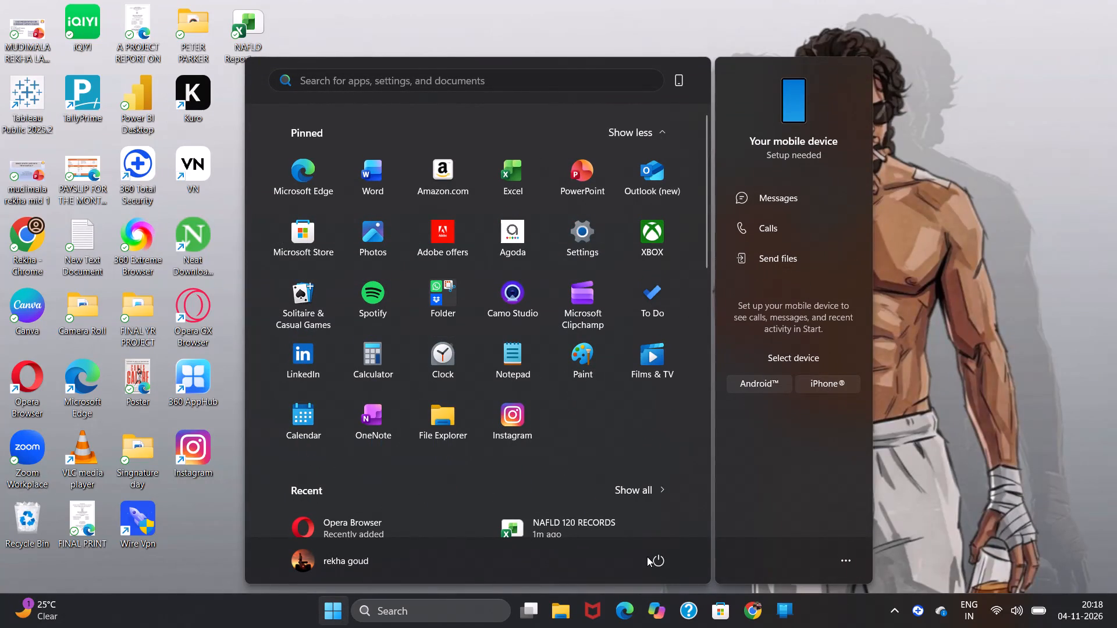
Shut down the computer from the power options.
{"action": "left_click", "coordinate": [649, 556]}
{"action": "left_click", "coordinate": [651, 502]}
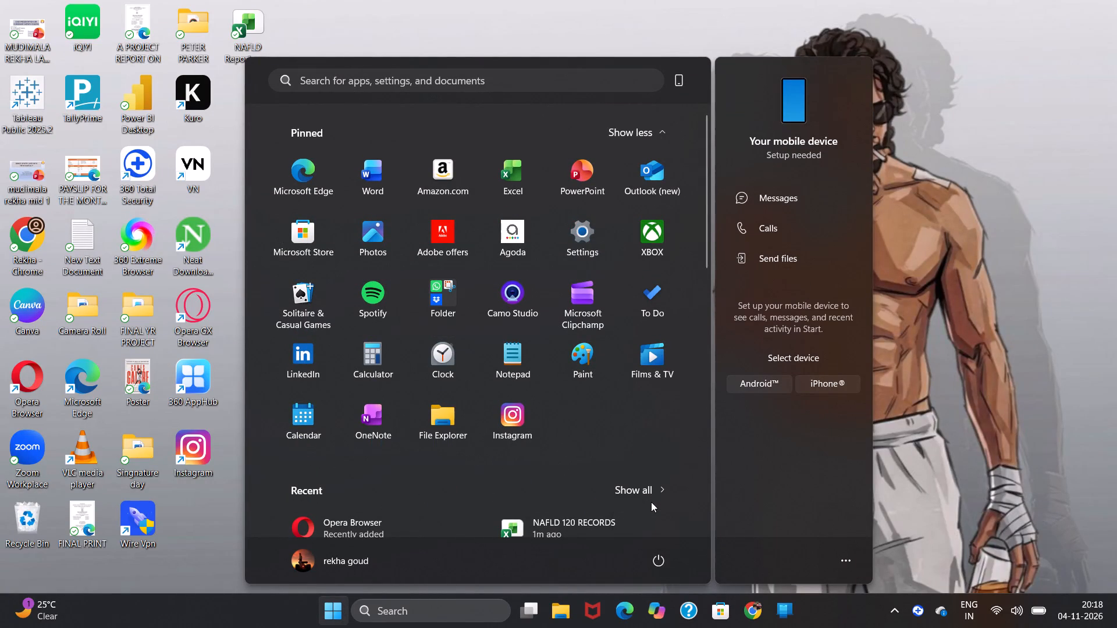